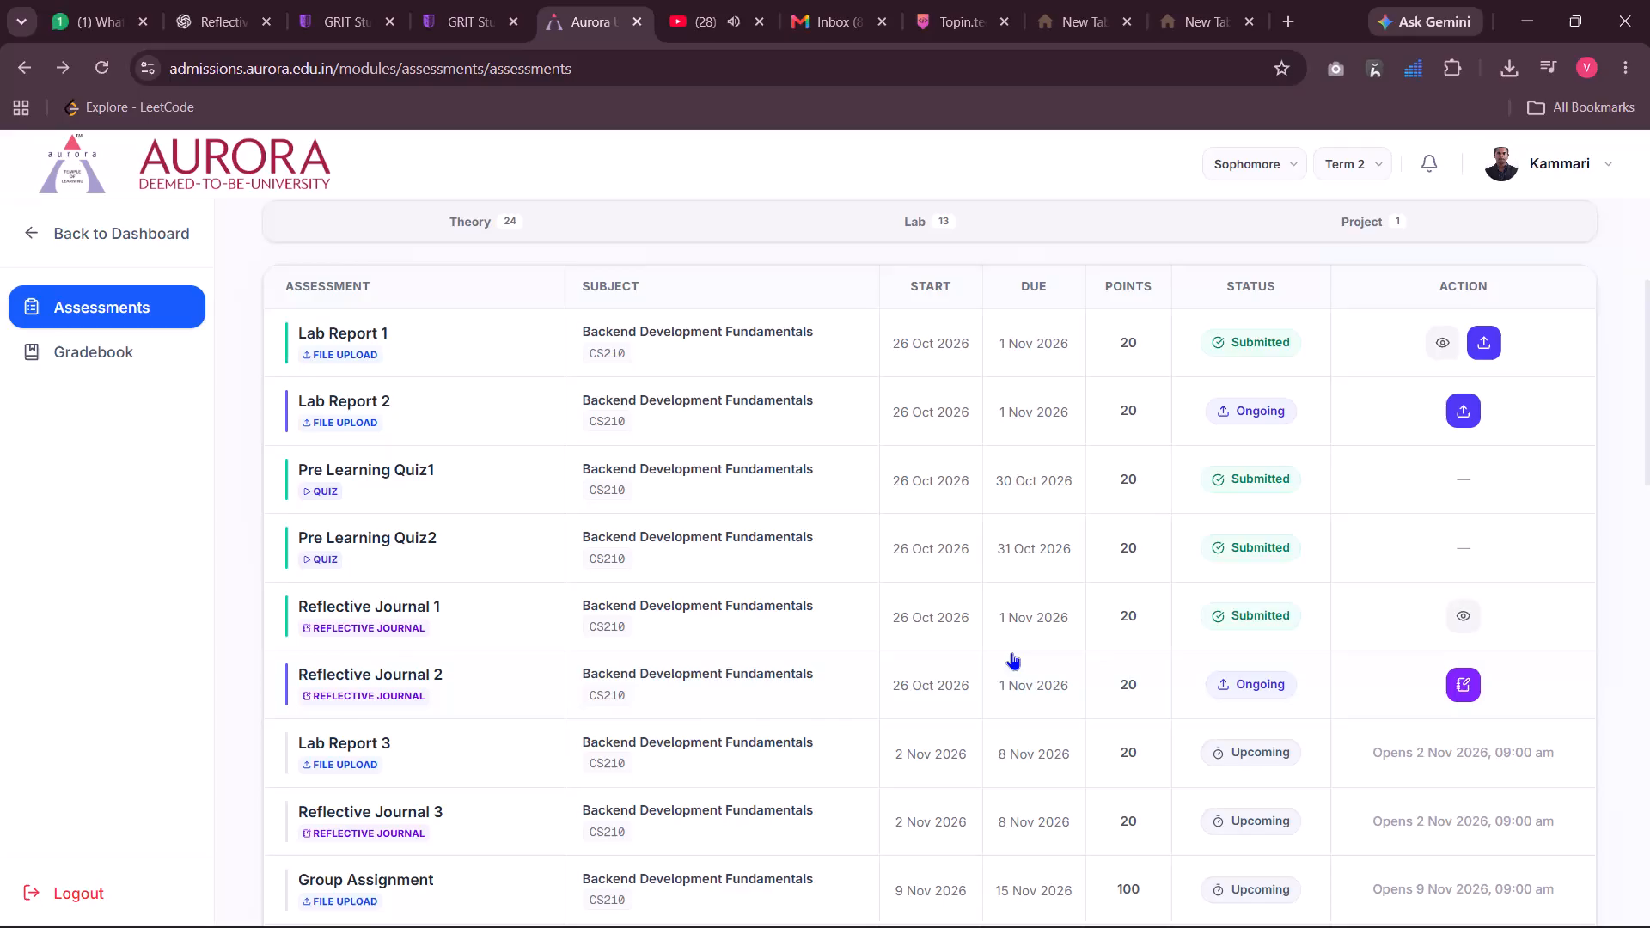
Review the assessment lists and statuses of Backend Development Fundamentals and Advanced Data Structures.
scroll(1011, 652, up, 2)
scroll(1011, 652, down, 2)
scroll(1011, 652, up, 3)
click(292, 369)
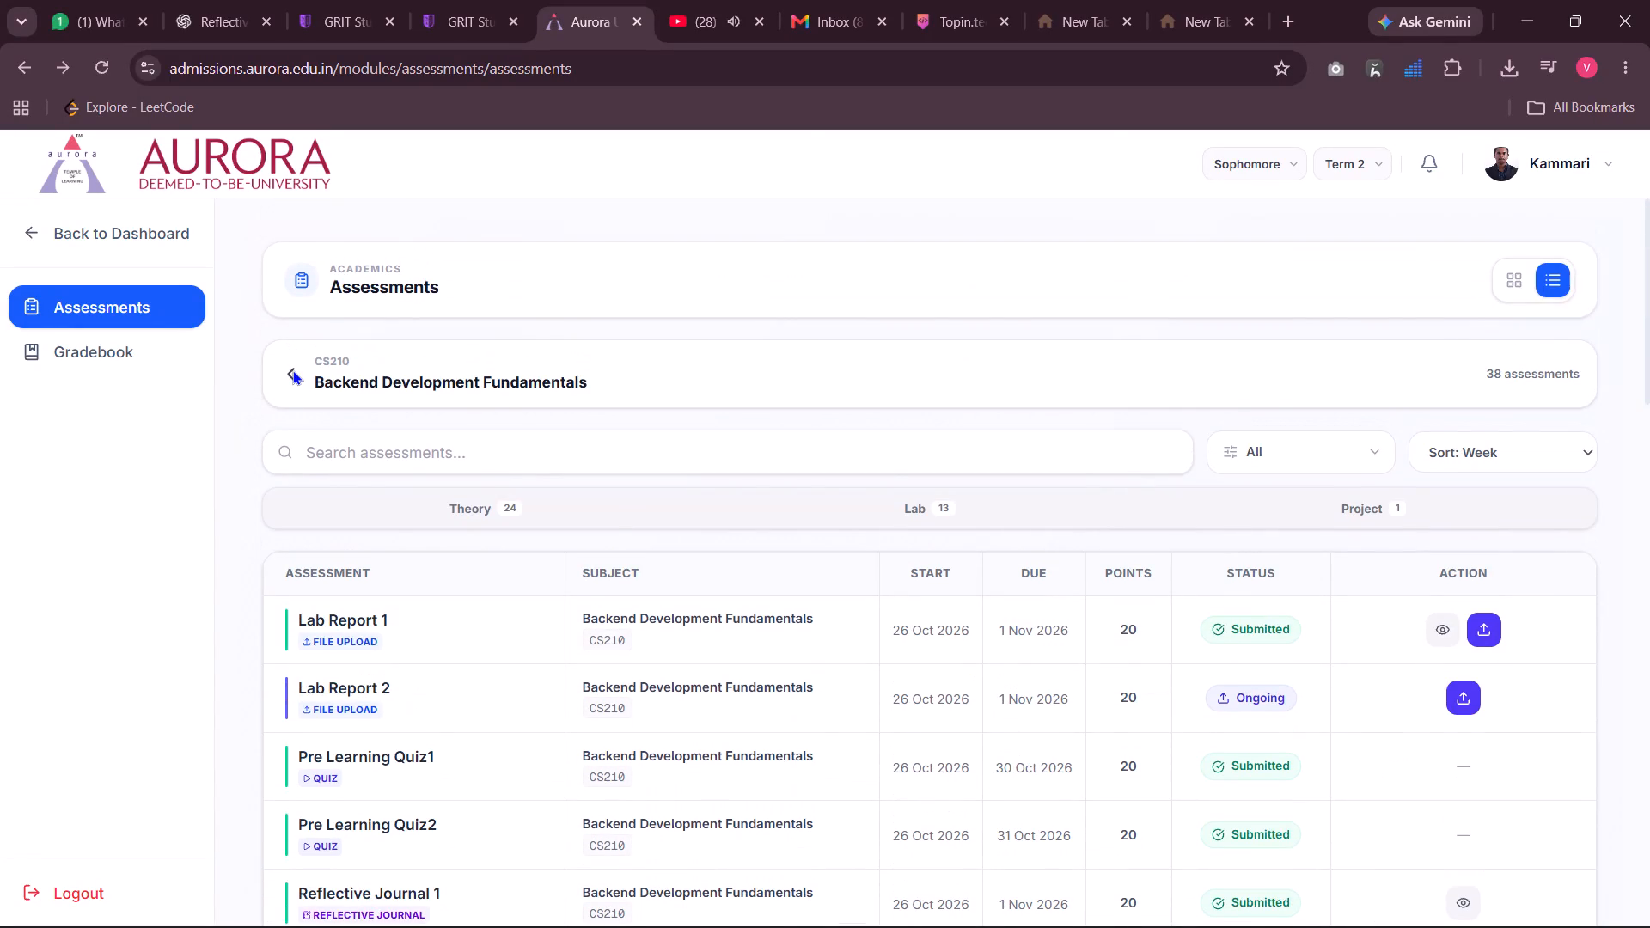
click(556, 430)
scroll(556, 430, down, 1)
scroll(791, 455, down, 2)
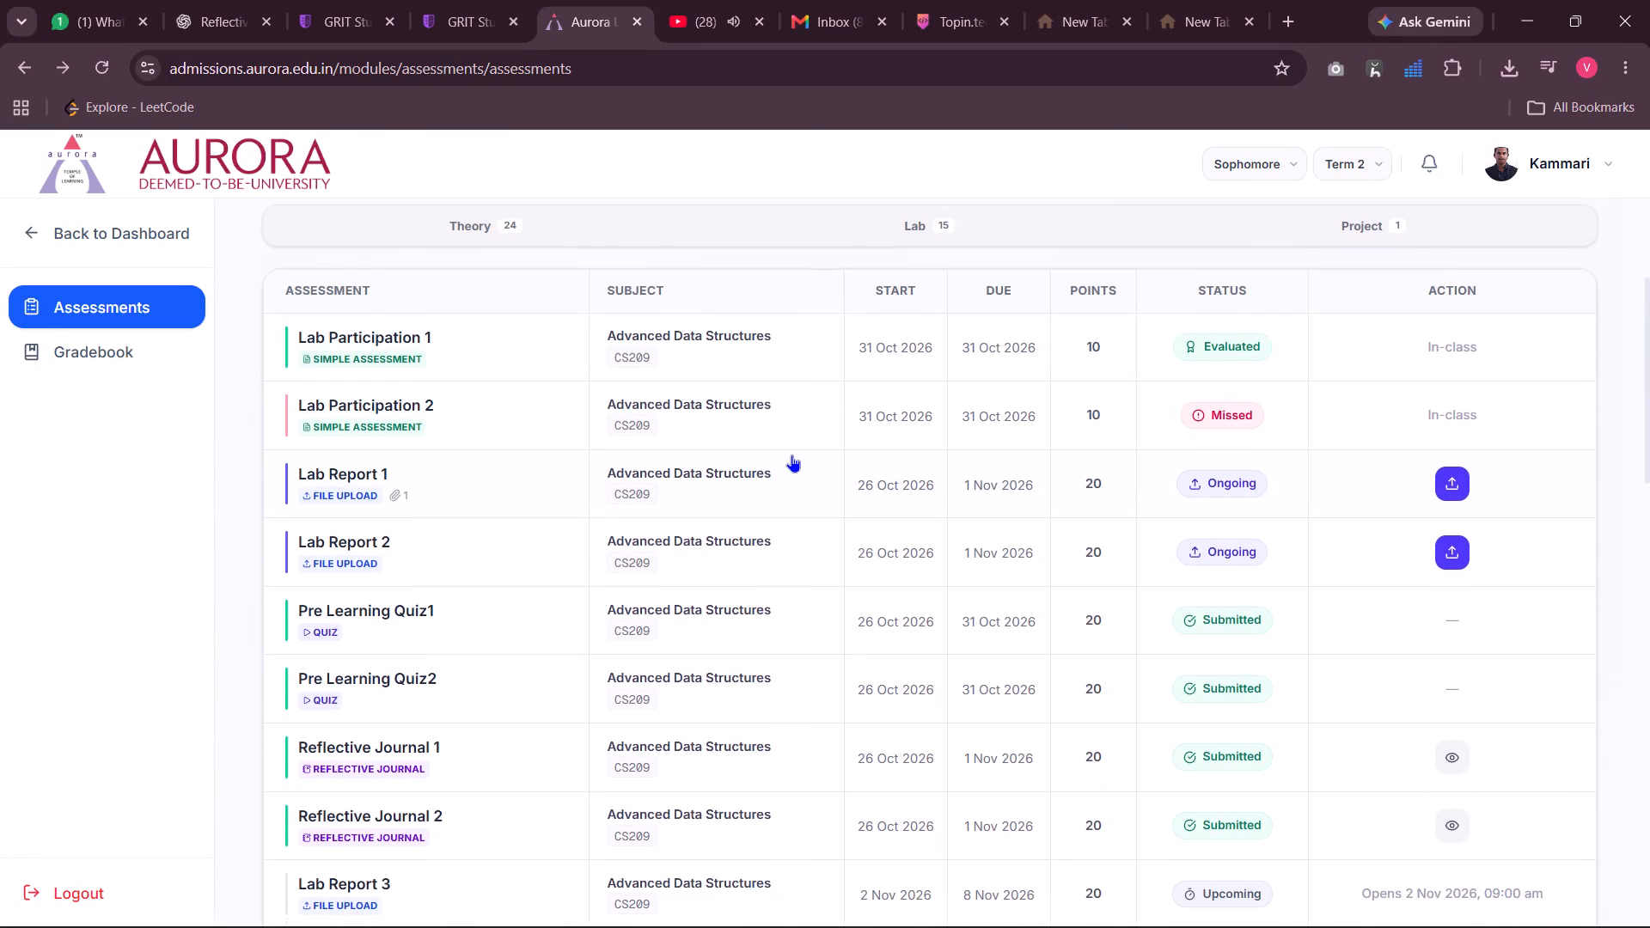
scroll(791, 455, down, 1)
scroll(791, 455, up, 2)
Review the assessment lists of Computer organization and Architecture and Linear Algebra Essentials.
click(289, 313)
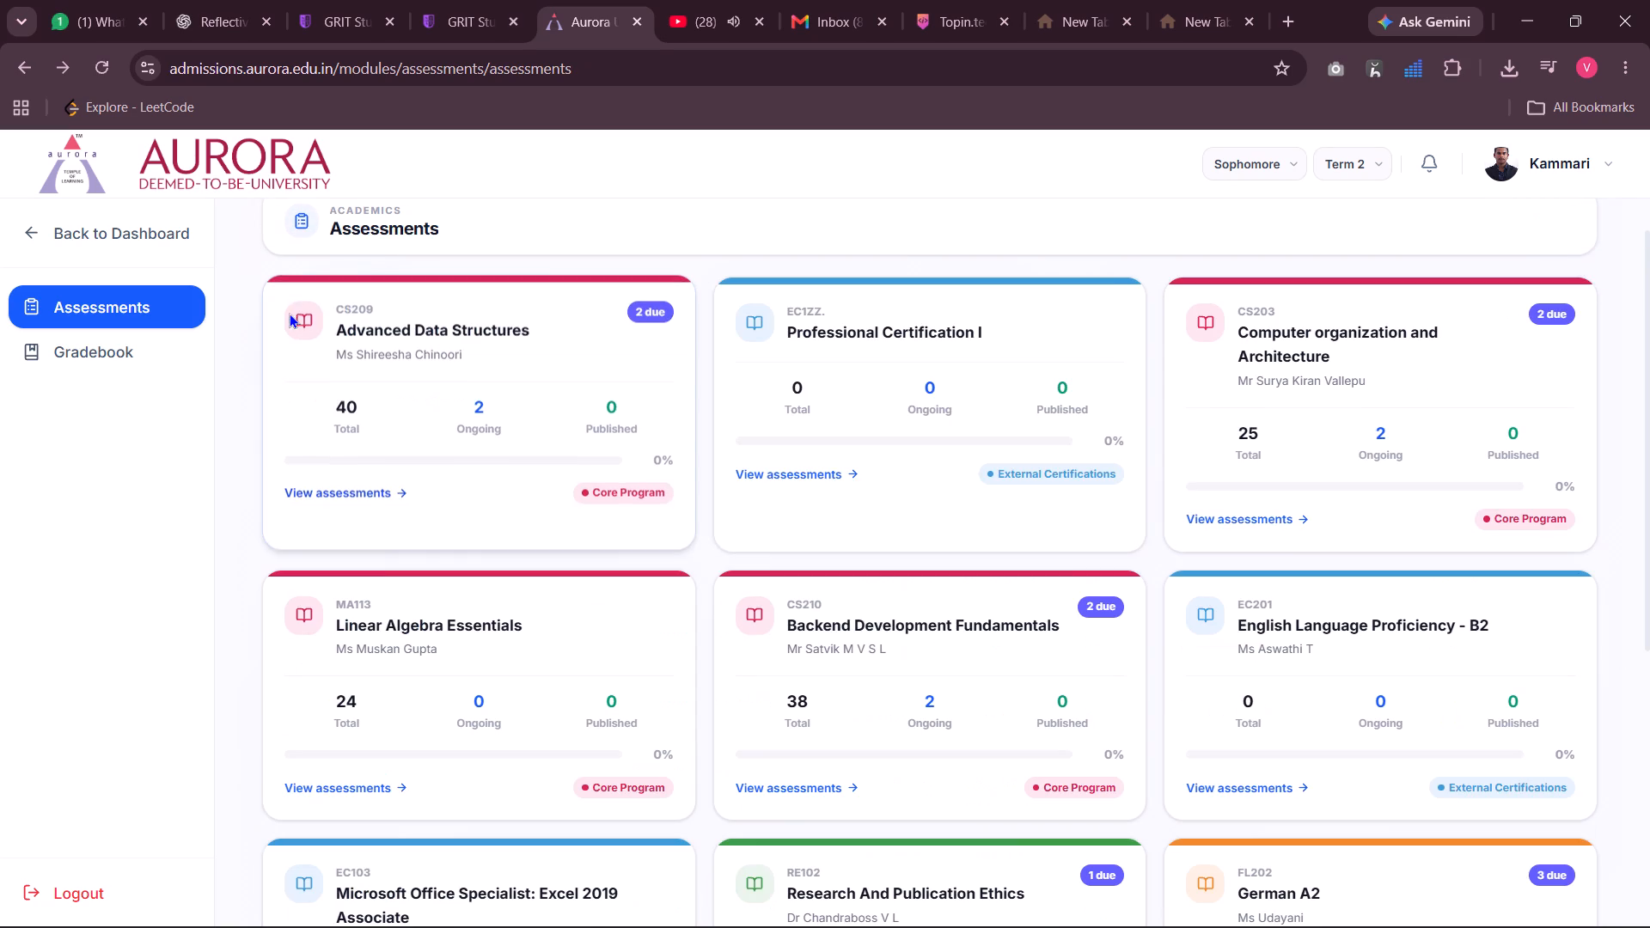
click(1451, 375)
scroll(1246, 522, down, 1)
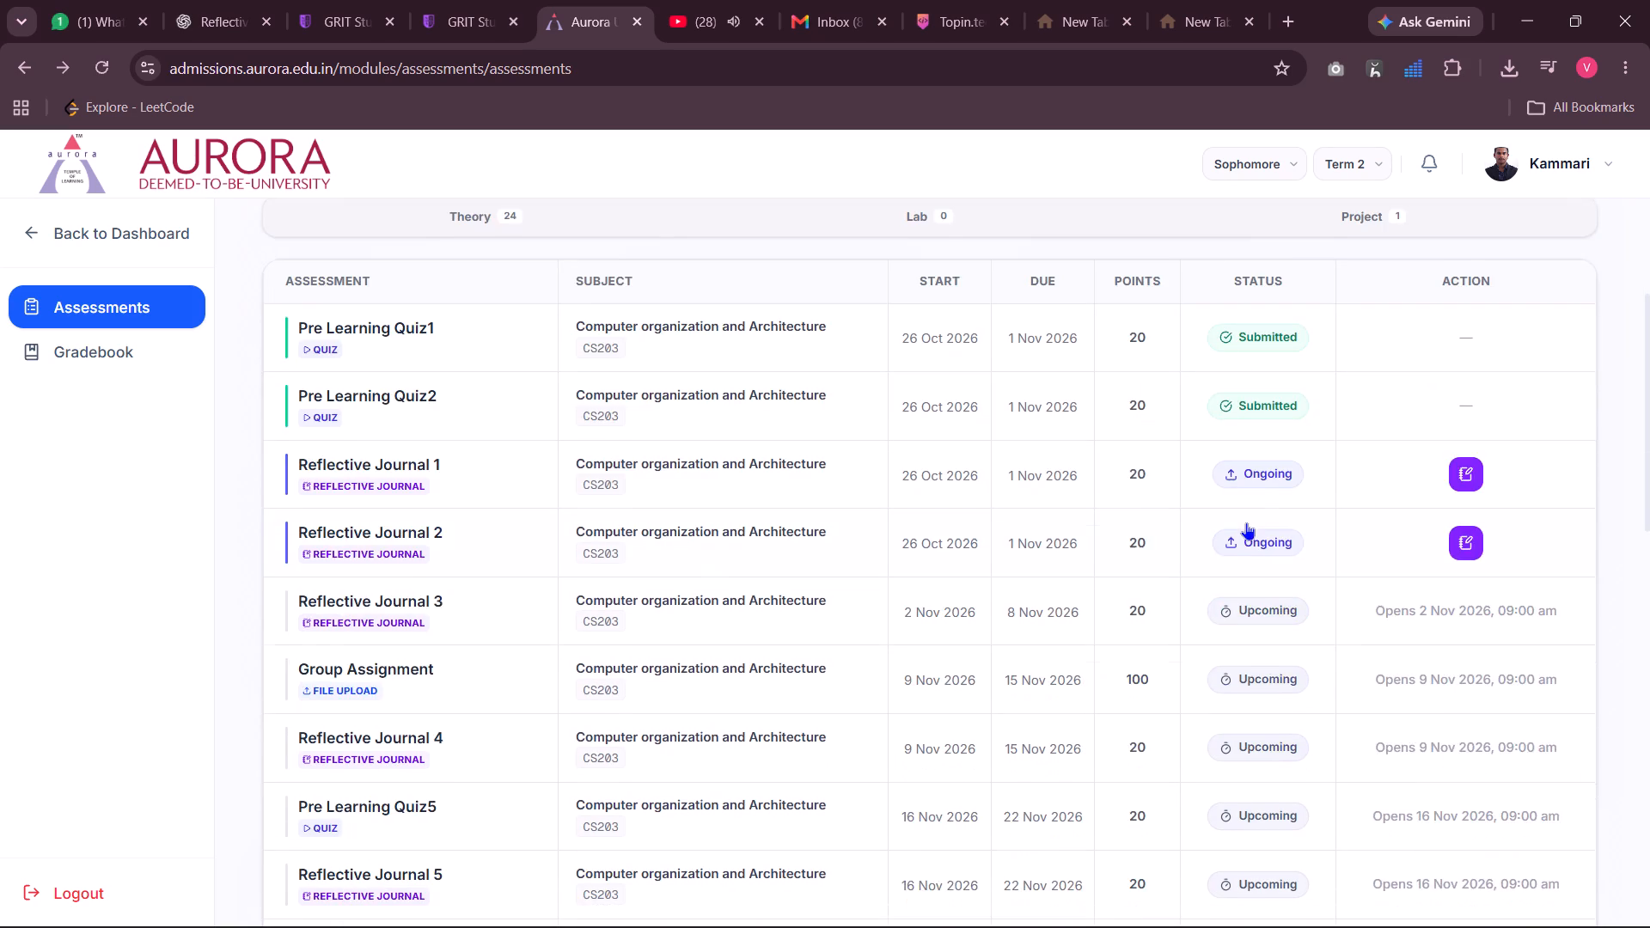
scroll(1246, 522, up, 2)
click(300, 369)
scroll(300, 369, down, 1)
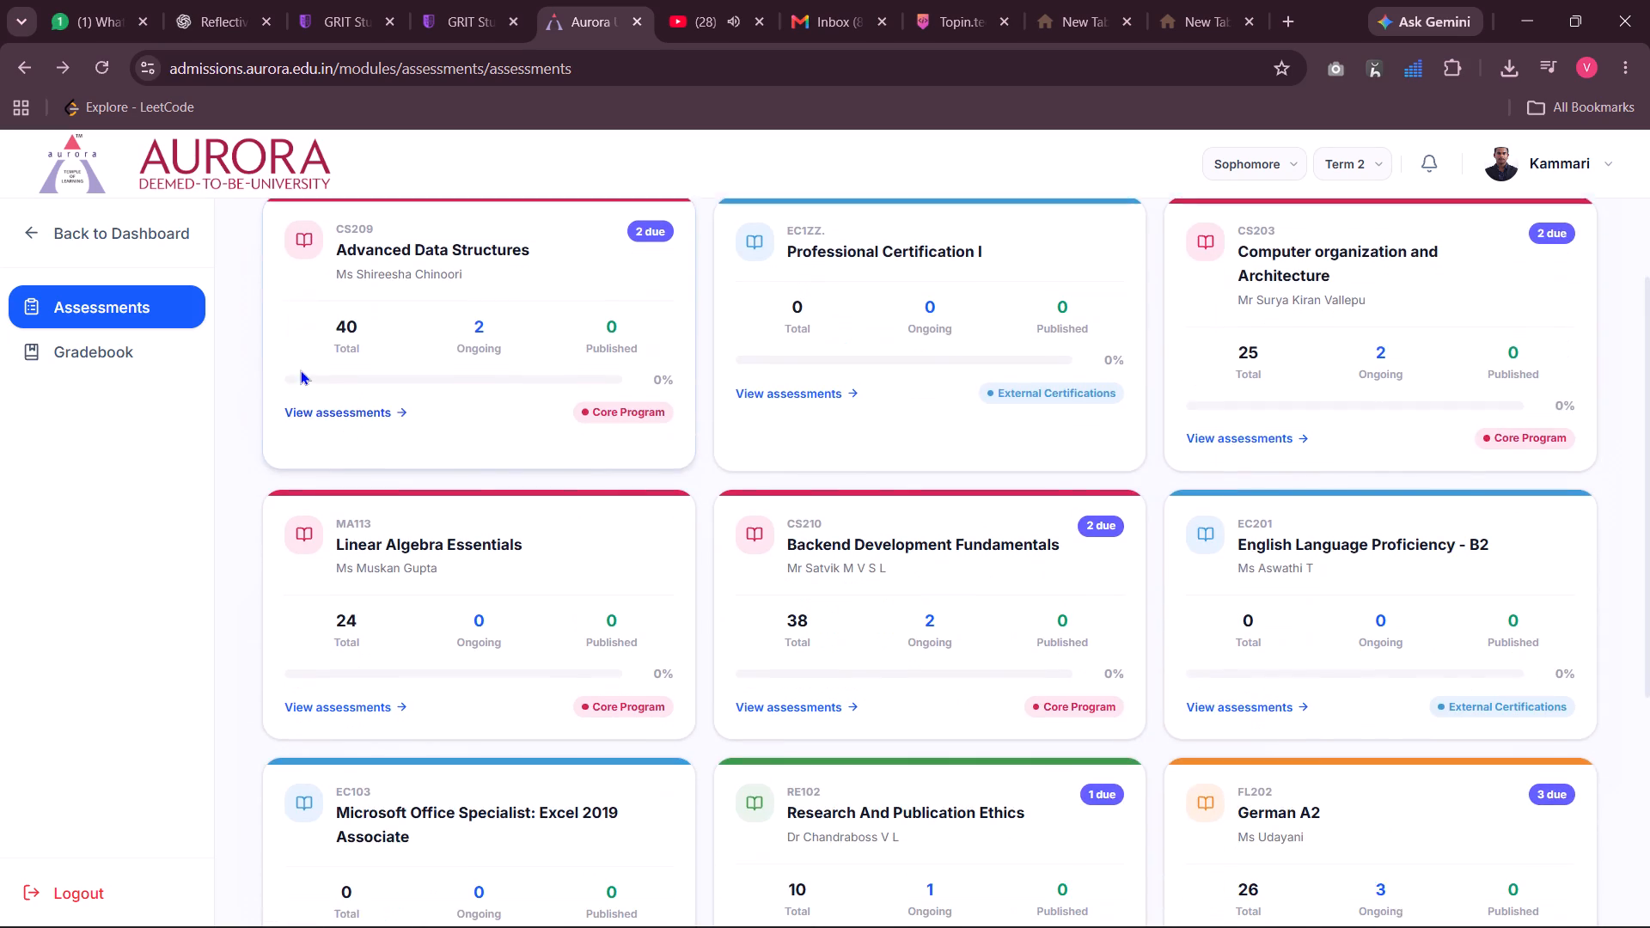
scroll(1021, 435, down, 1)
click(682, 521)
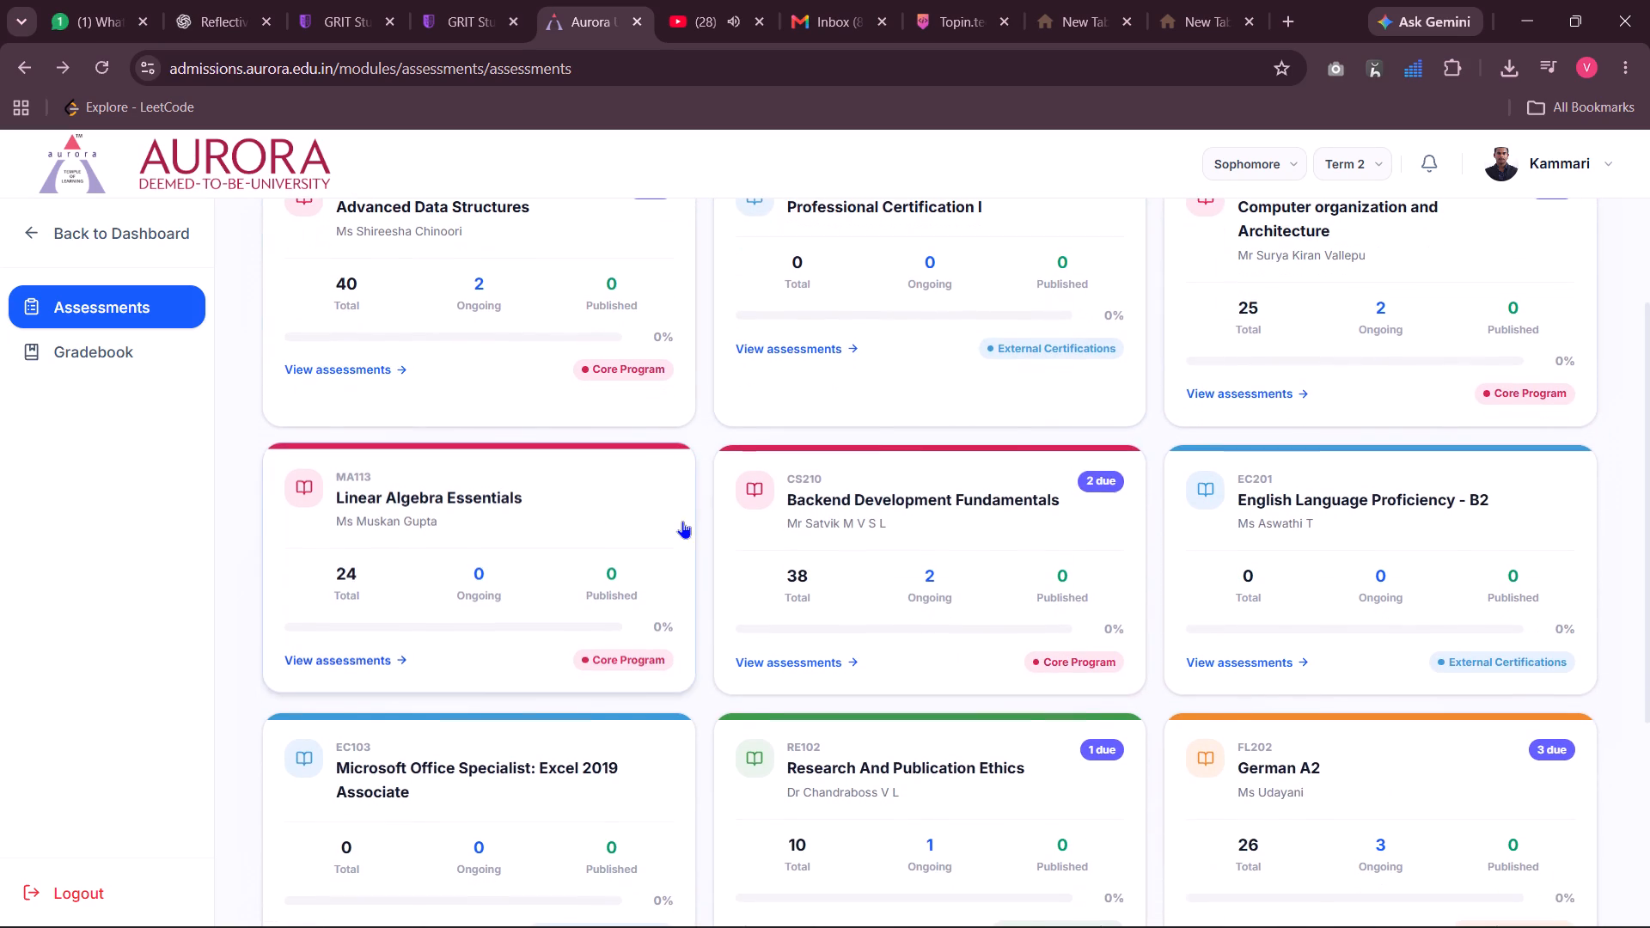
scroll(682, 521, down, 3)
scroll(682, 521, up, 5)
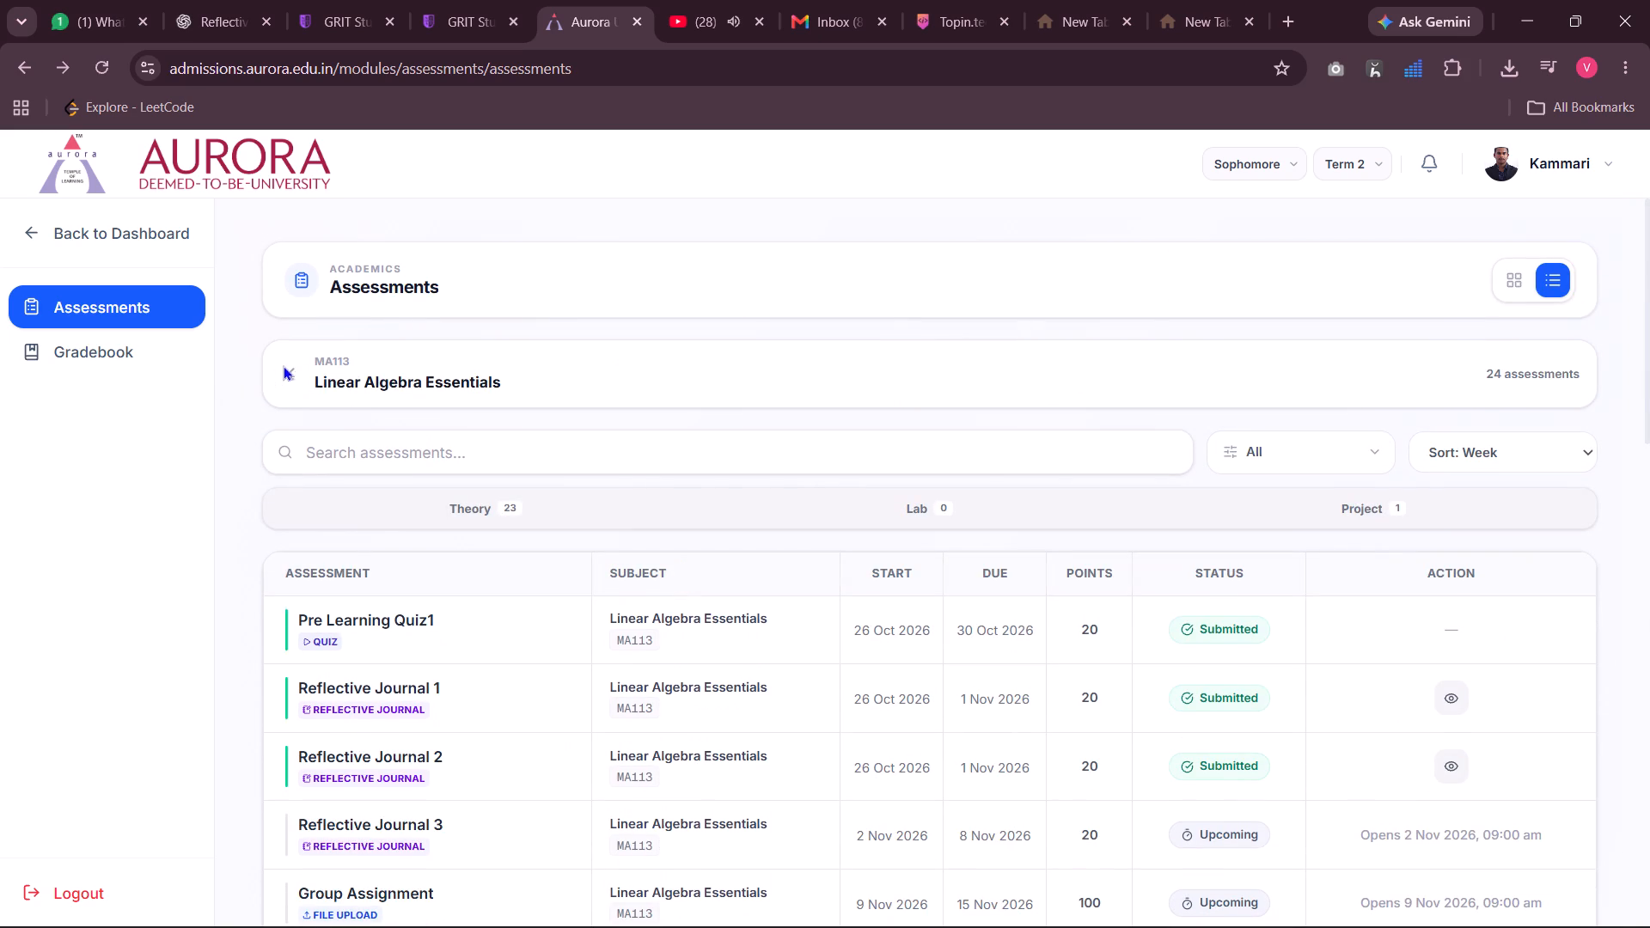
scroll(672, 658, down, 1)
scroll(672, 658, up, 1)
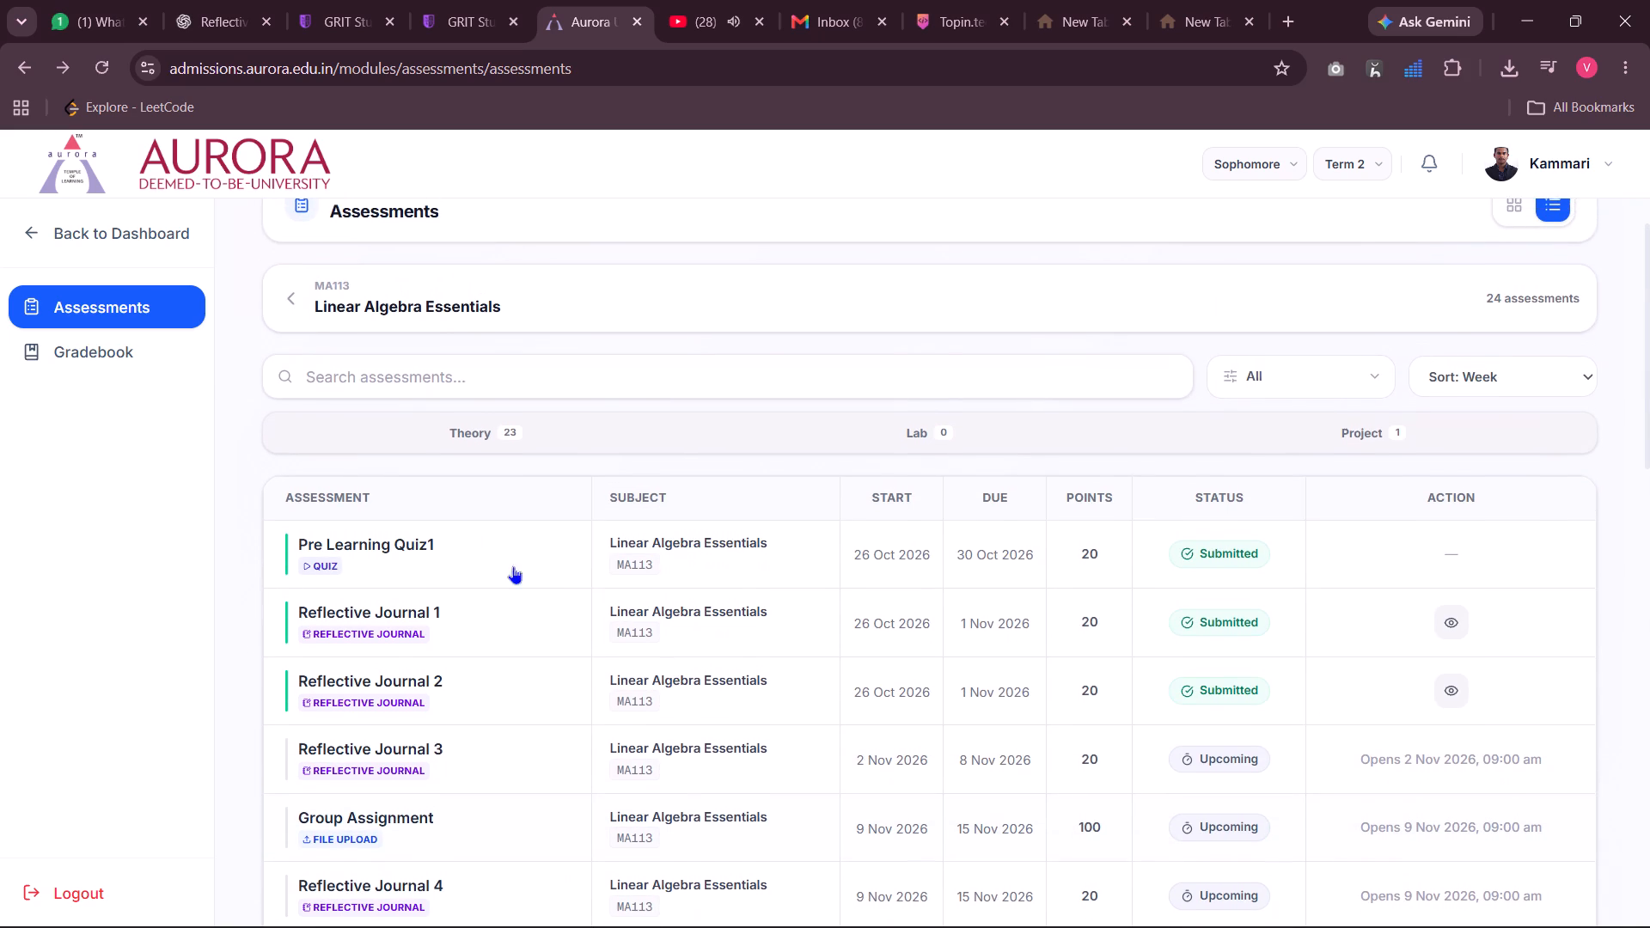
Recheck the assessments of Advanced Data Structures and Computer organization and Architecture, ending at the subject overview.
click(286, 319)
click(290, 294)
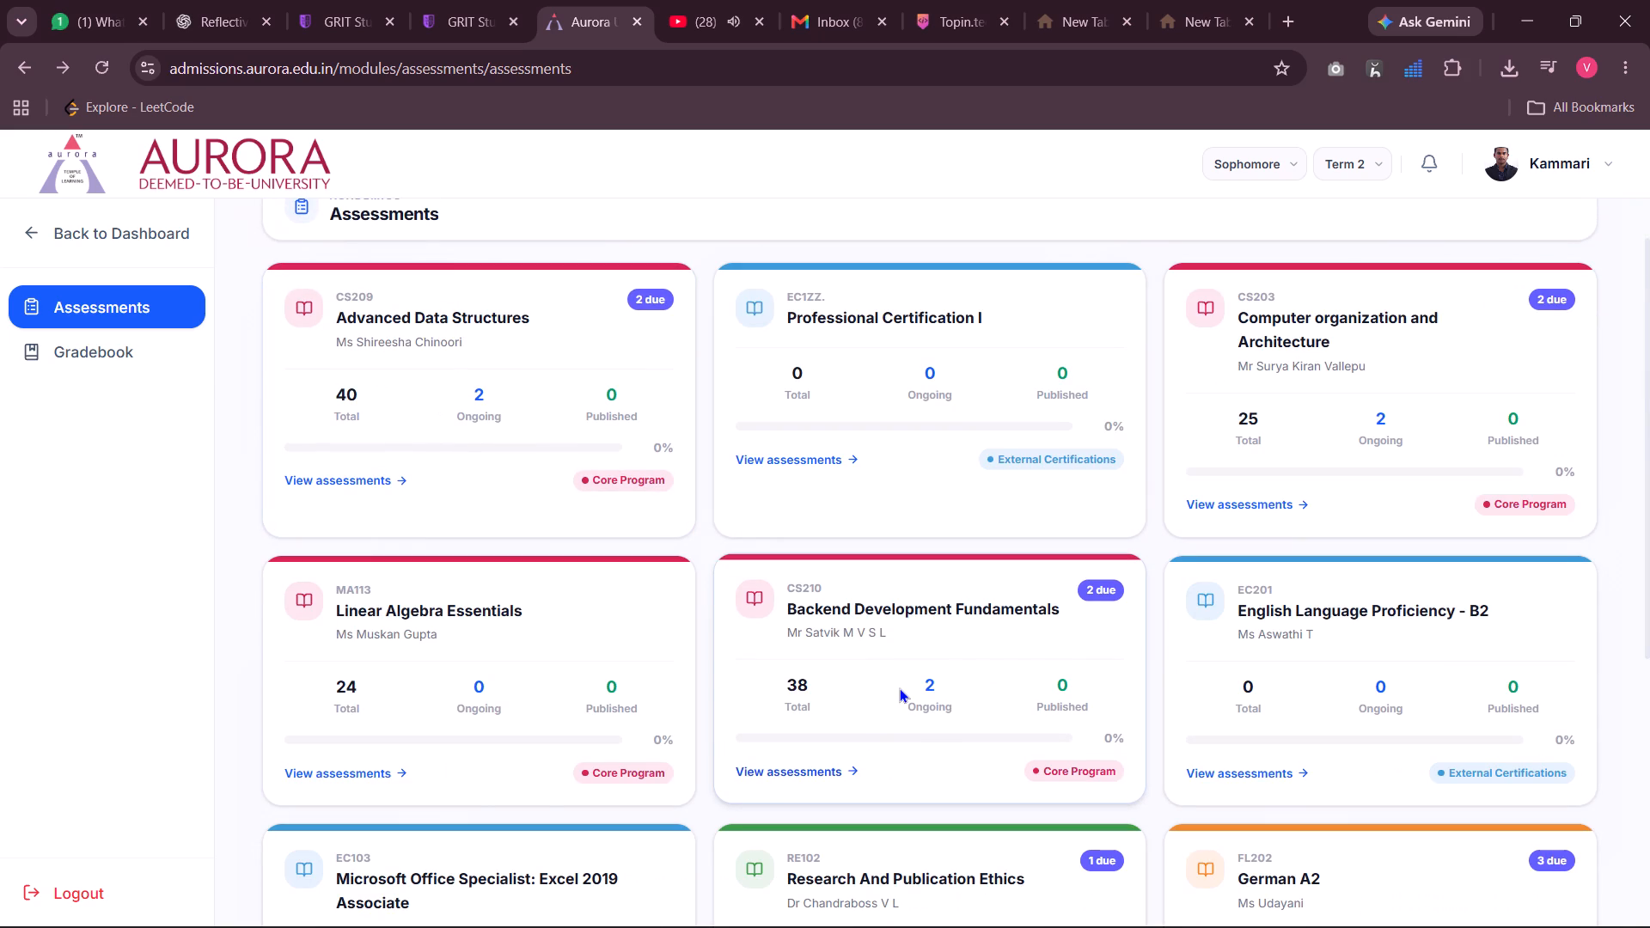
click(540, 382)
scroll(540, 382, down, 1)
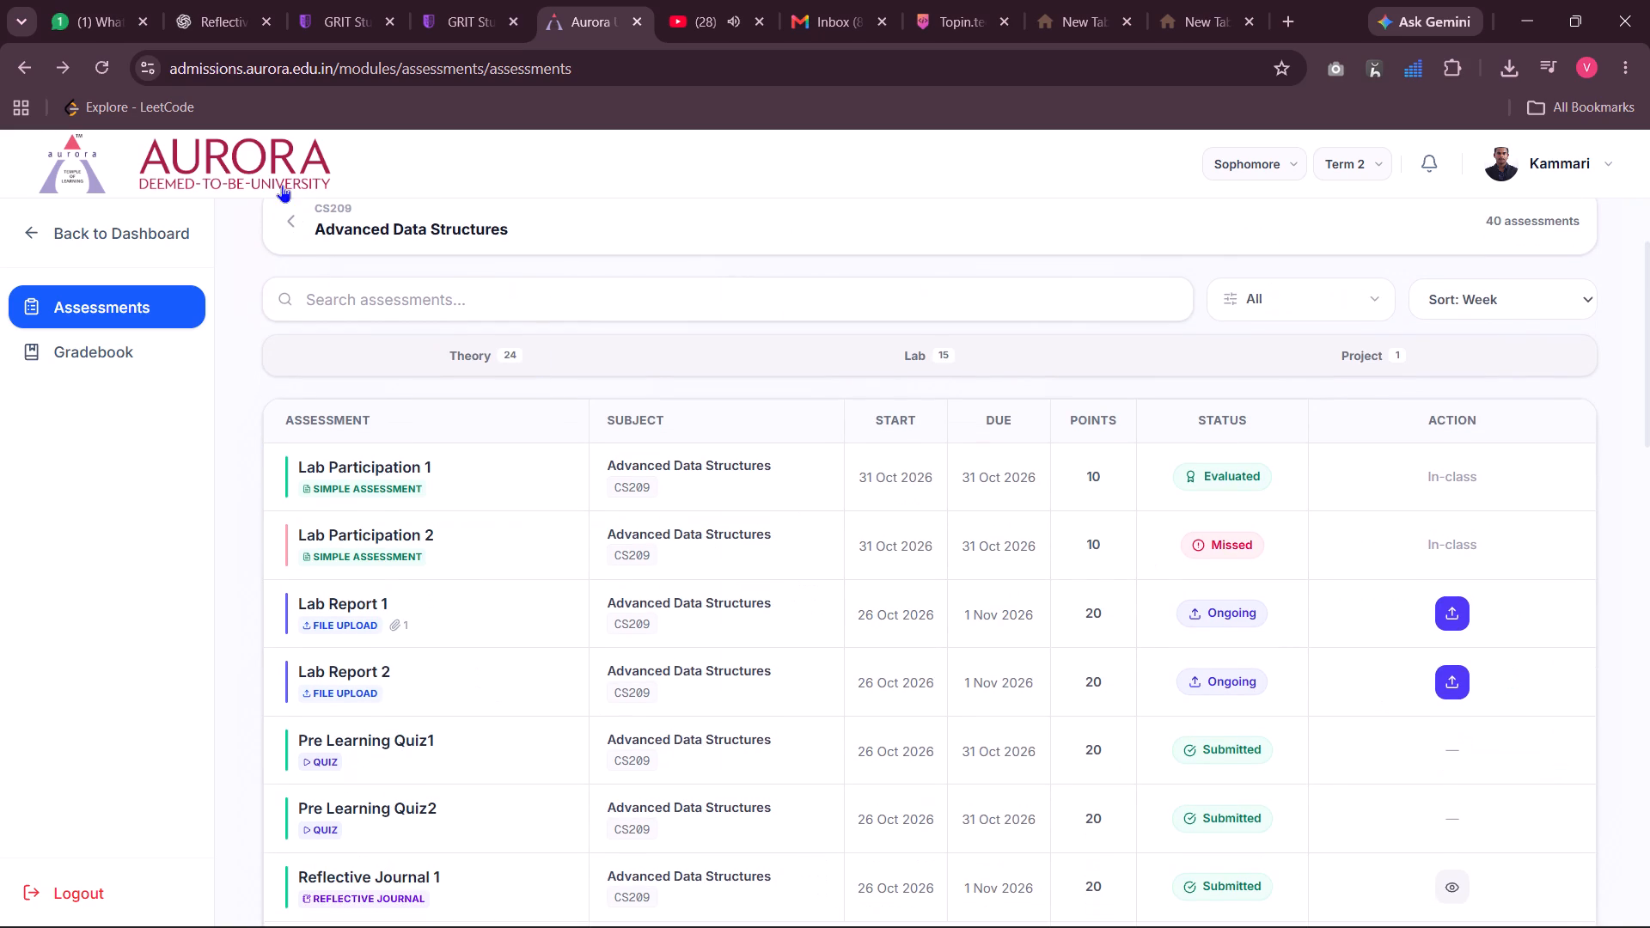
click(294, 211)
click(1199, 347)
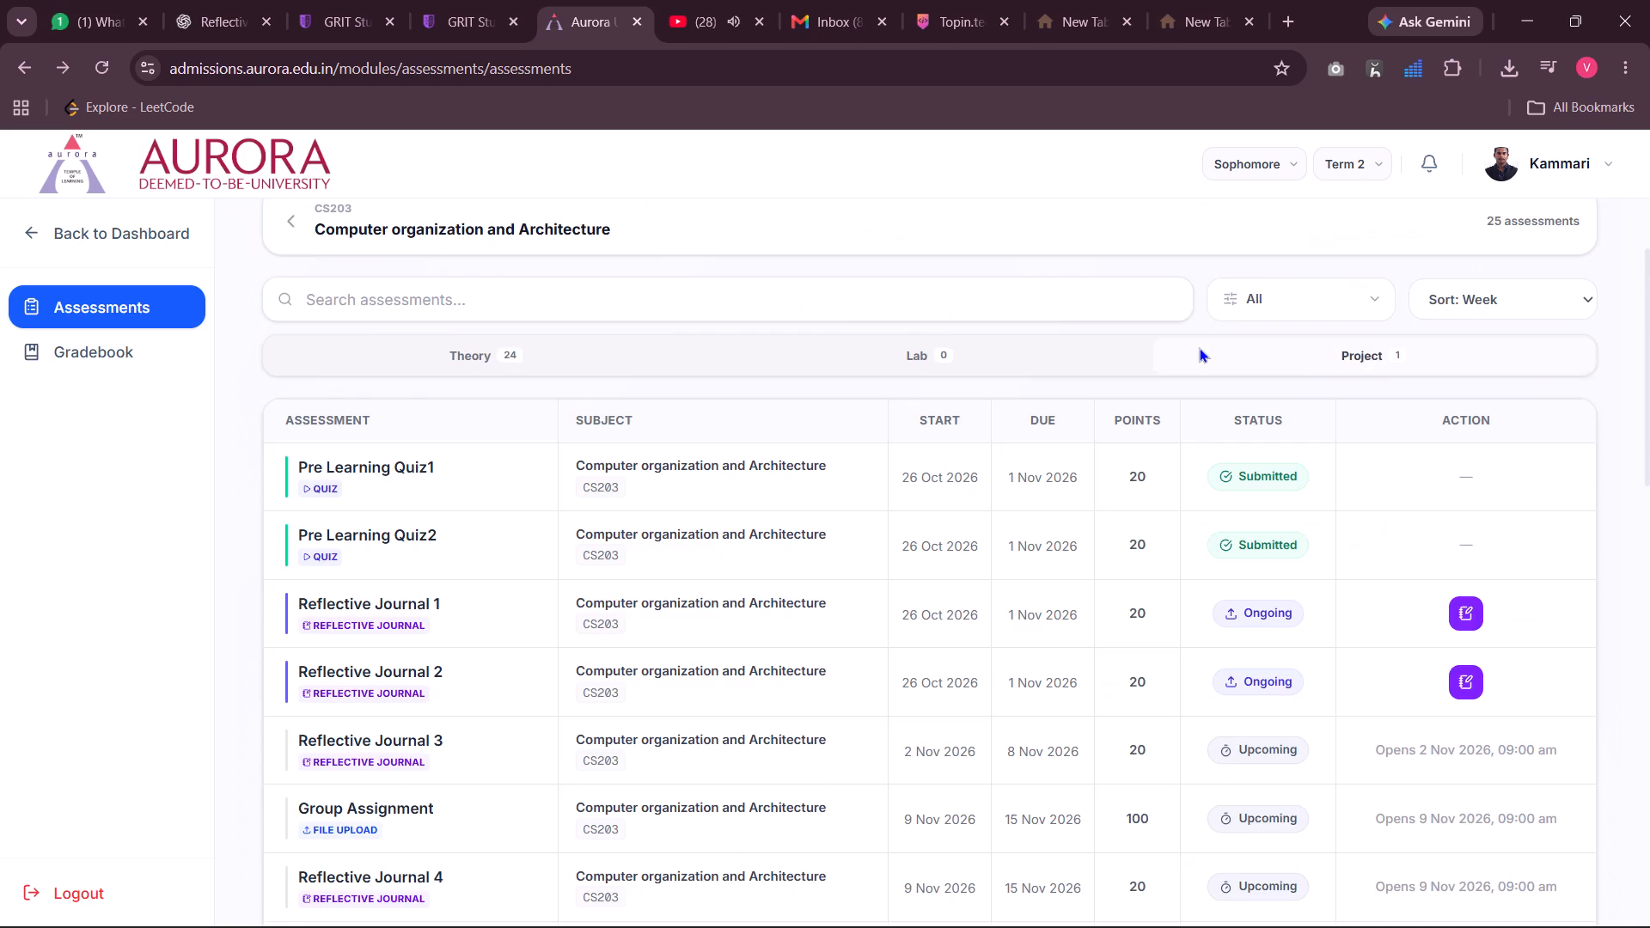
scroll(1199, 347, down, 1)
scroll(1199, 347, up, 2)
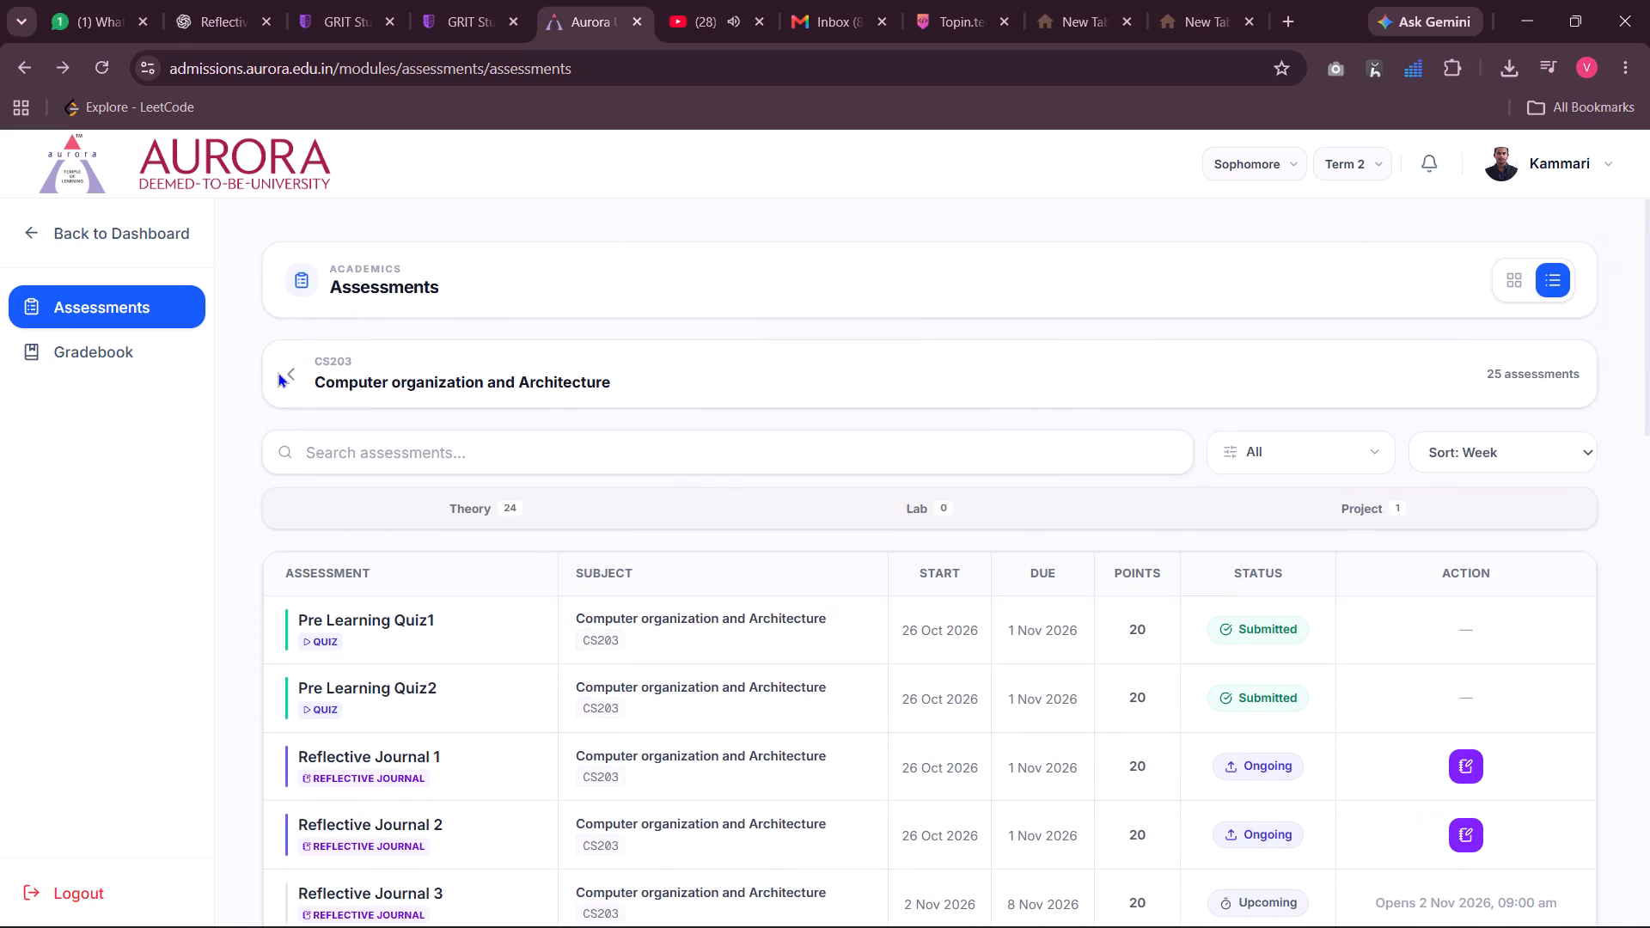
click(278, 372)
click(301, 372)
scroll(301, 372, down, 1)
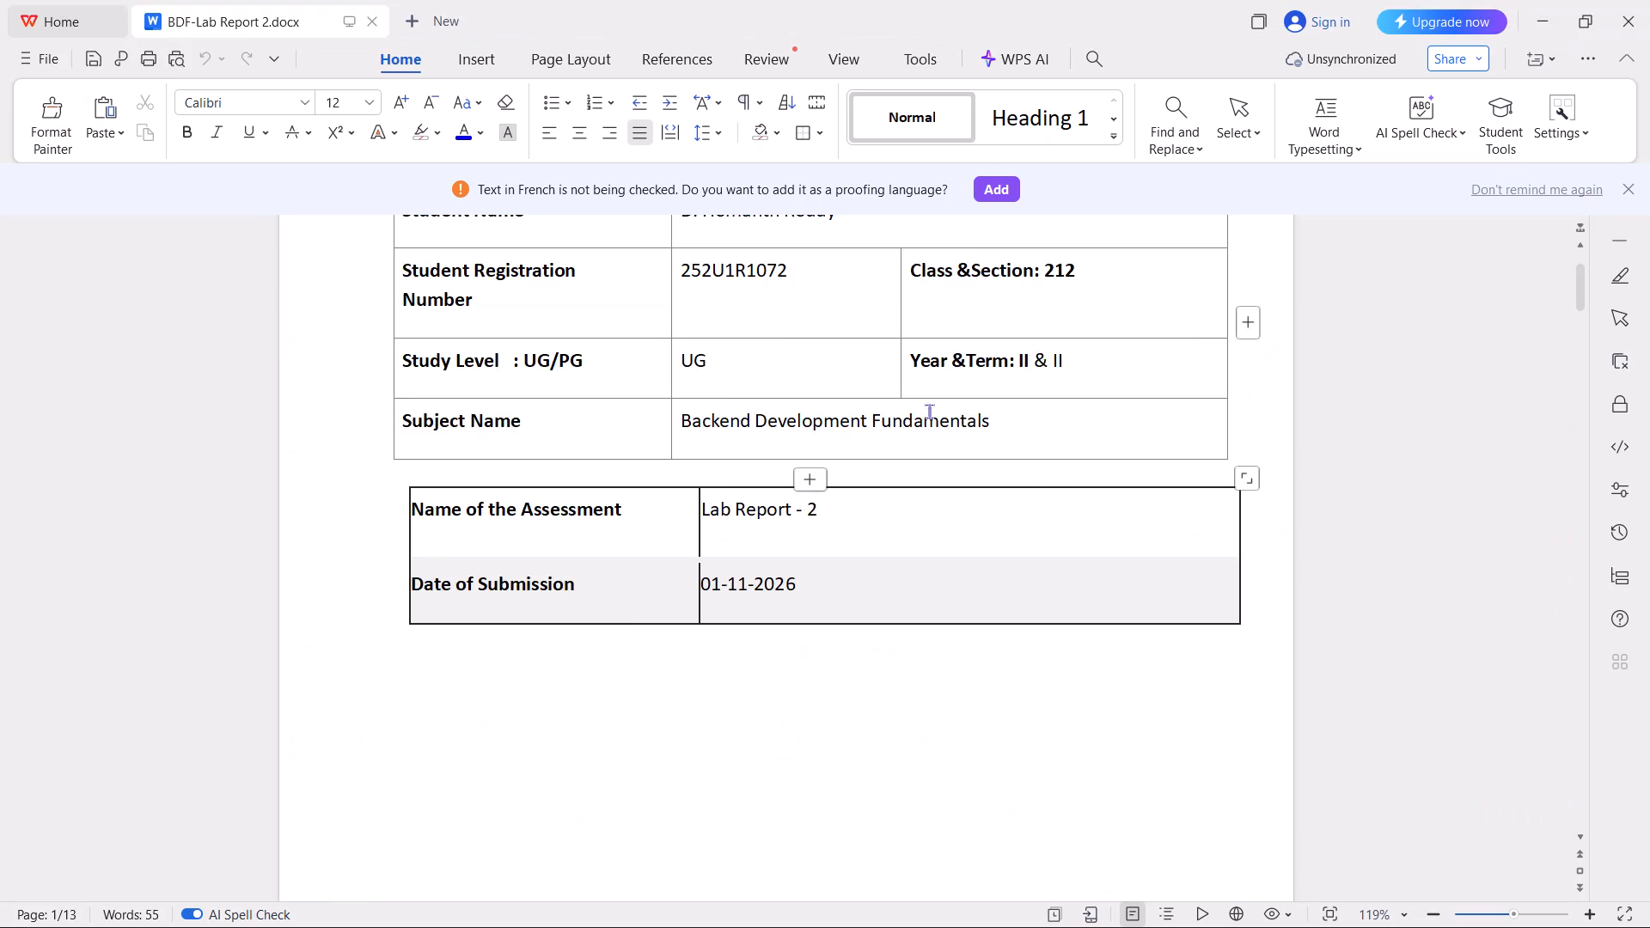
Switch to BDF-Lab Report 2.docx in WPS Office and replace the Student Name entry in the cover table with the submitting student's name.
click(885, 496)
scroll(885, 496, up, 1)
click(891, 394)
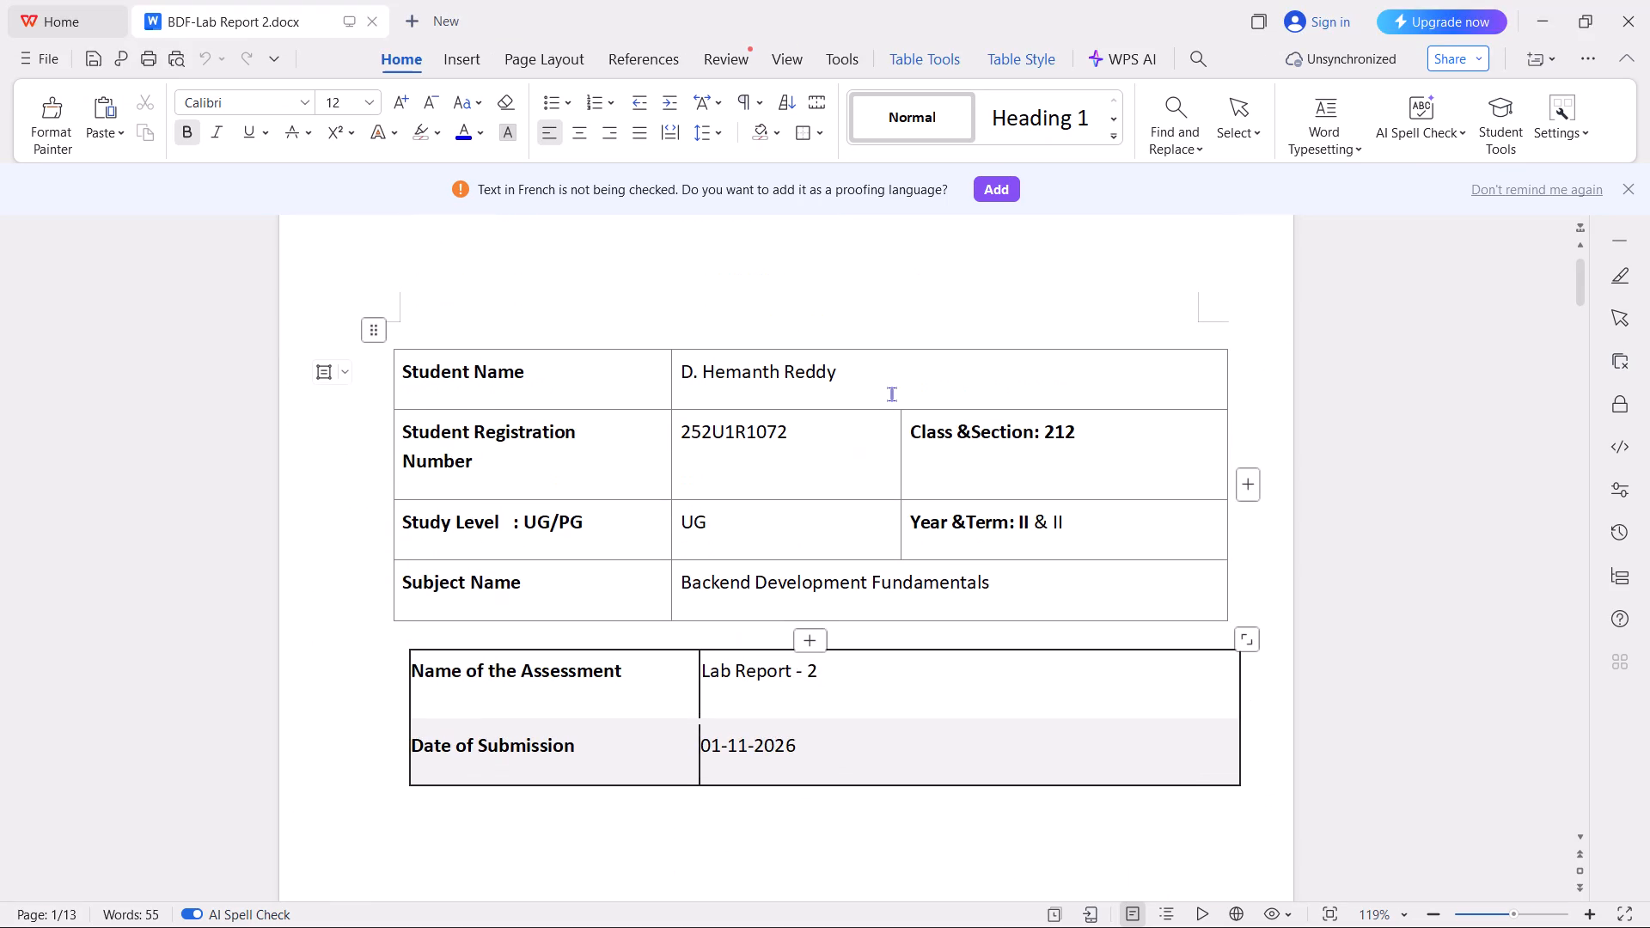
key(BackSpace)
key(BackSpace)
key(BackSpace)
key(BackSpace)
key(BackSpace)
key(BackSpace)
key(BackSpace)
key(BackSpace)
key(BackSpace)
key(BackSpace)
key(BackSpace)
key(BackSpace)
key(BackSpace)
key(BackSpace)
key(BackSpace)
key(BackSpace)
key(BackSpace)
key(BackSpace)
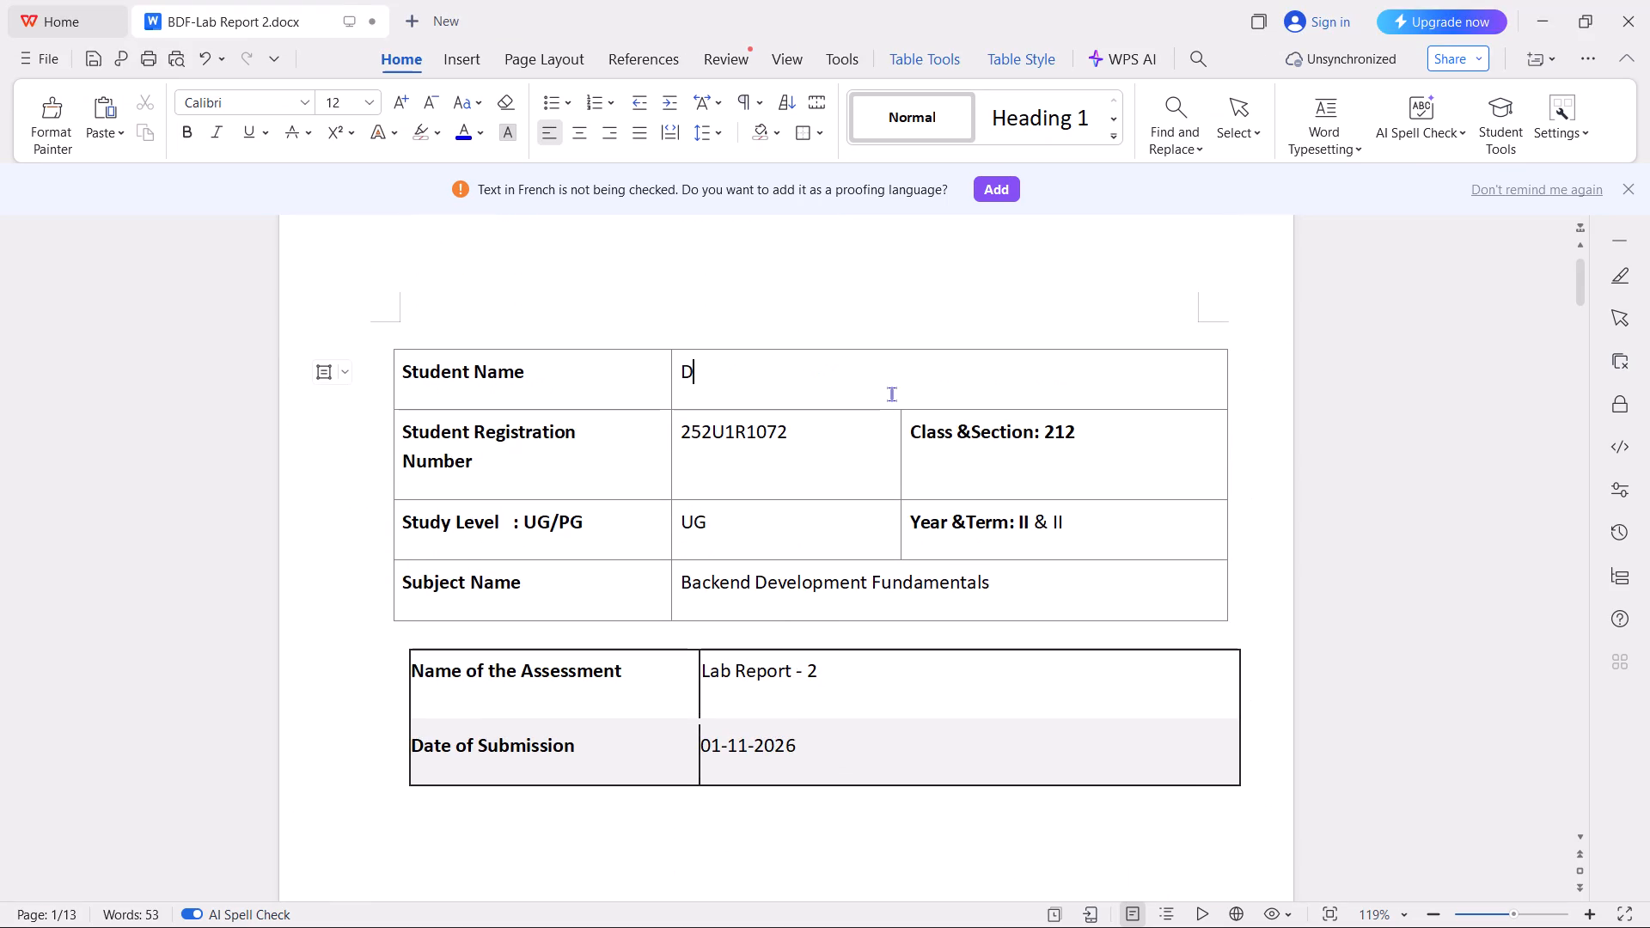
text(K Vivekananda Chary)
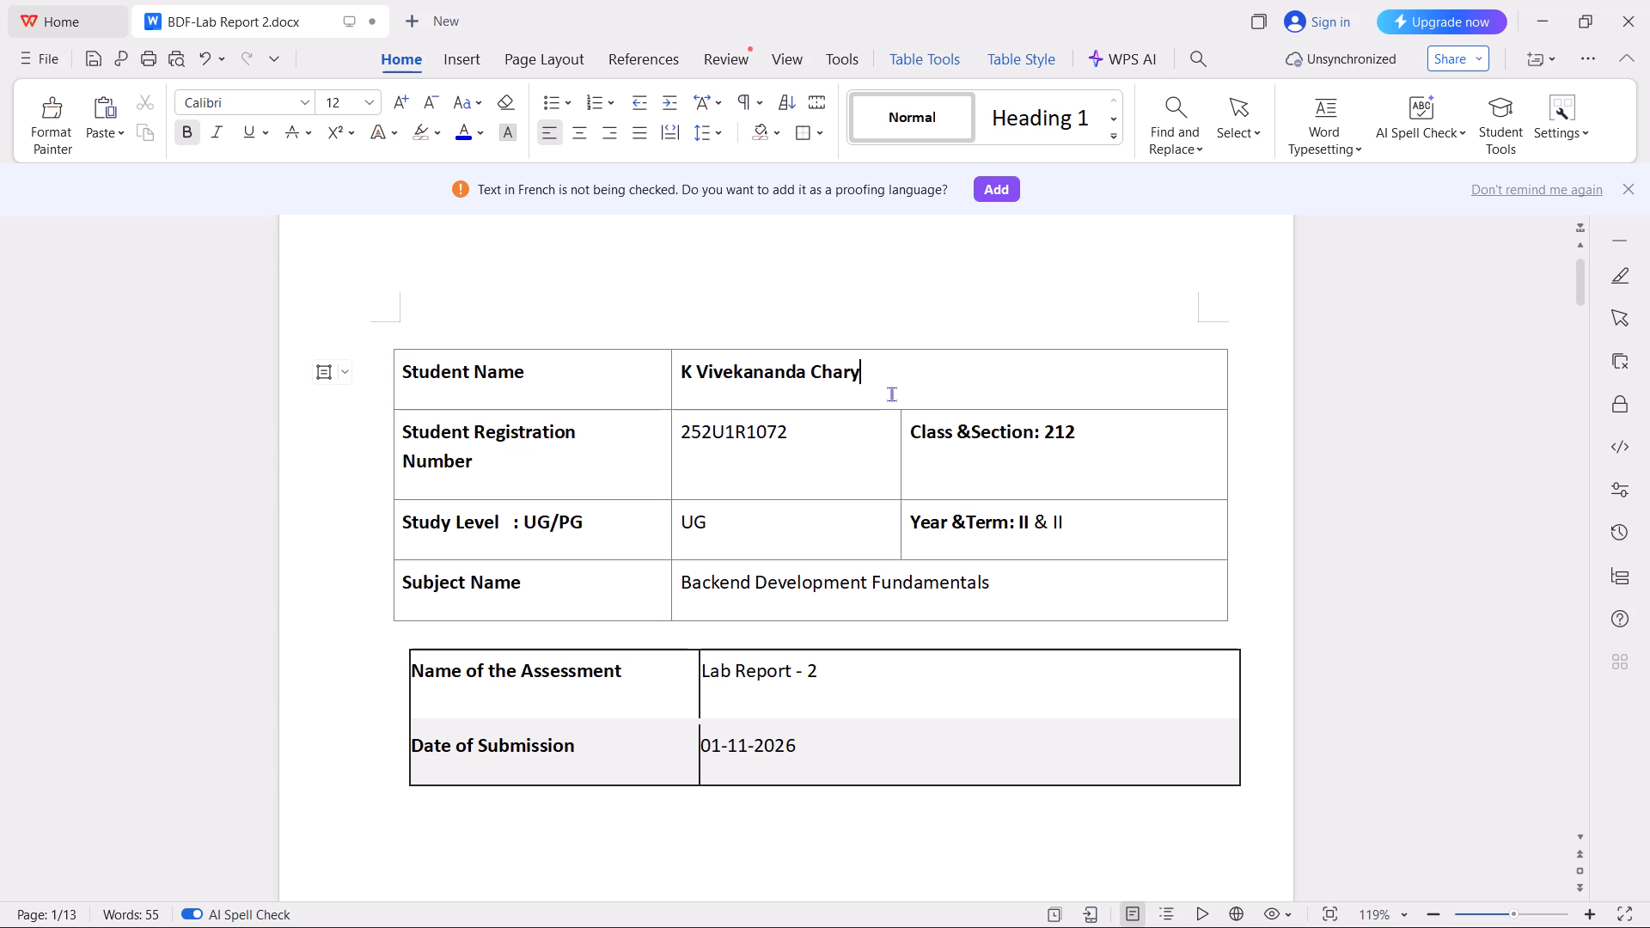
Replace the ending digits of the Student Registration Number in the cover table with the submitting student's digits.
click(806, 466)
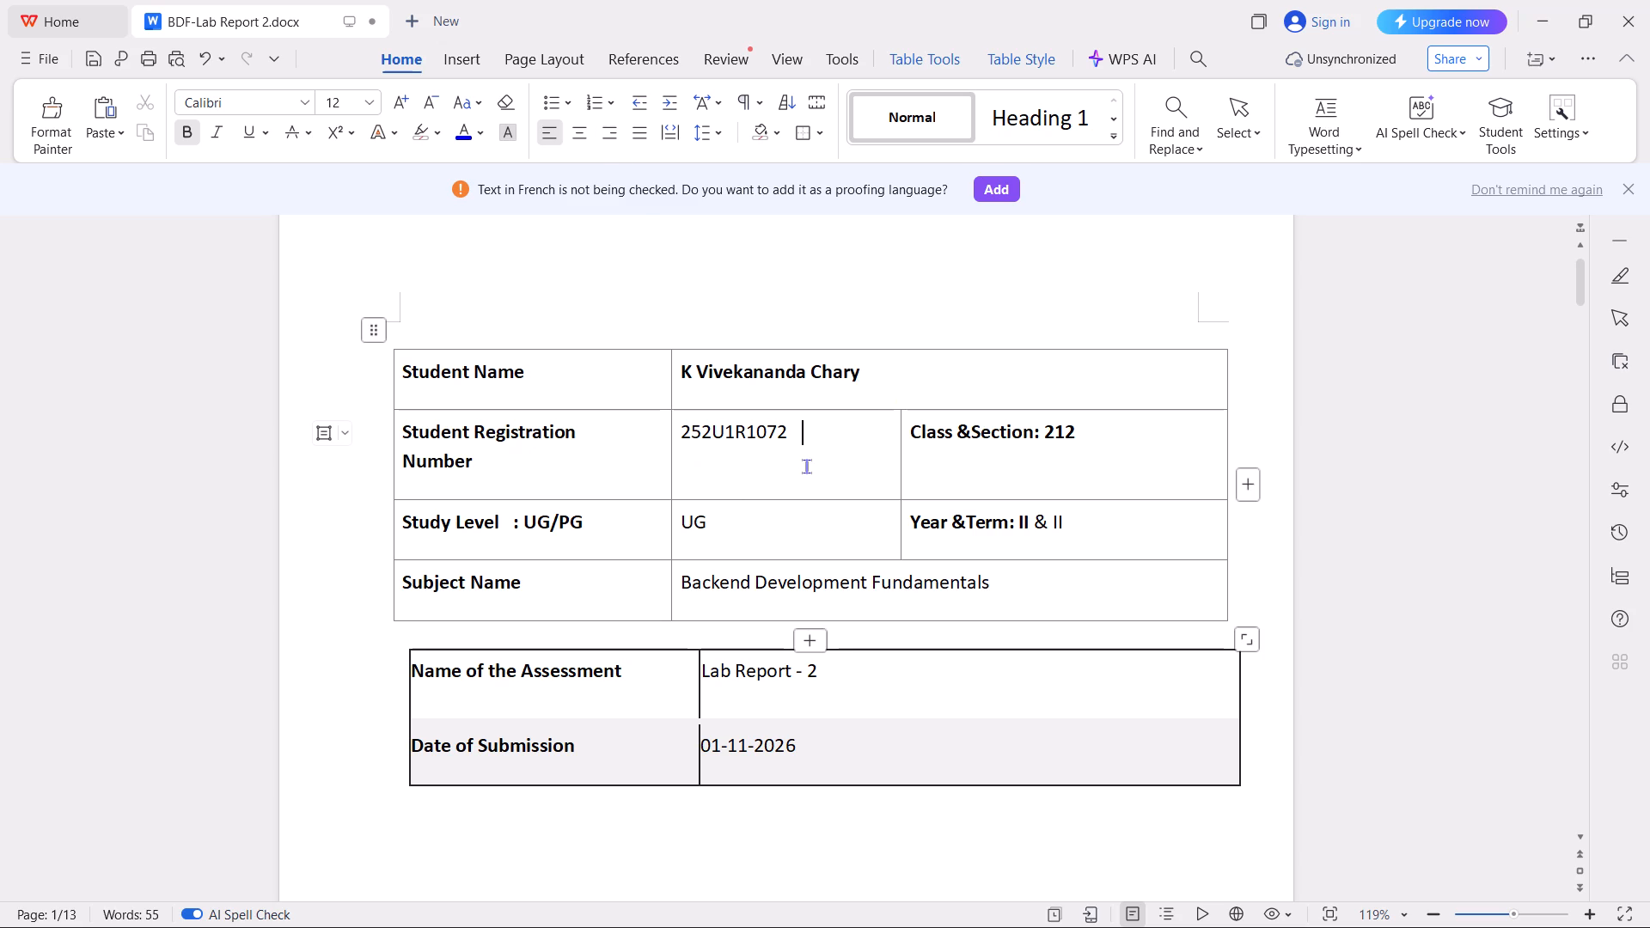
key(Left)
key(BackSpace)
key(BackSpace)
key(BackSpace)
key(BackSpace)
key(BackSpace)
key(BackSpace)
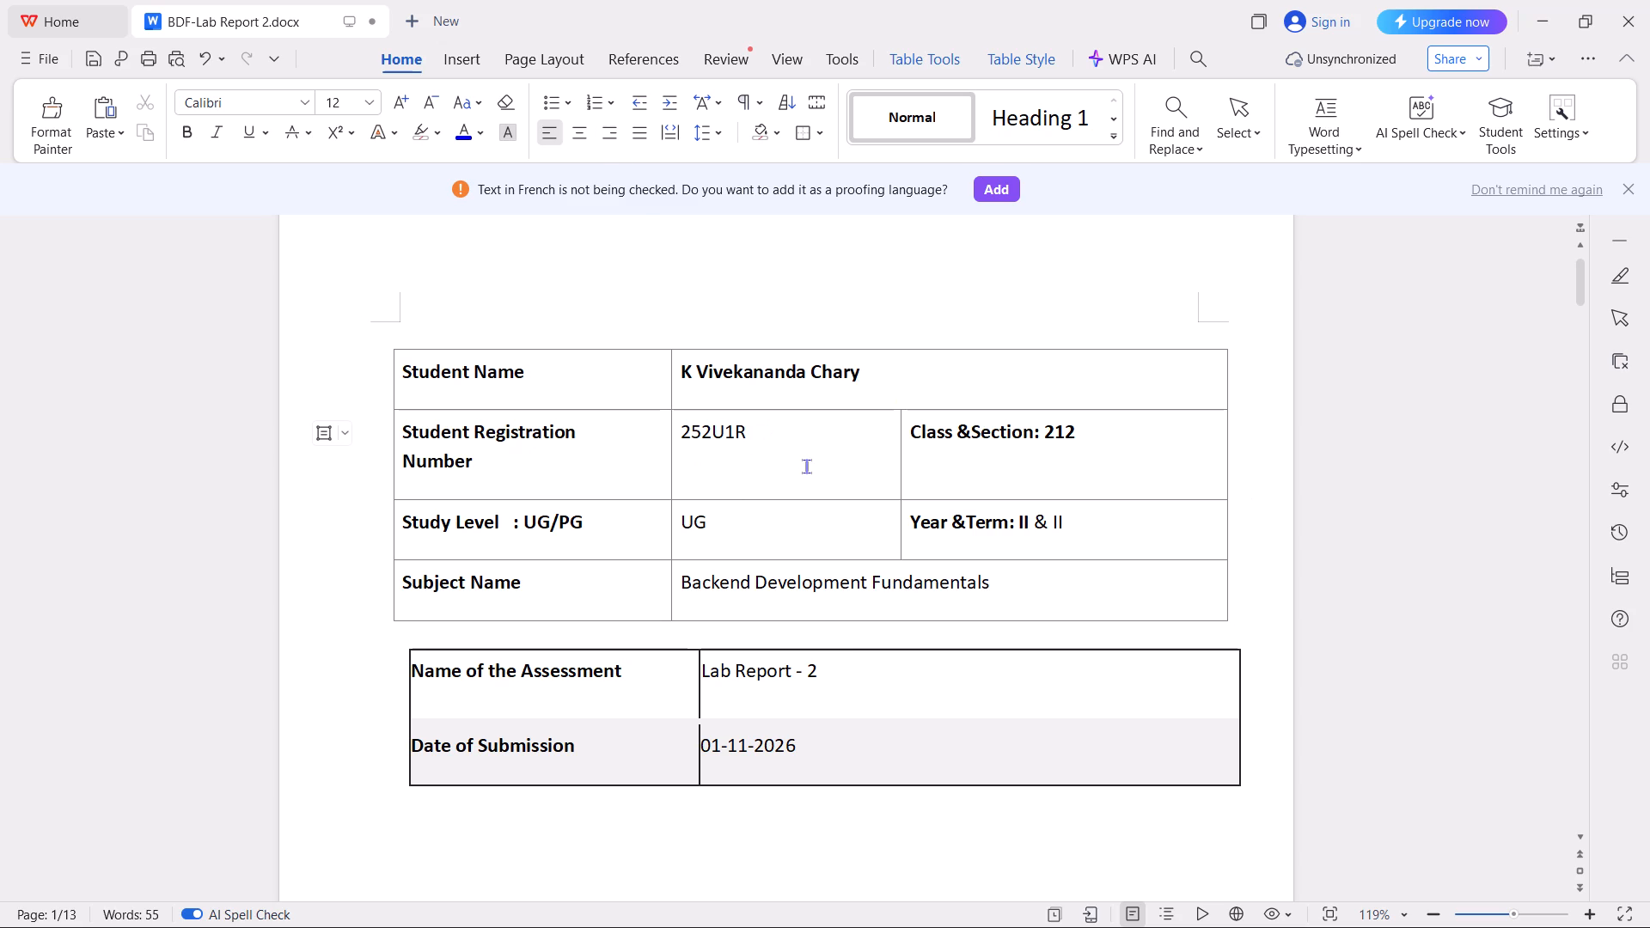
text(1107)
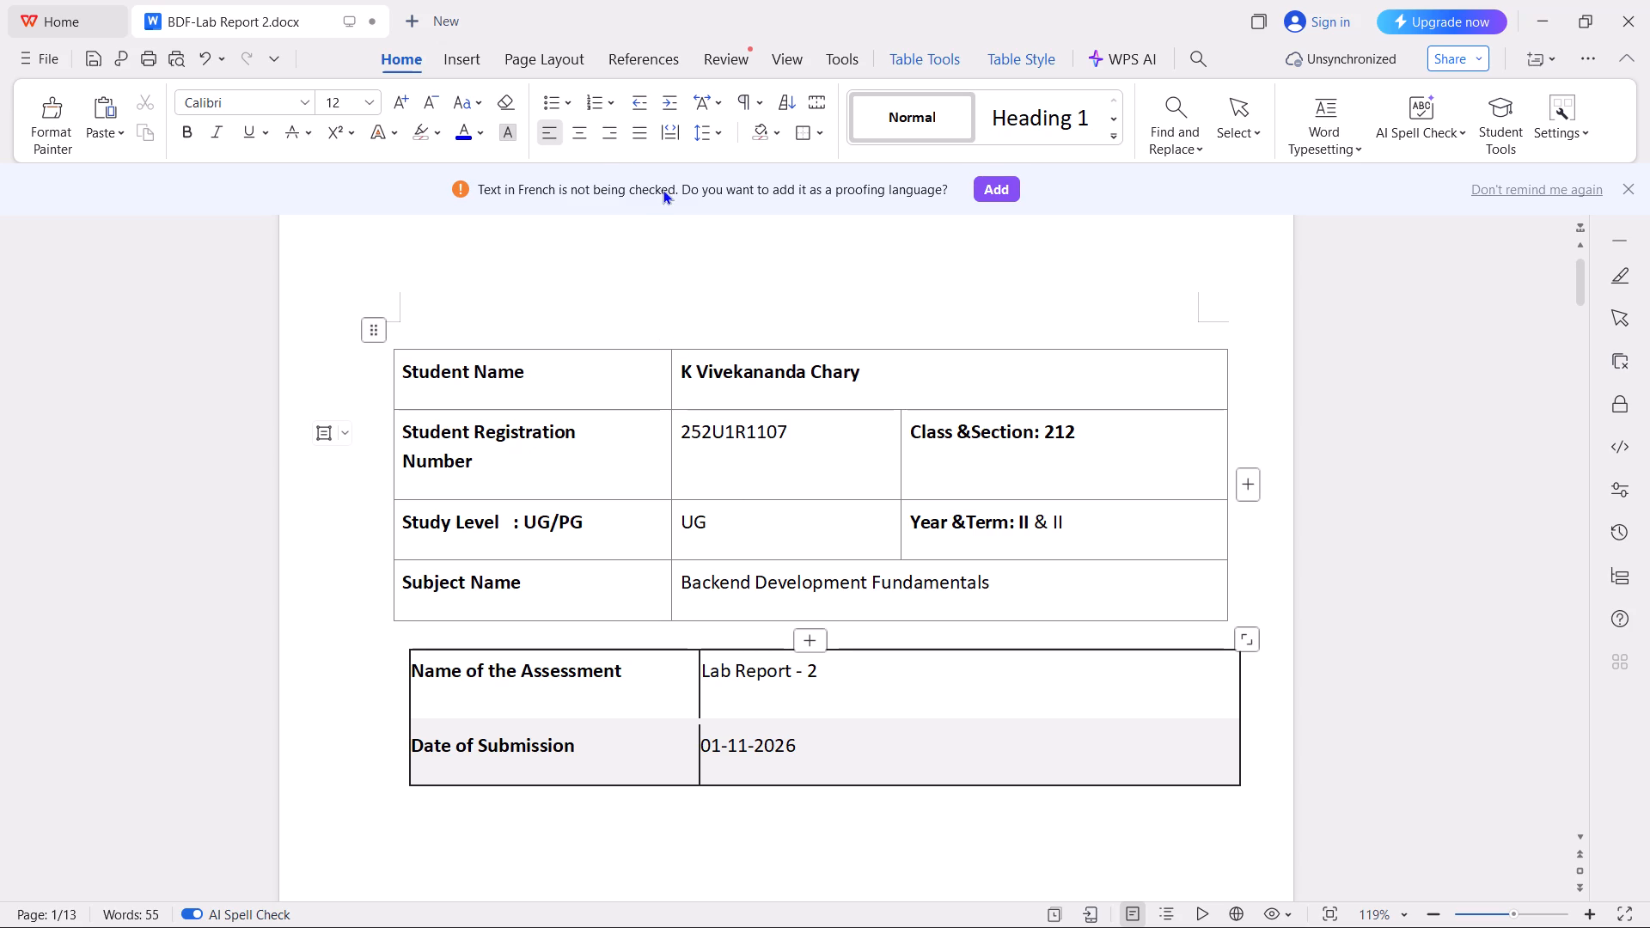
Set the font of the entire lab report to Times New Roman.
click(658, 234)
key(ctrl+a)
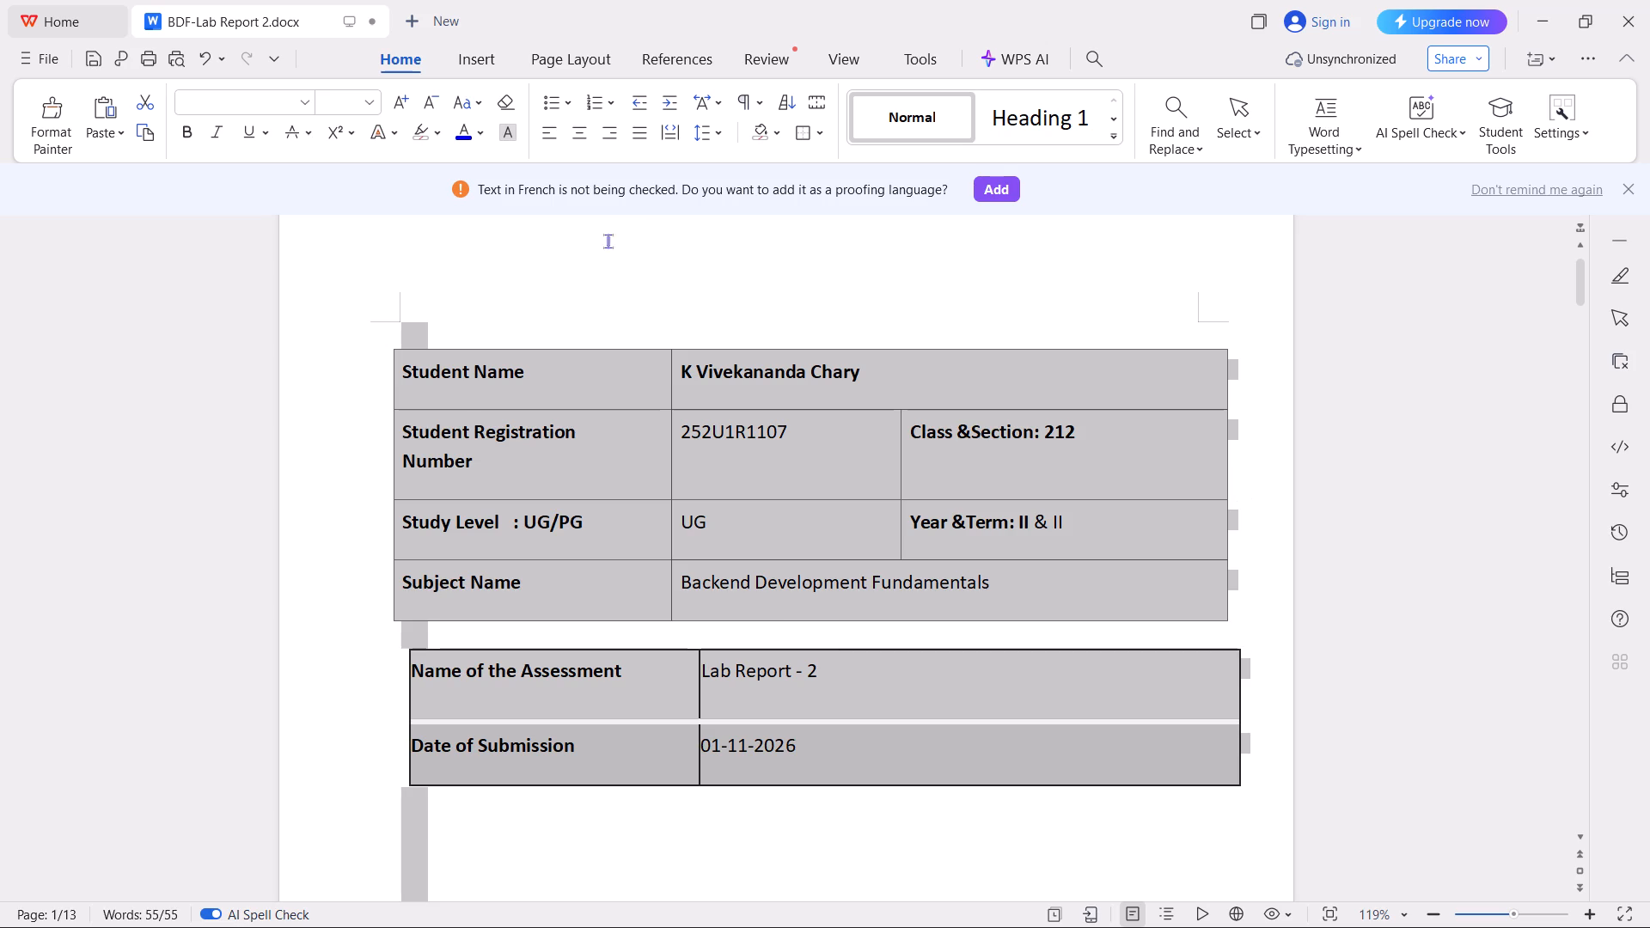
click(266, 107)
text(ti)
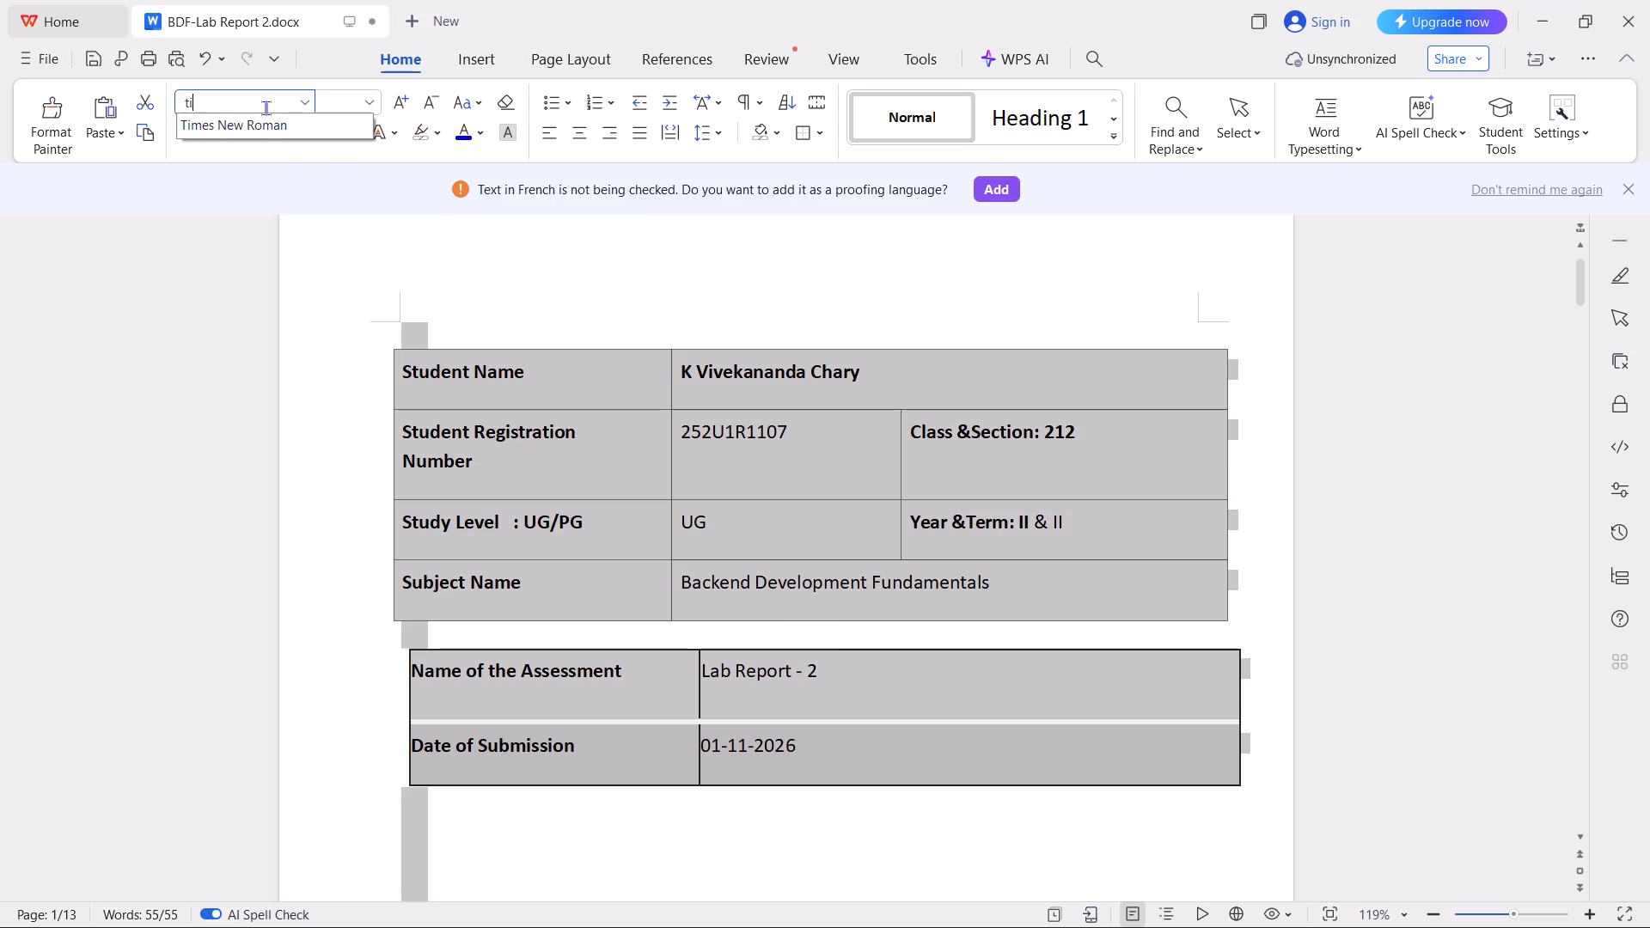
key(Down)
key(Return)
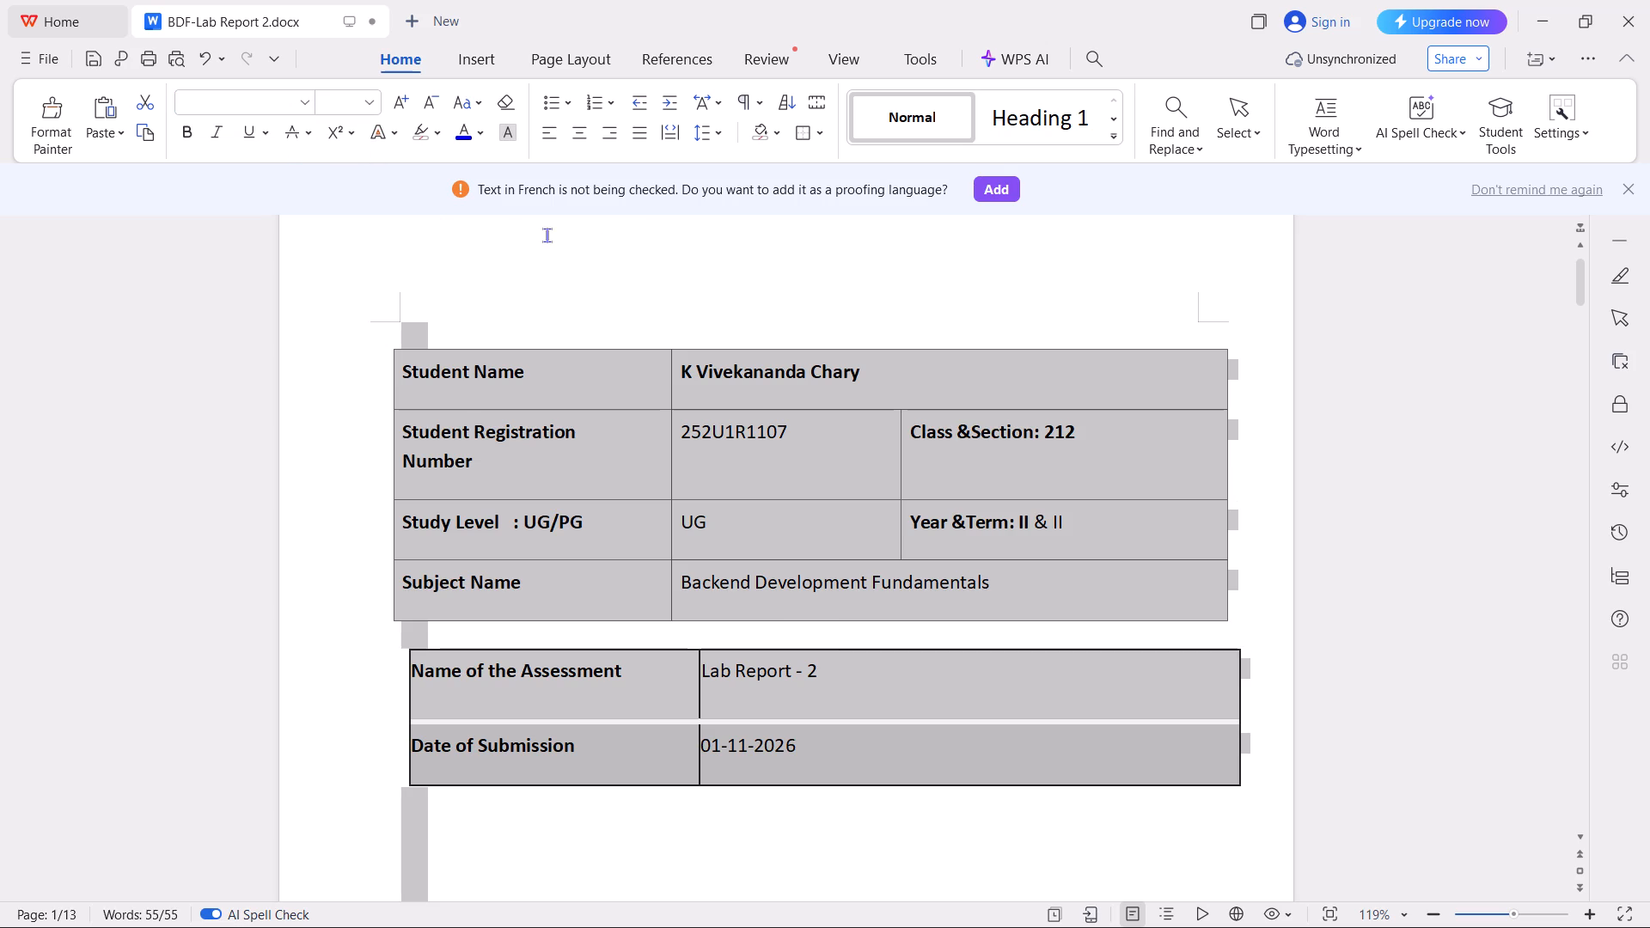
click(270, 104)
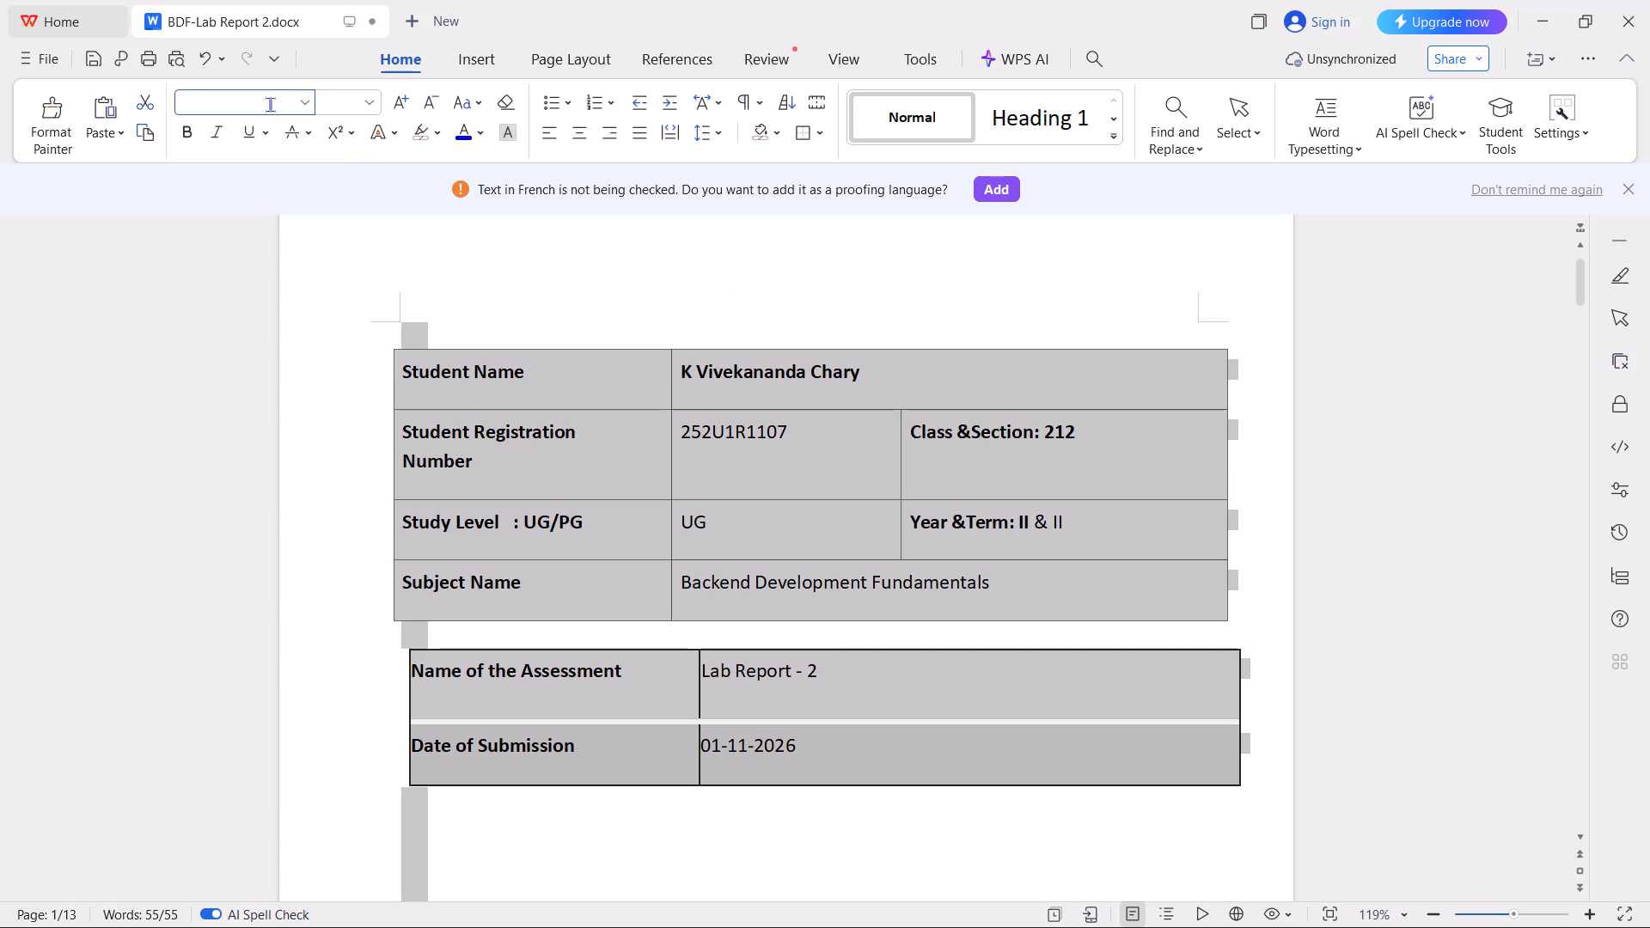
click(270, 104)
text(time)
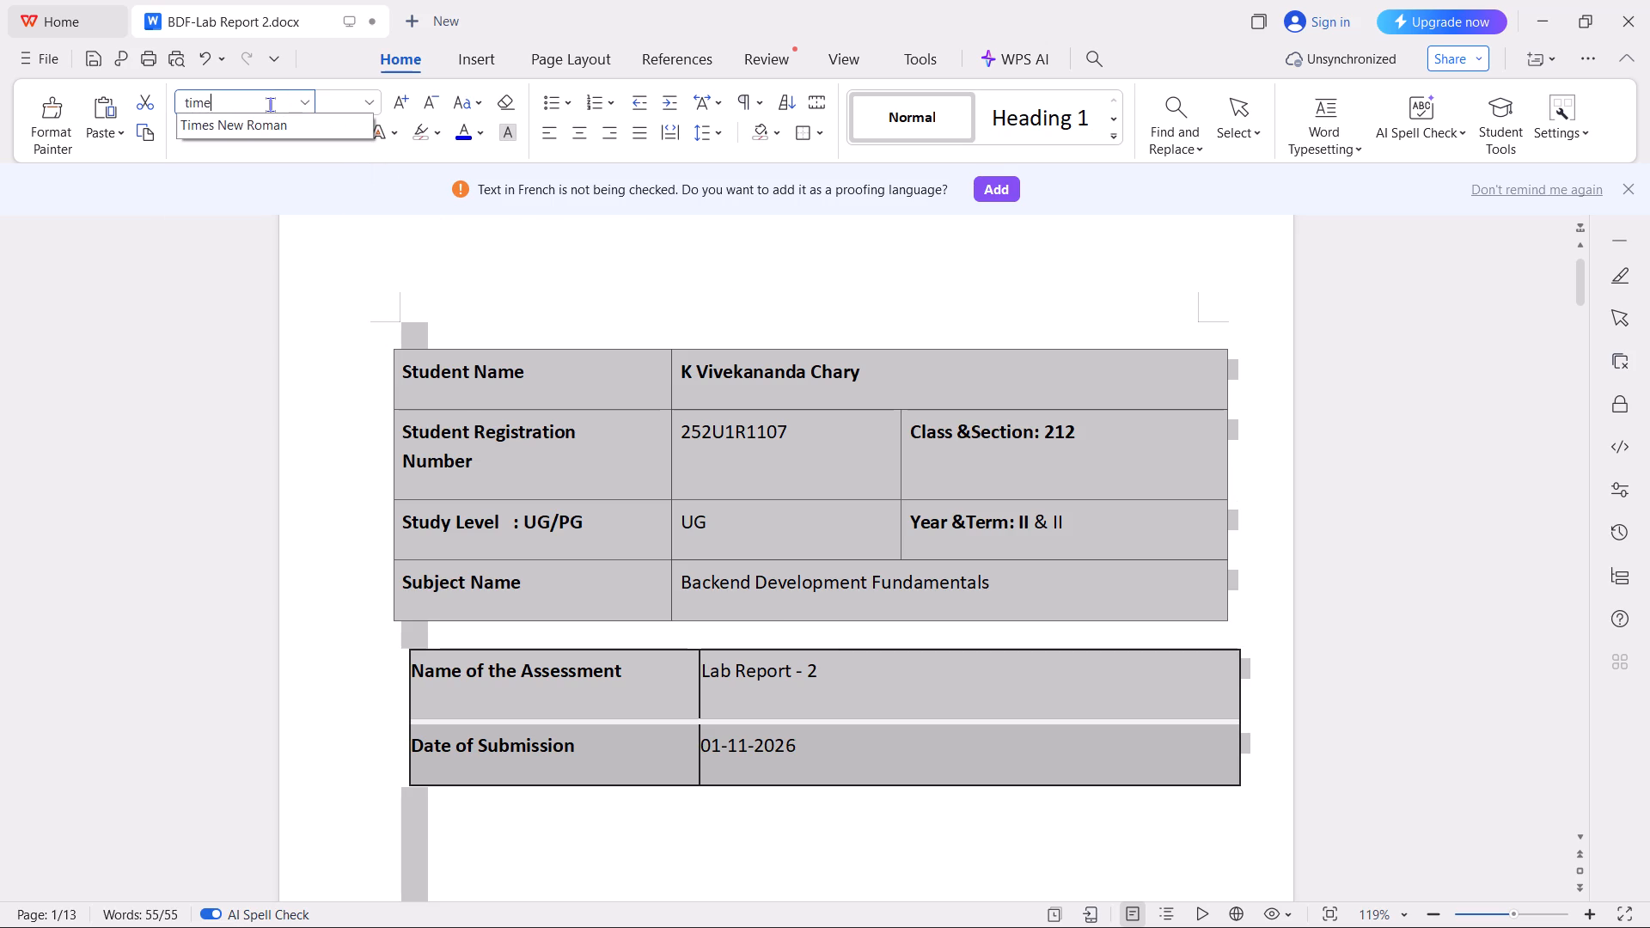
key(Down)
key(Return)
click(307, 104)
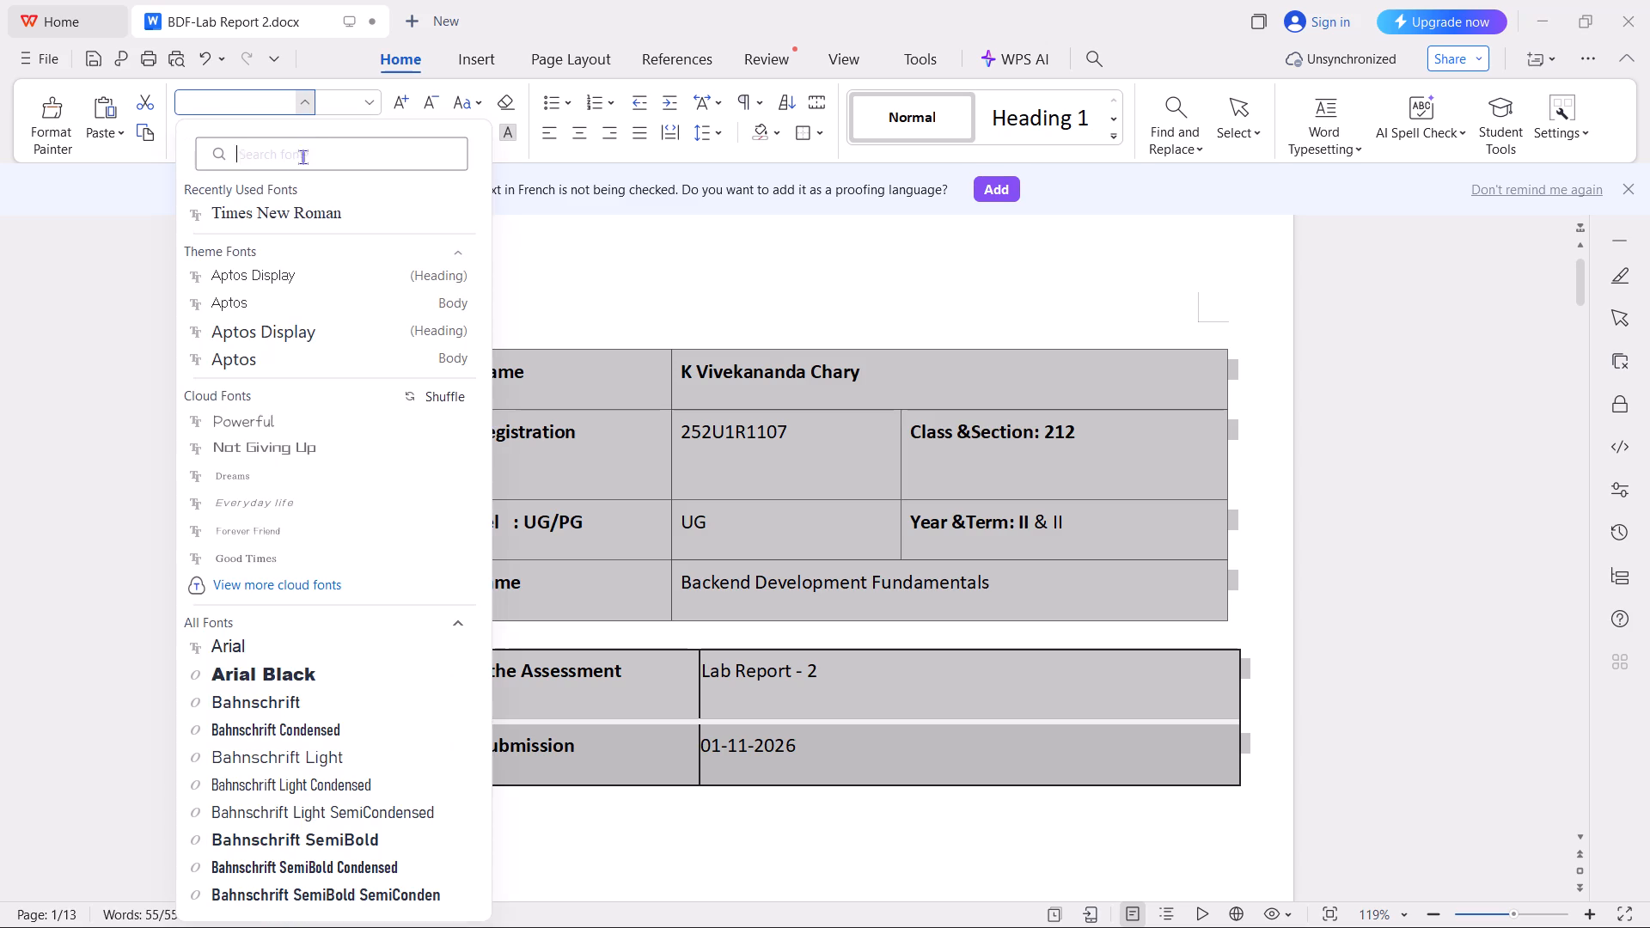
click(303, 206)
click(685, 271)
click(887, 364)
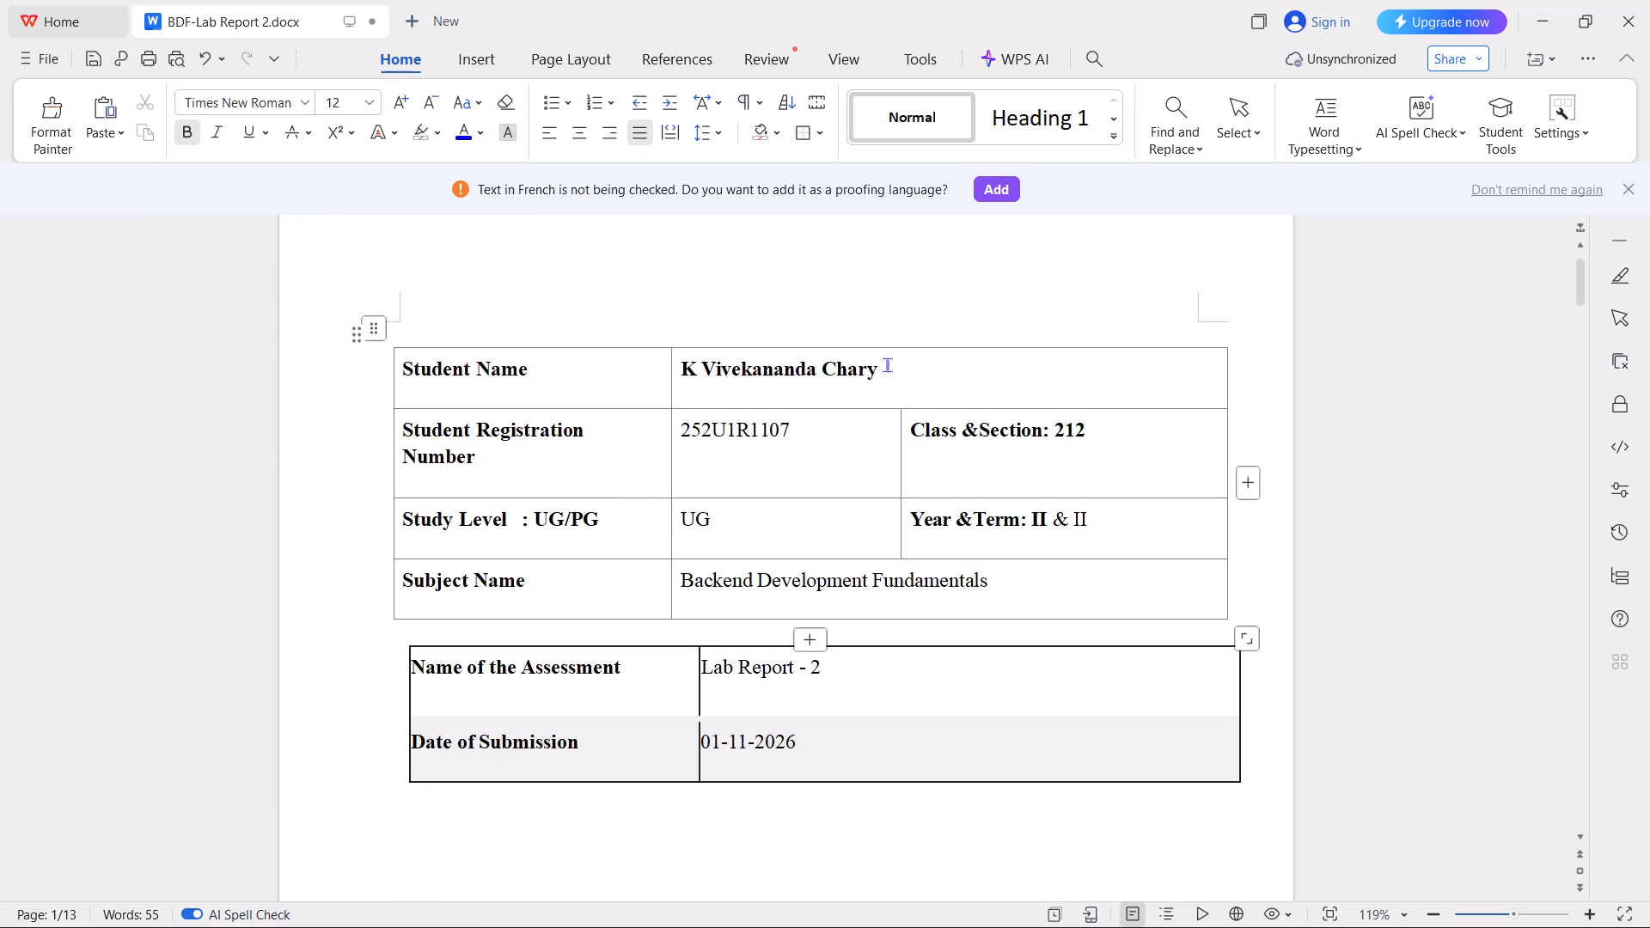
Save the lab report document.
click(938, 515)
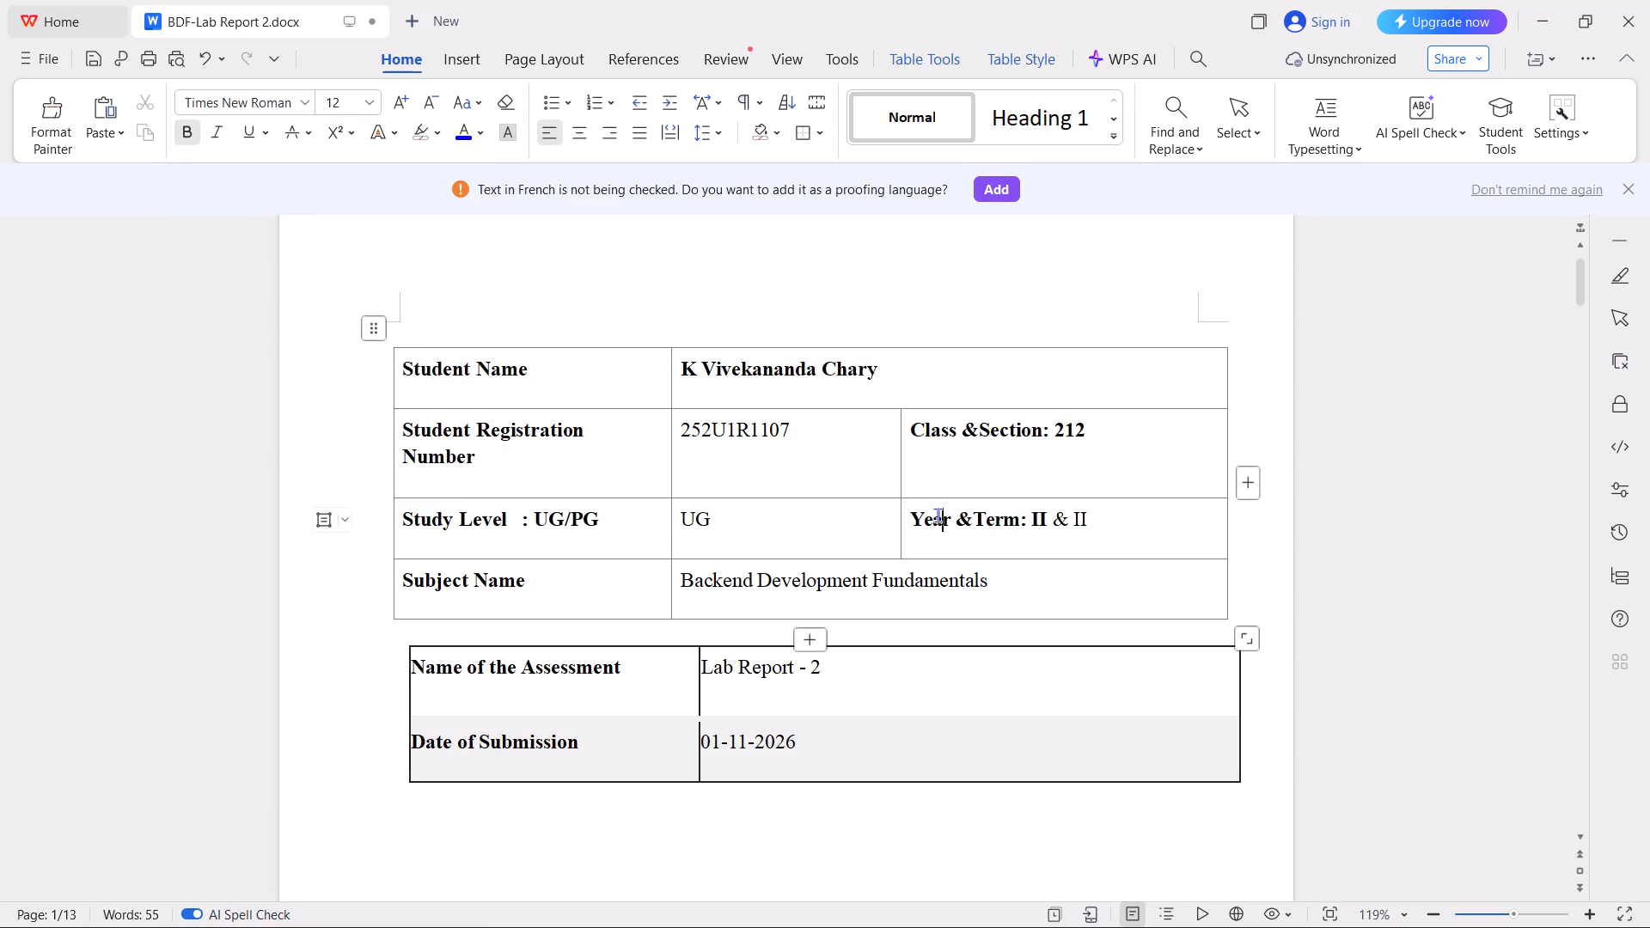
key(ctrl+s)
Examine the lab report's cover page, the Question 1 picture and the code screenshots on the following pages.
scroll(938, 515, down, 9)
click(1047, 448)
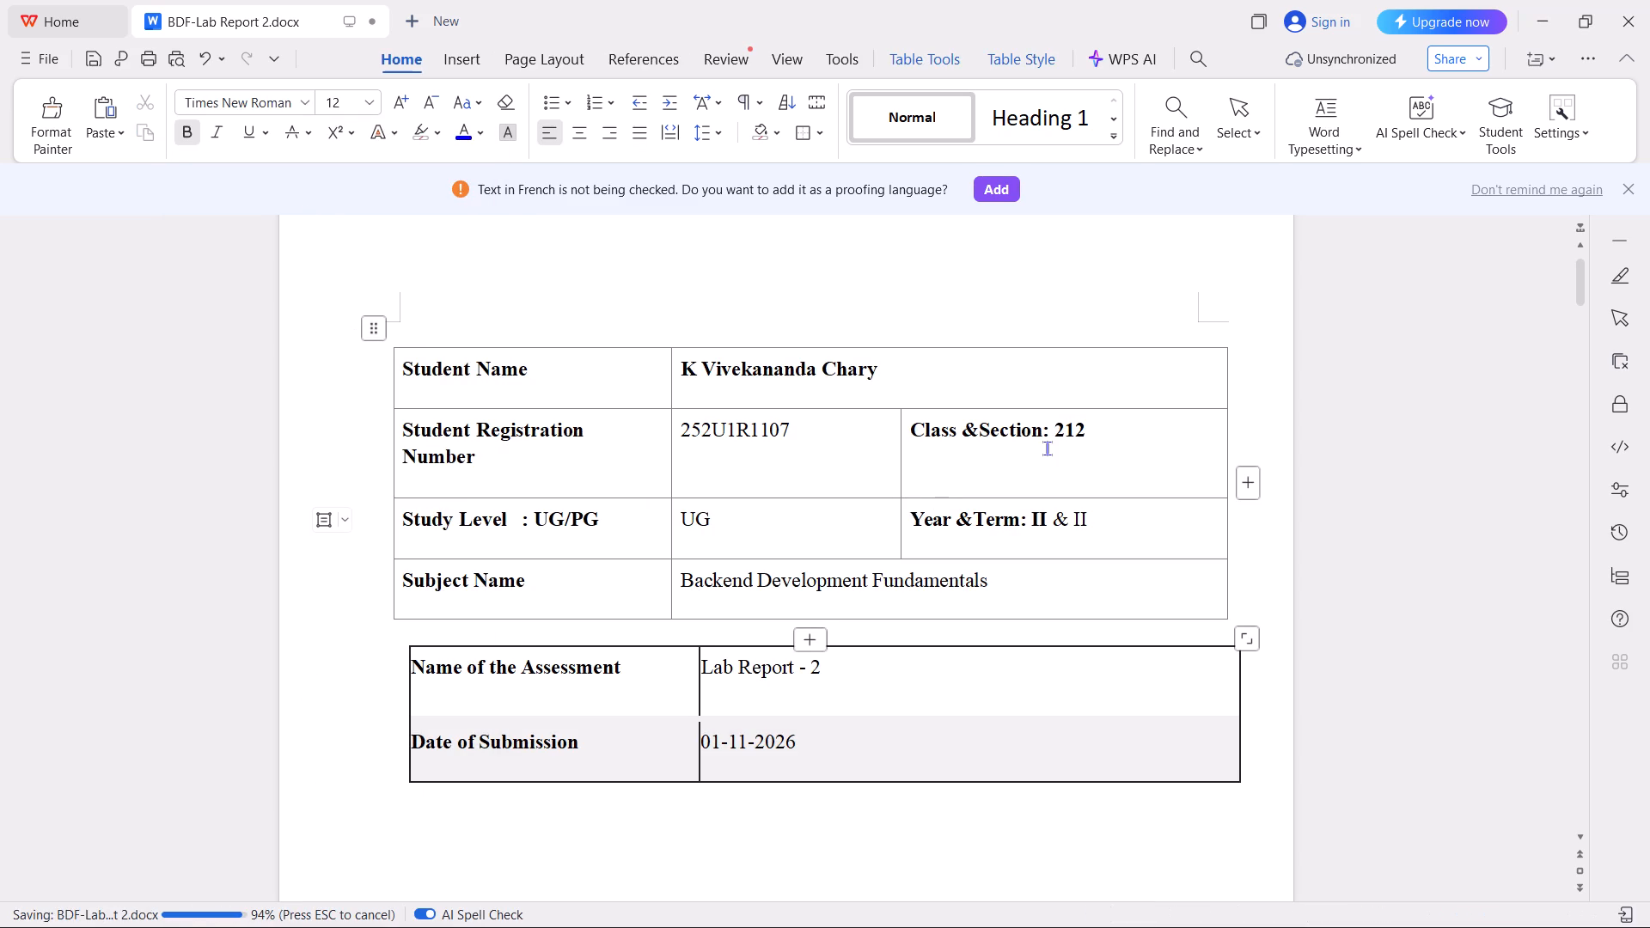
scroll(1047, 448, down, 5)
scroll(980, 538, down, 1)
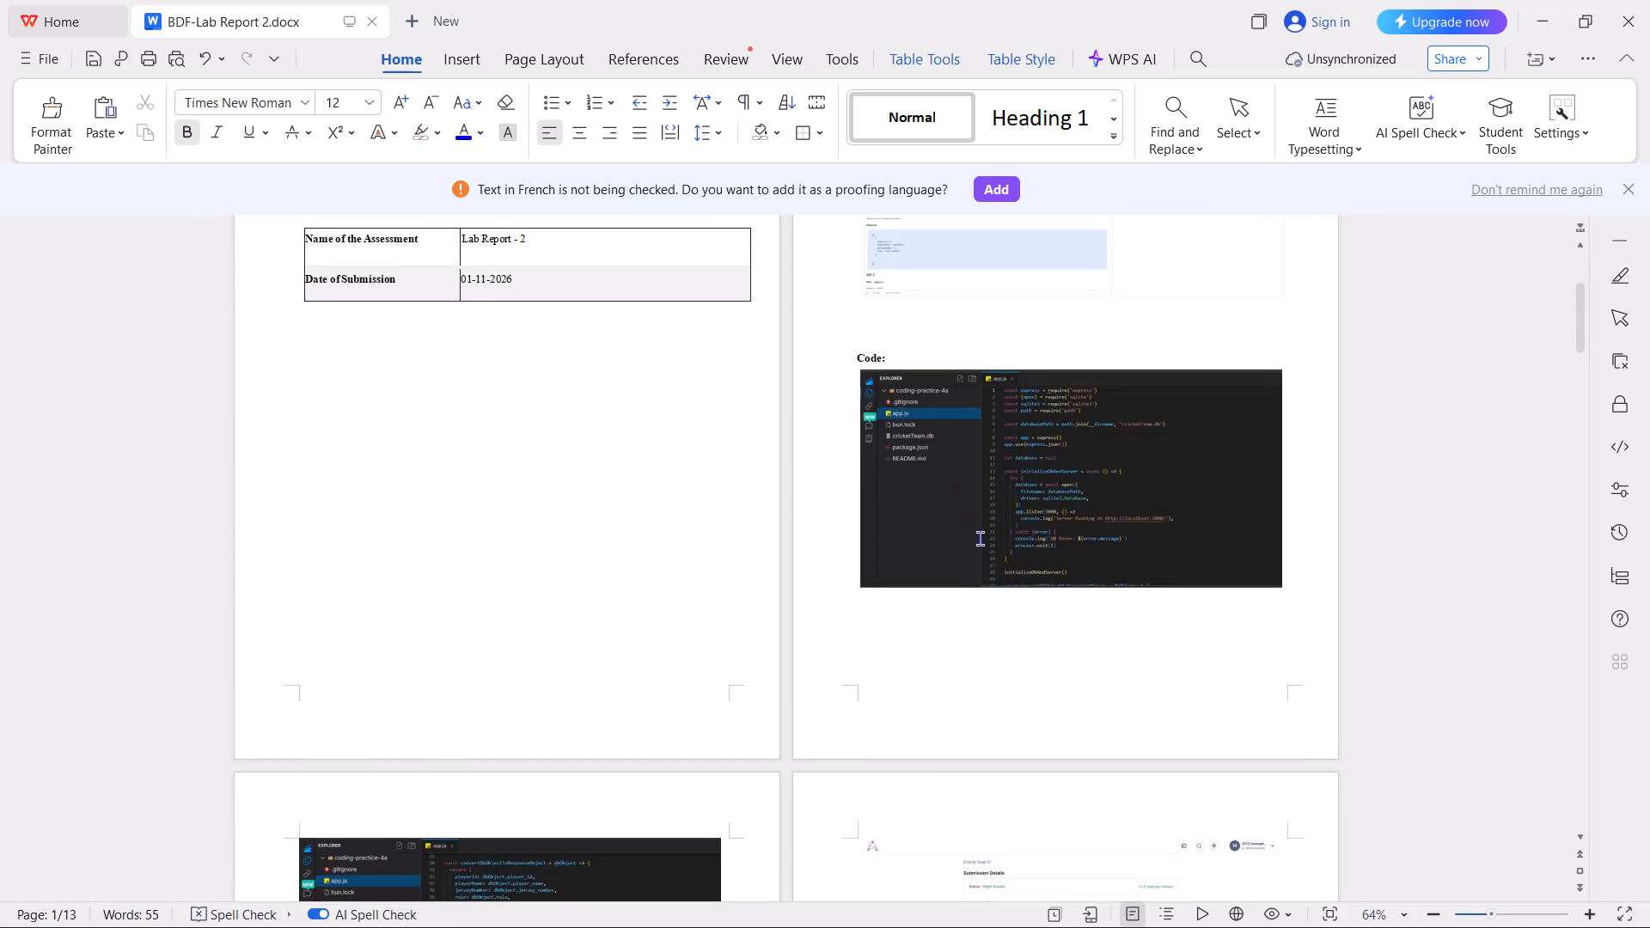
scroll(980, 538, up, 5)
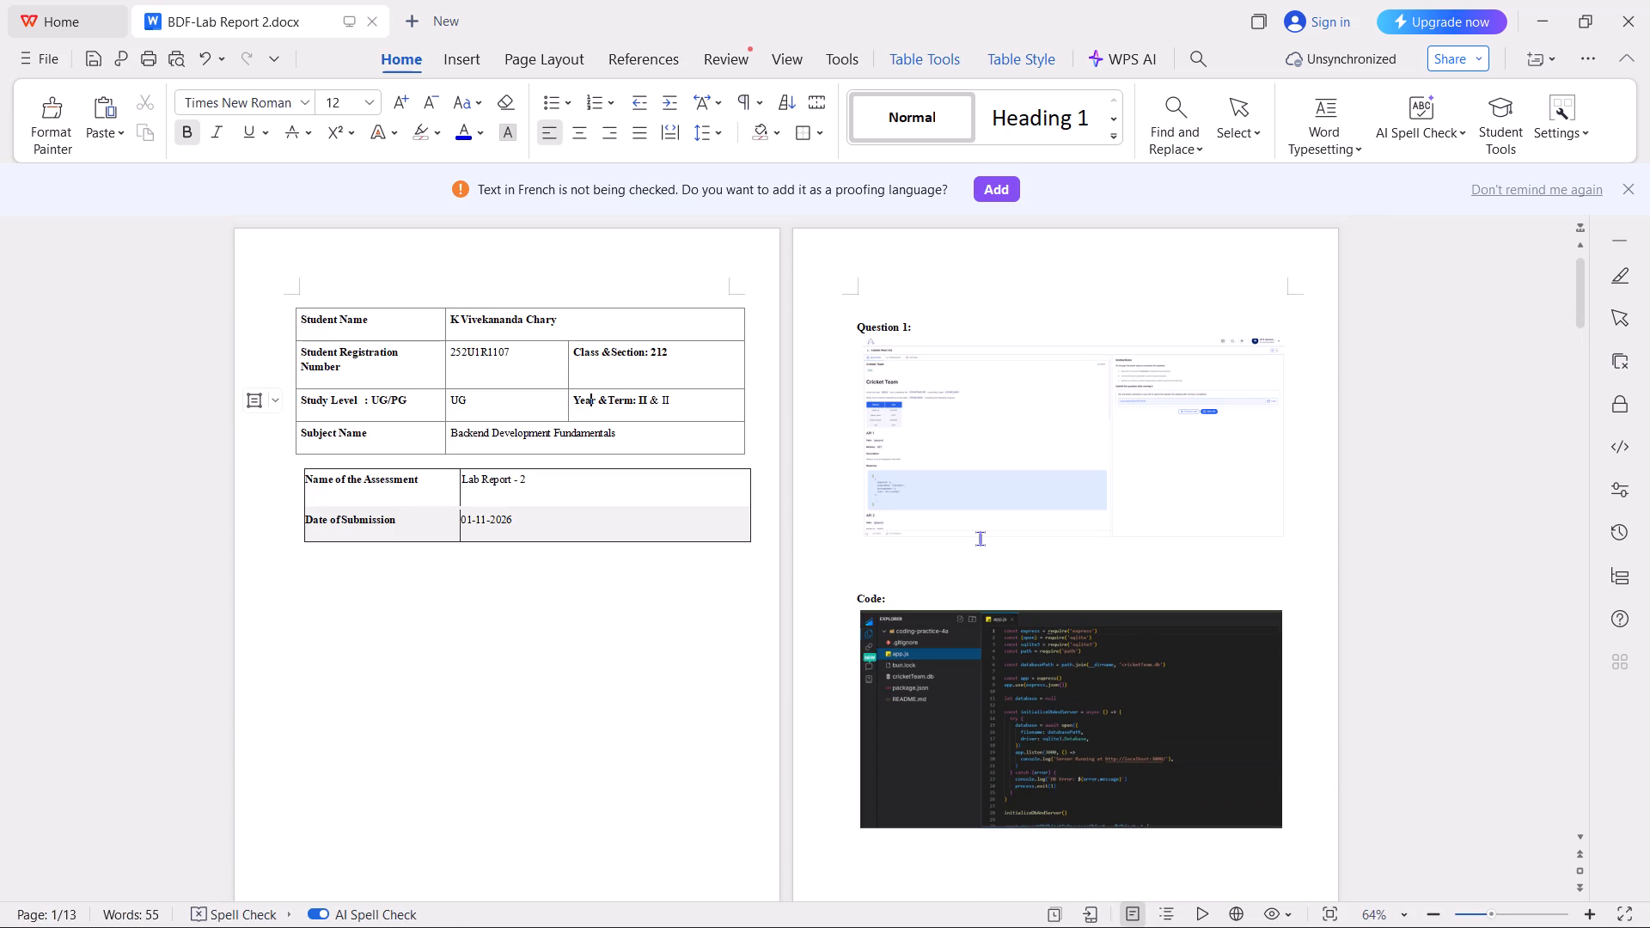
click(962, 369)
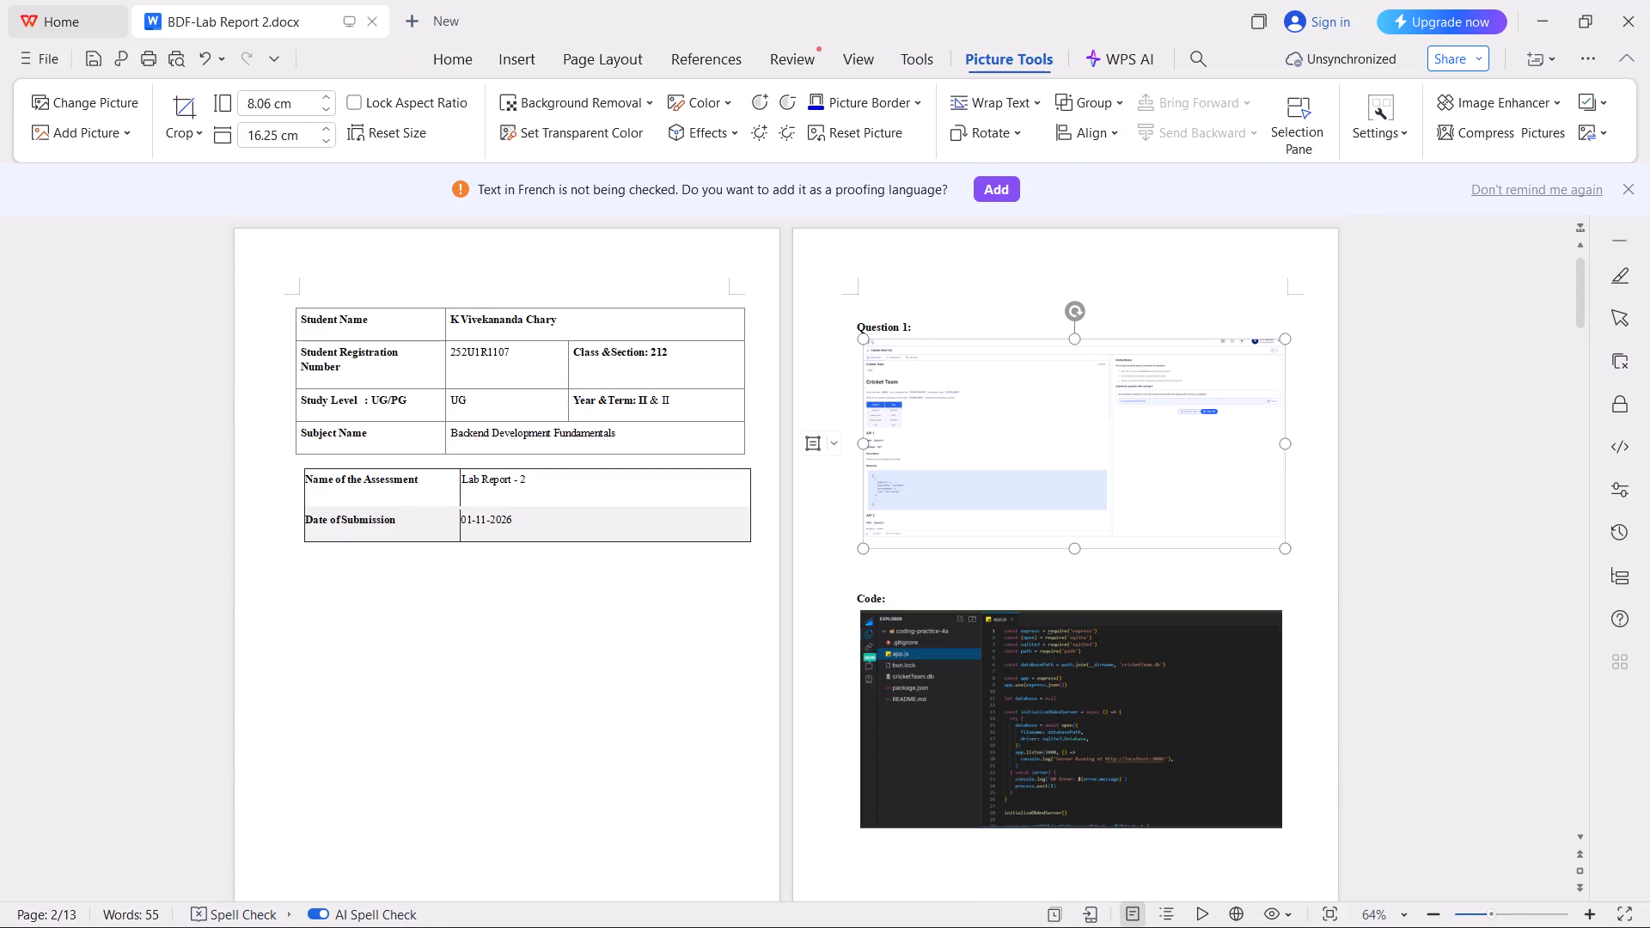
click(931, 329)
scroll(931, 329, down, 1)
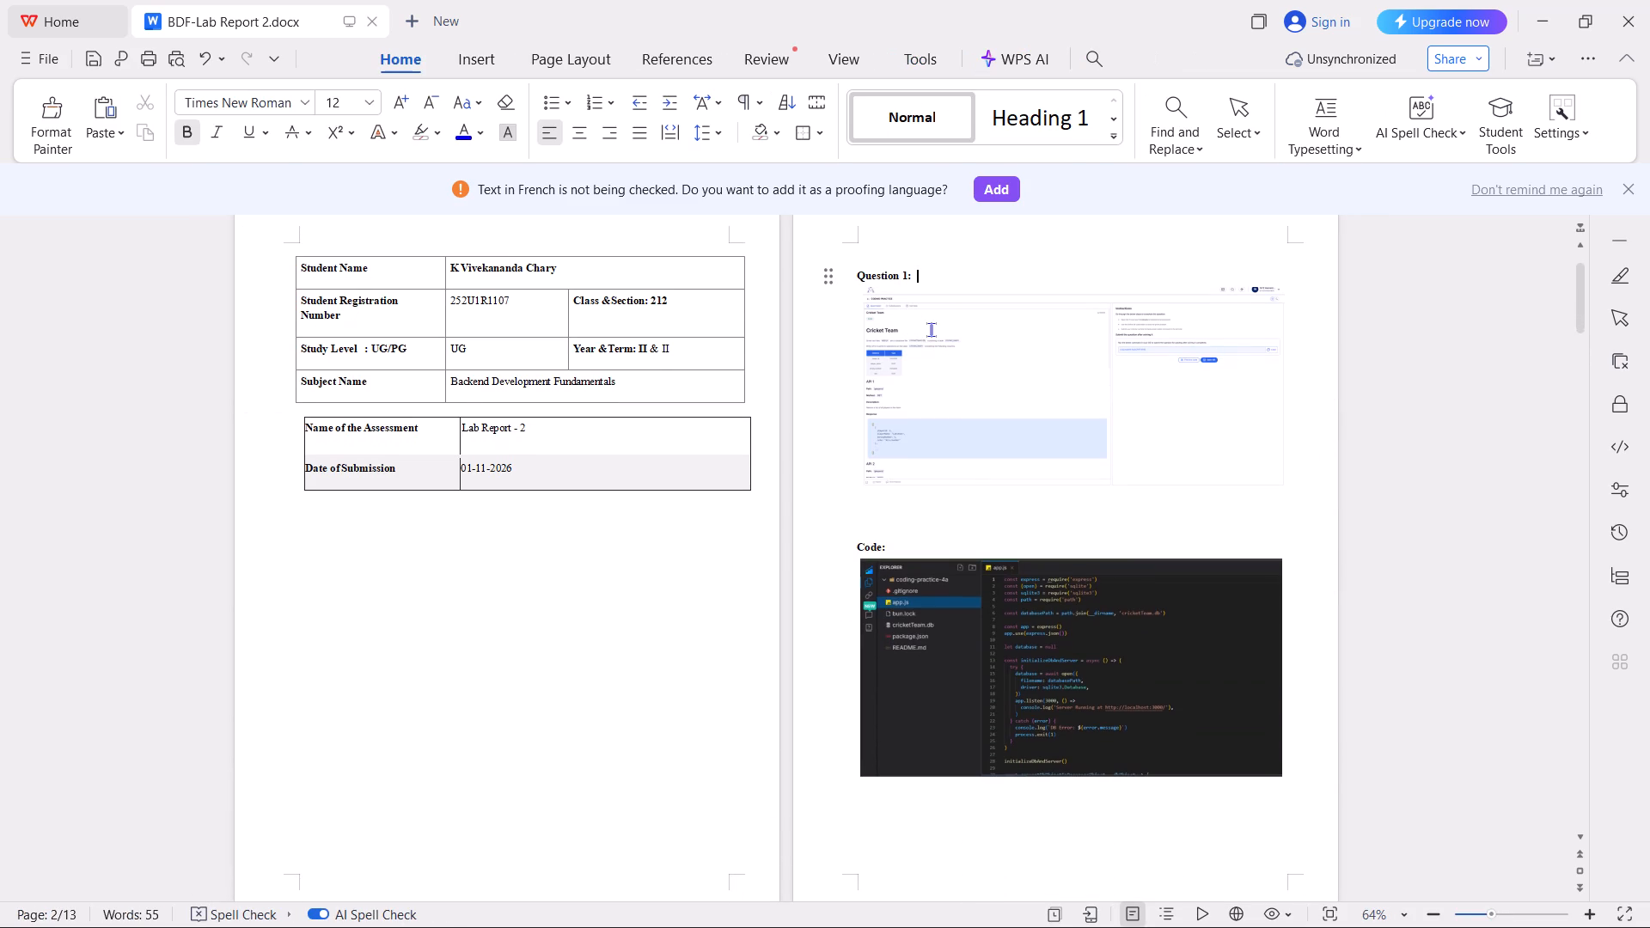
scroll(931, 329, down, 2)
scroll(931, 329, up, 1)
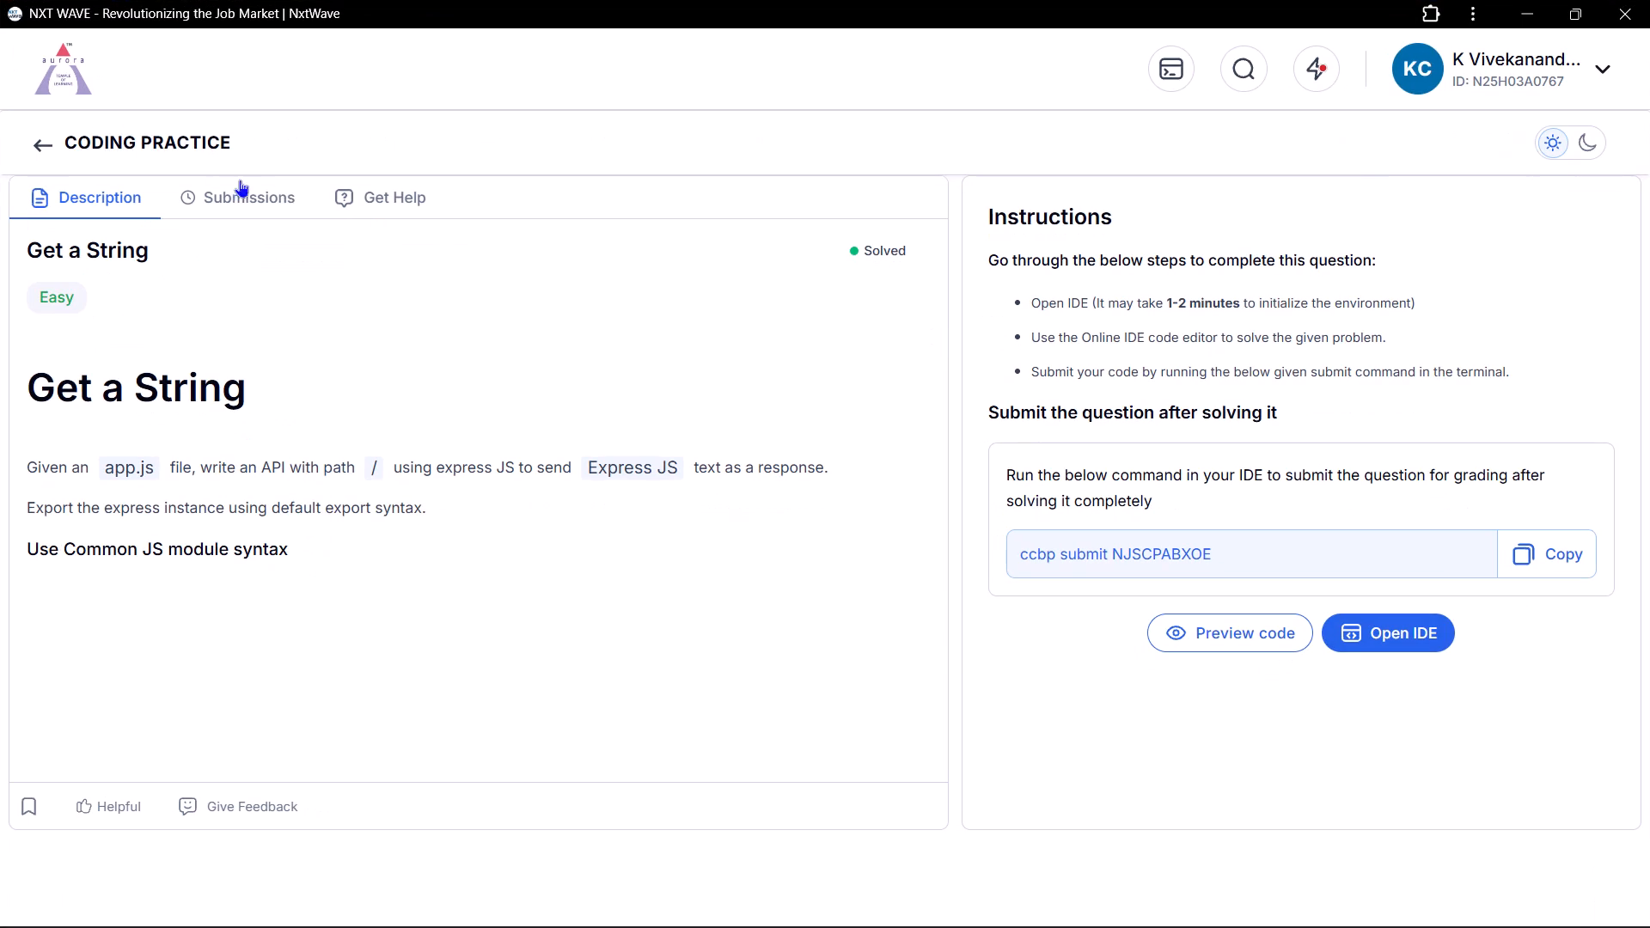
Open the Cricket Team question from the Coding Practice of the SQLite and Database Operations module.
click(35, 133)
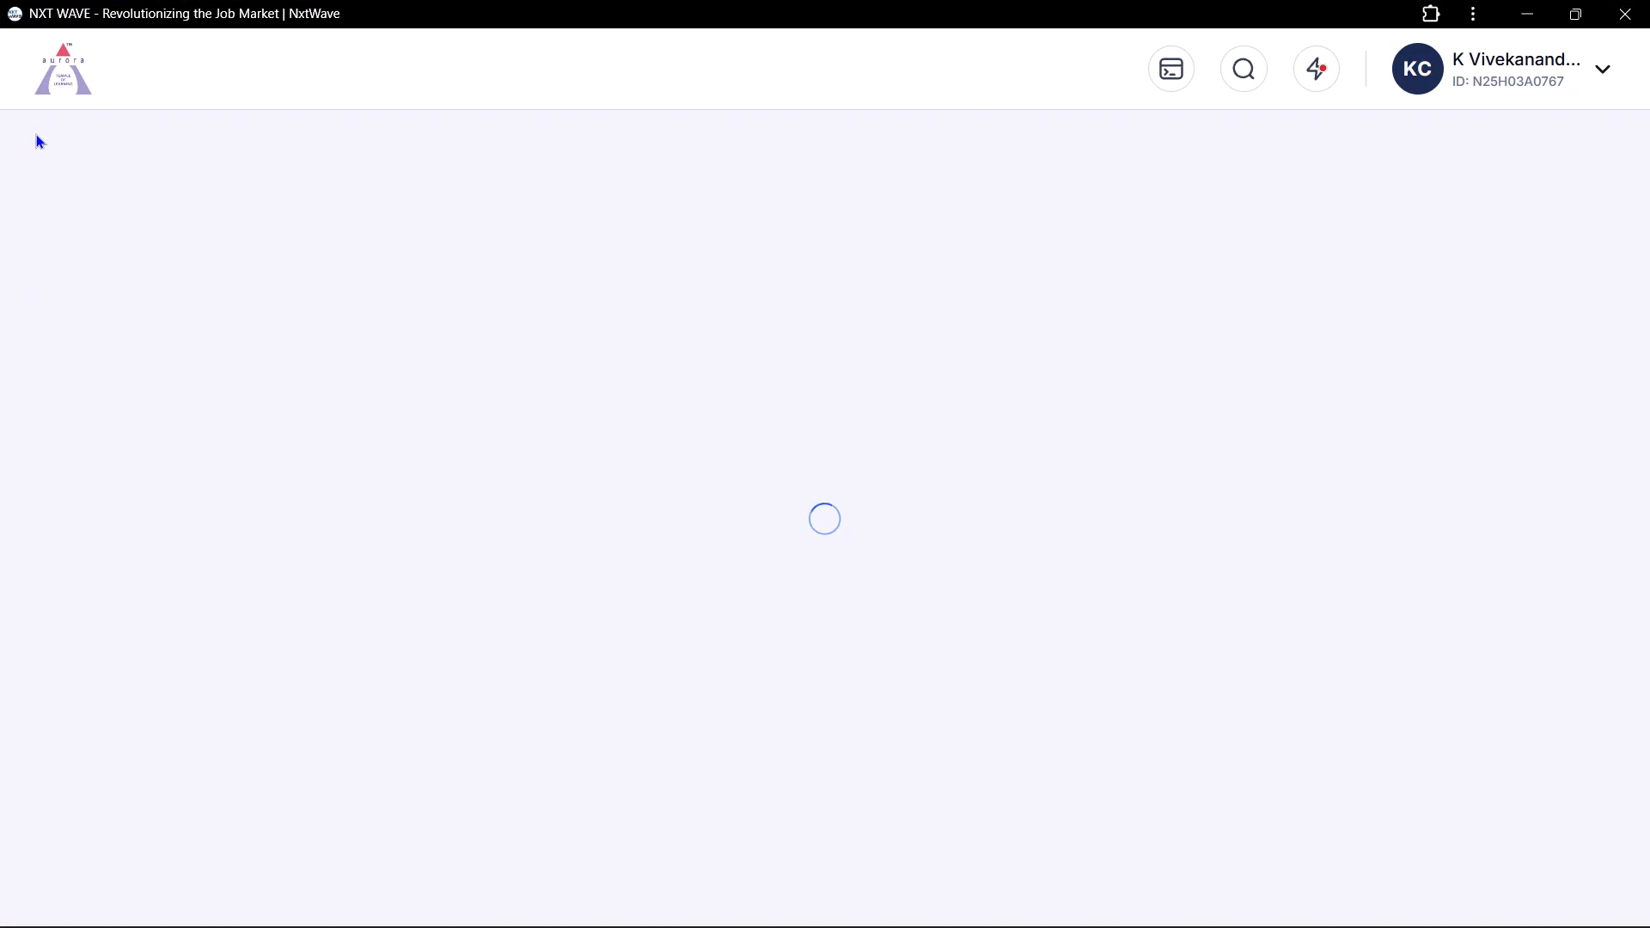
scroll(163, 501, down, 1)
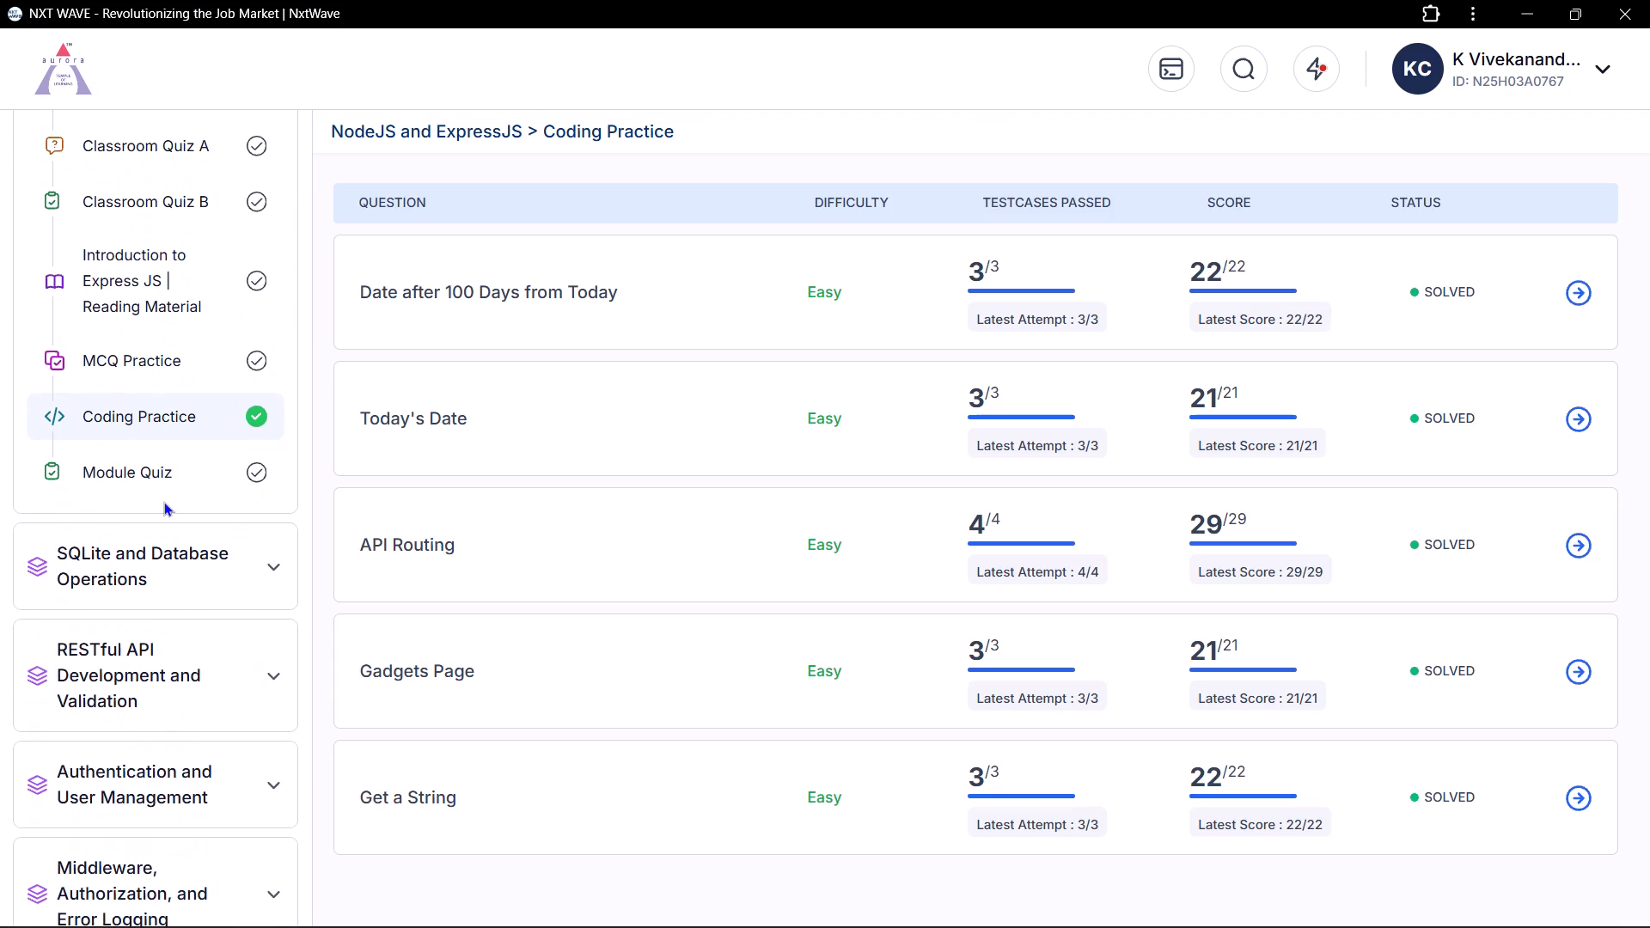
click(164, 548)
scroll(195, 358, up, 4)
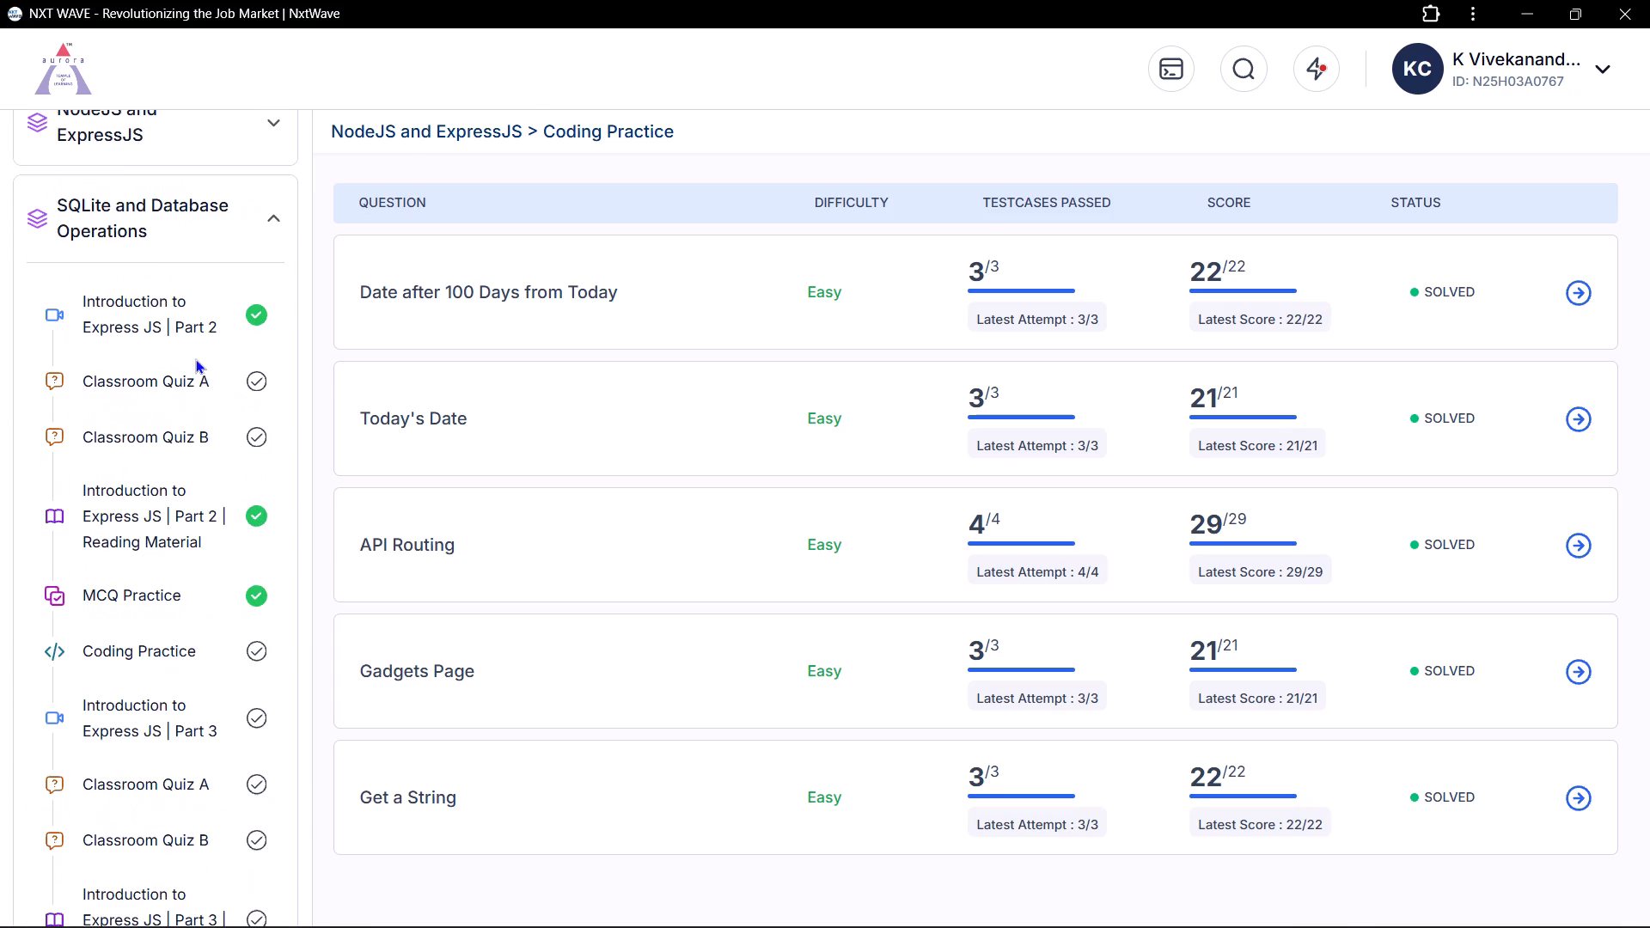
scroll(195, 358, down, 1)
click(196, 546)
click(186, 599)
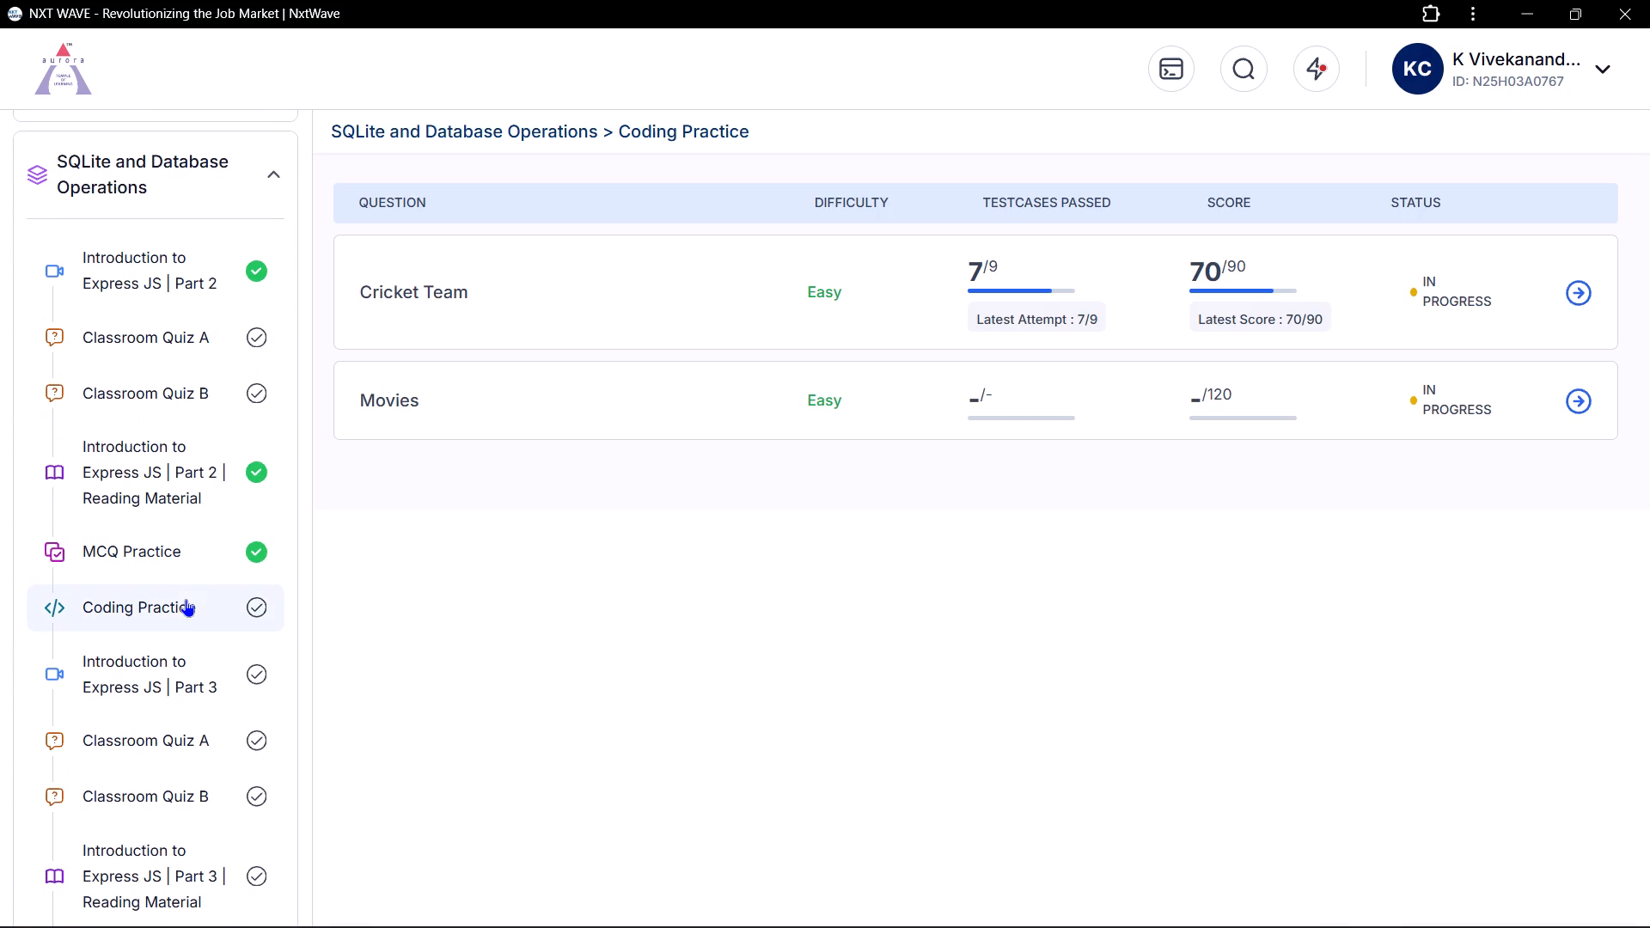
click(745, 338)
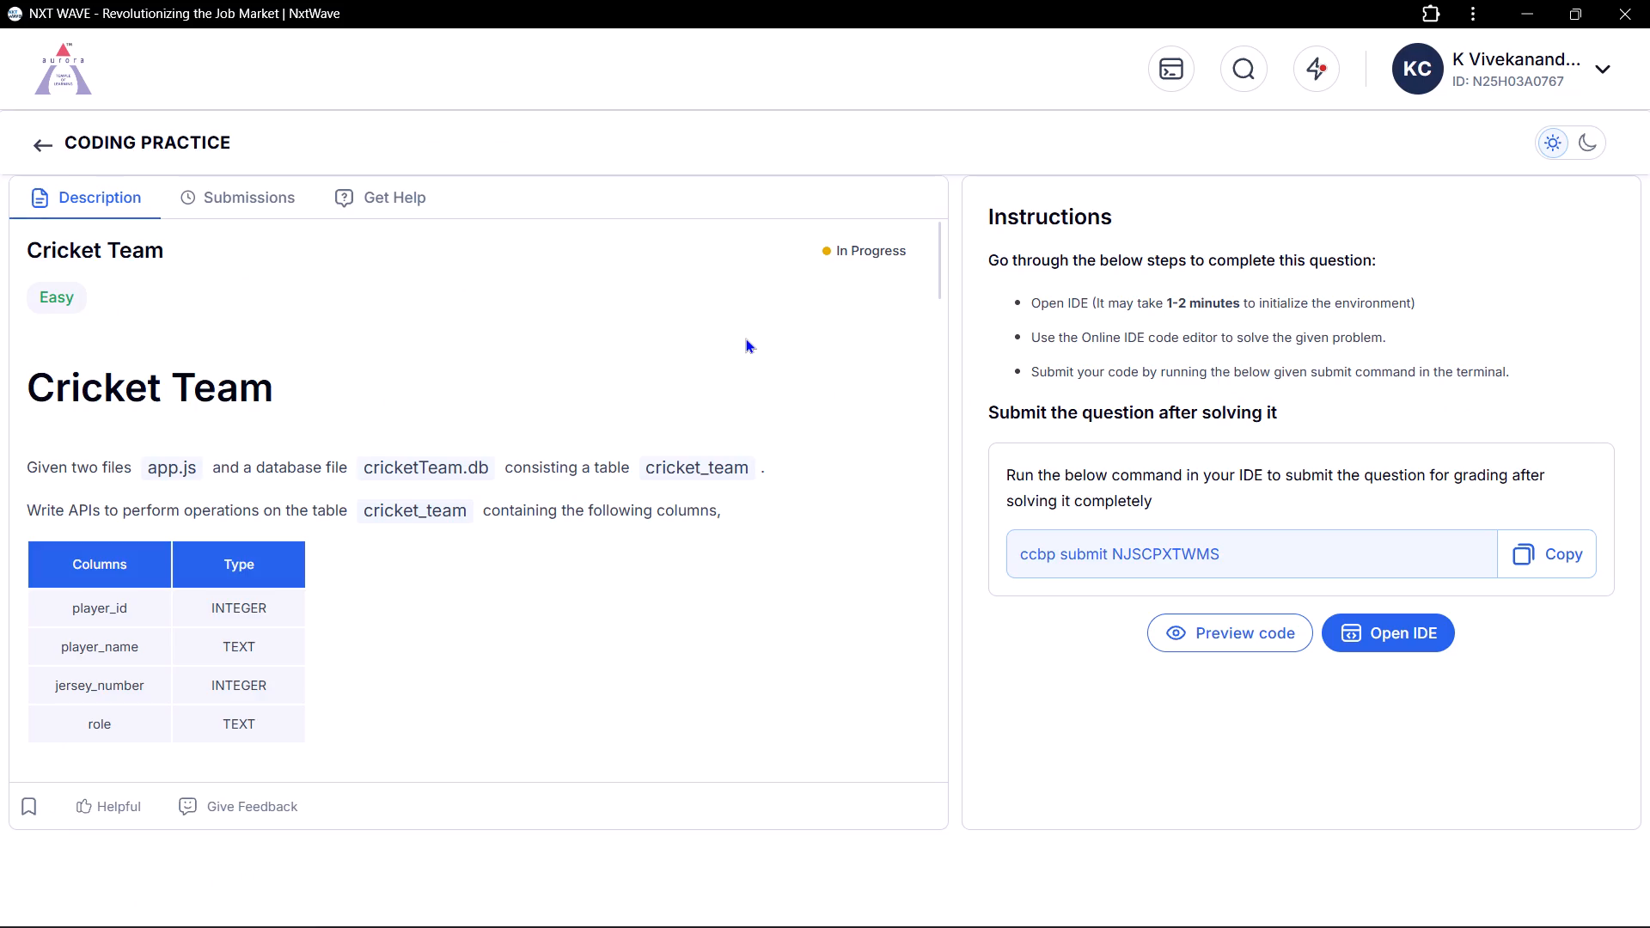
Capture a screenshot of the whole Cricket Team question page below the window's title bar and copy it.
scroll(745, 338, down, 4)
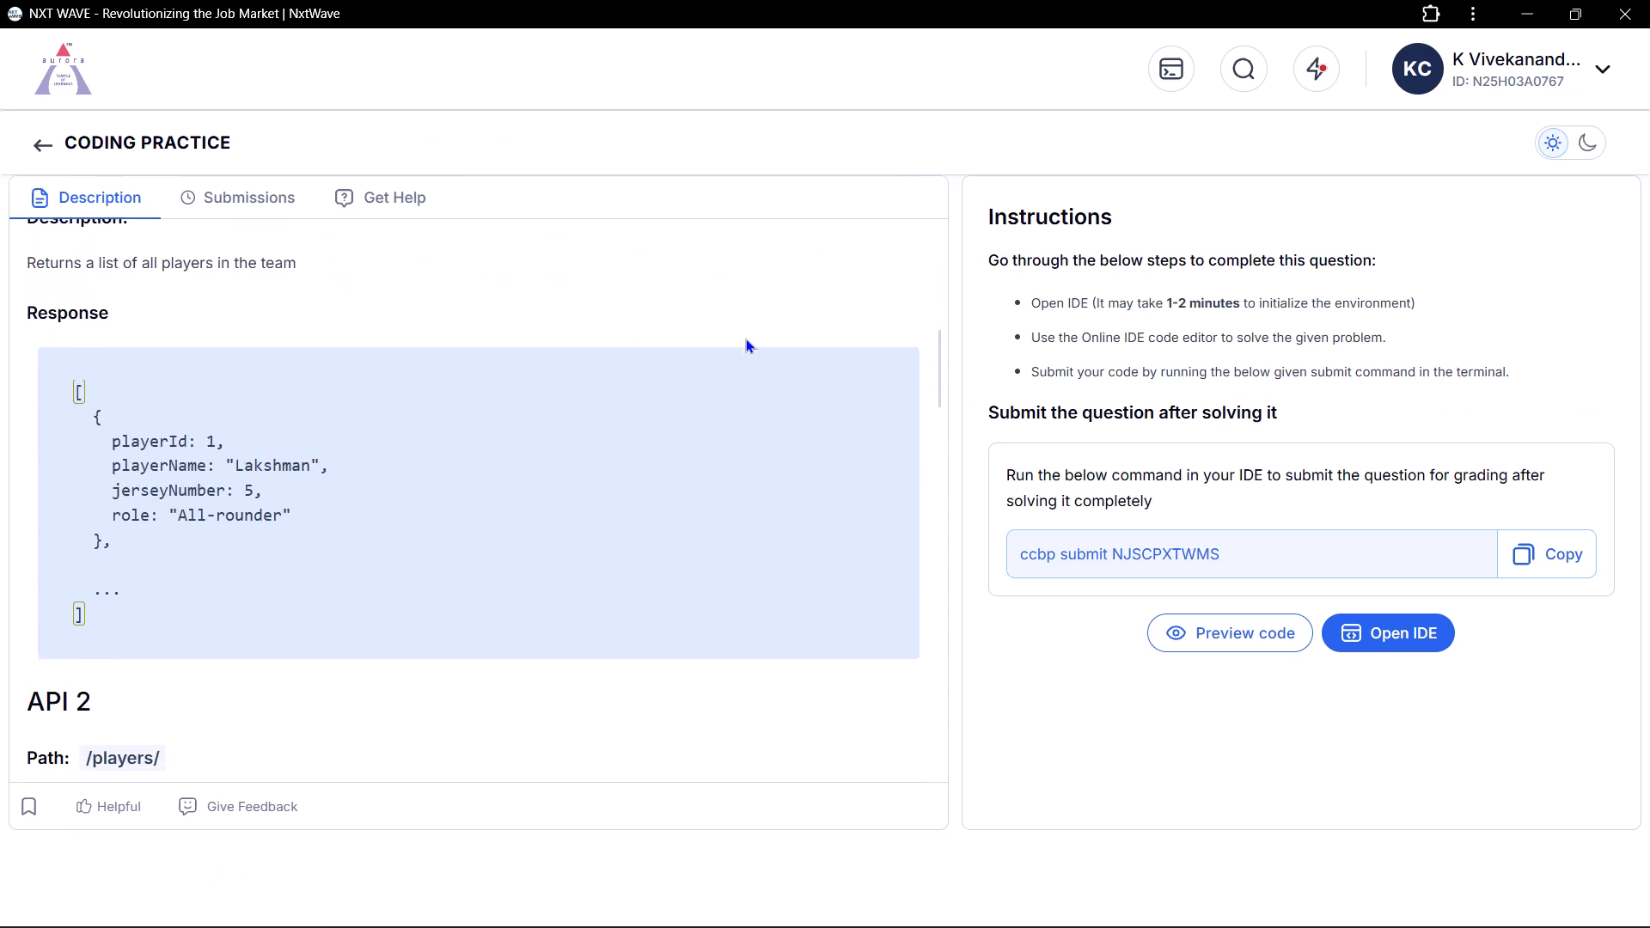
scroll(745, 338, up, 5)
key(shift+super+s)
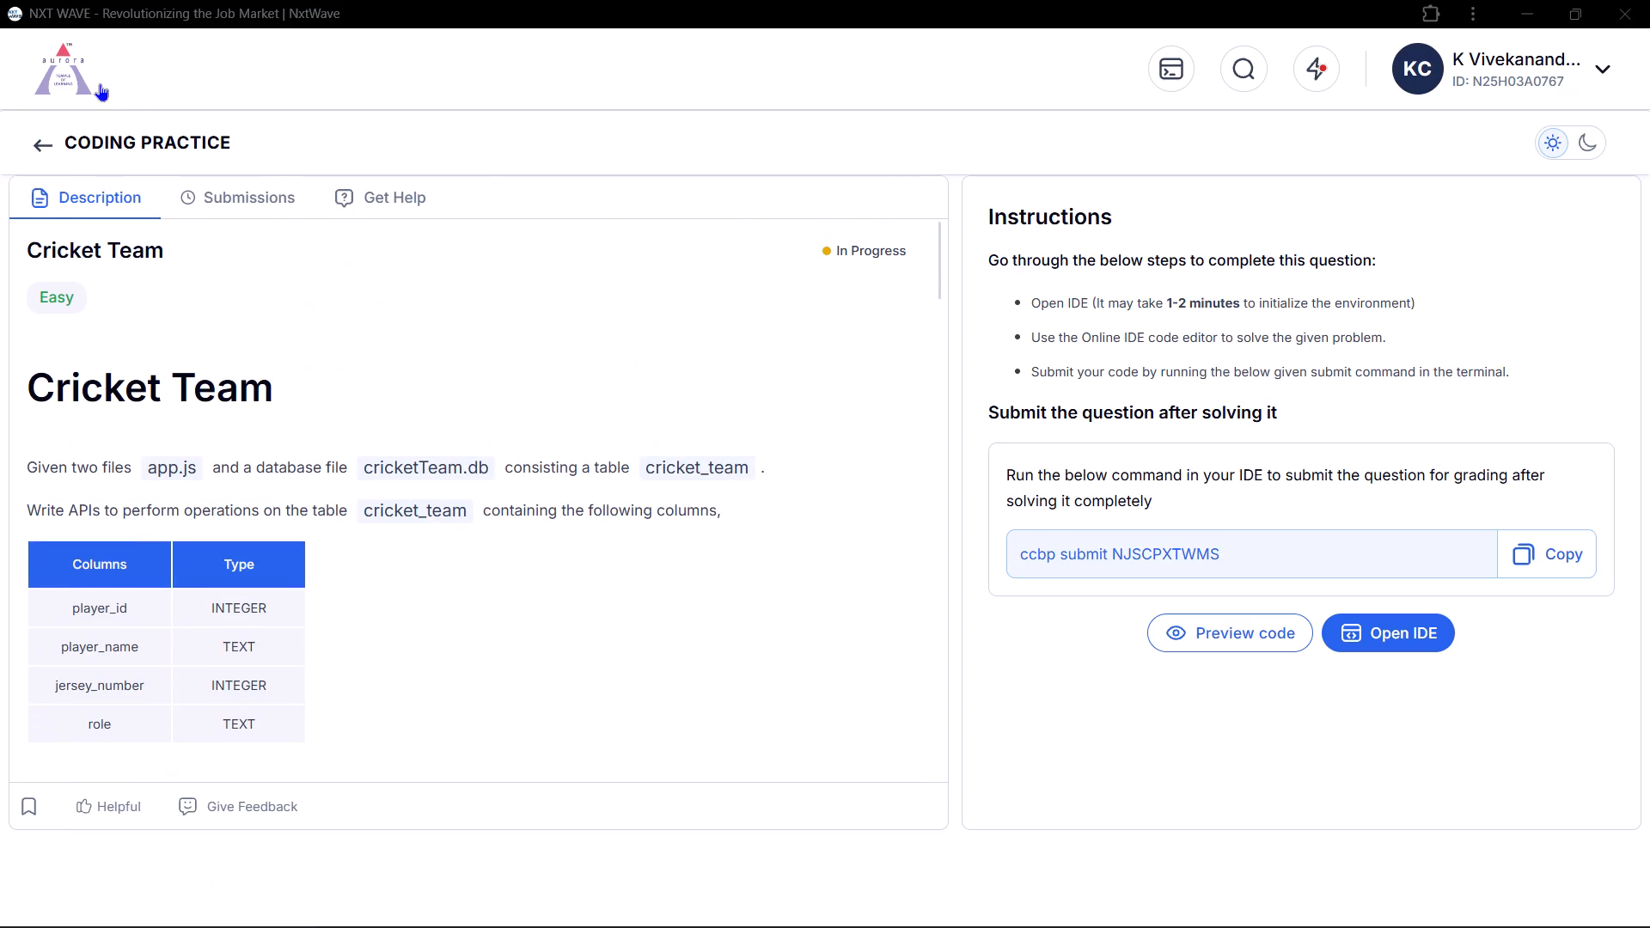
drag(0, 27, 1250, 842)
scroll(392, 241, right, 4)
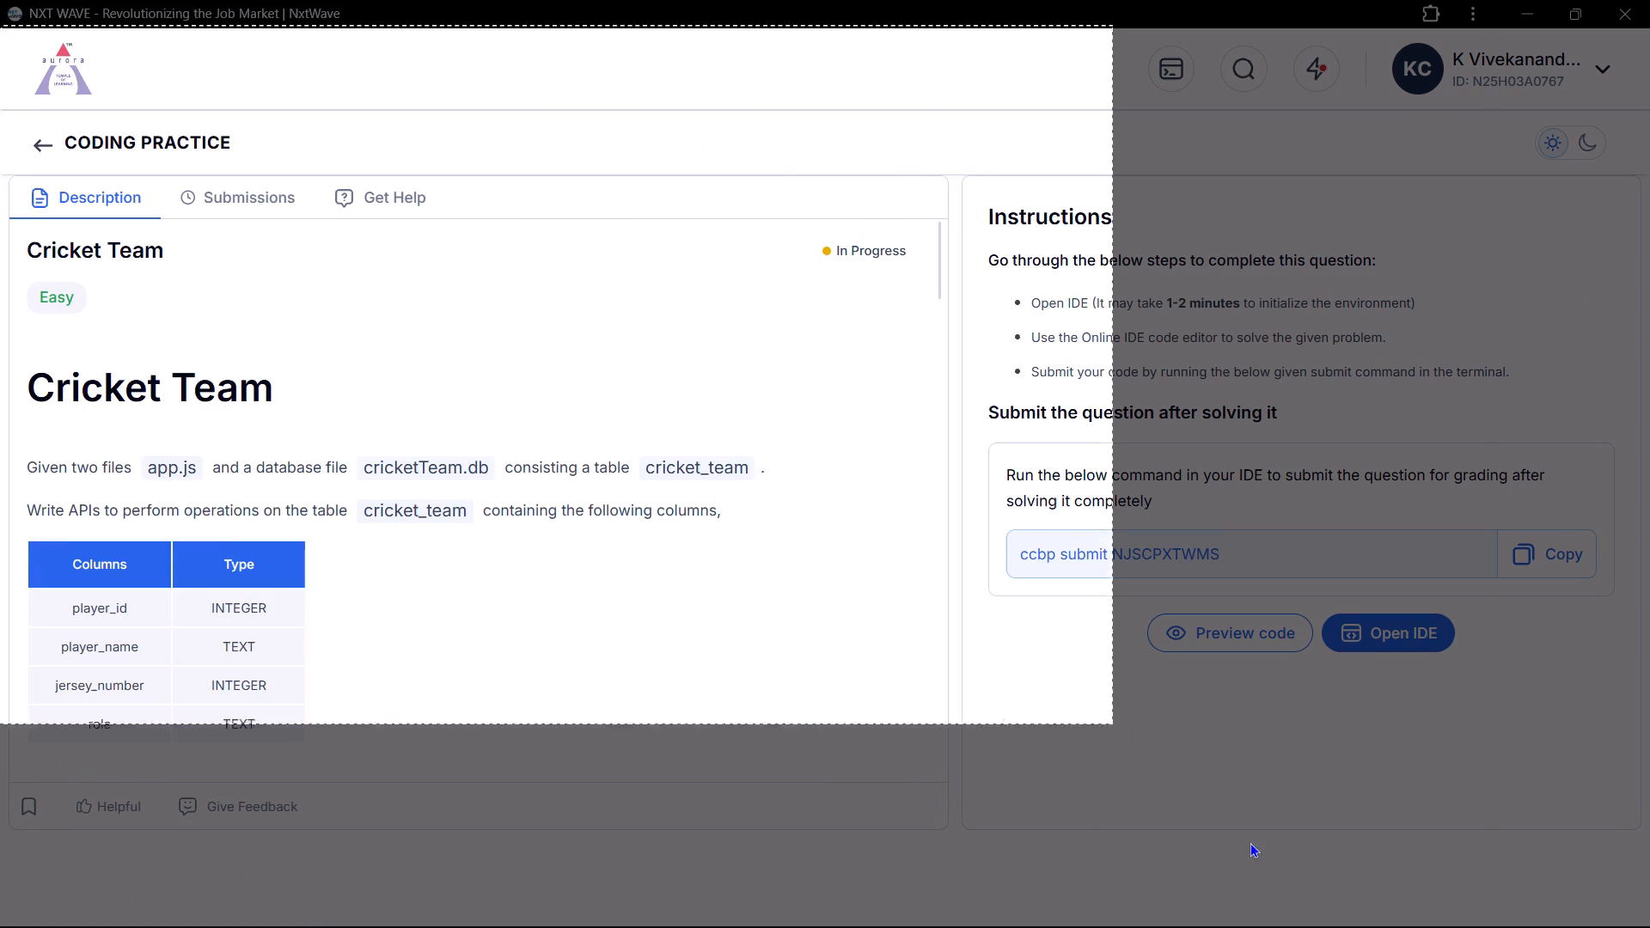
scroll(1250, 842, right, 5)
drag(1250, 842, 1649, 927)
key(ctrl+c)
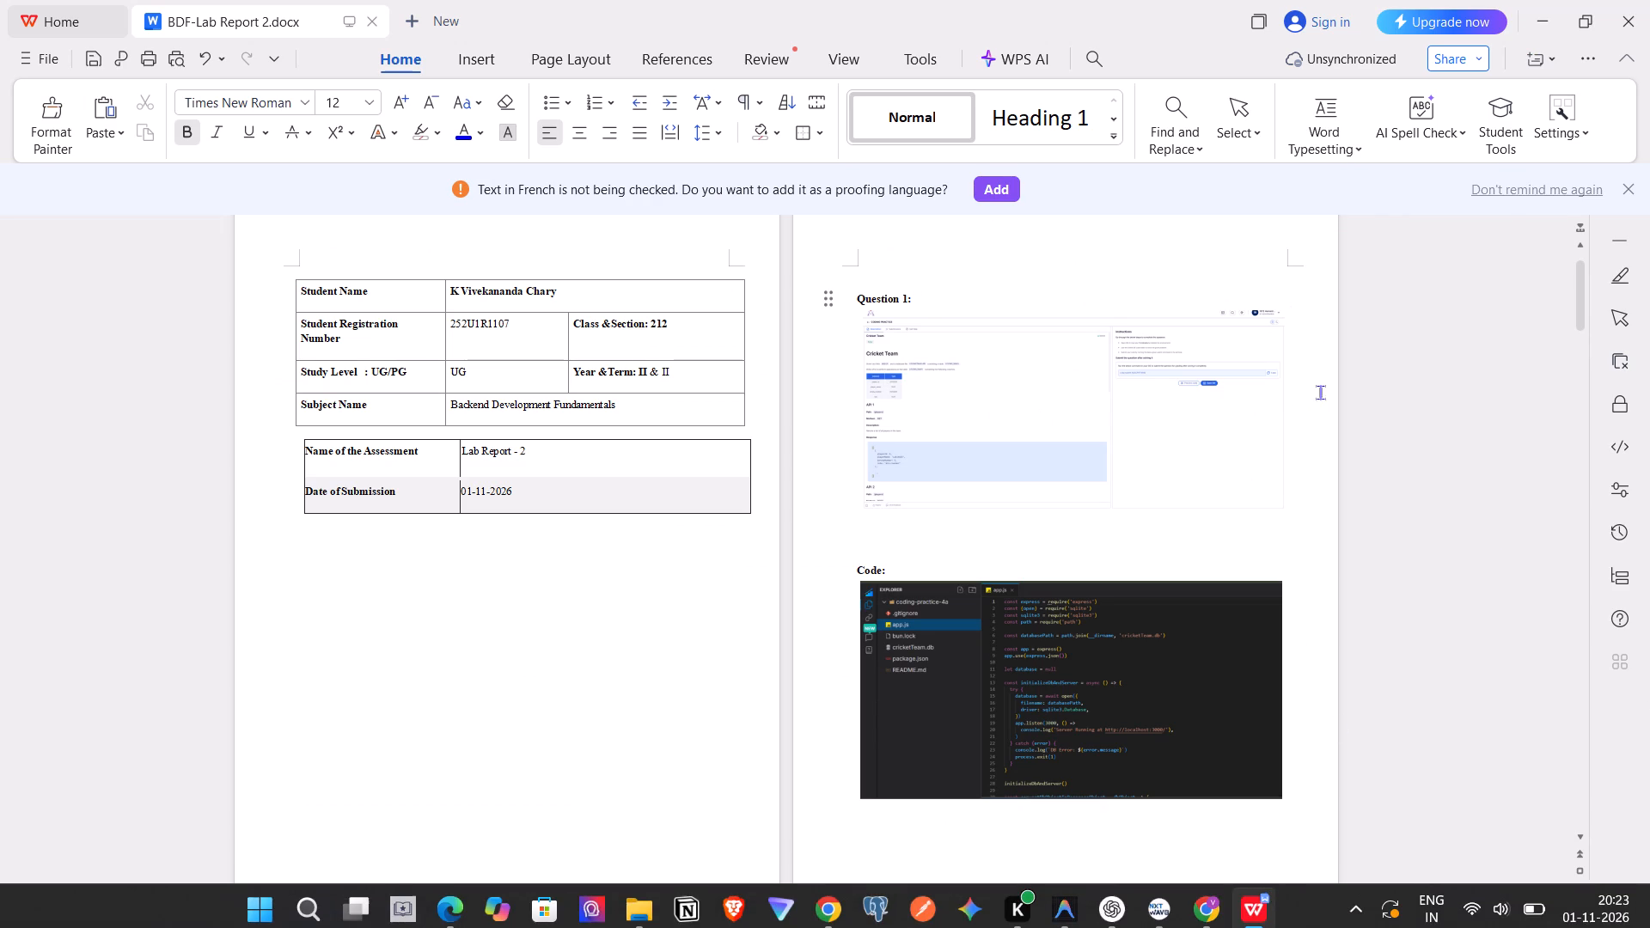
In the WPS lab report, replace the picture under Question 1 with the copied Cricket Team screenshot.
click(1190, 394)
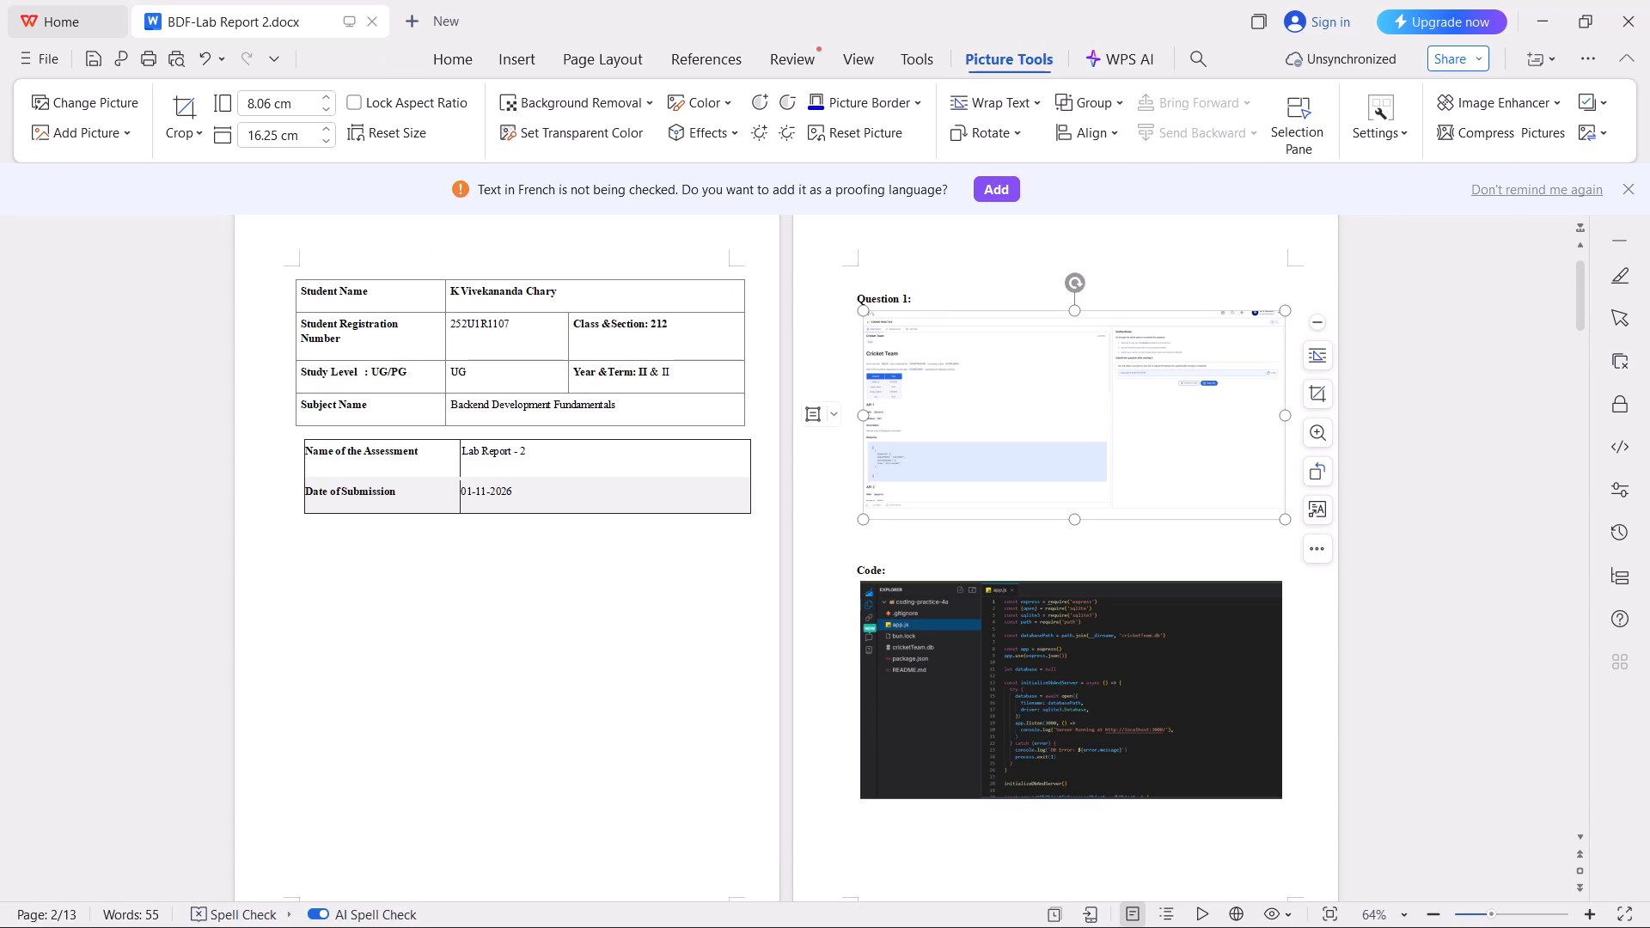
key(ctrl+v)
click(1085, 540)
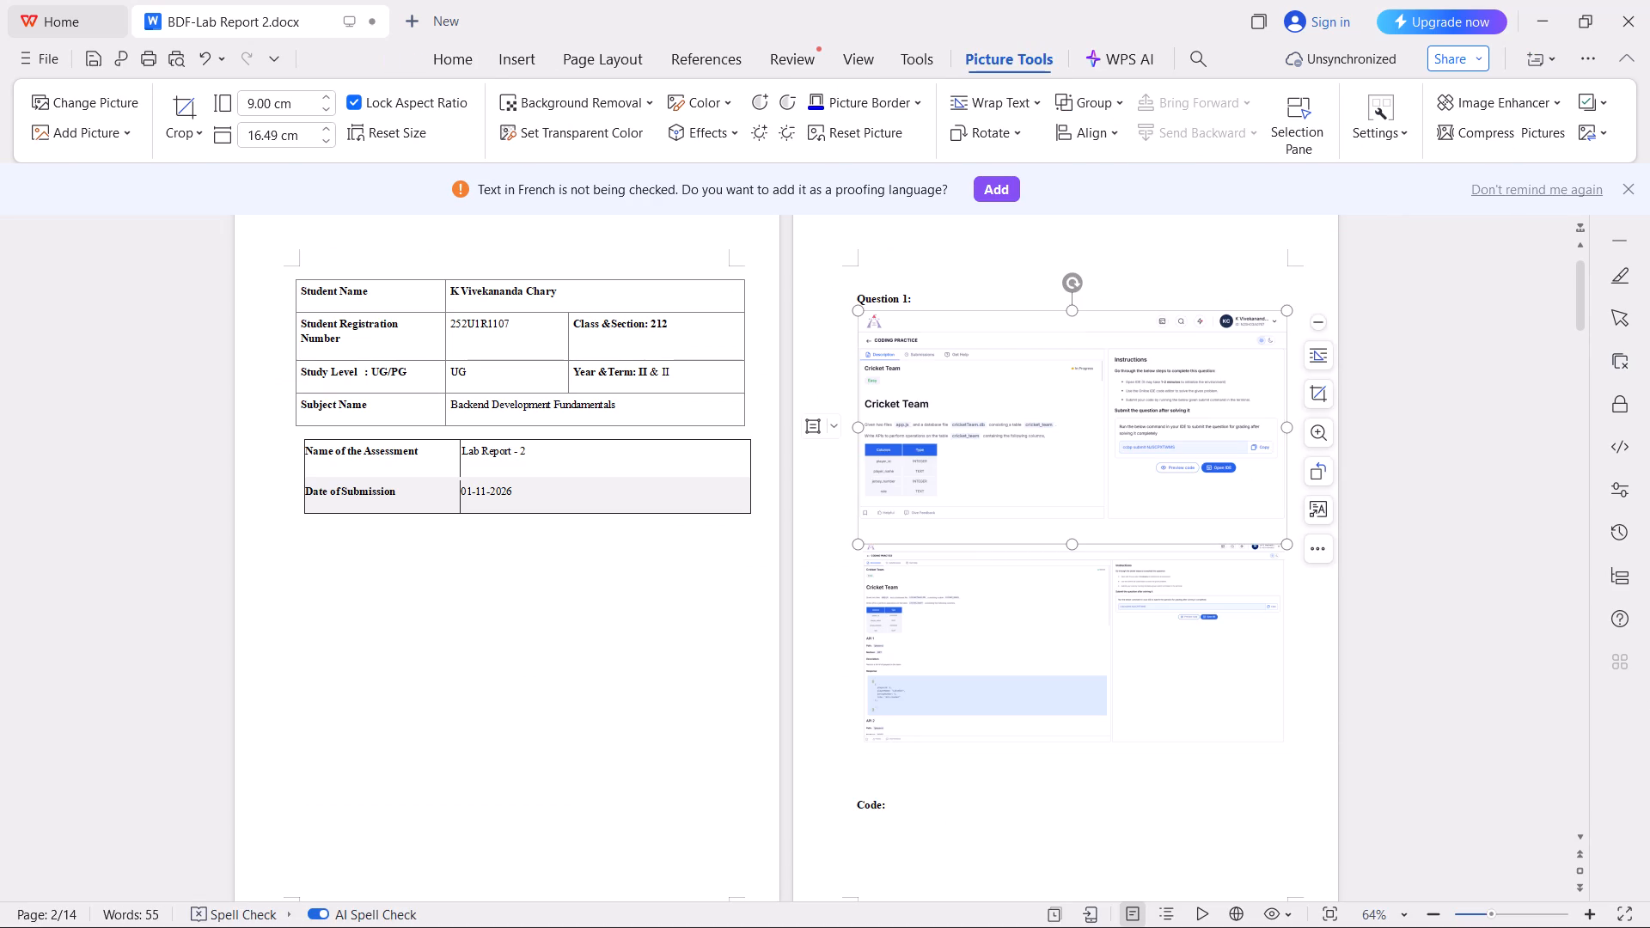
click(1097, 614)
key(ctrl+x)
click(1016, 584)
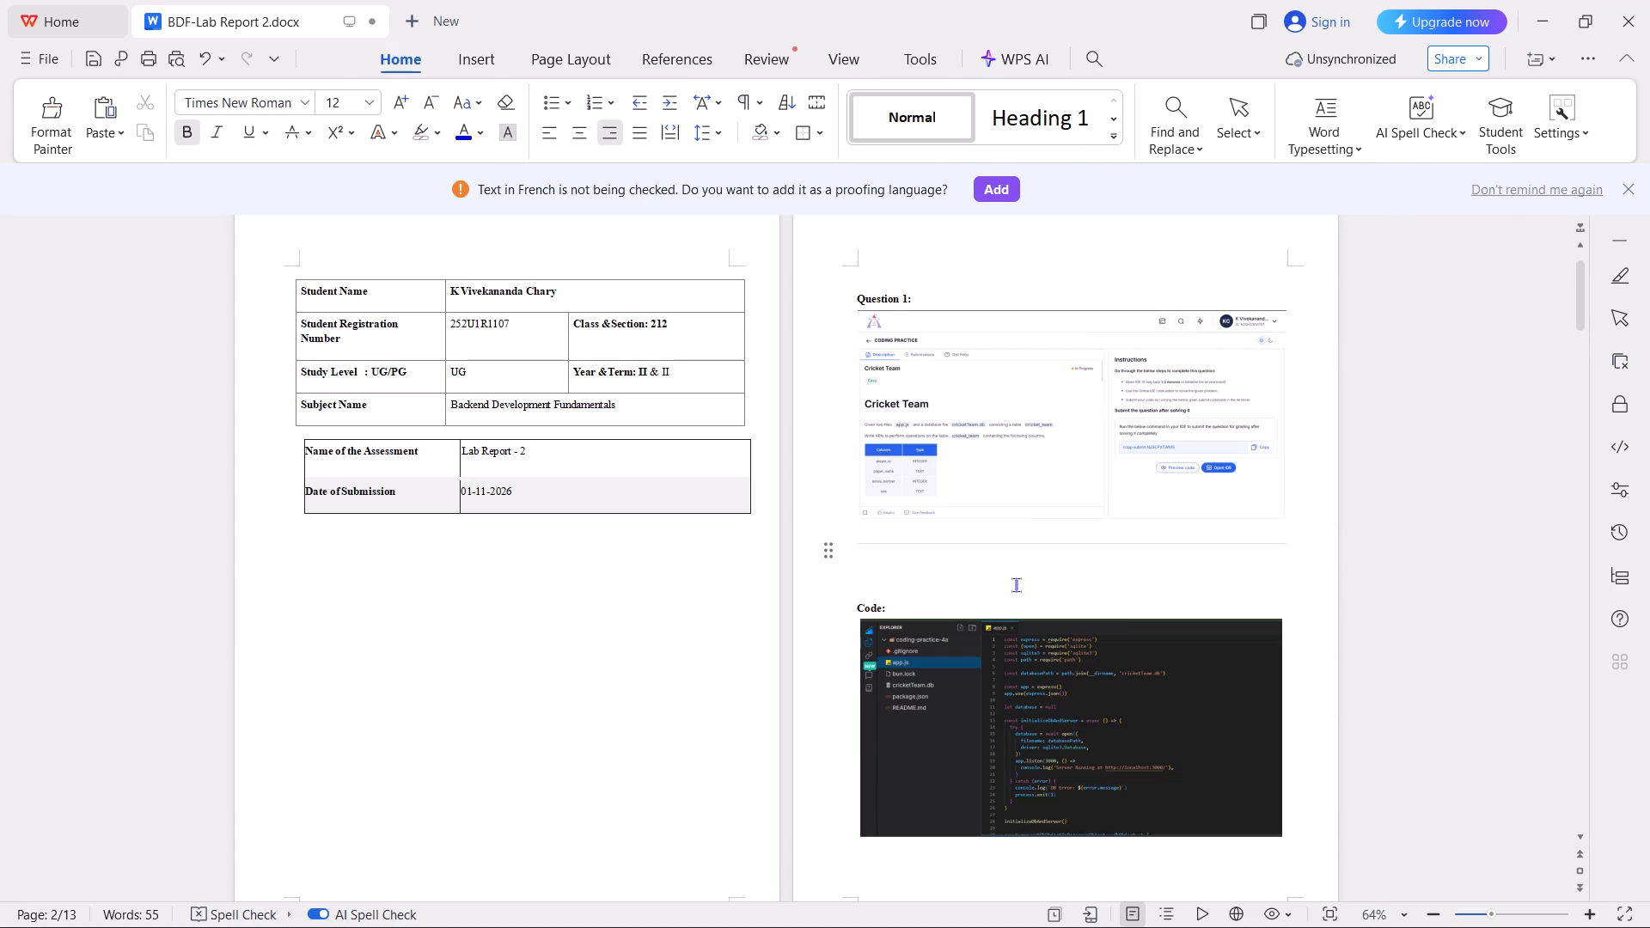
Check the code screenshot under Question 1, and back in Chrome launch the IDE for the Cricket Team question.
scroll(1016, 584, down, 1)
click(1016, 584)
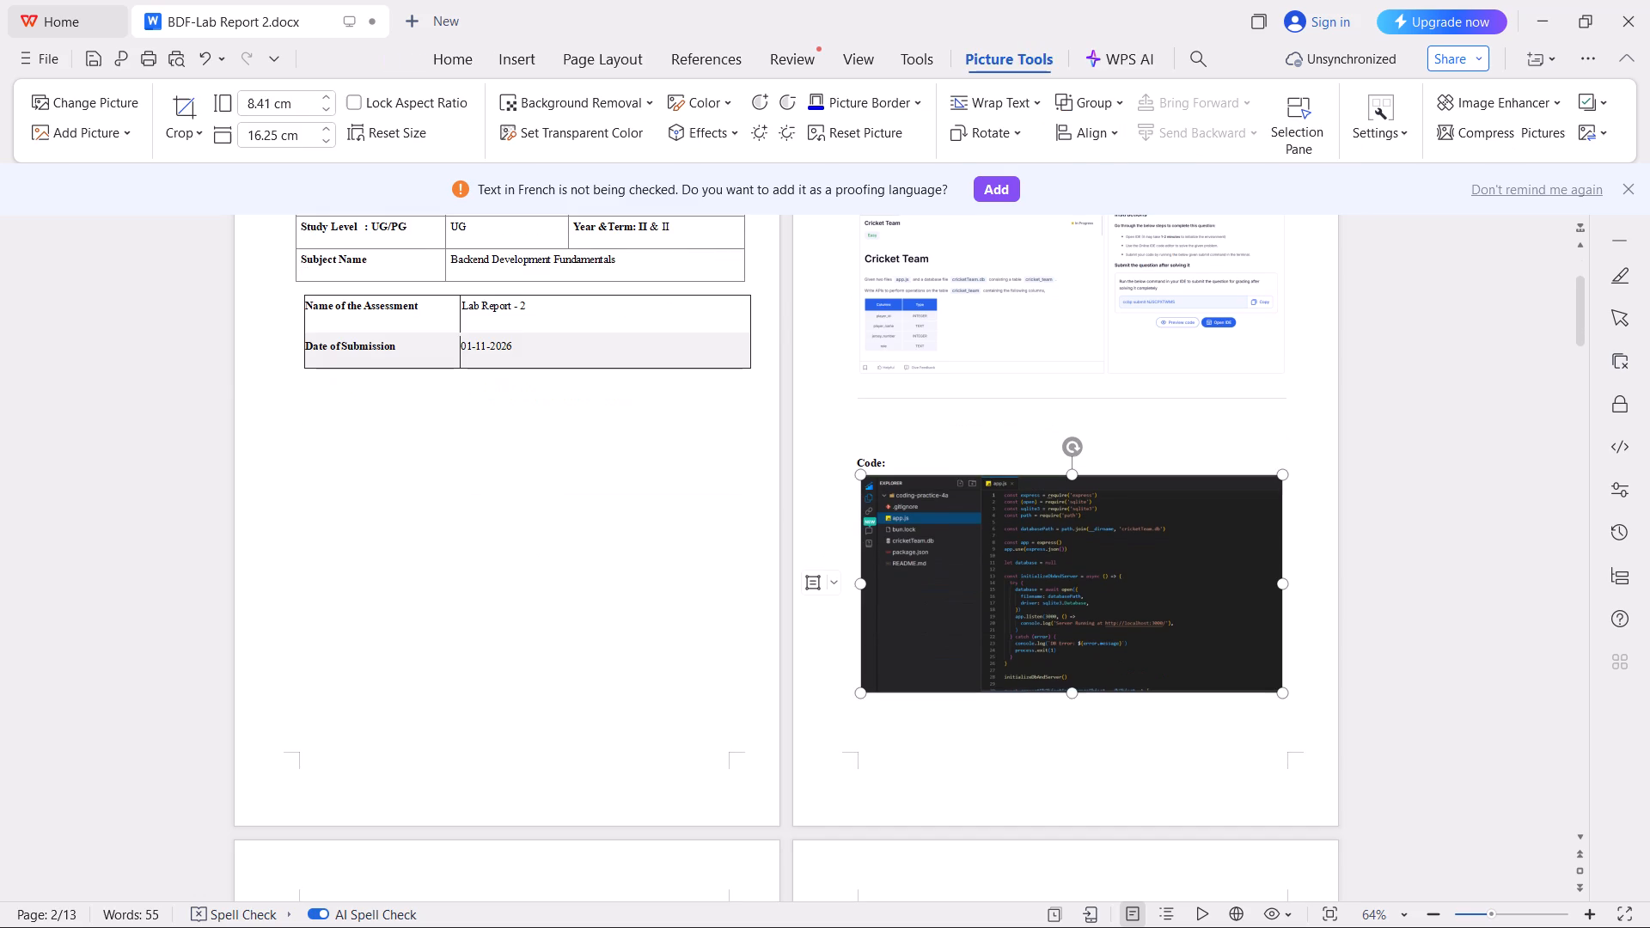
scroll(1016, 584, down, 1)
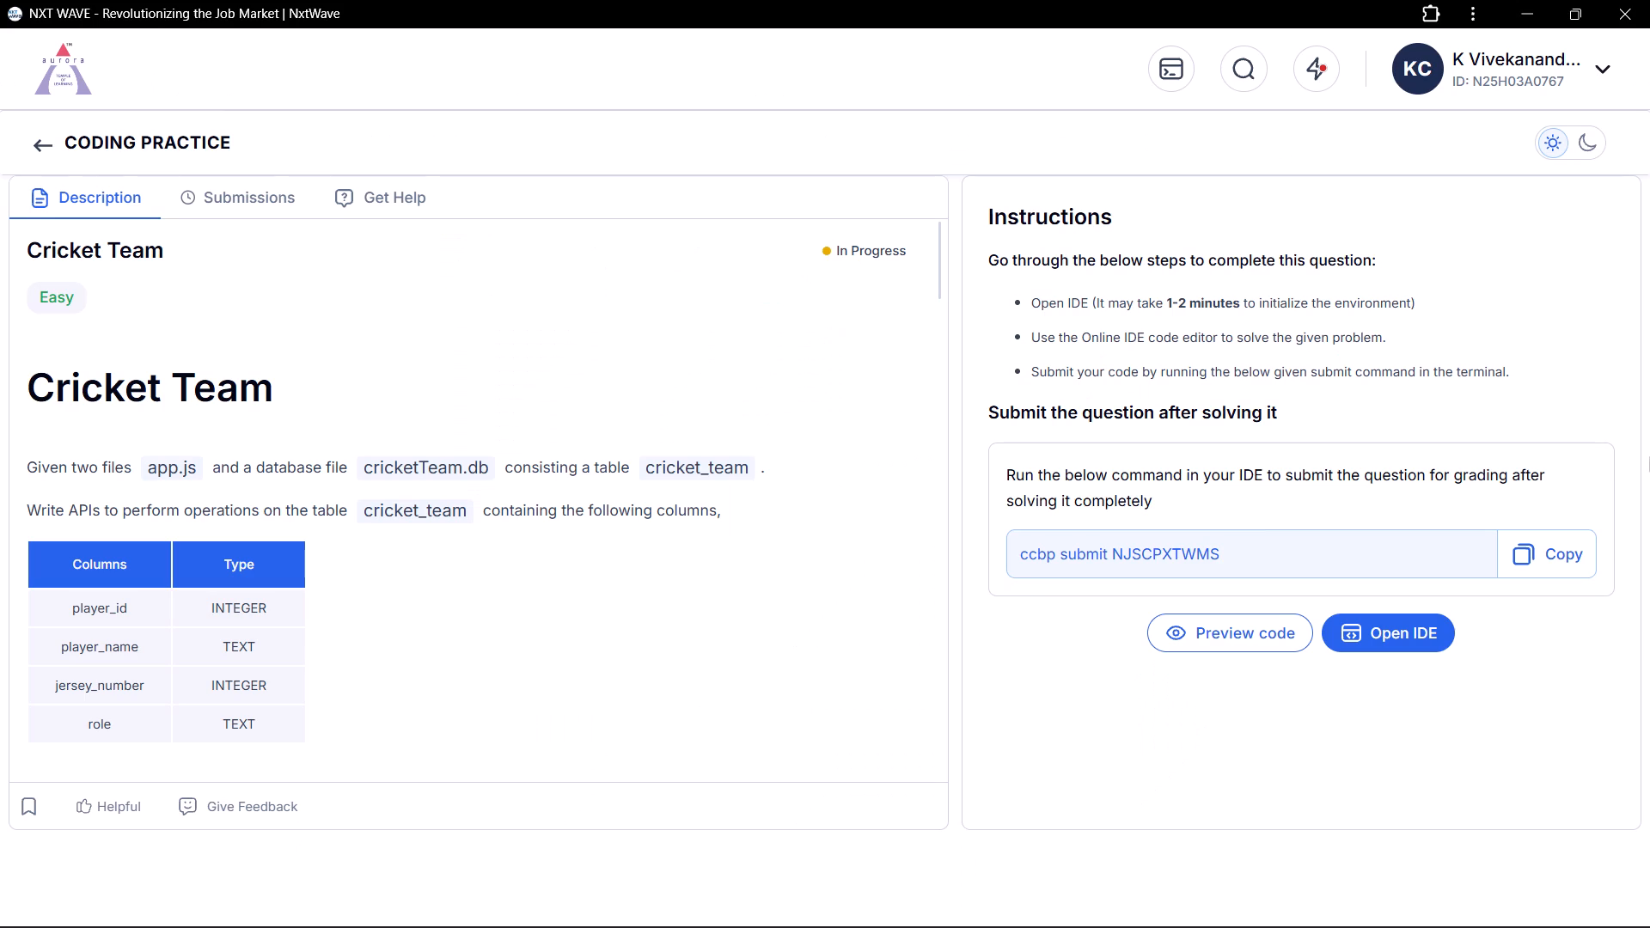
click(1384, 635)
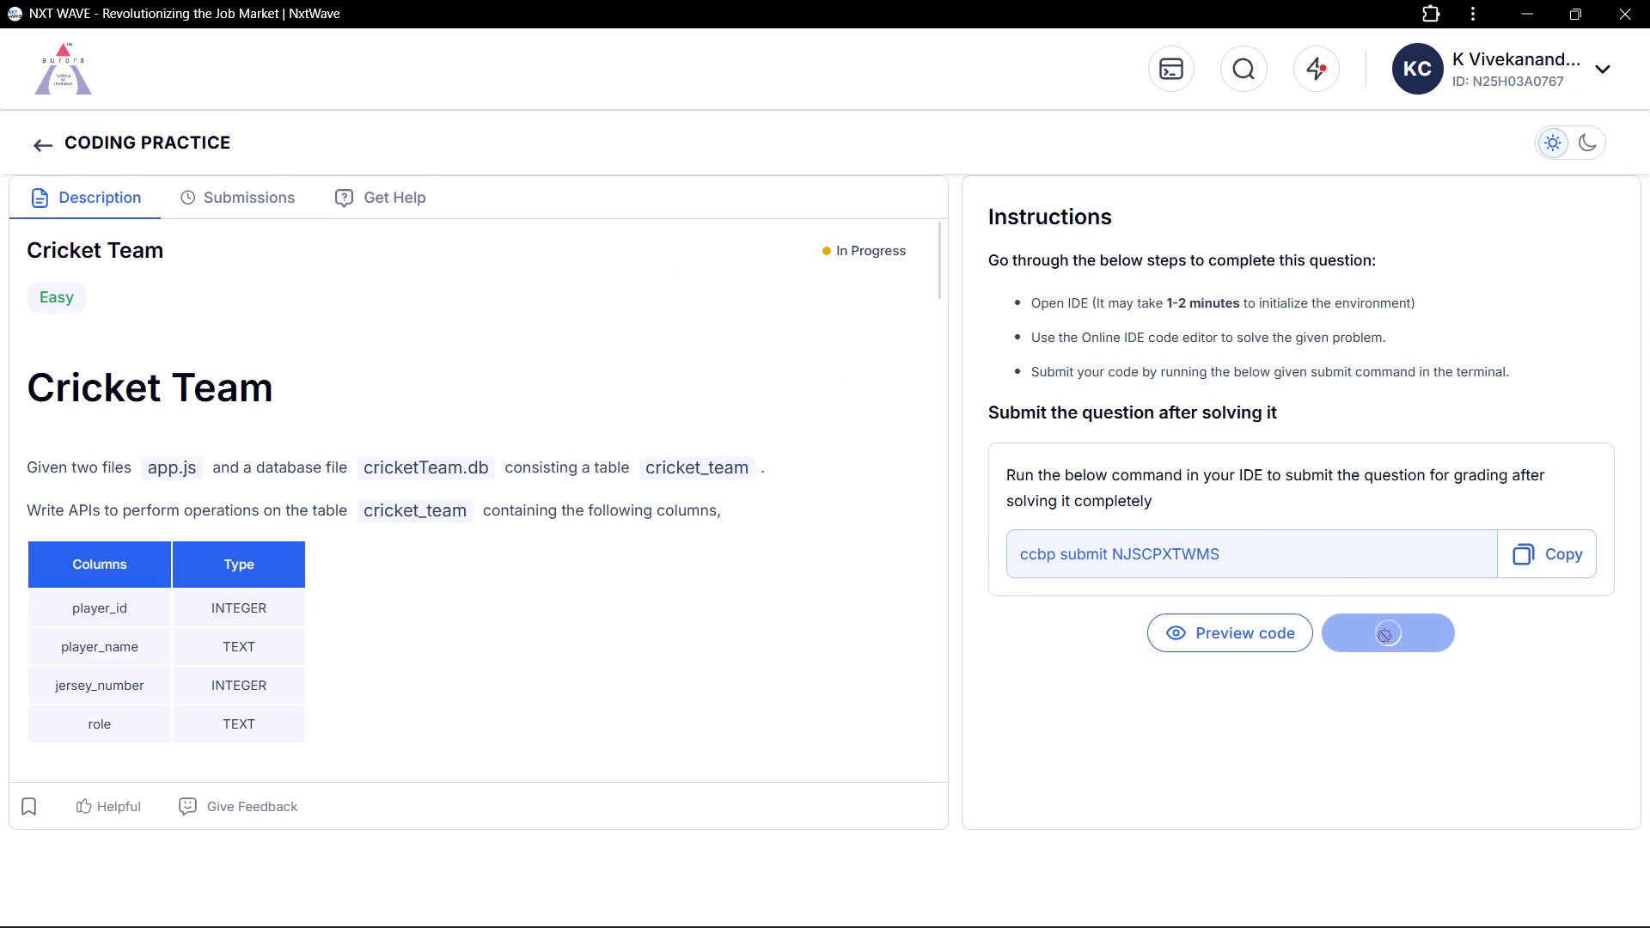
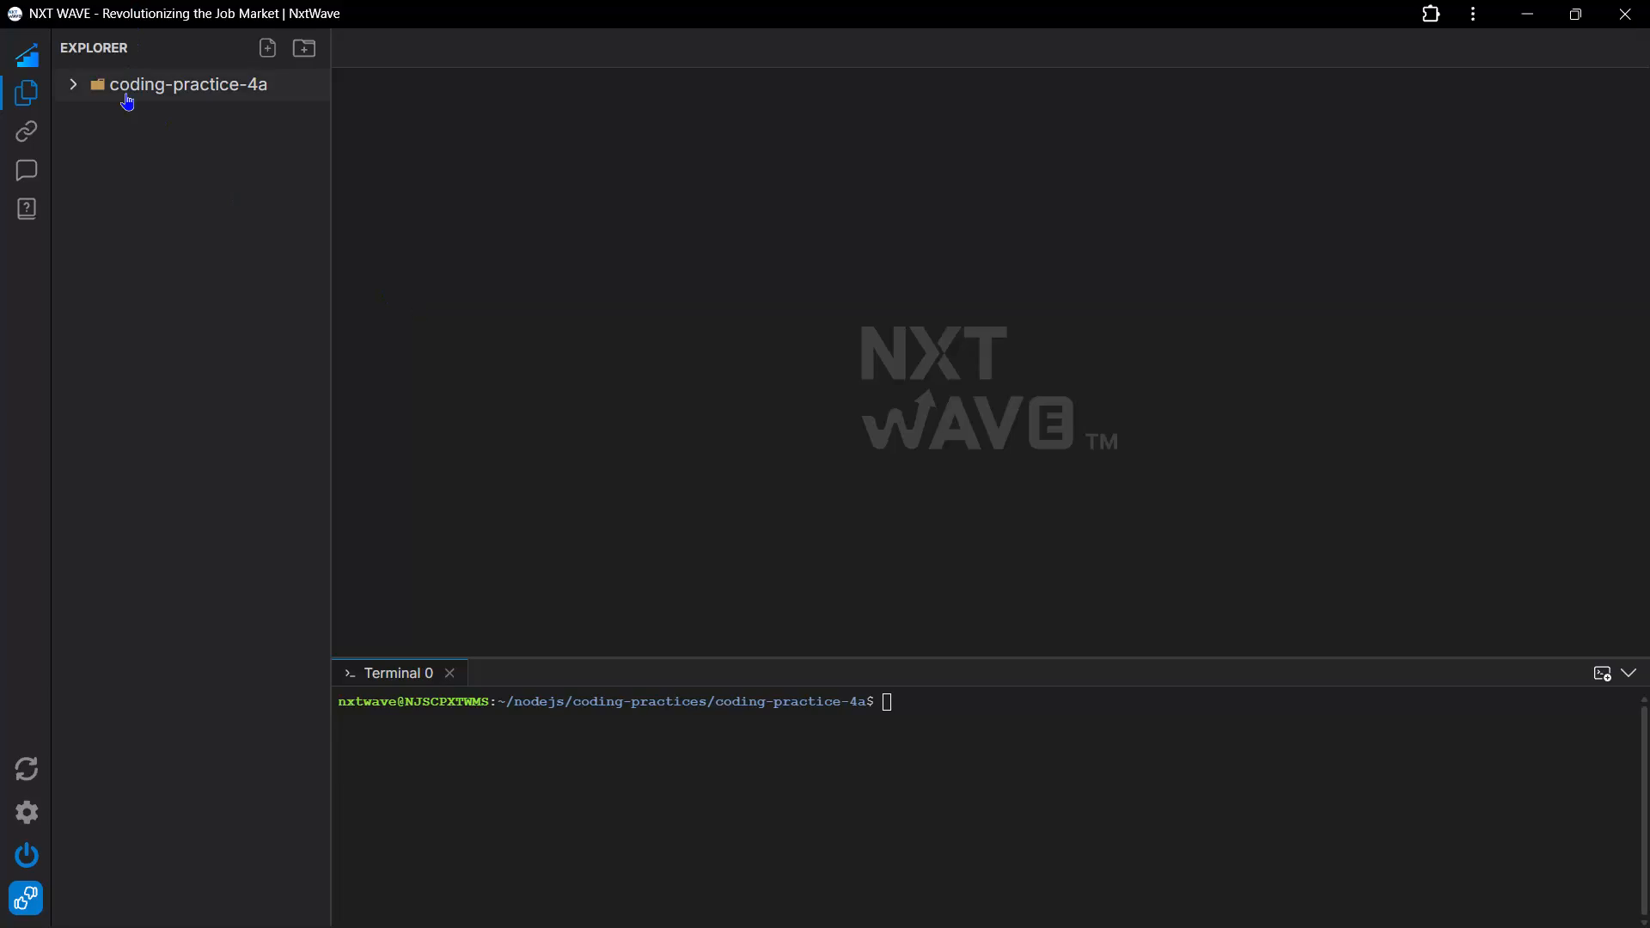
Open app.js from the coding-practice-4a folder and collapse the terminal so the code fills the editor.
click(125, 94)
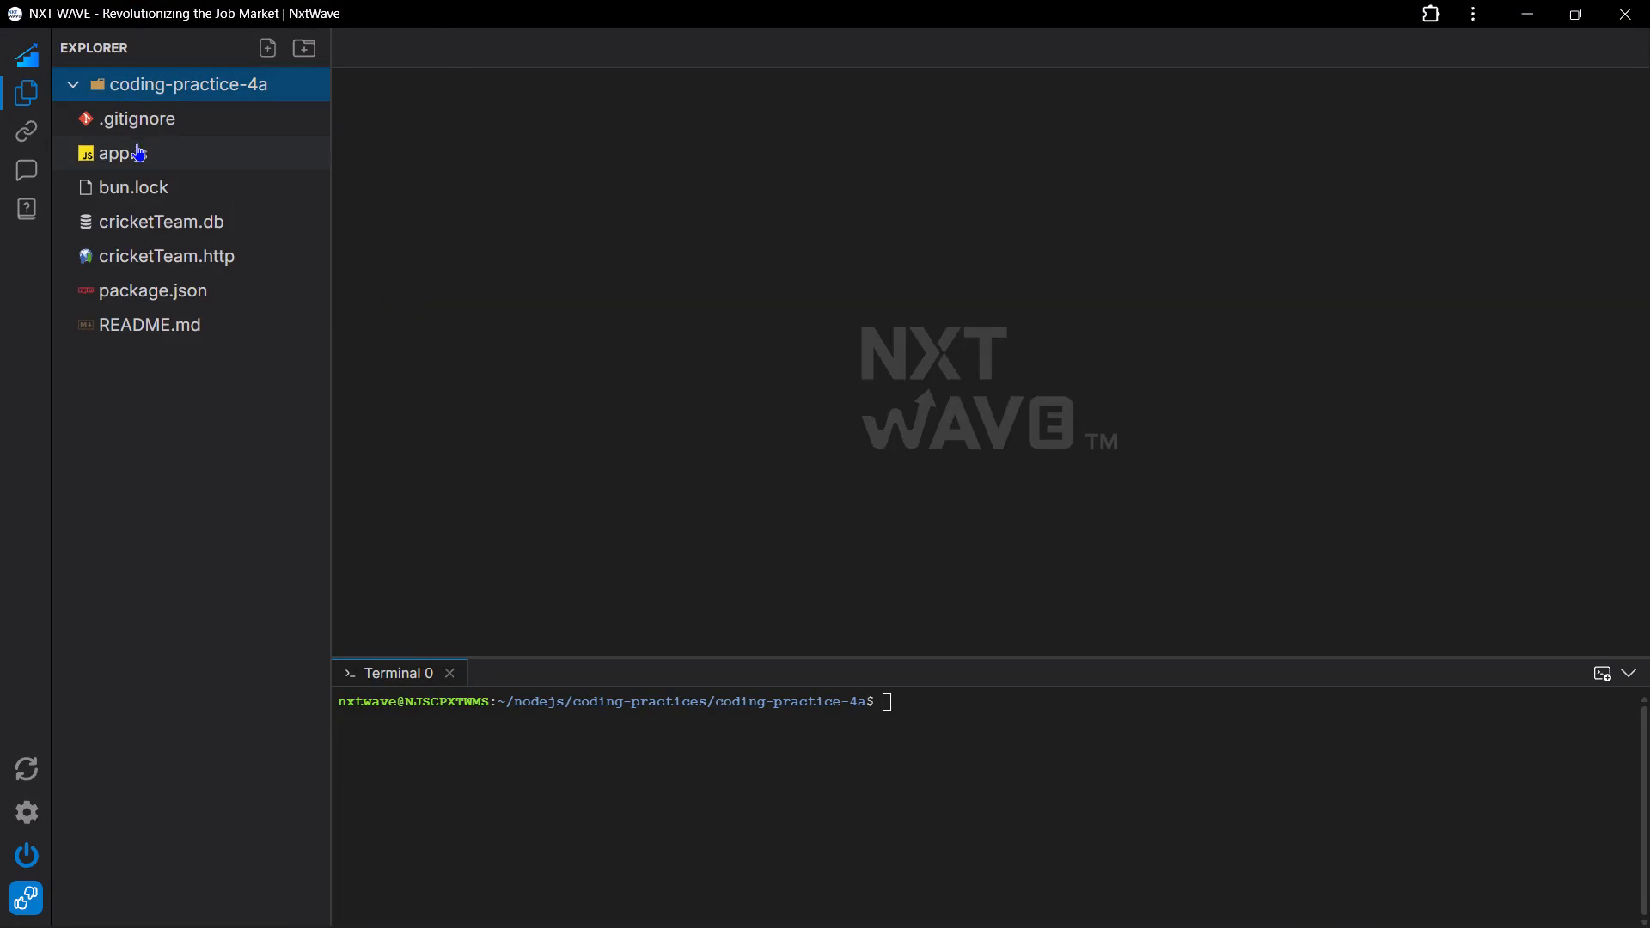
click(137, 150)
click(939, 481)
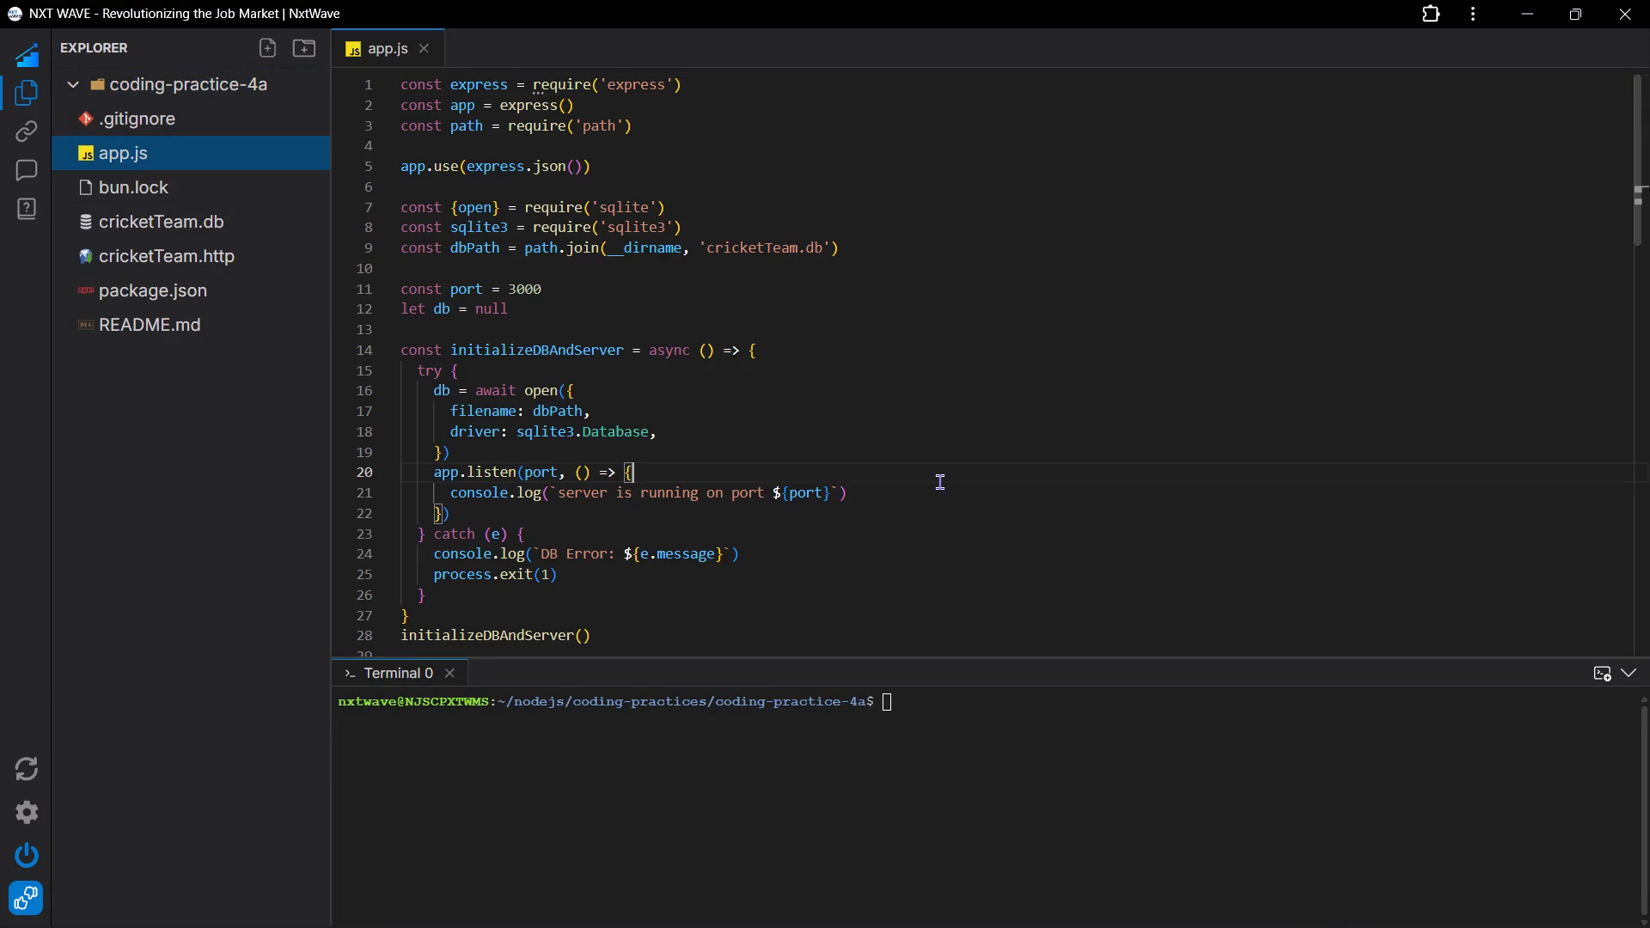
scroll(939, 481, up, 2)
drag(946, 658, 1035, 927)
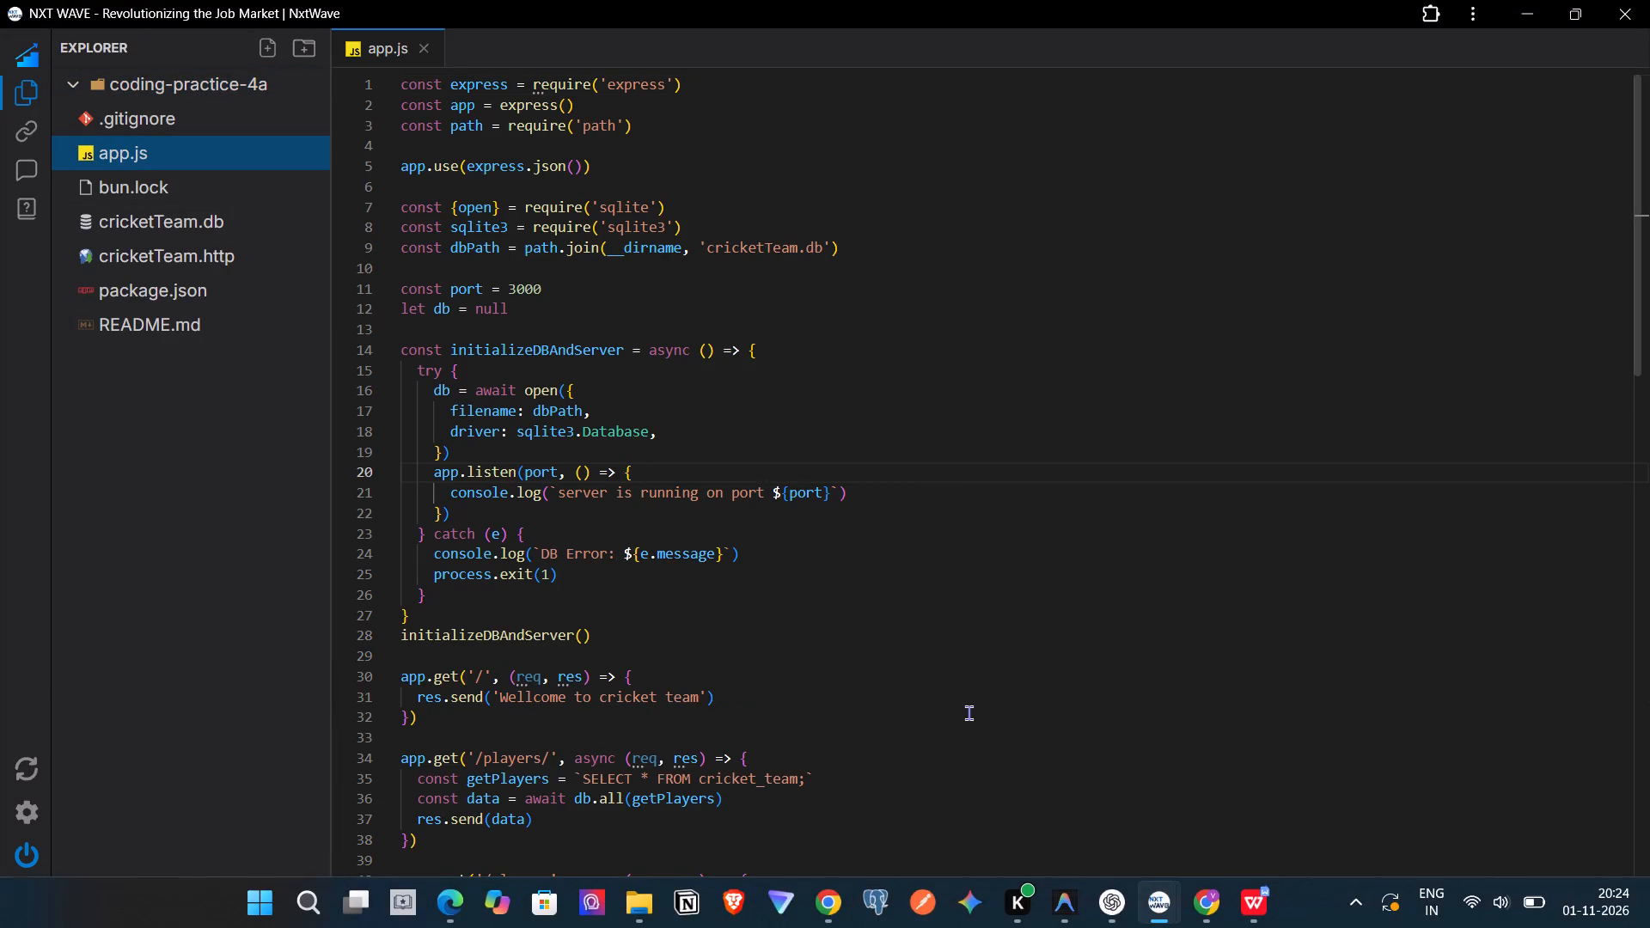
click(969, 712)
click(996, 652)
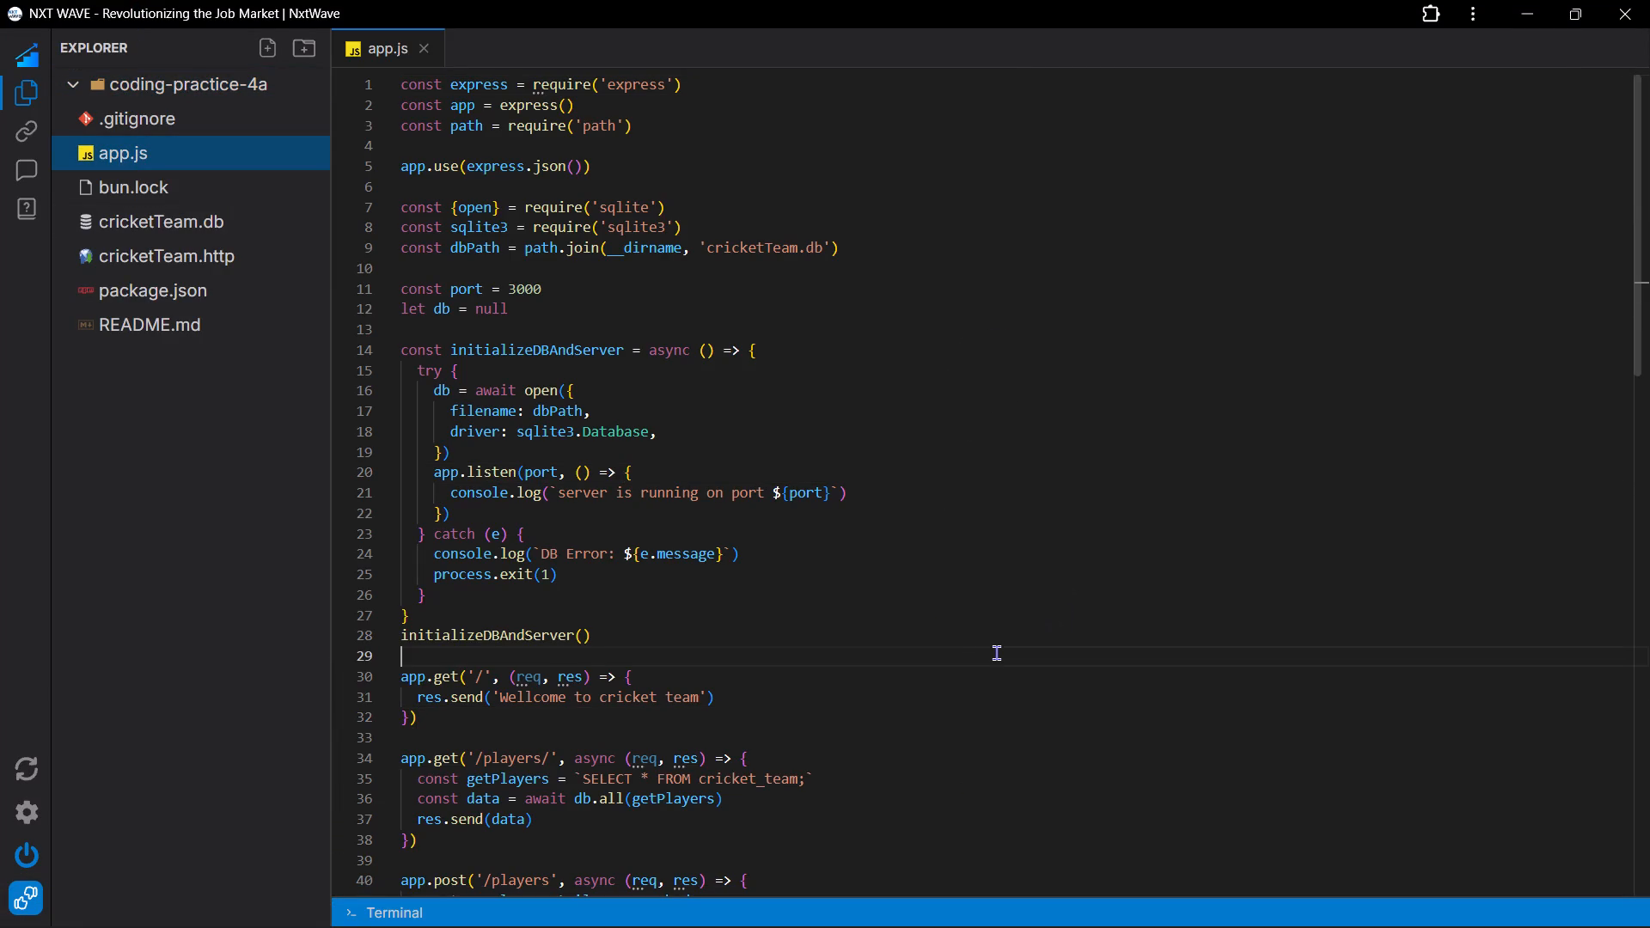
Capture a screenshot of the IDE window from the title bar down, showing app.js from line 1, and copy it.
key(shift+super+s)
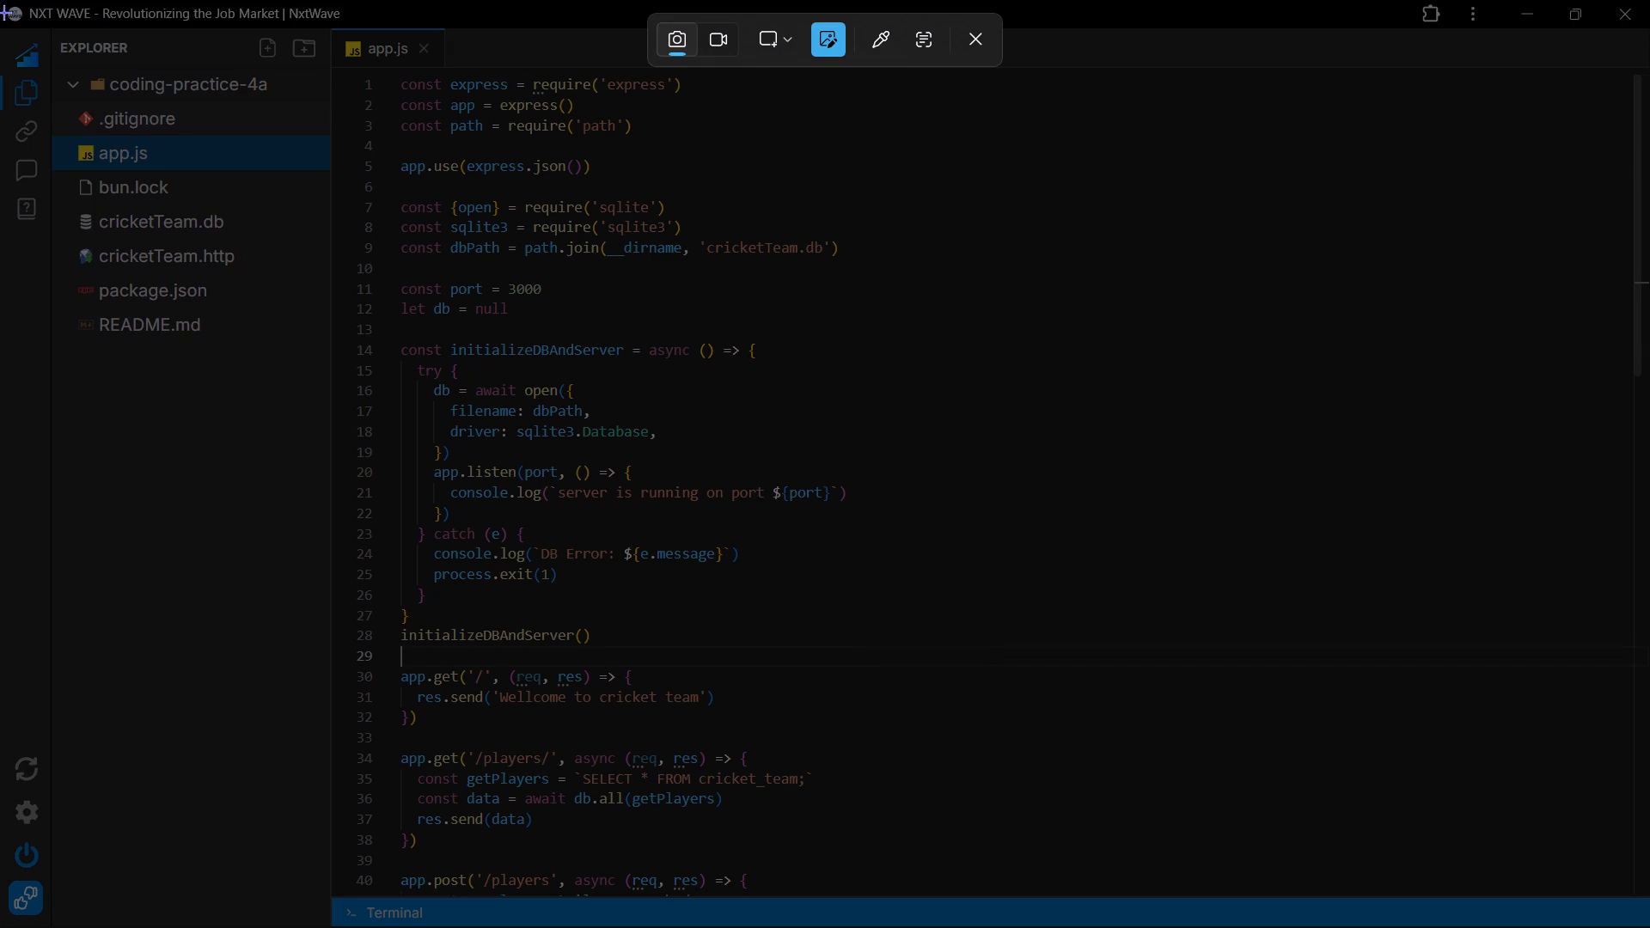
drag(0, 0, 1649, 907)
scroll(584, 267, right, 7)
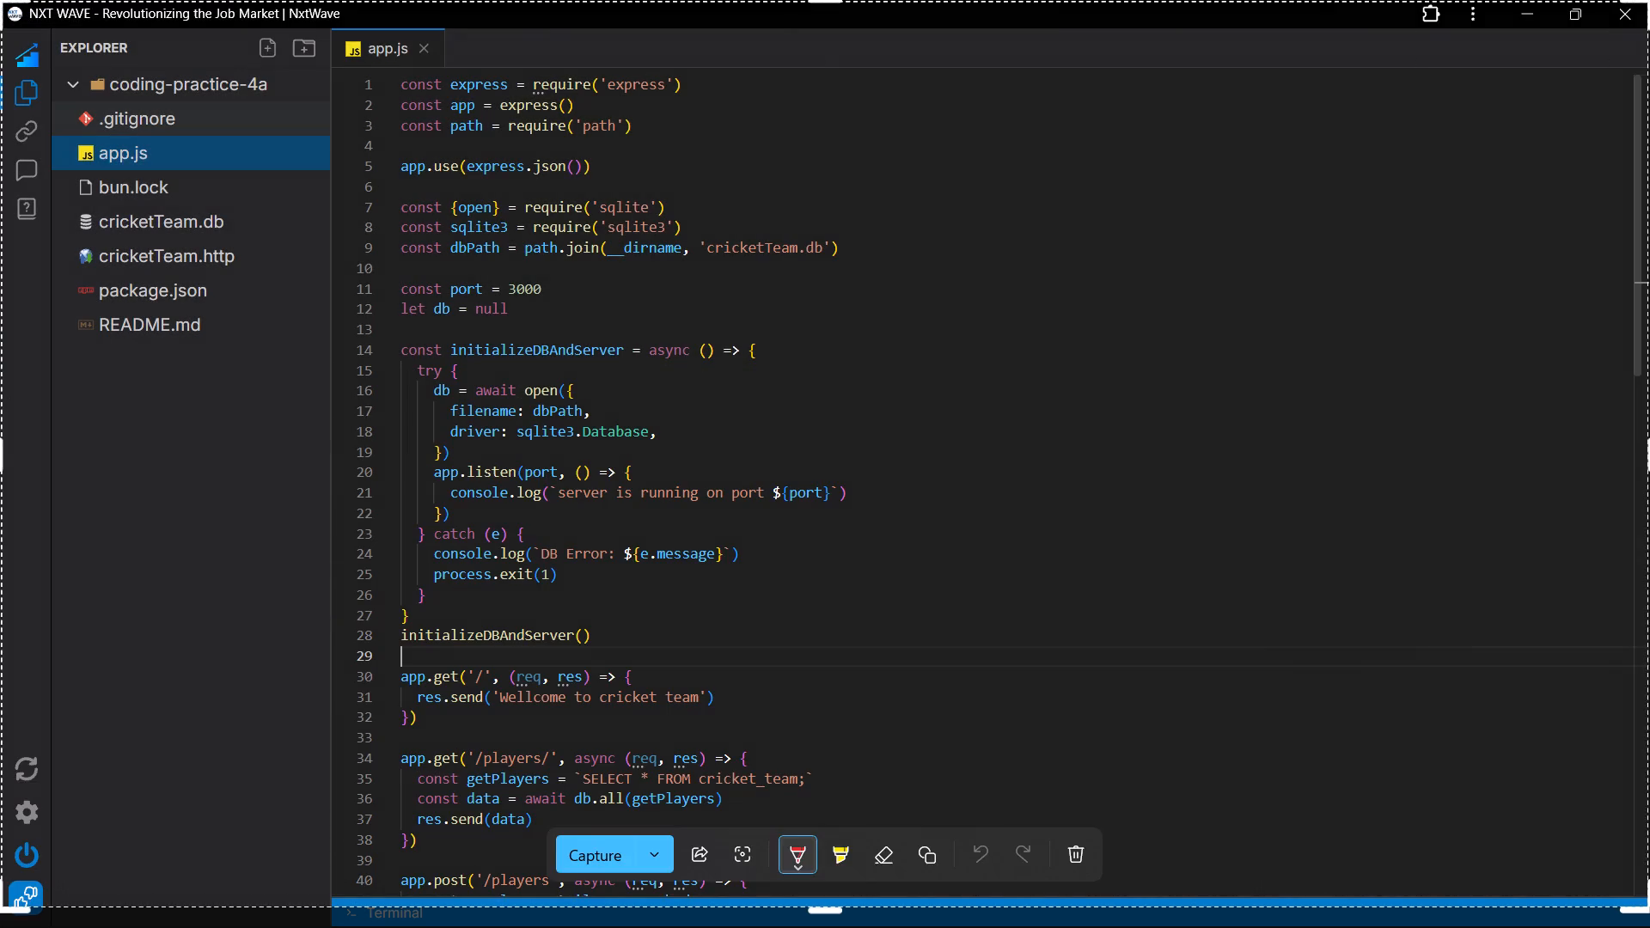
key(ctrl+c)
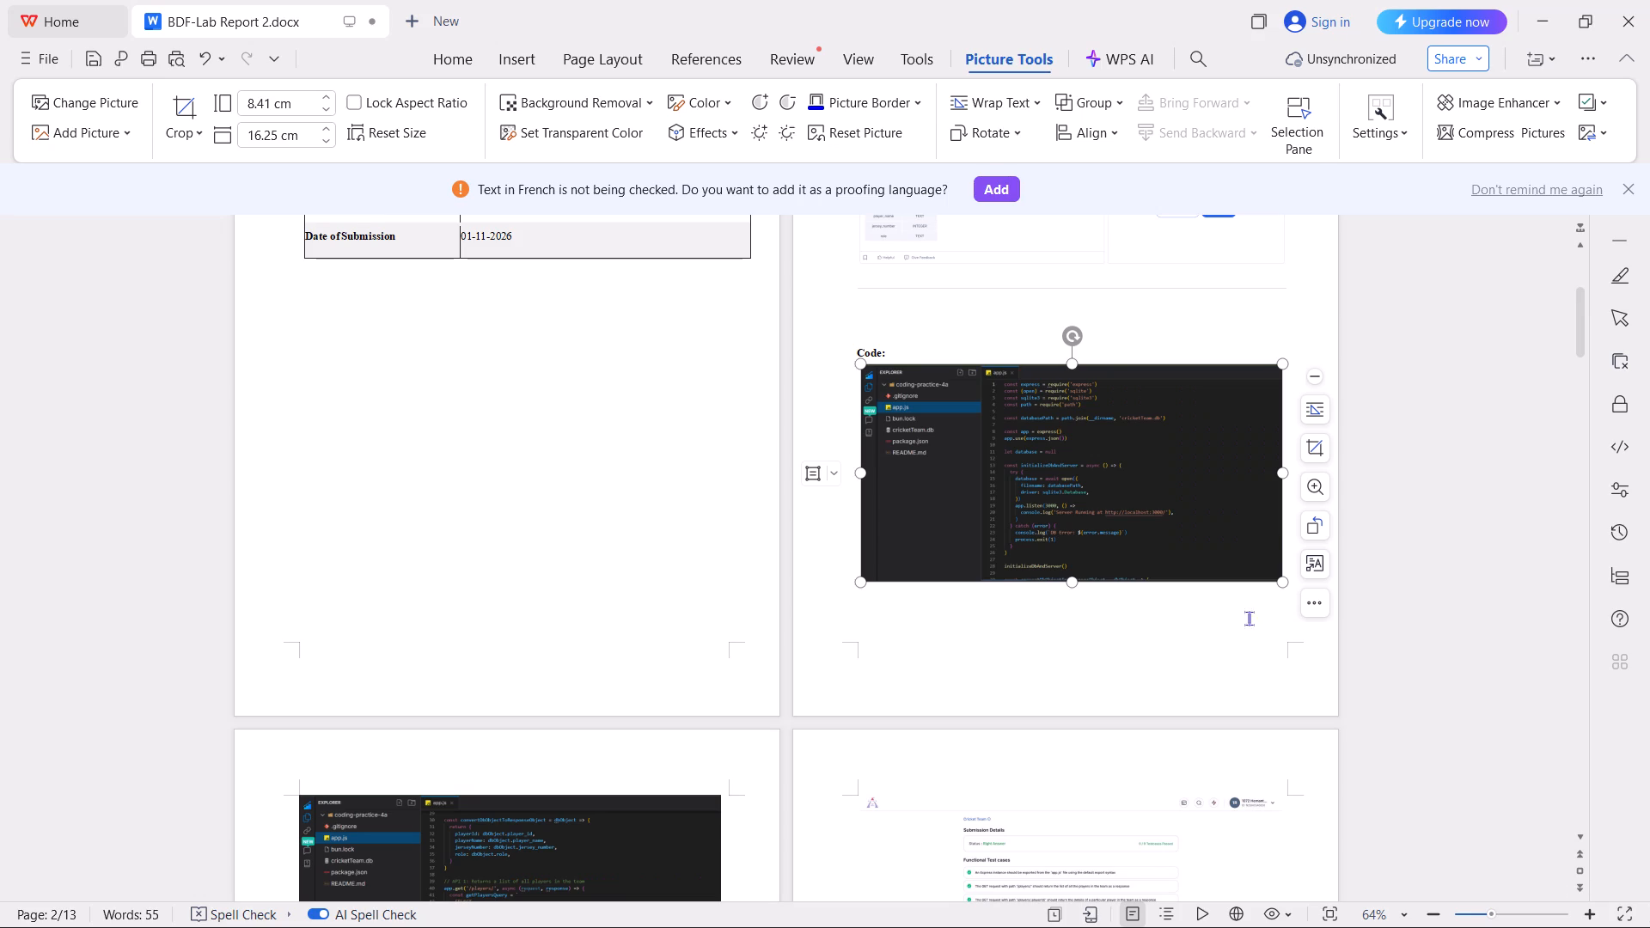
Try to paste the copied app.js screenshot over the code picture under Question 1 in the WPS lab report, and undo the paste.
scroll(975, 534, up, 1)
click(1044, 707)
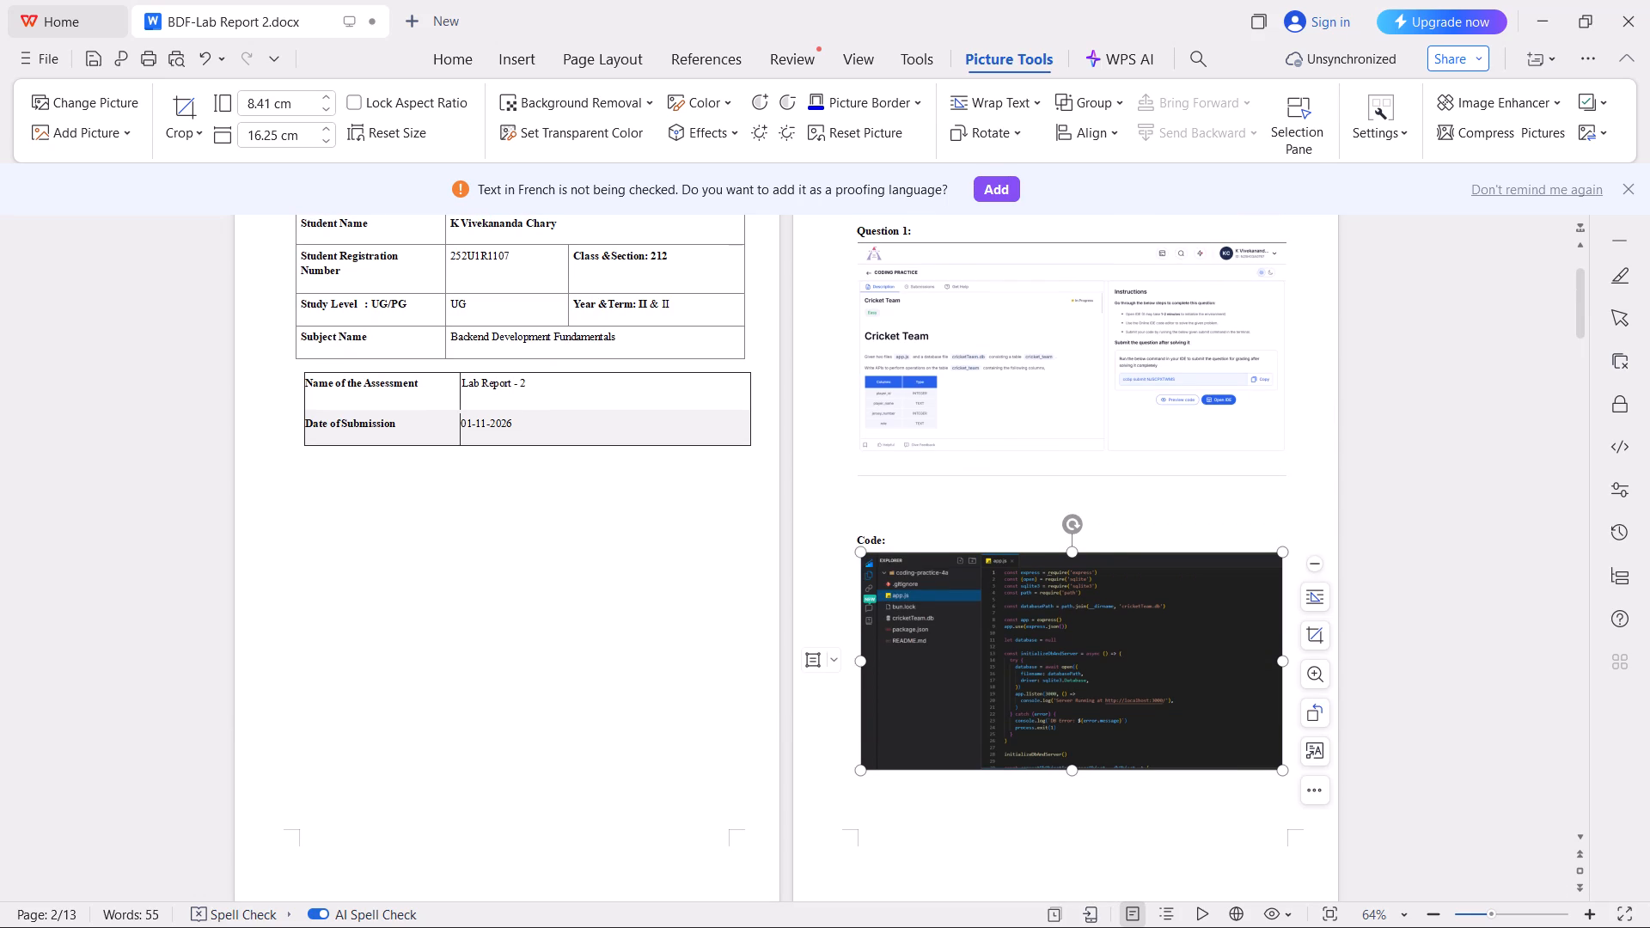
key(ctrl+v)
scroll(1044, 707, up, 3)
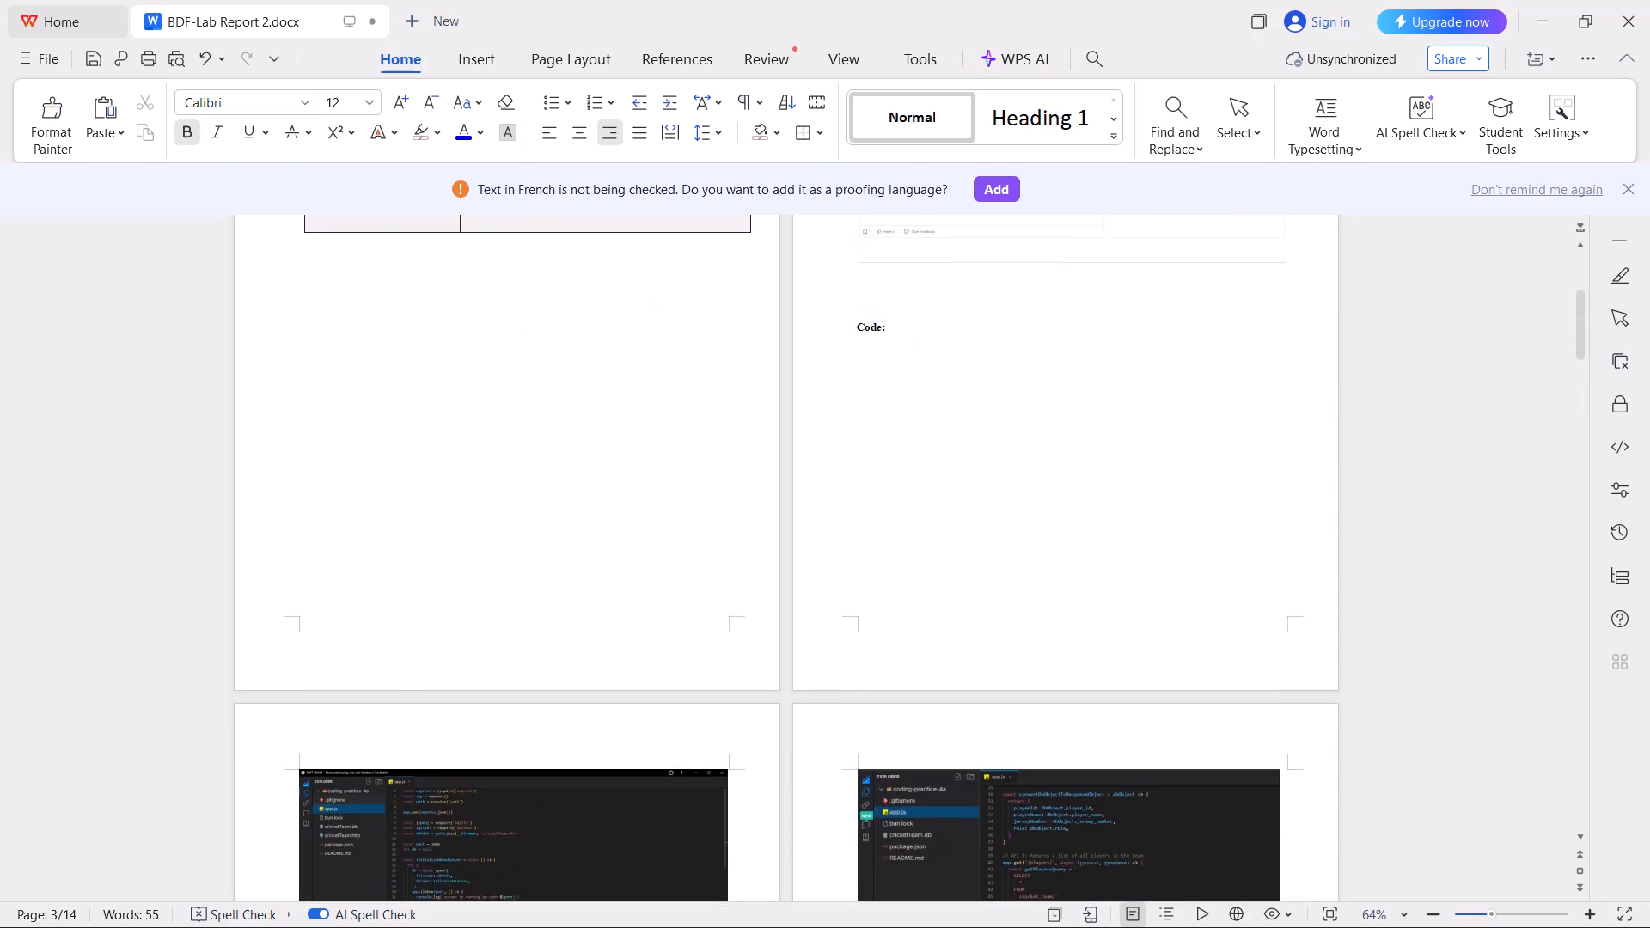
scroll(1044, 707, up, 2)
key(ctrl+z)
Paste the app.js screenshot at the code picture under Question 1 and cut the old code picture that follows it.
click(1008, 724)
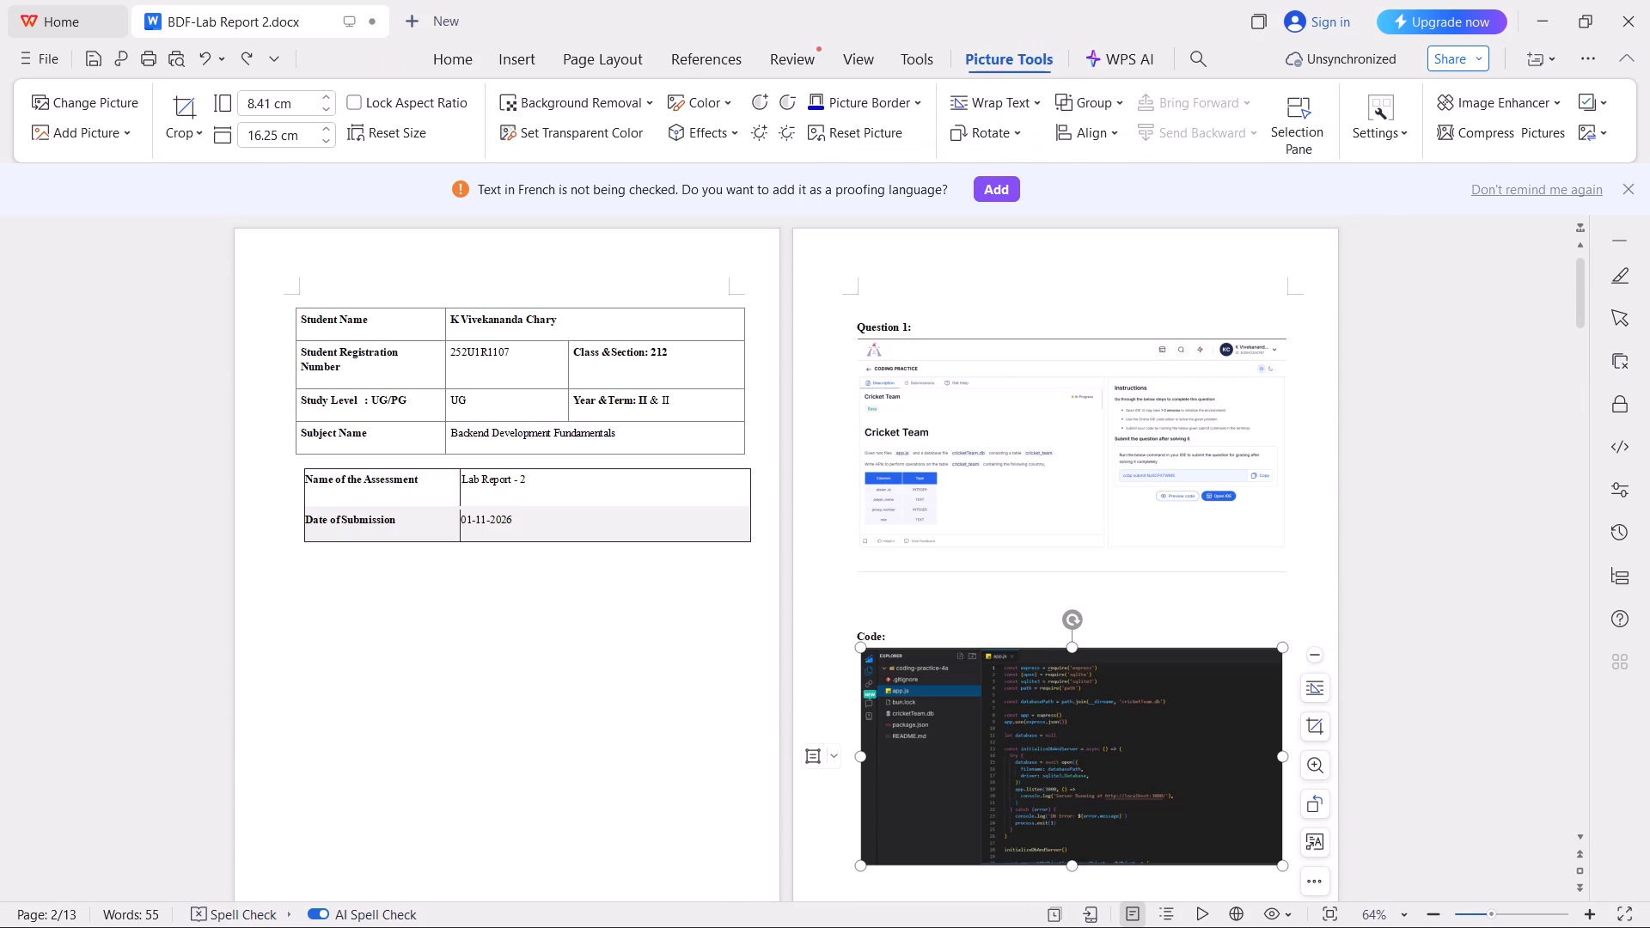
key(ctrl+v)
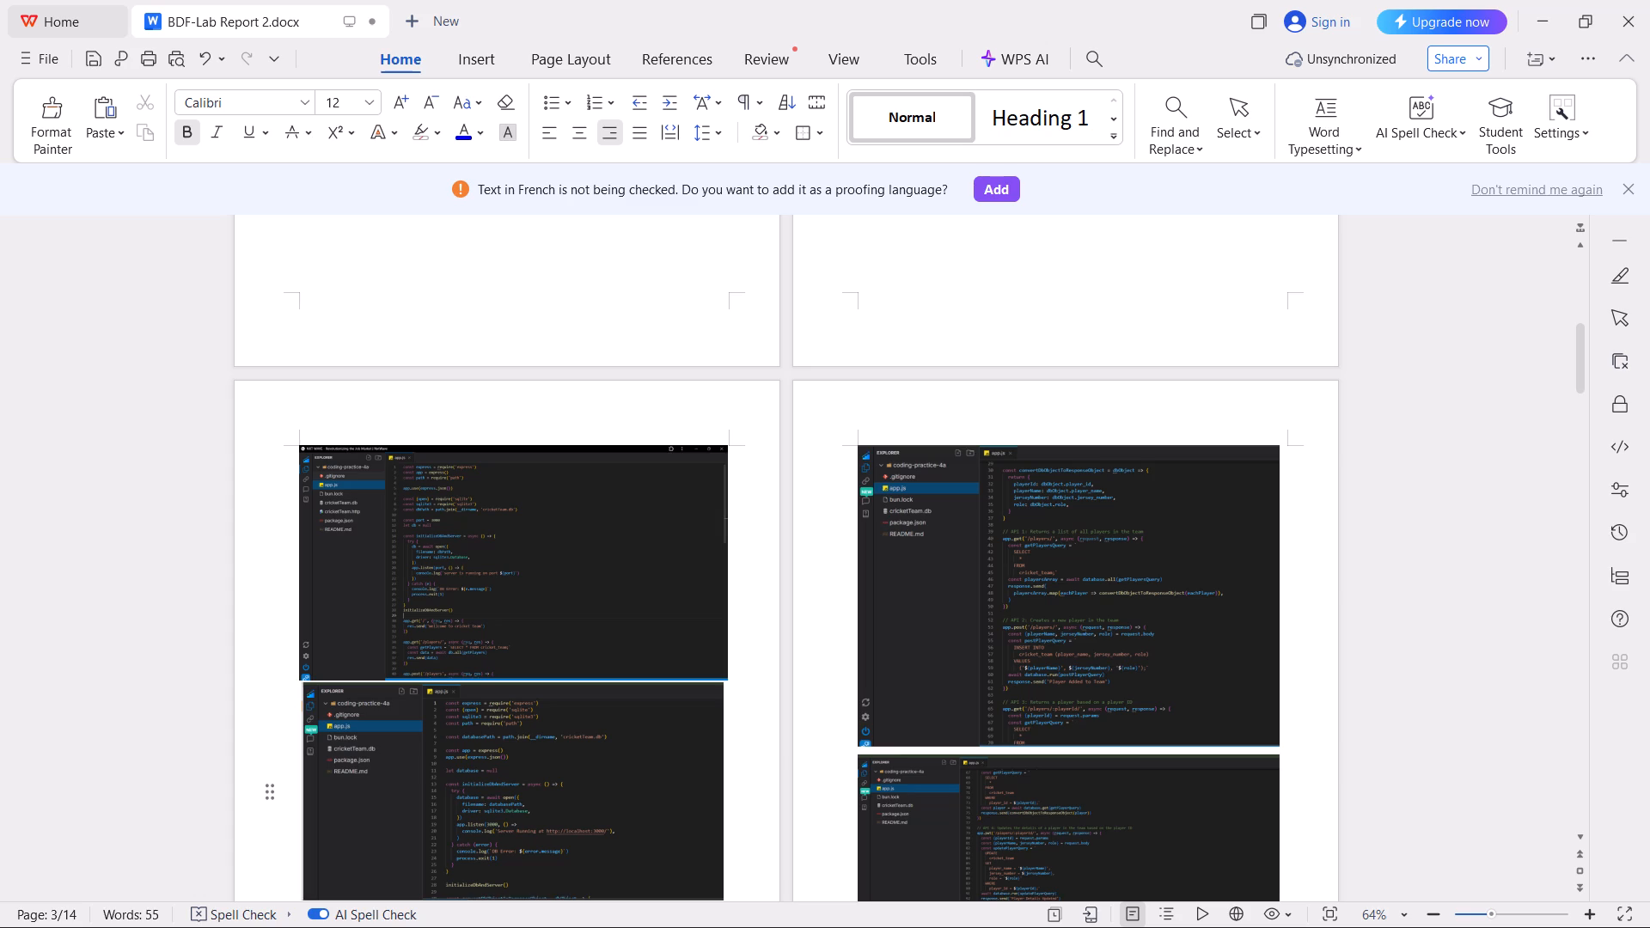
click(686, 758)
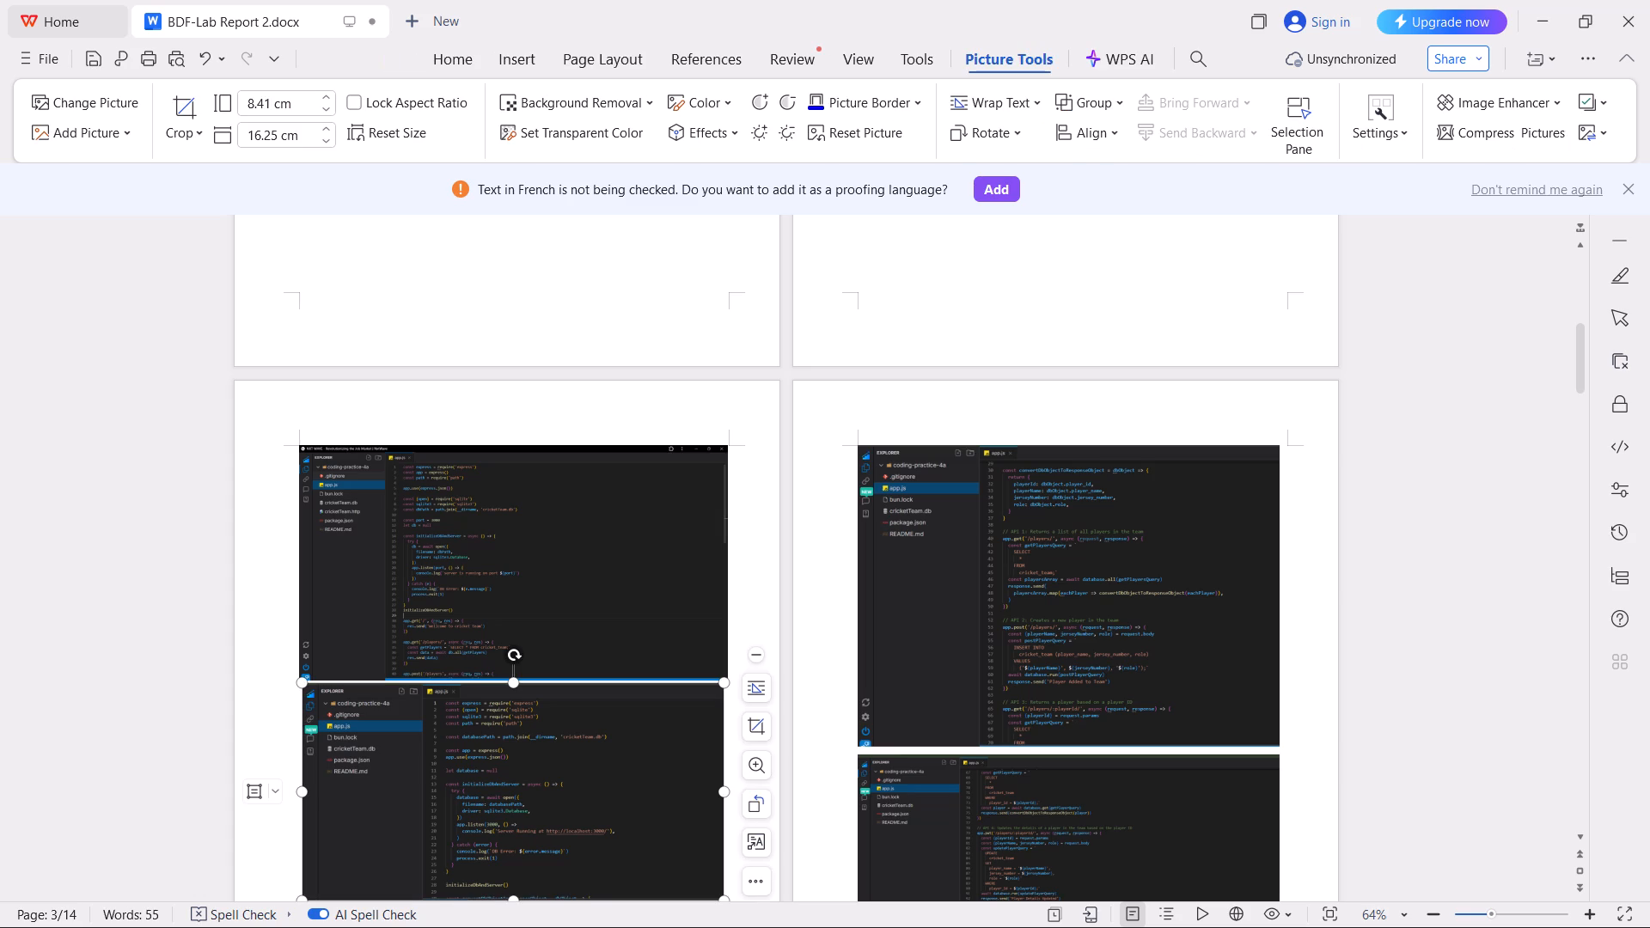
key(ctrl+x)
scroll(686, 758, up, 3)
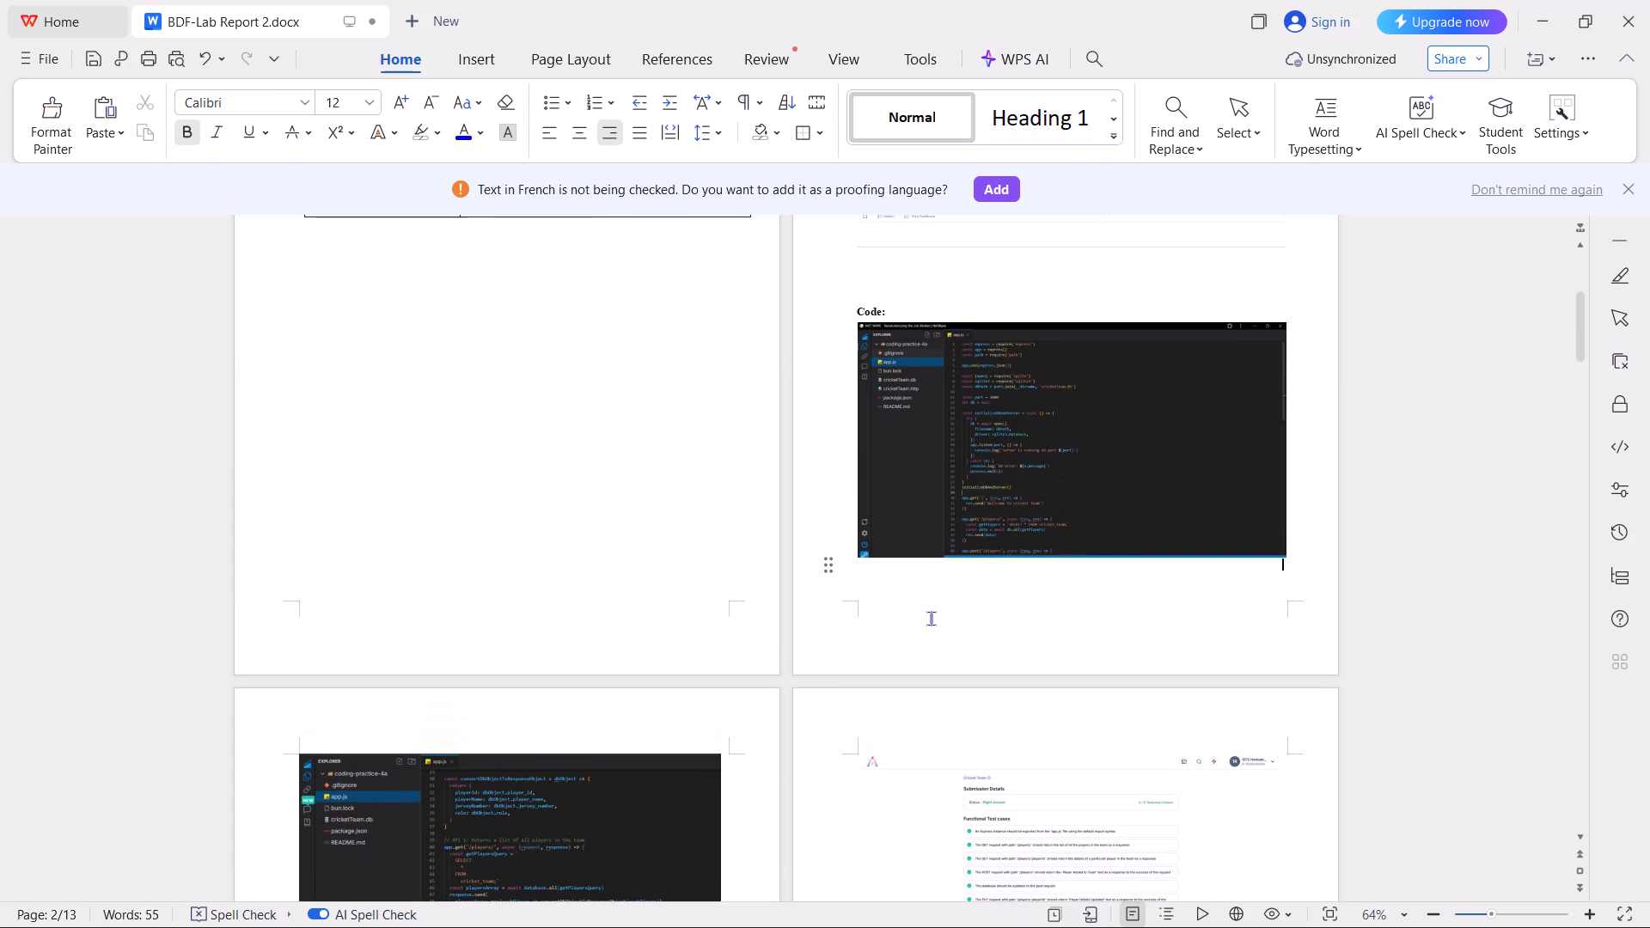
click(998, 629)
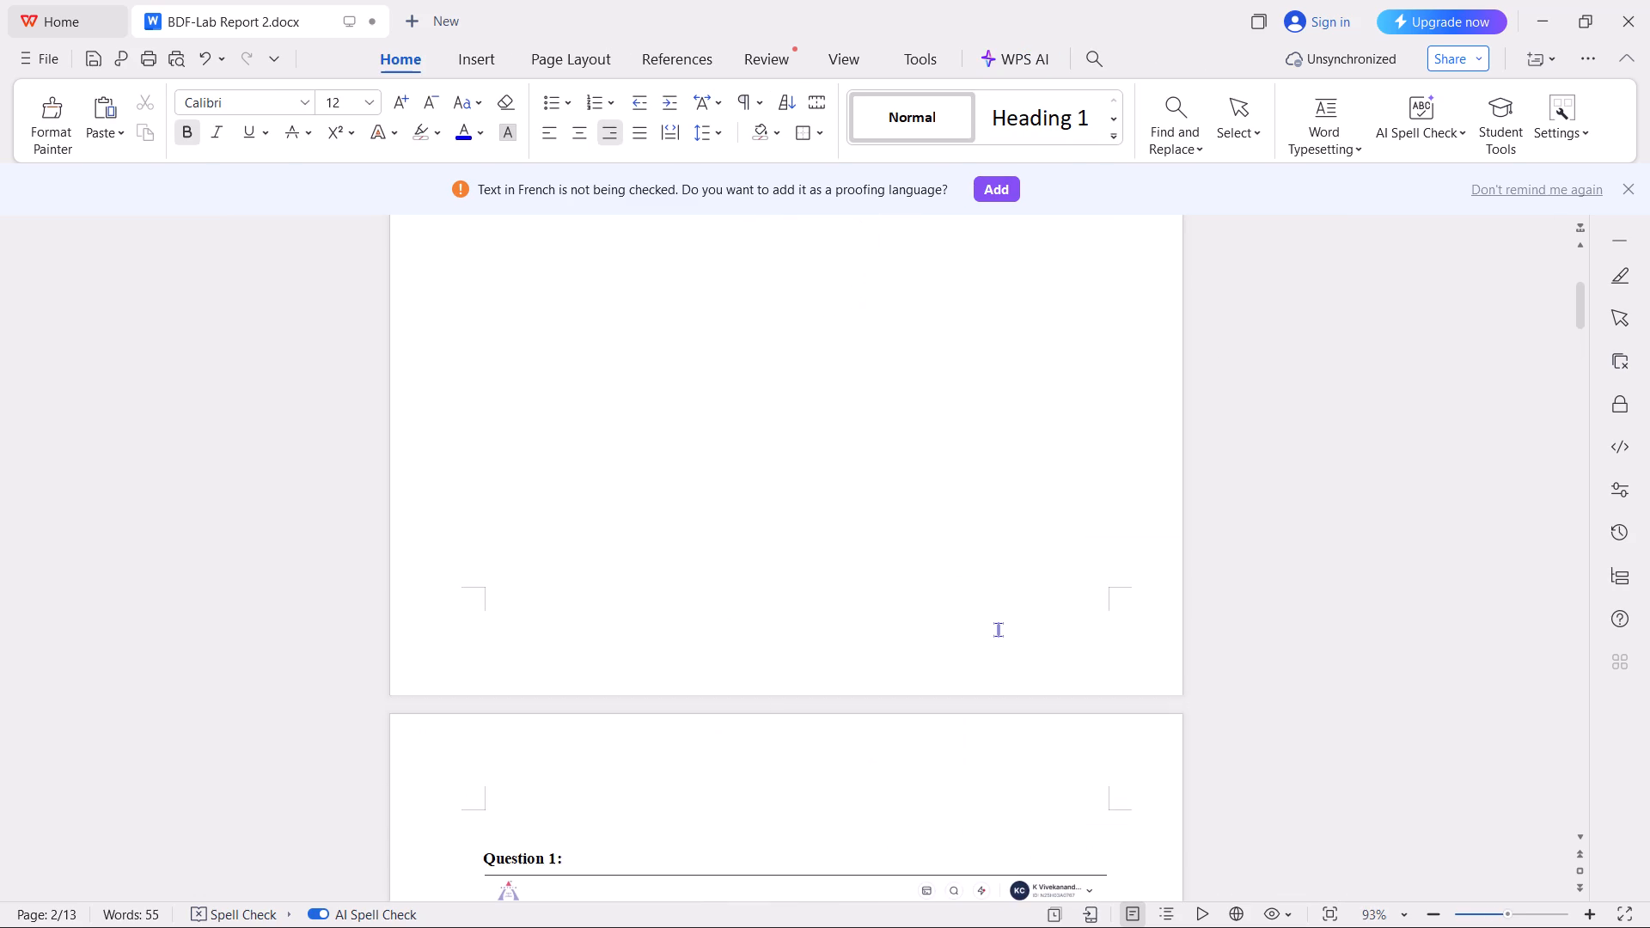
Examine the new code picture under Question 1 and the remaining code pictures on page 3 of the report.
scroll(998, 629, up, 8)
scroll(998, 629, down, 4)
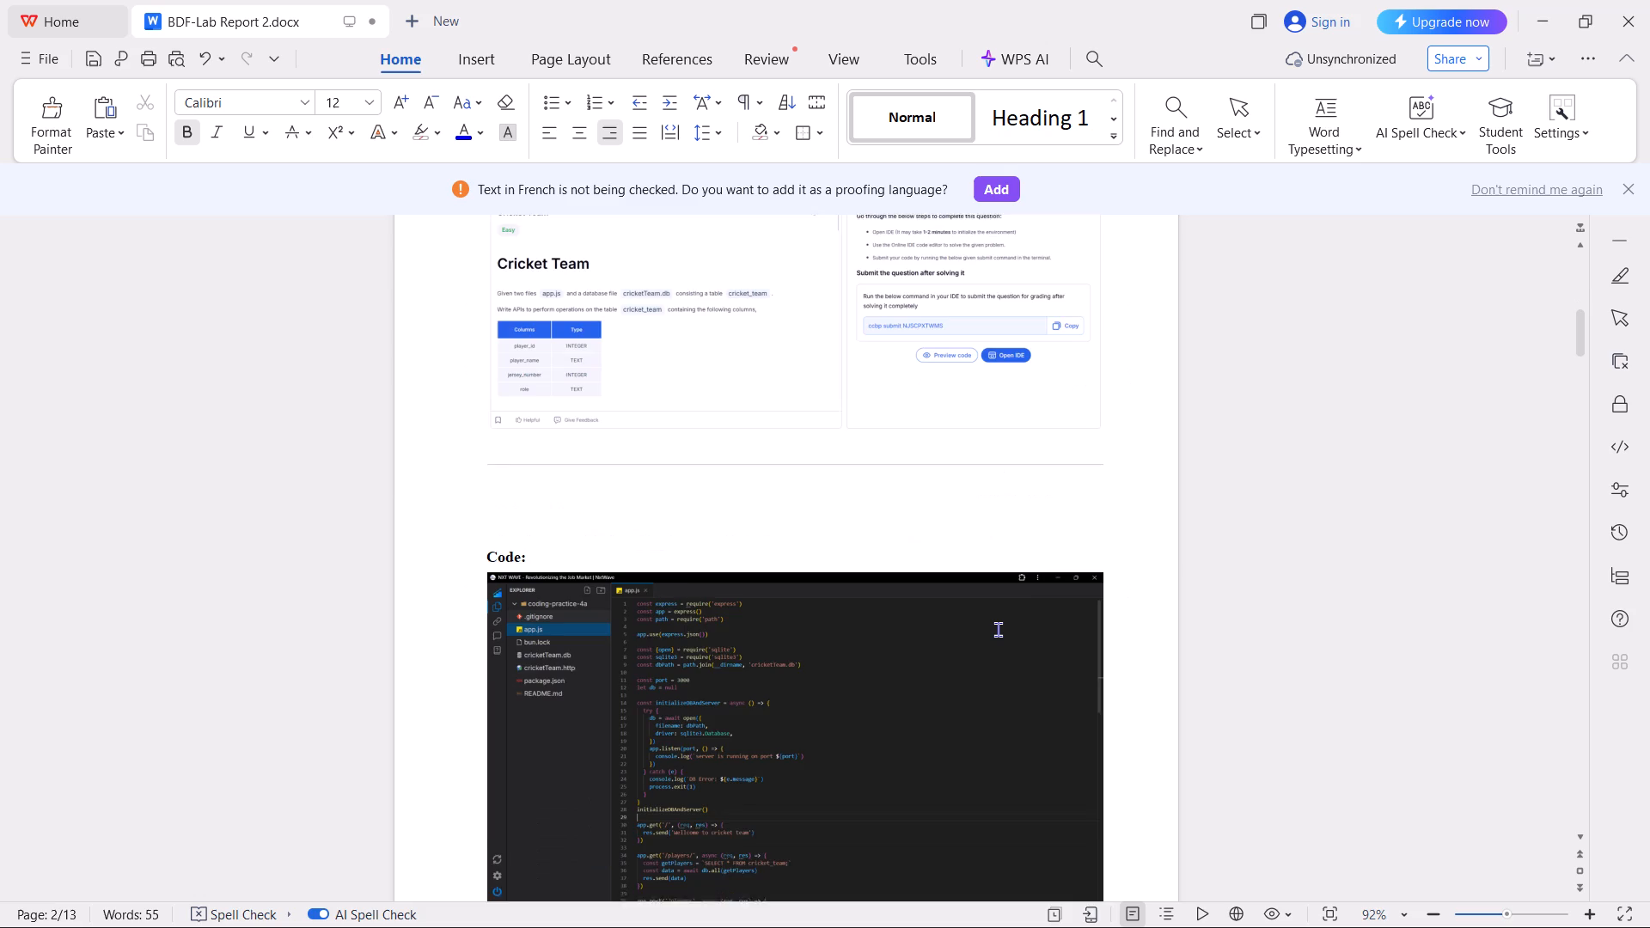
scroll(998, 629, down, 3)
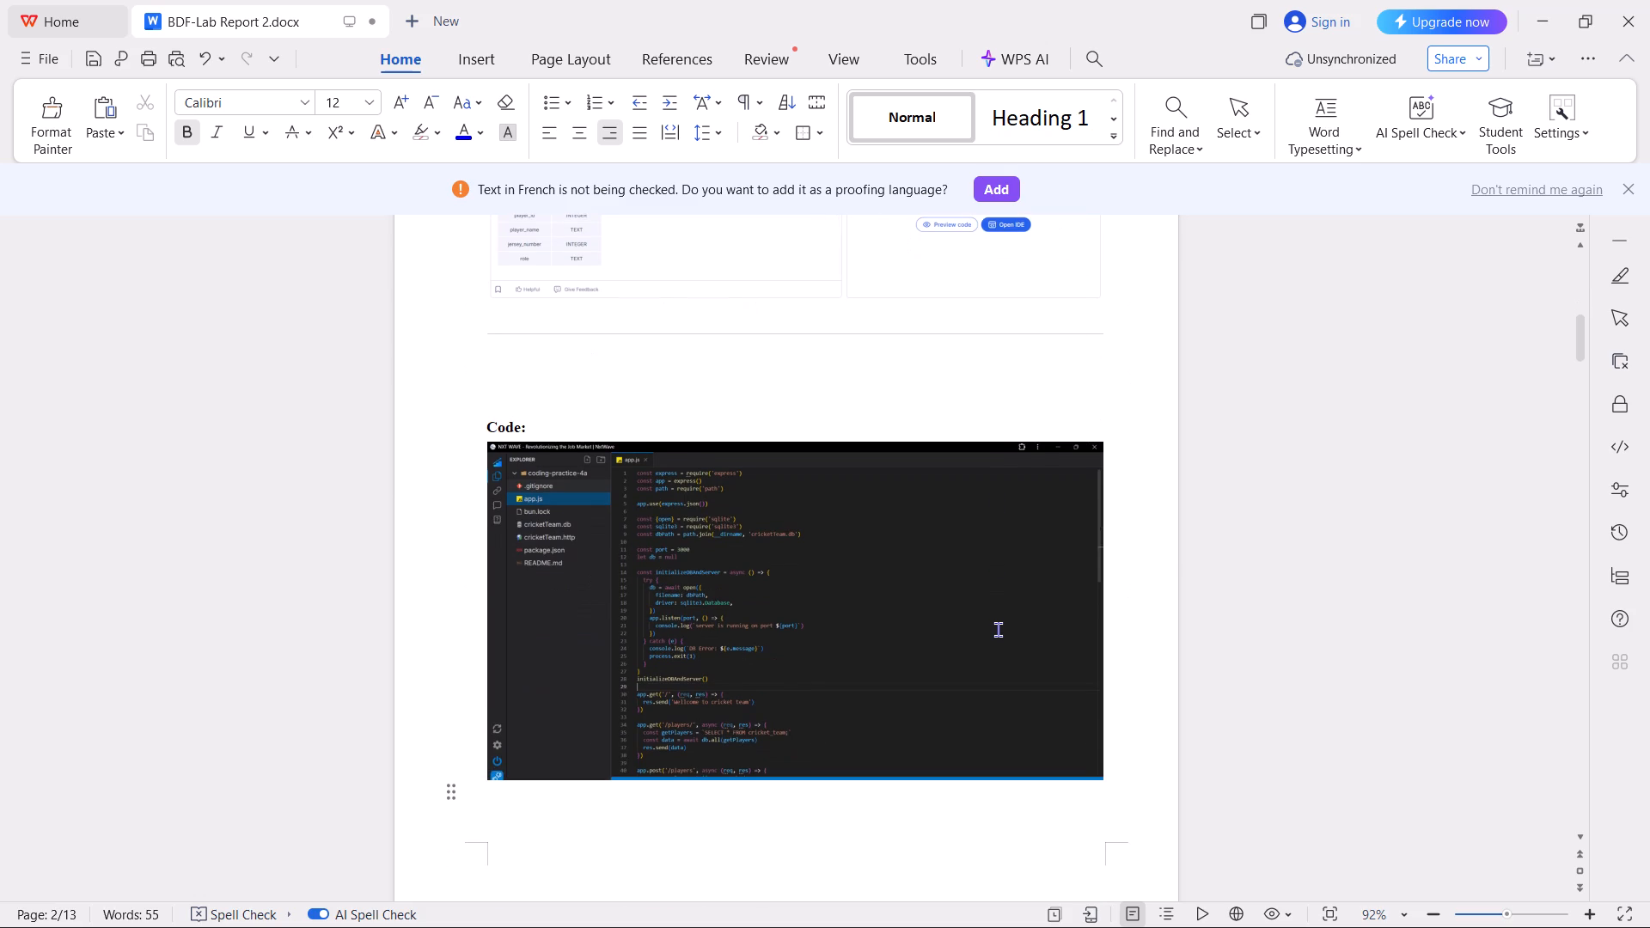
scroll(998, 629, down, 3)
click(901, 697)
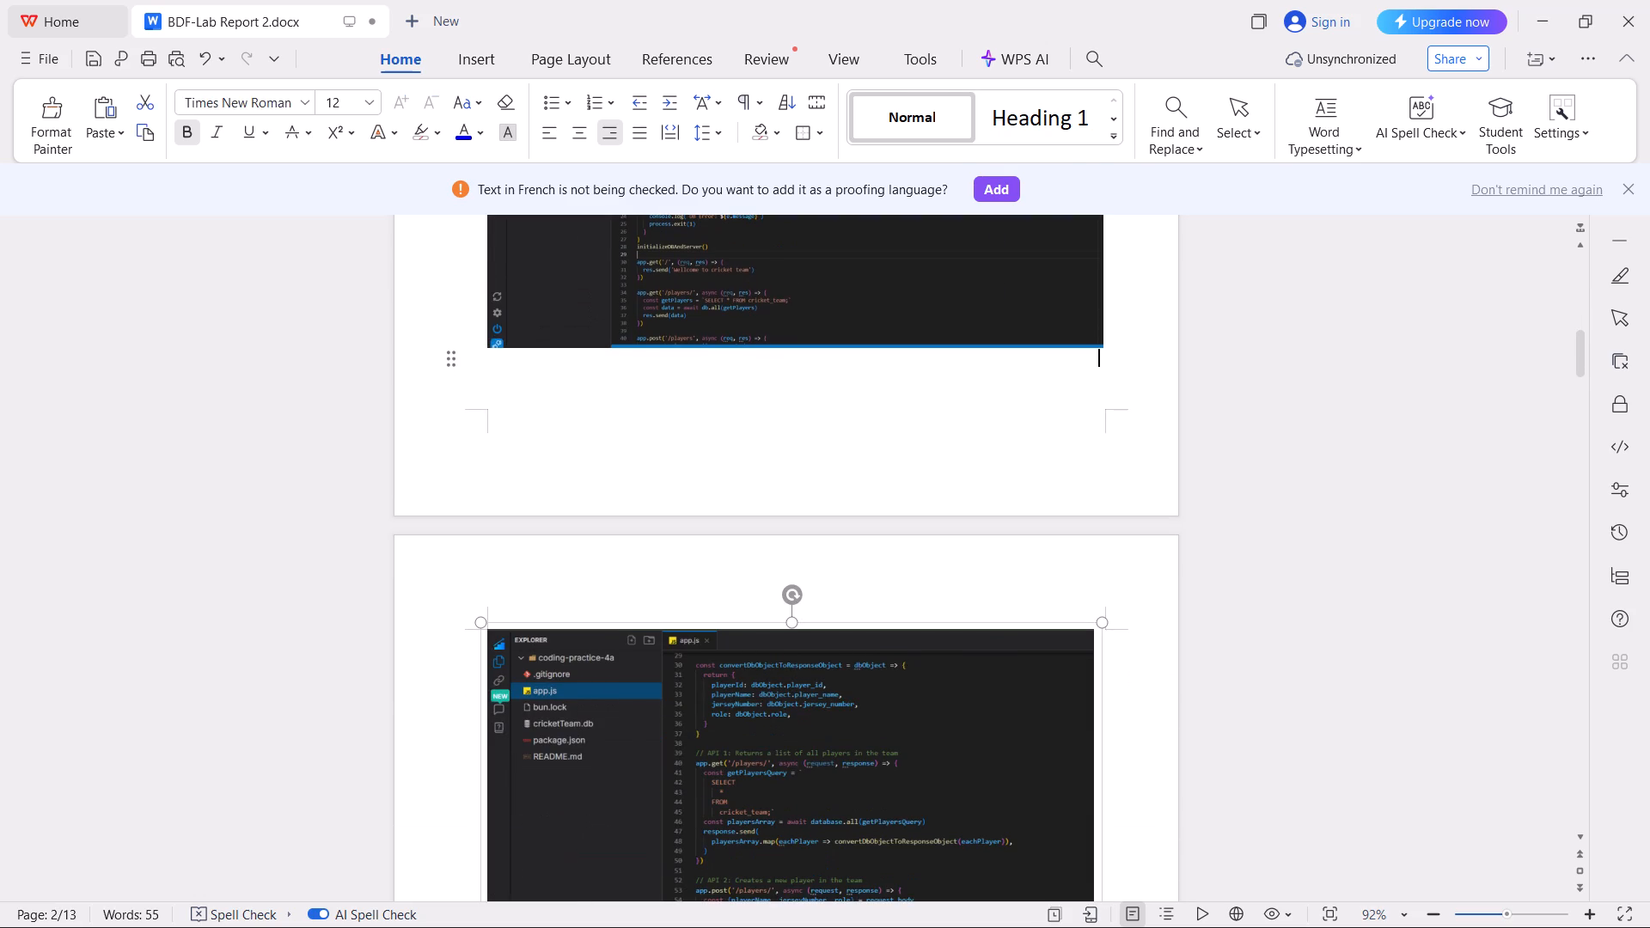
scroll(901, 697, down, 3)
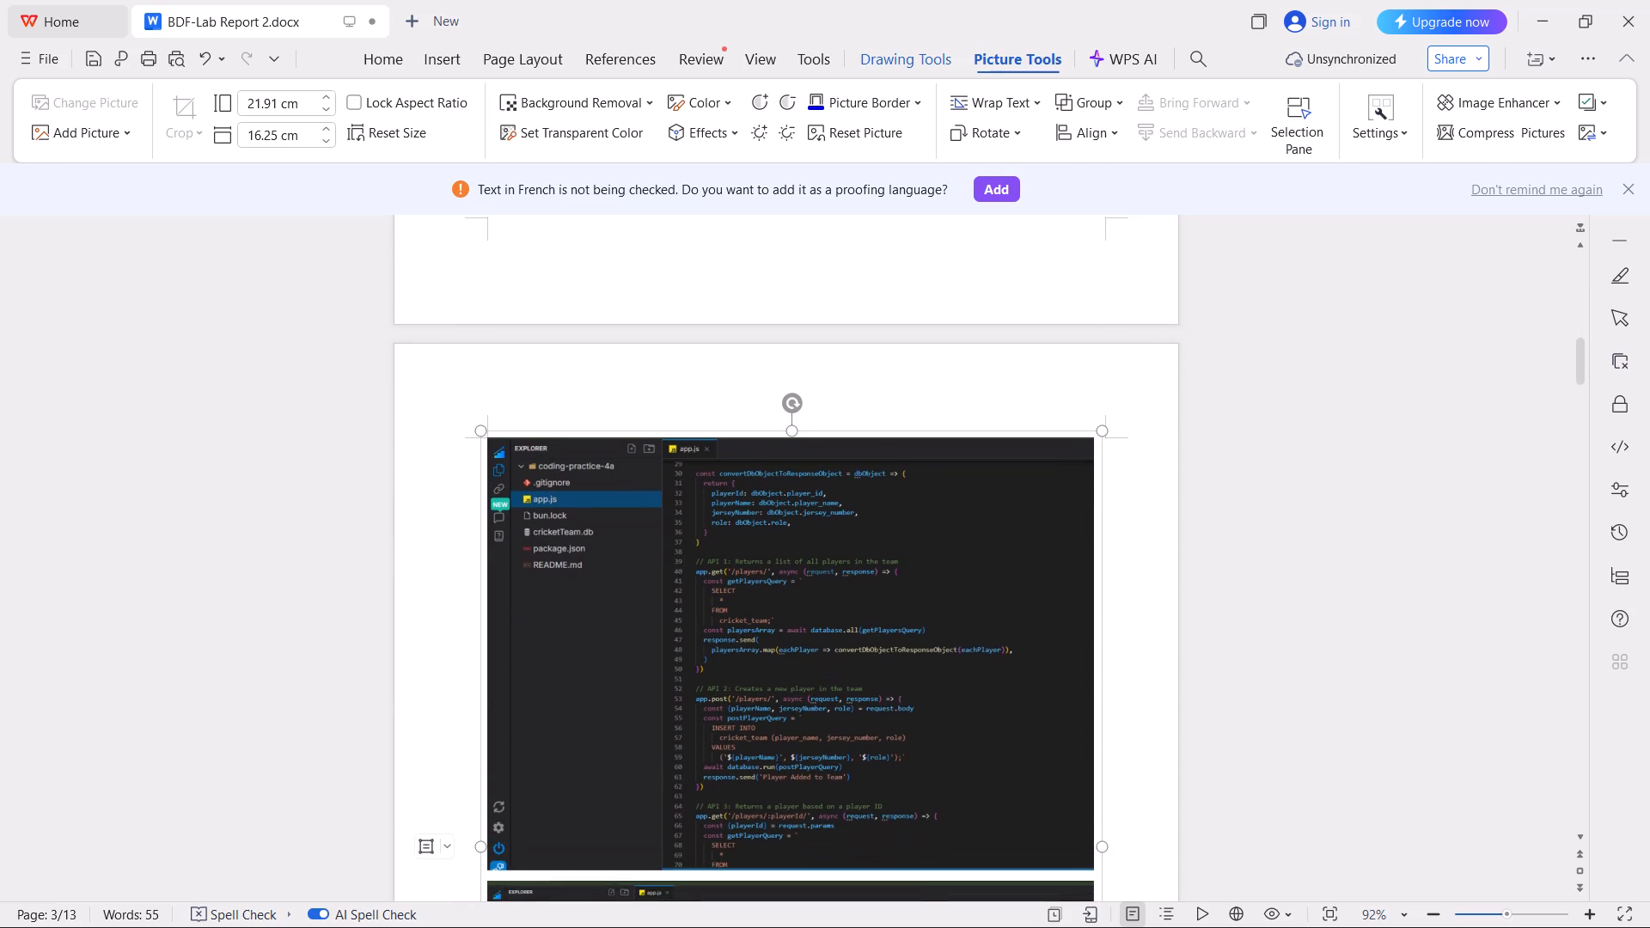
scroll(901, 697, down, 3)
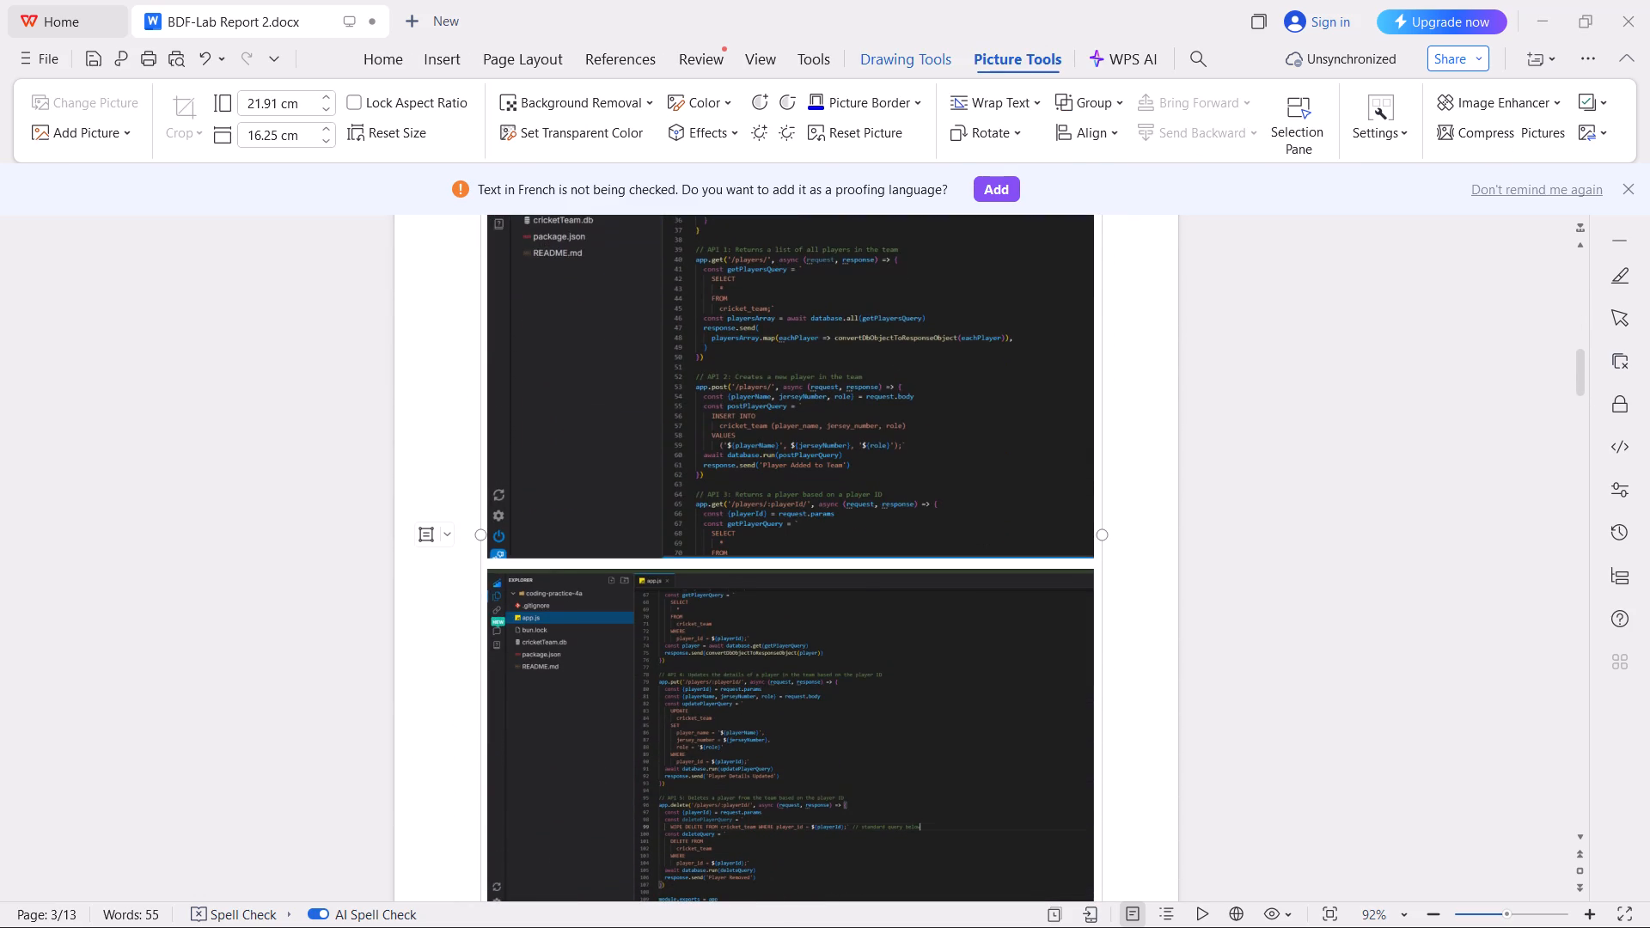
In the Chrome IDE, bring app.js lines 30 to 68 into view, capture the whole window and copy the screenshot.
scroll(901, 697, down, 2)
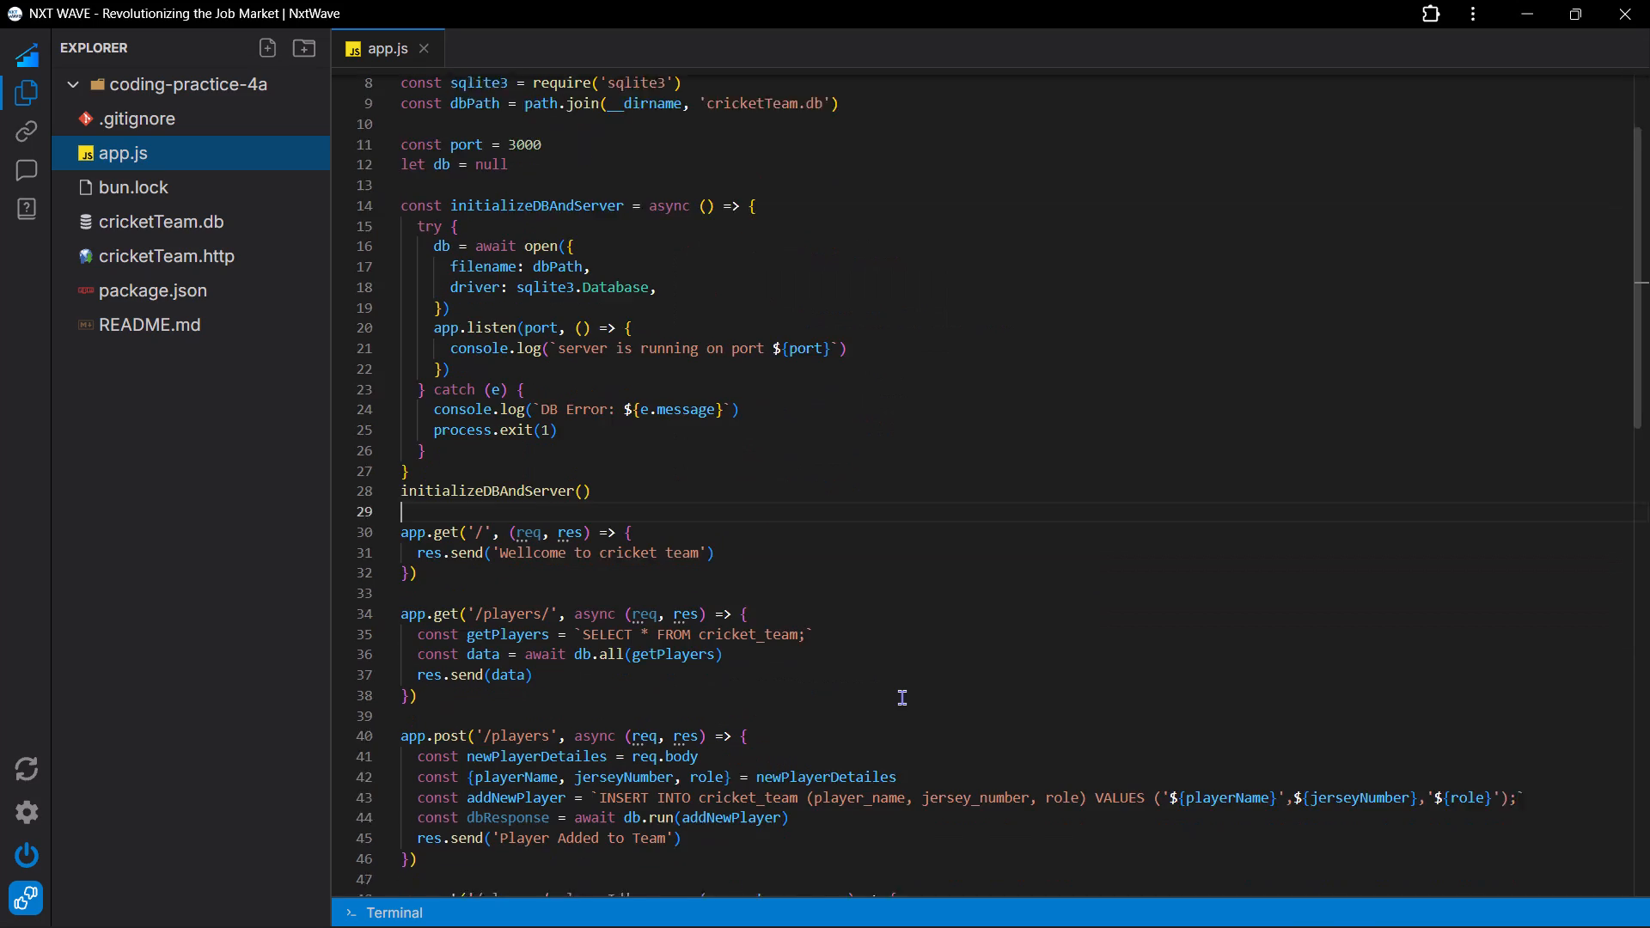
scroll(901, 697, down, 5)
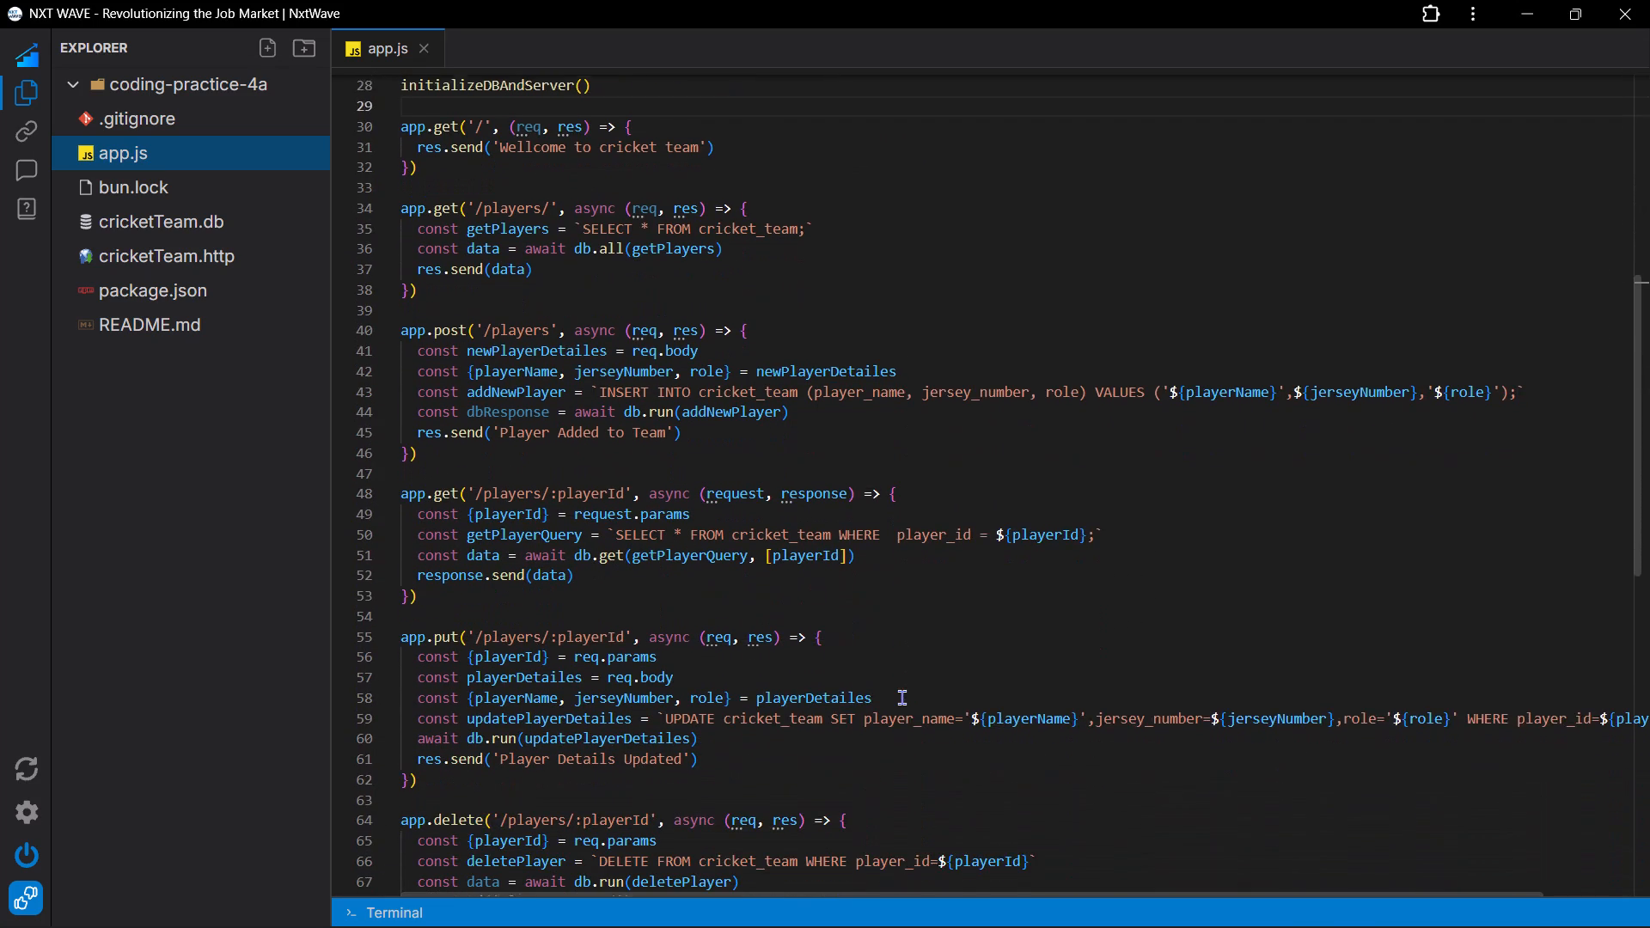
scroll(901, 697, down, 2)
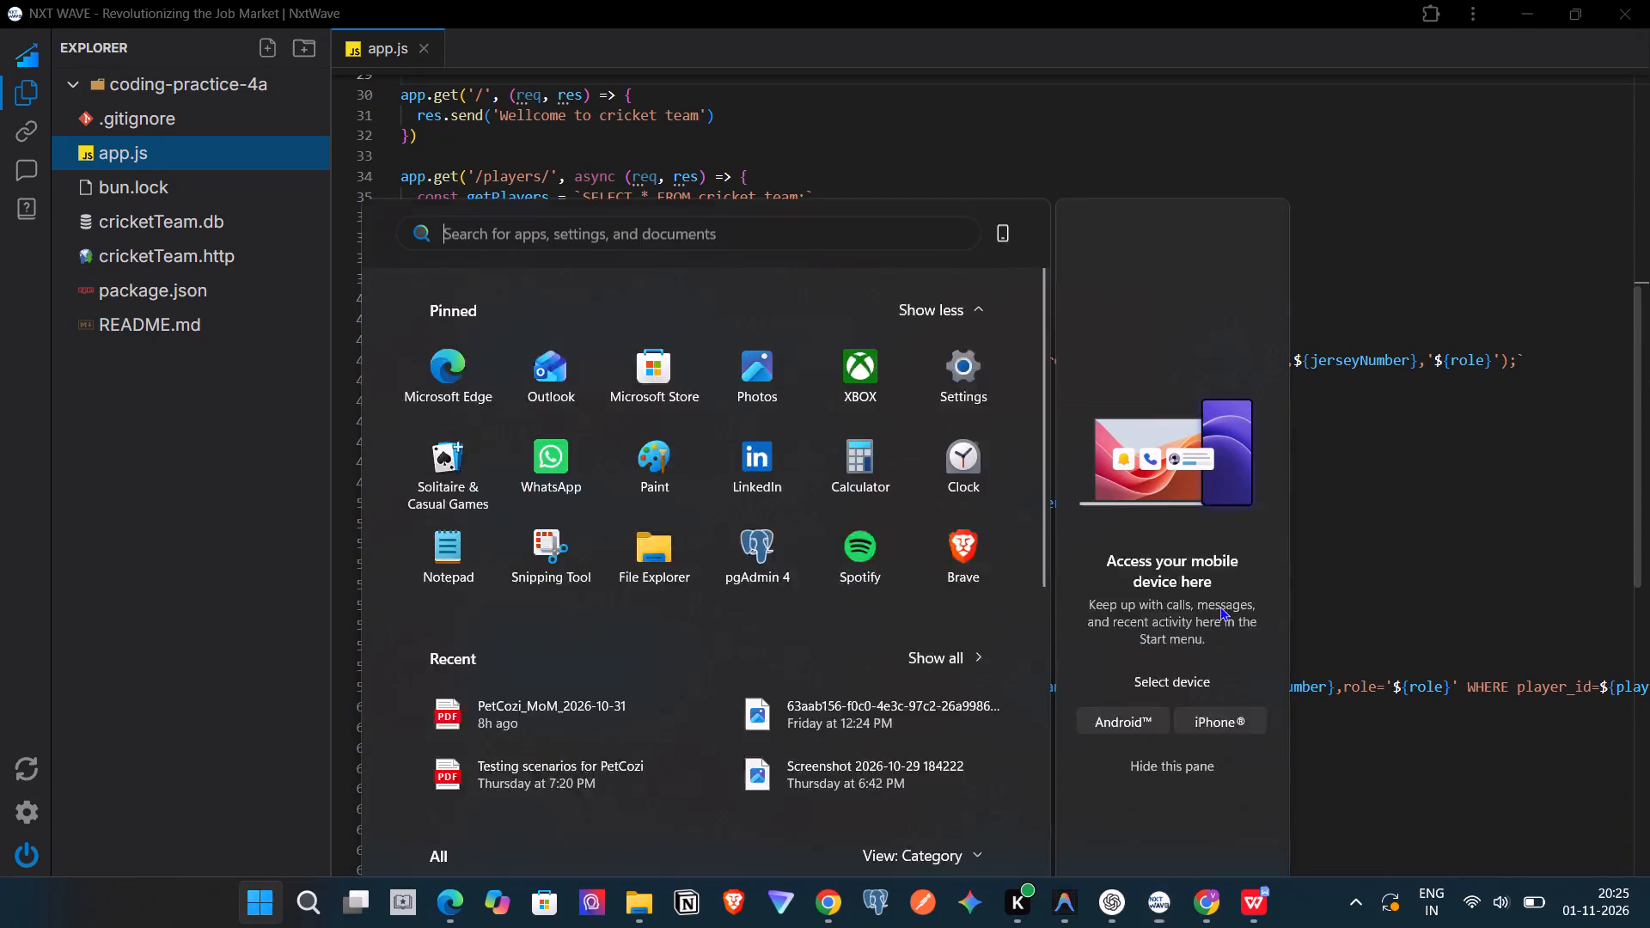
click(1219, 606)
click(1649, 446)
click(1368, 406)
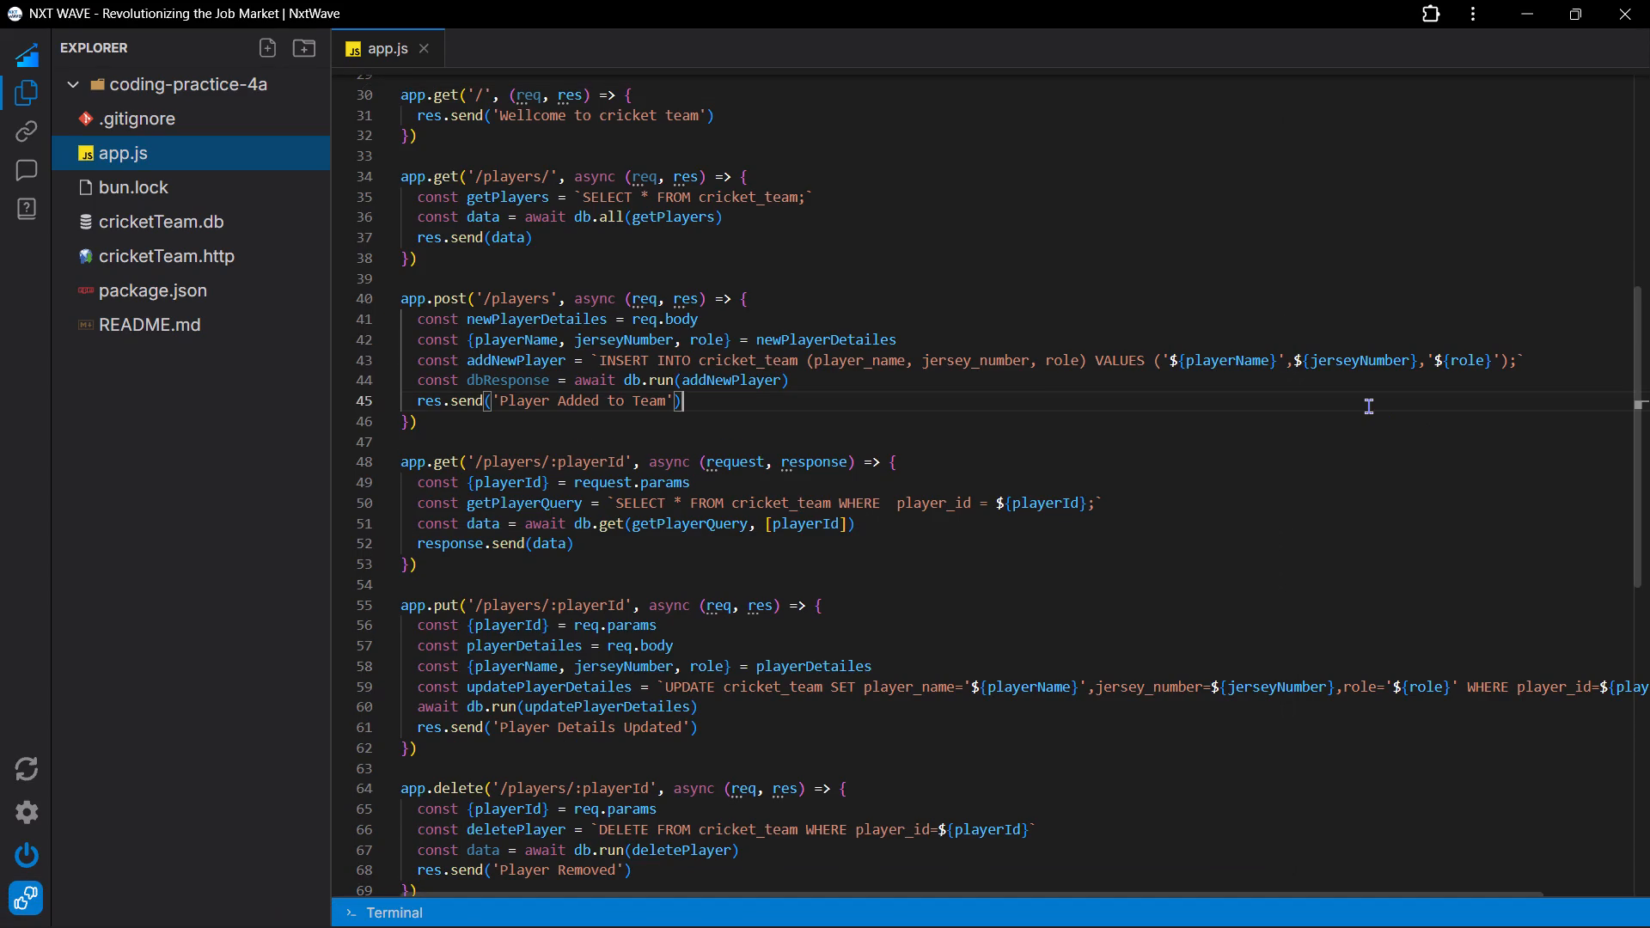
key(shift+super+s)
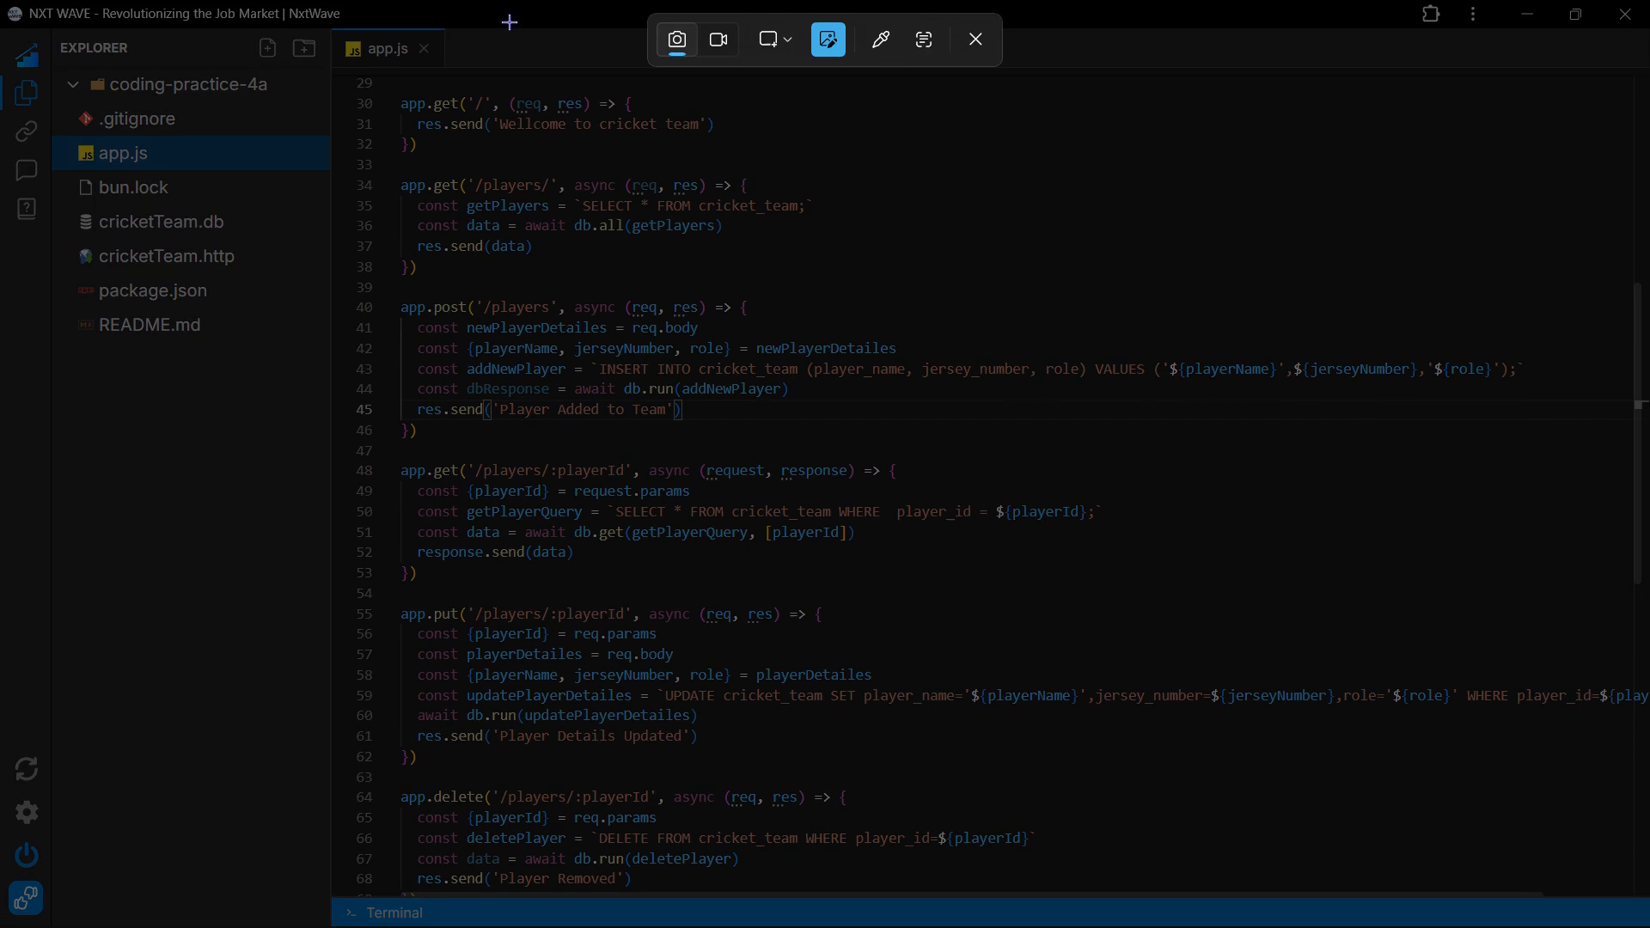
drag(0, 0, 1649, 927)
scroll(469, 252, right, 9)
key(ctrl+c)
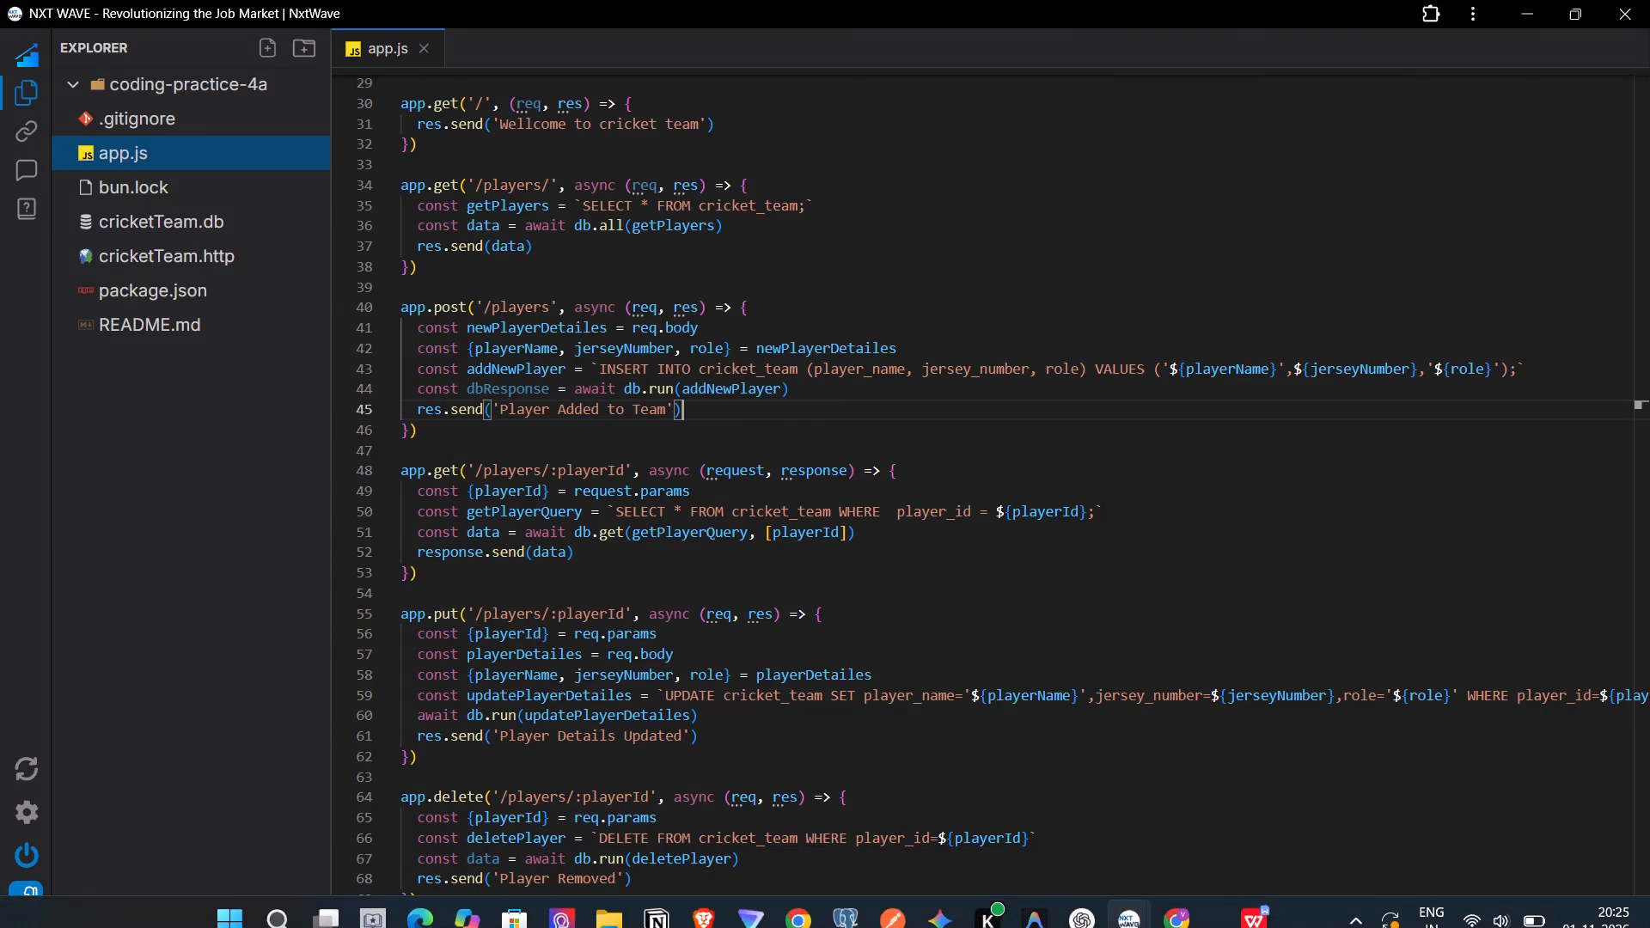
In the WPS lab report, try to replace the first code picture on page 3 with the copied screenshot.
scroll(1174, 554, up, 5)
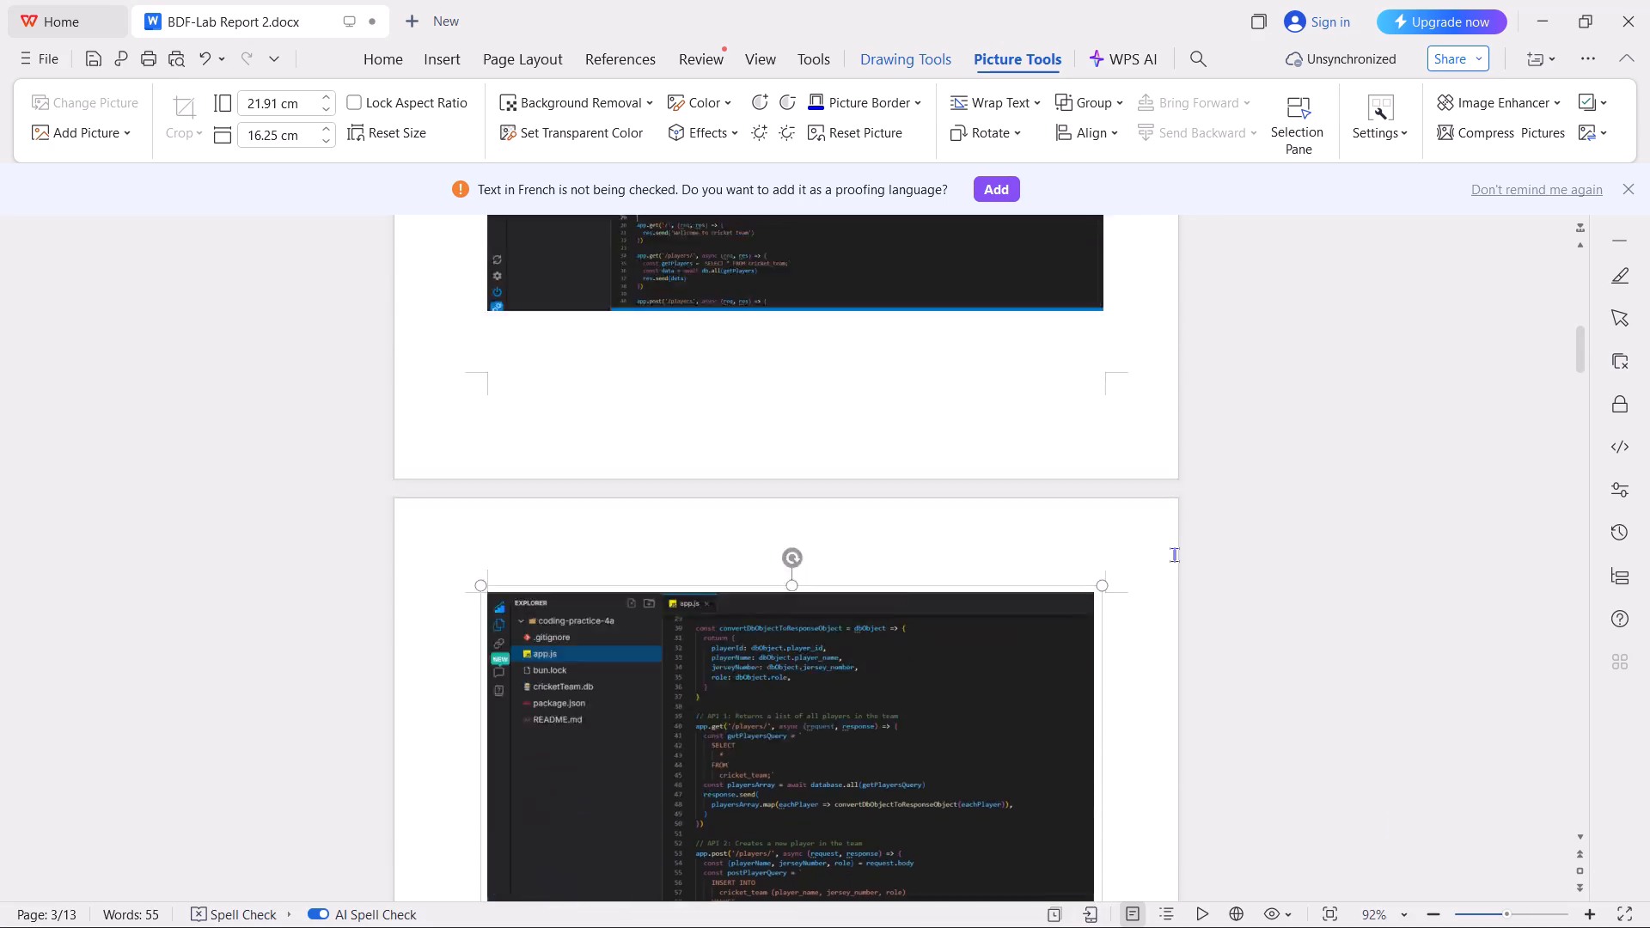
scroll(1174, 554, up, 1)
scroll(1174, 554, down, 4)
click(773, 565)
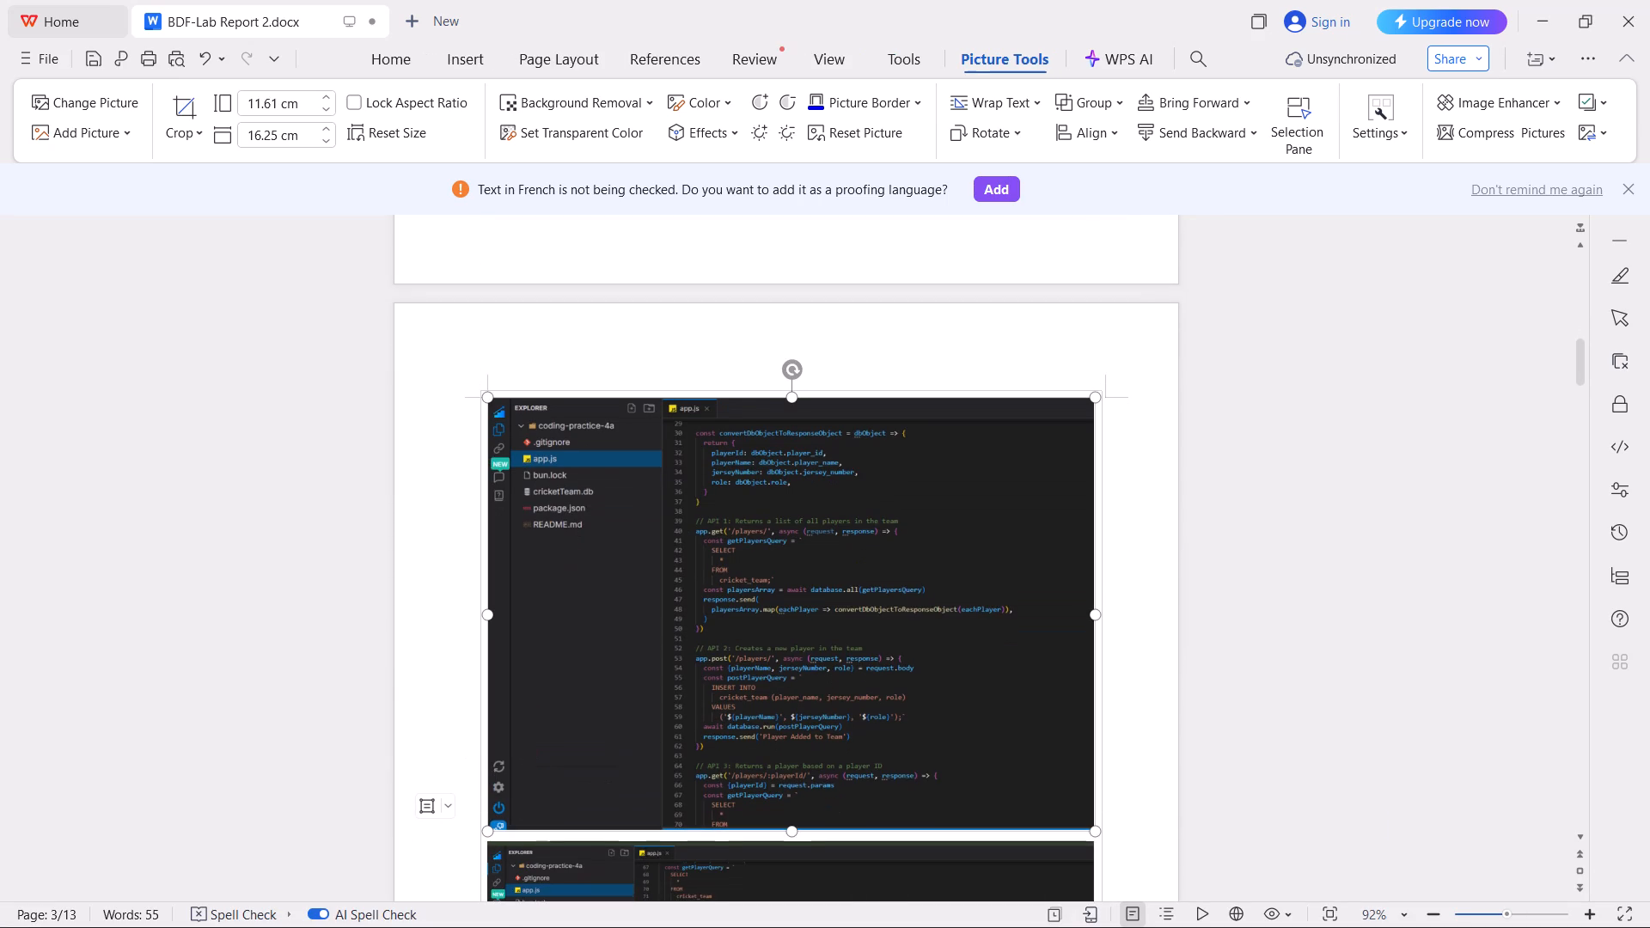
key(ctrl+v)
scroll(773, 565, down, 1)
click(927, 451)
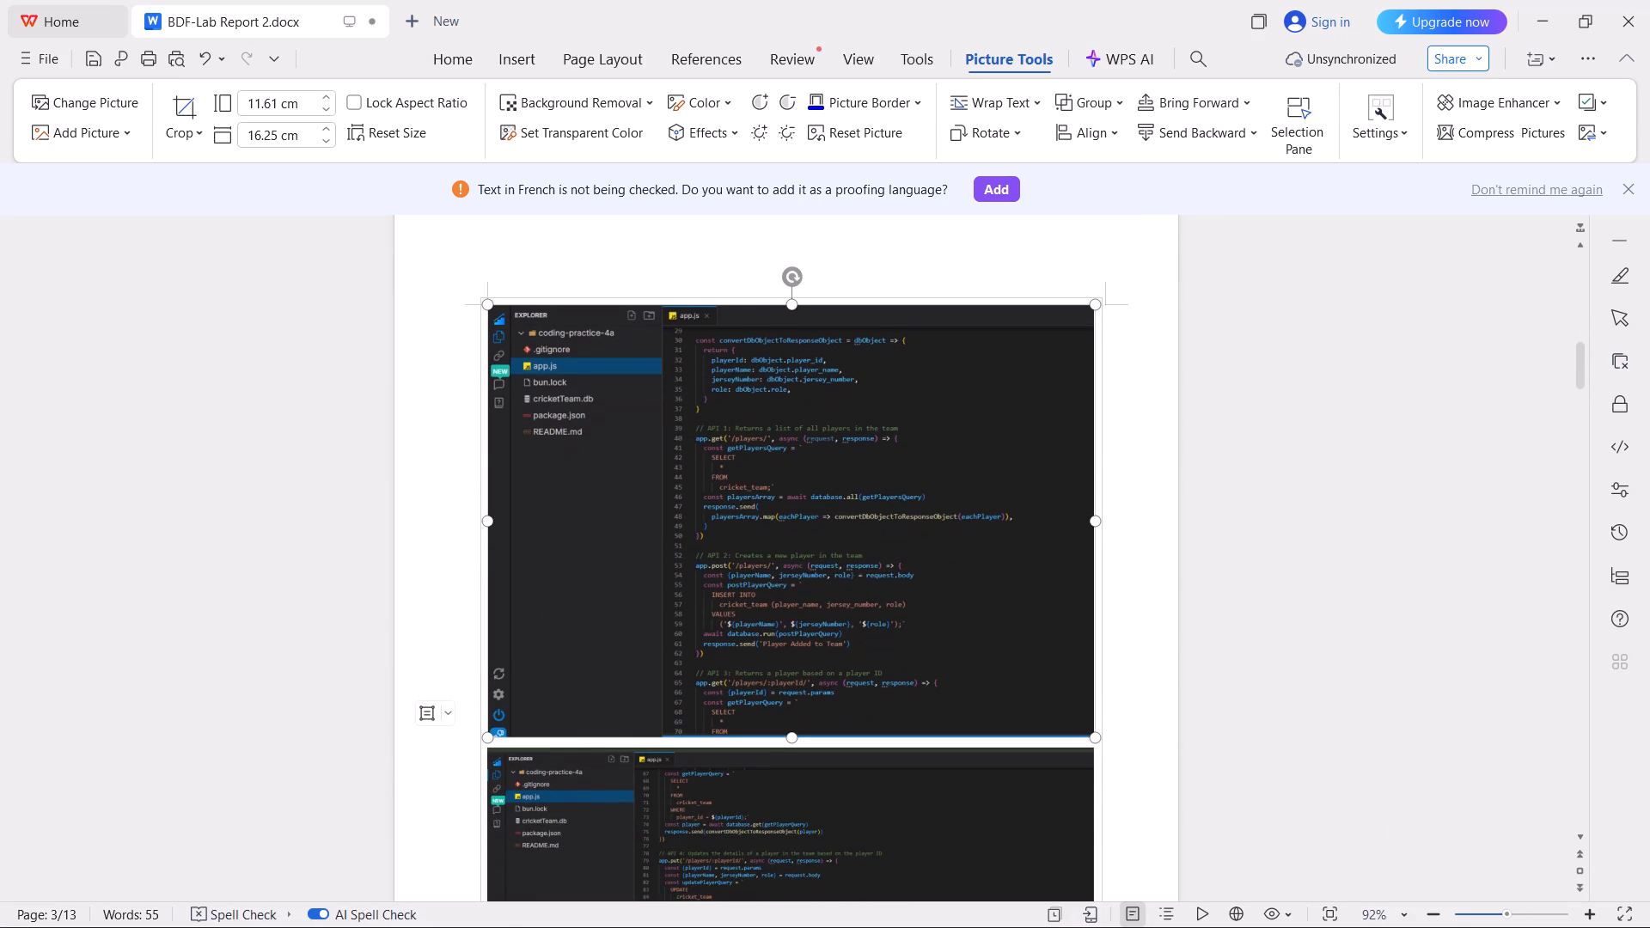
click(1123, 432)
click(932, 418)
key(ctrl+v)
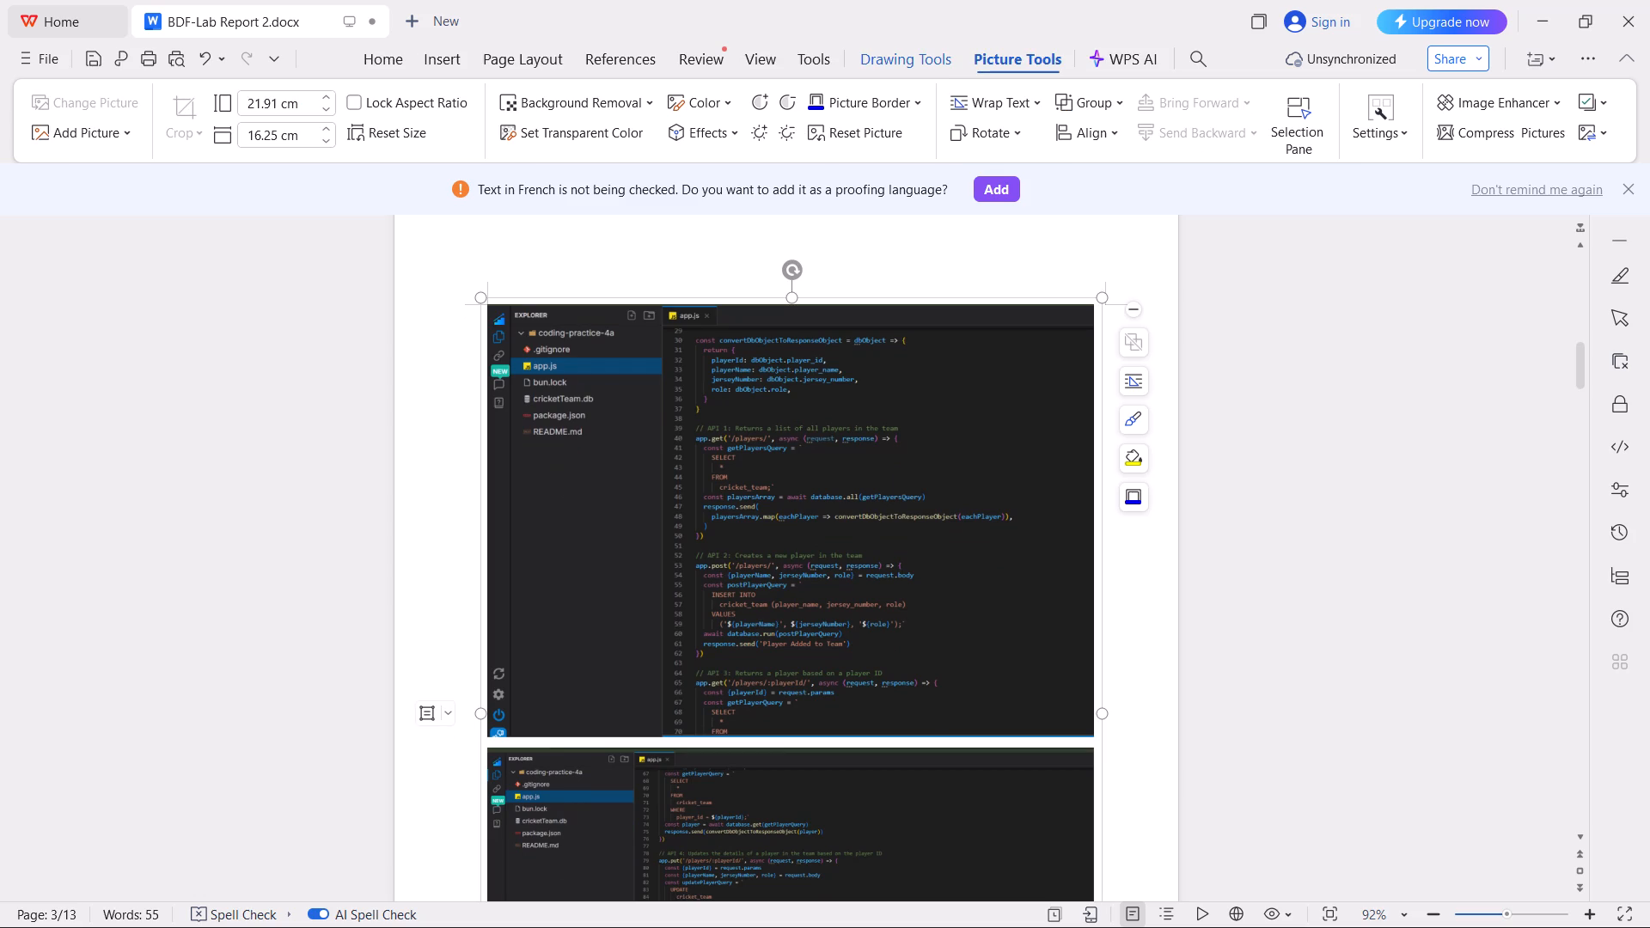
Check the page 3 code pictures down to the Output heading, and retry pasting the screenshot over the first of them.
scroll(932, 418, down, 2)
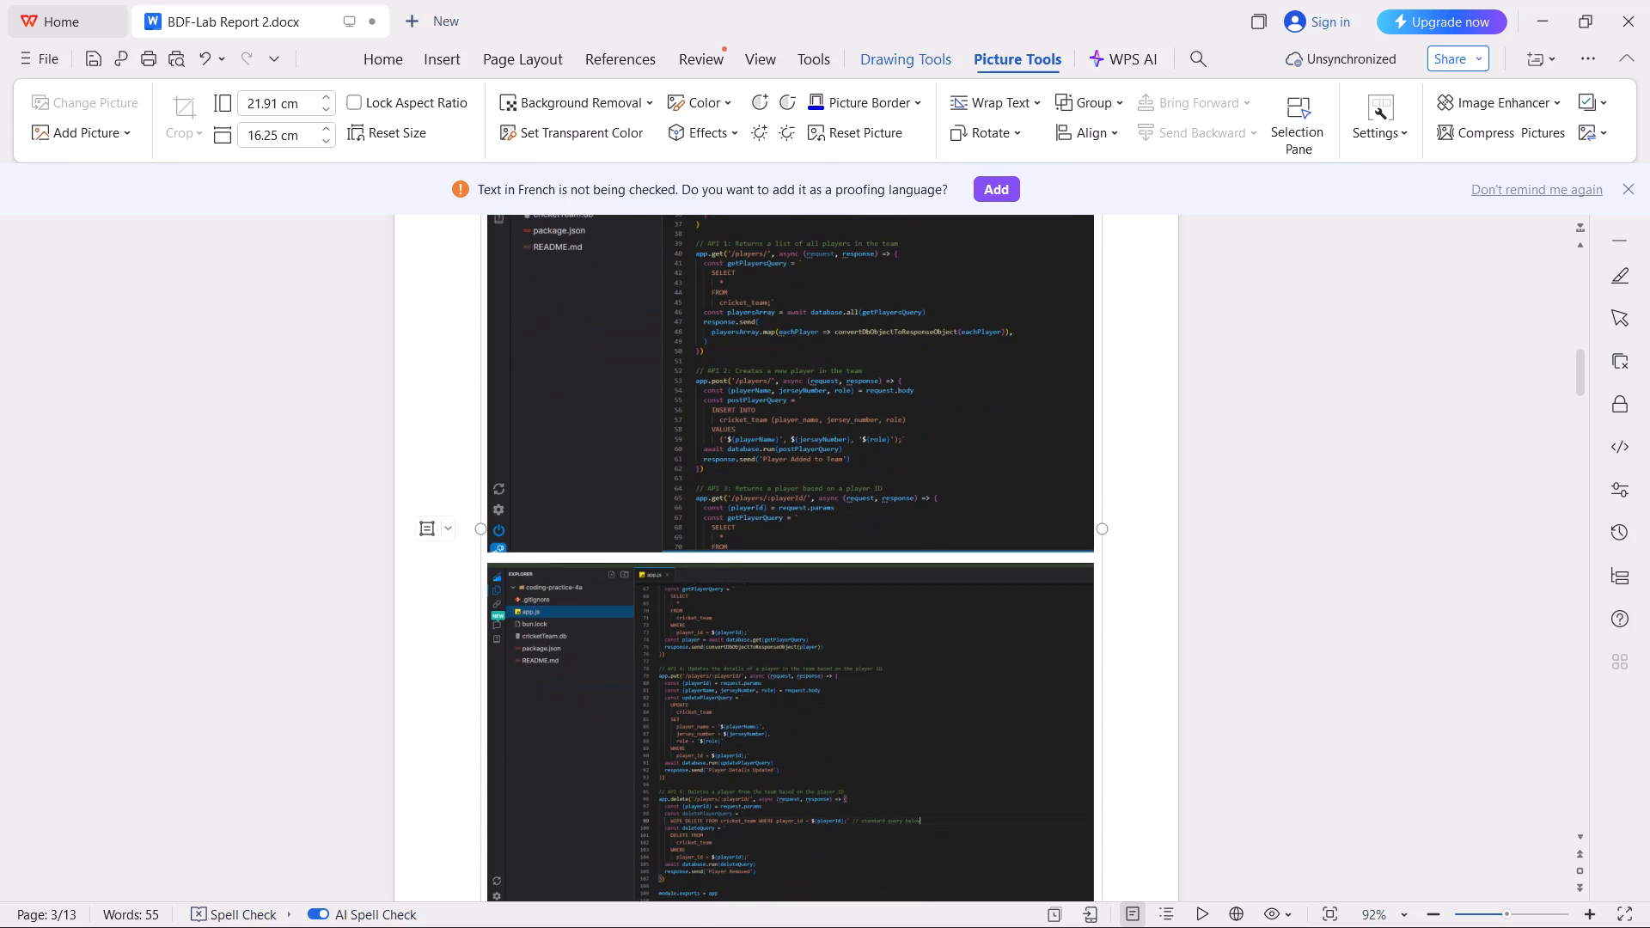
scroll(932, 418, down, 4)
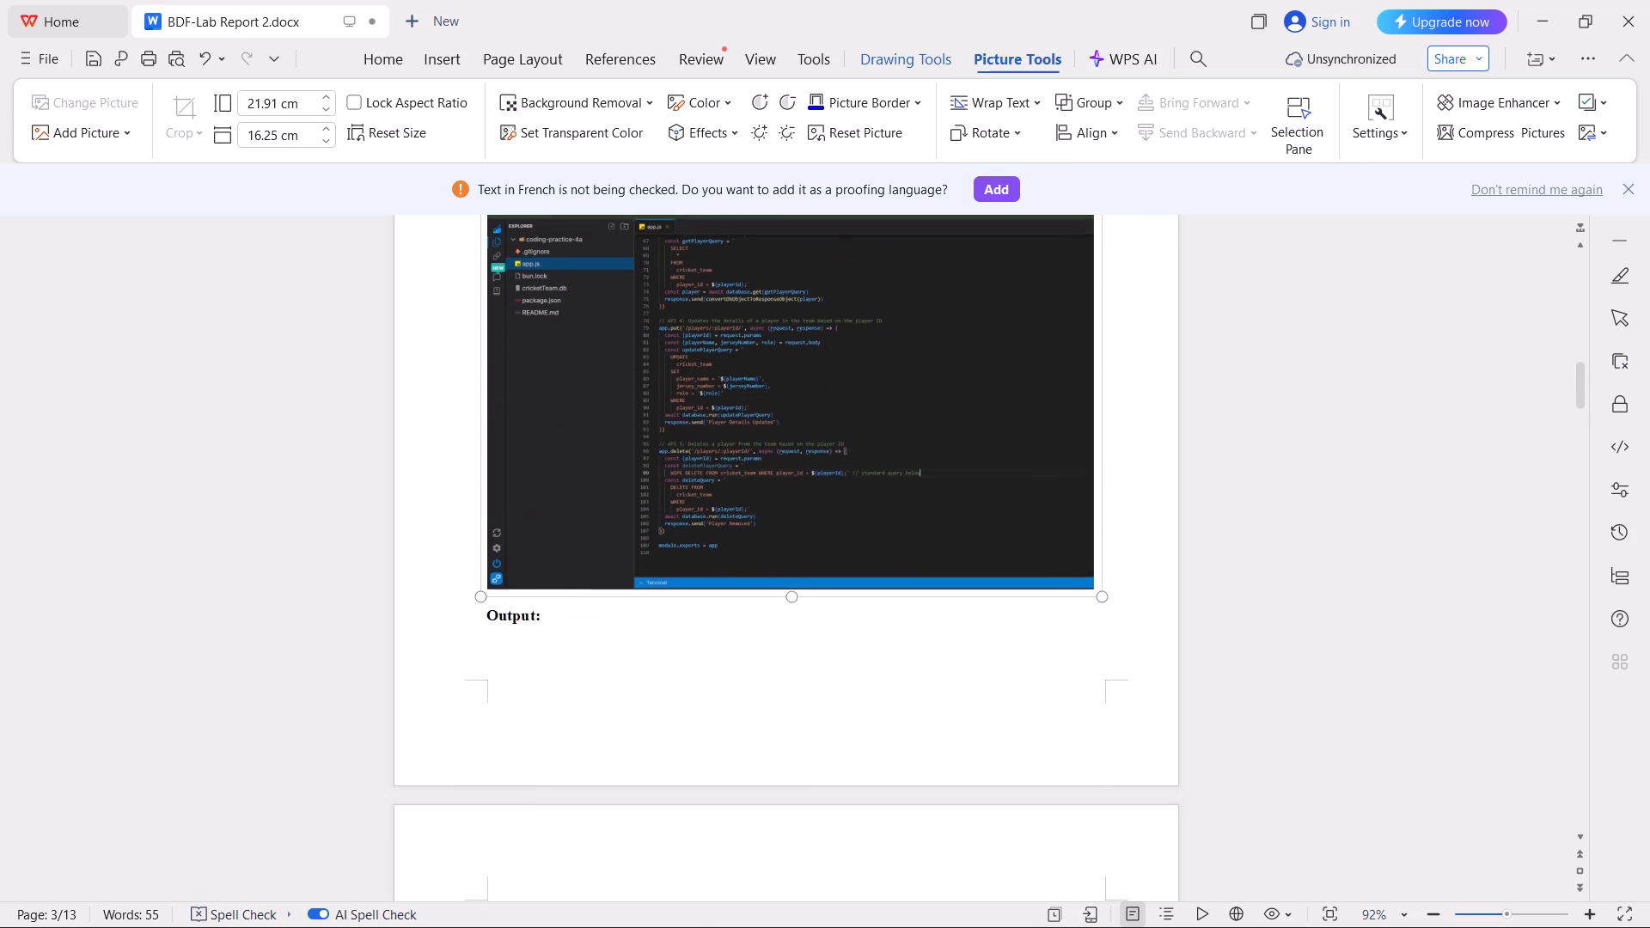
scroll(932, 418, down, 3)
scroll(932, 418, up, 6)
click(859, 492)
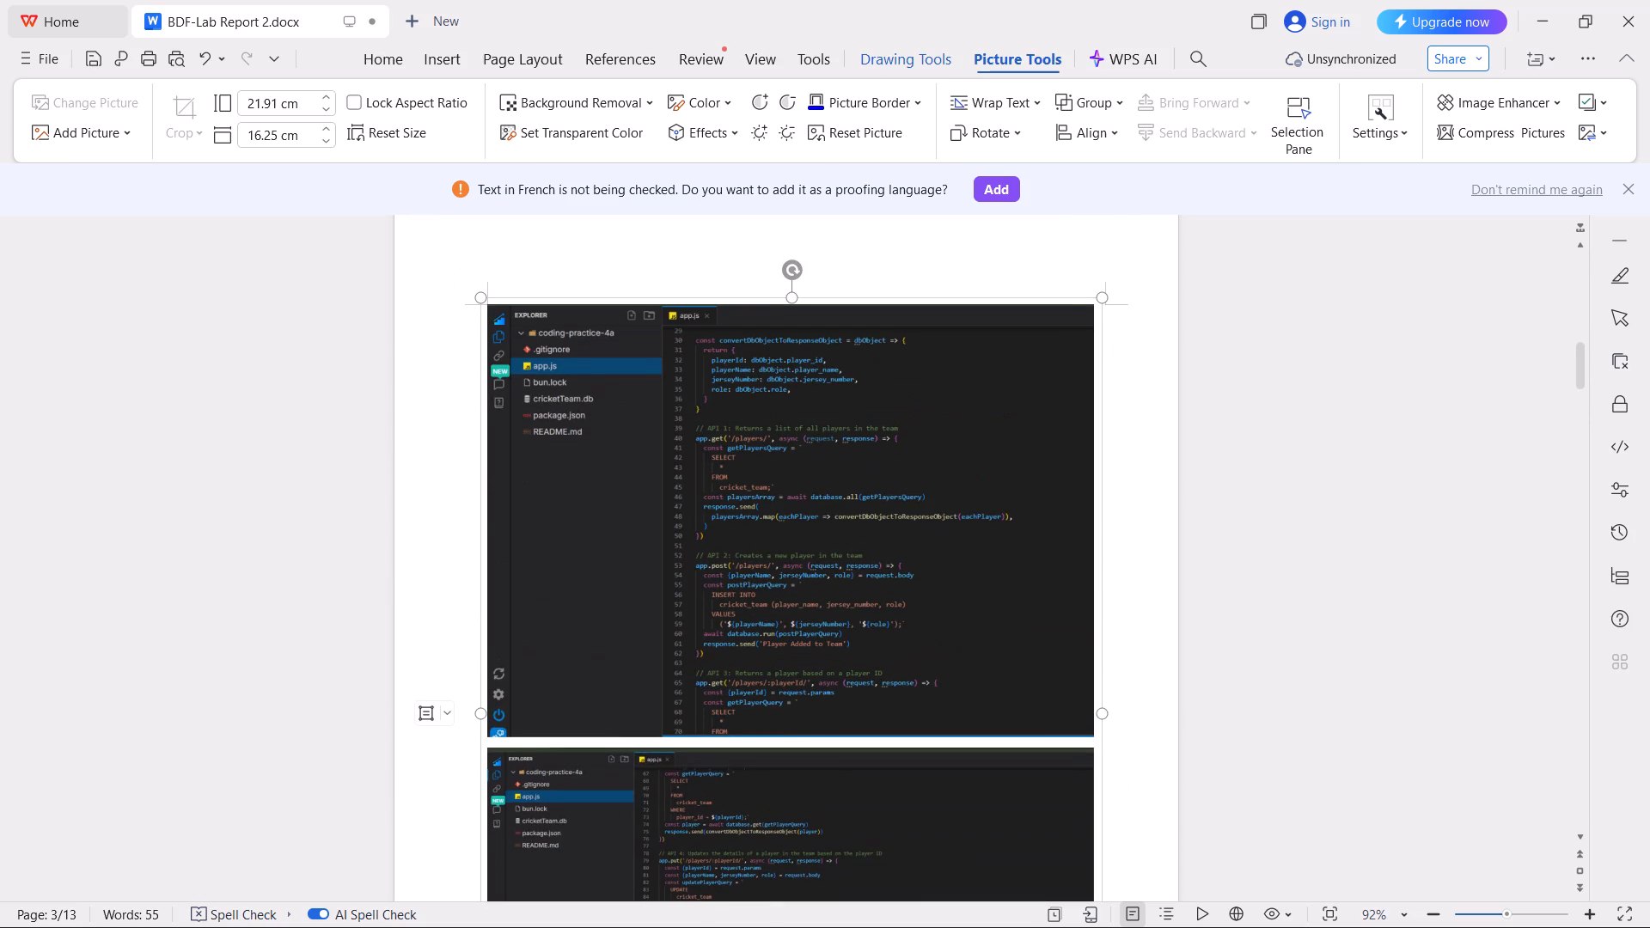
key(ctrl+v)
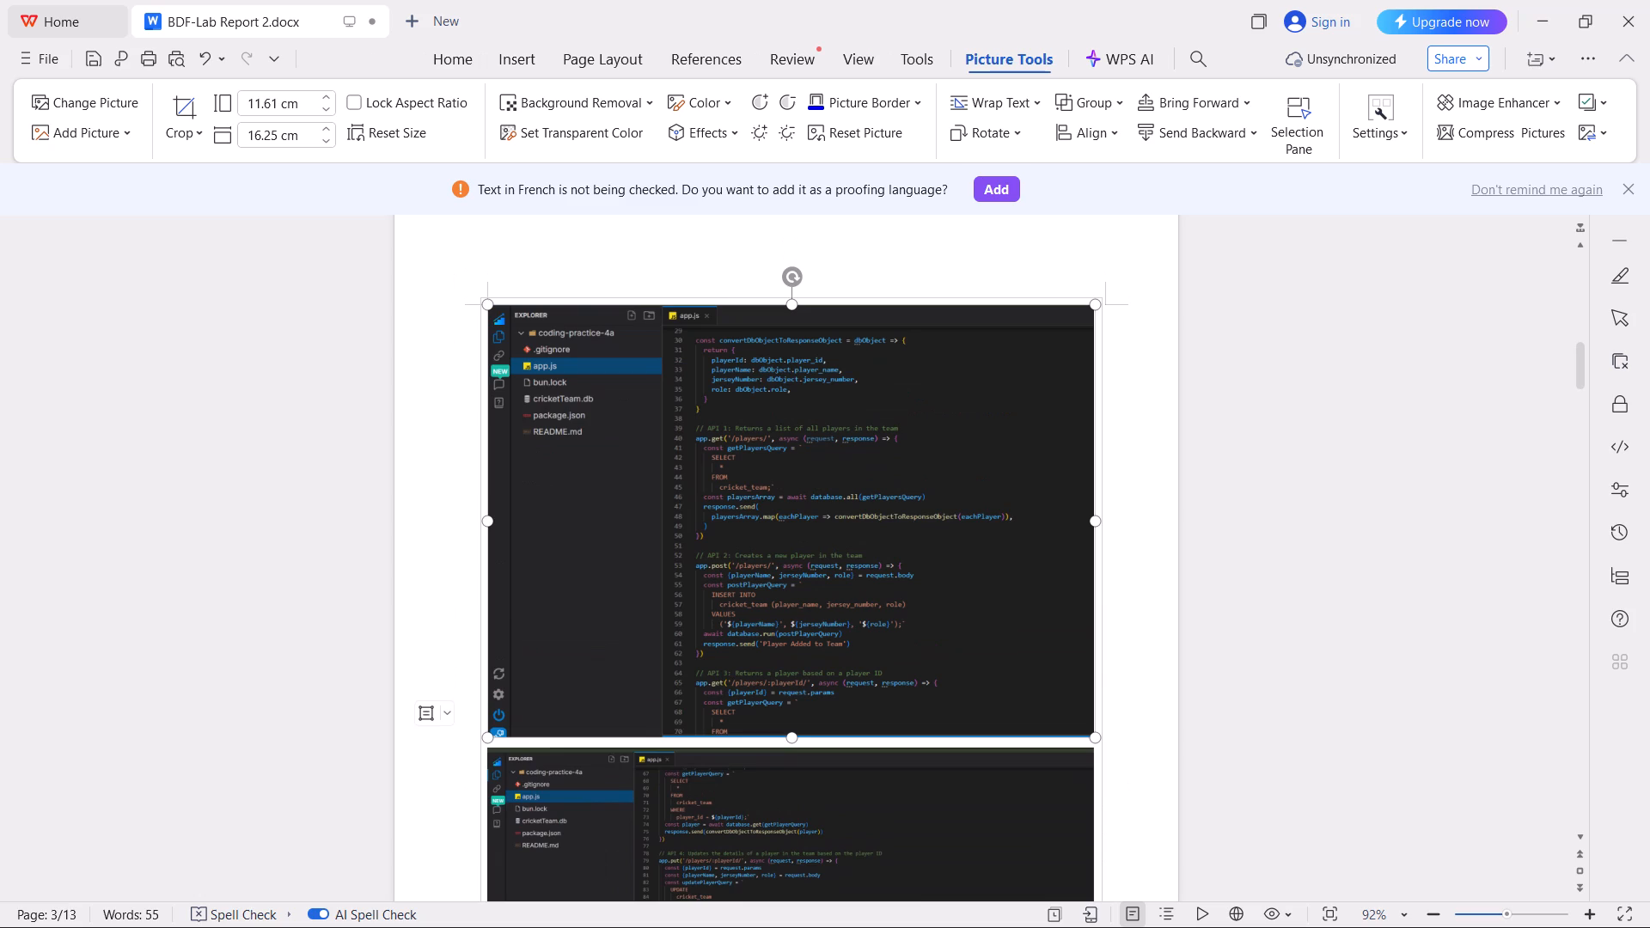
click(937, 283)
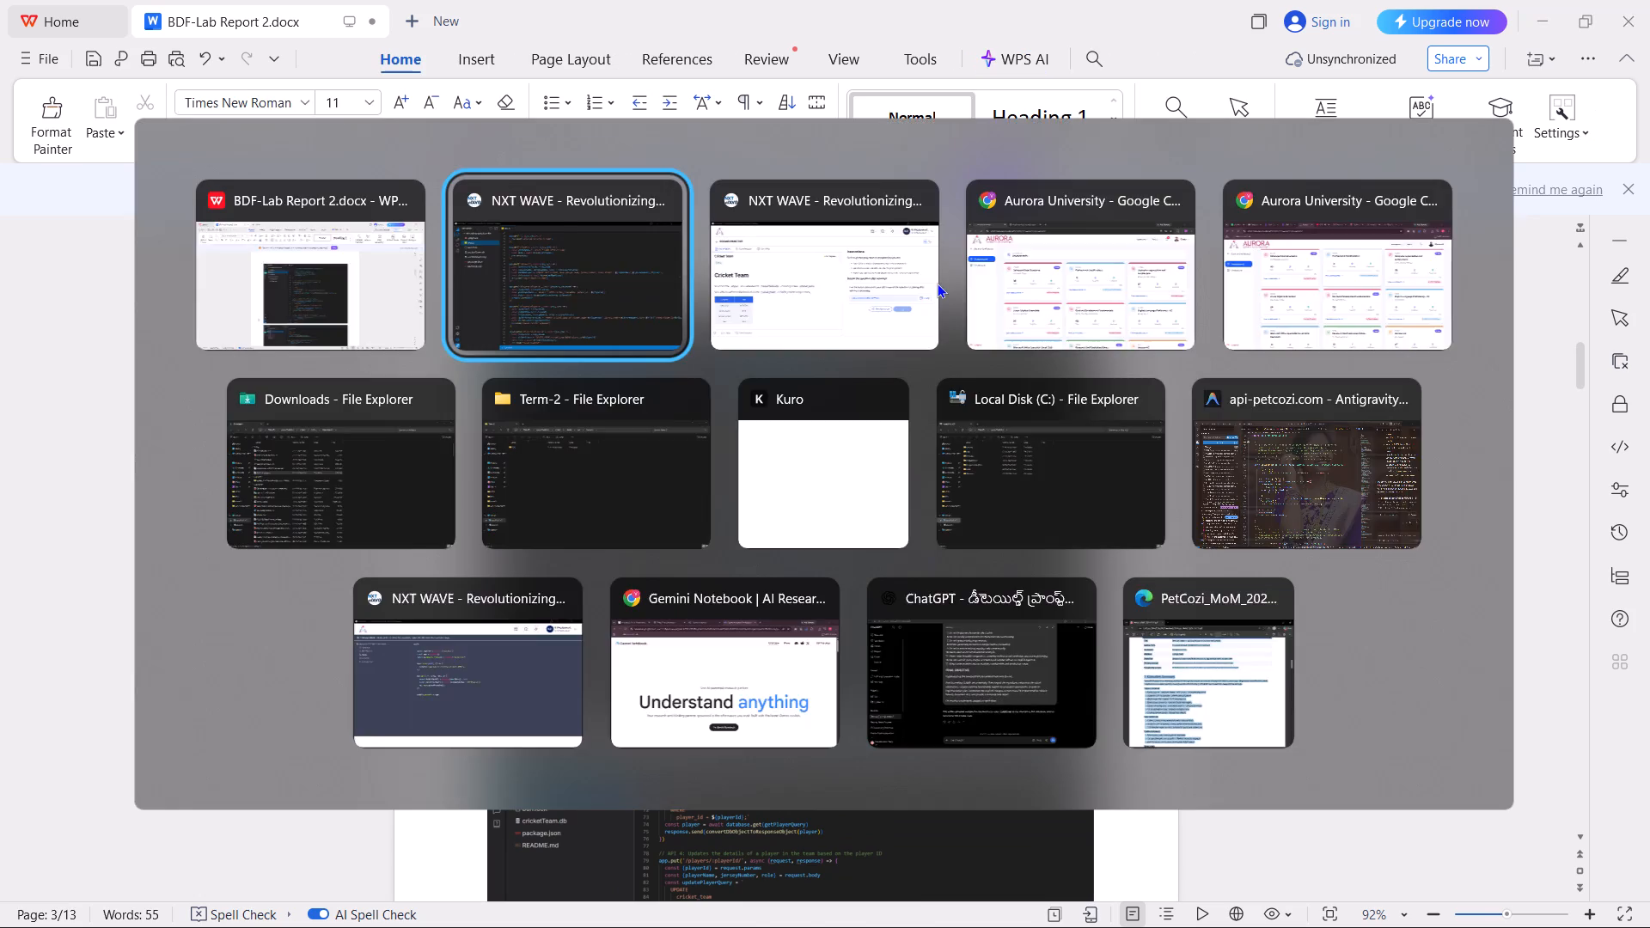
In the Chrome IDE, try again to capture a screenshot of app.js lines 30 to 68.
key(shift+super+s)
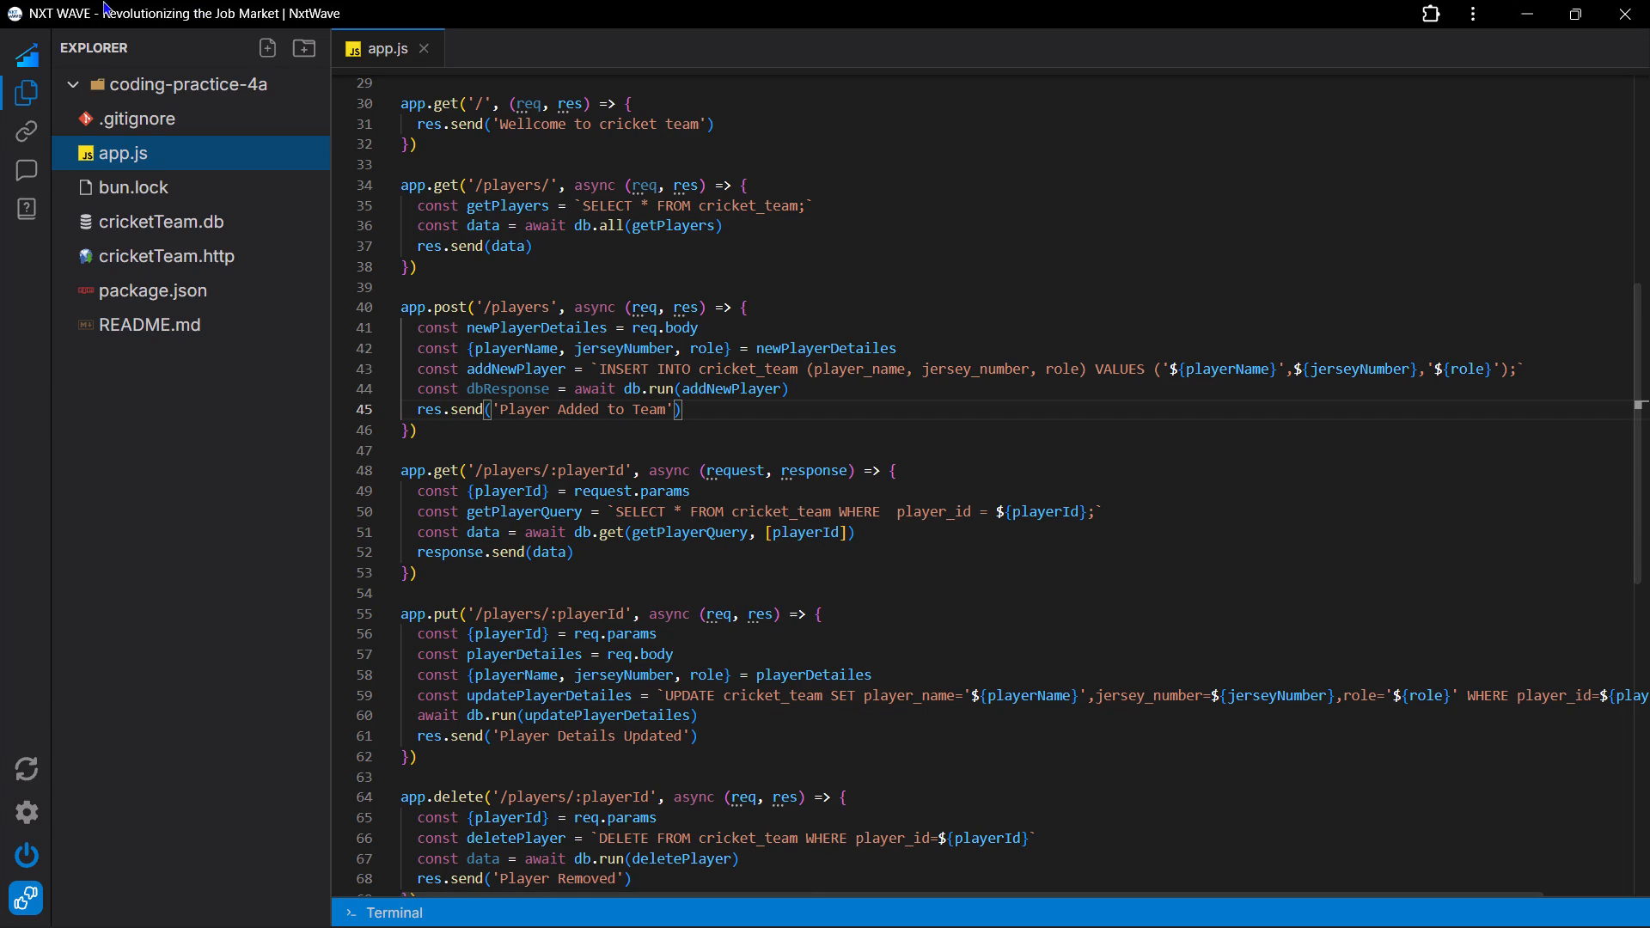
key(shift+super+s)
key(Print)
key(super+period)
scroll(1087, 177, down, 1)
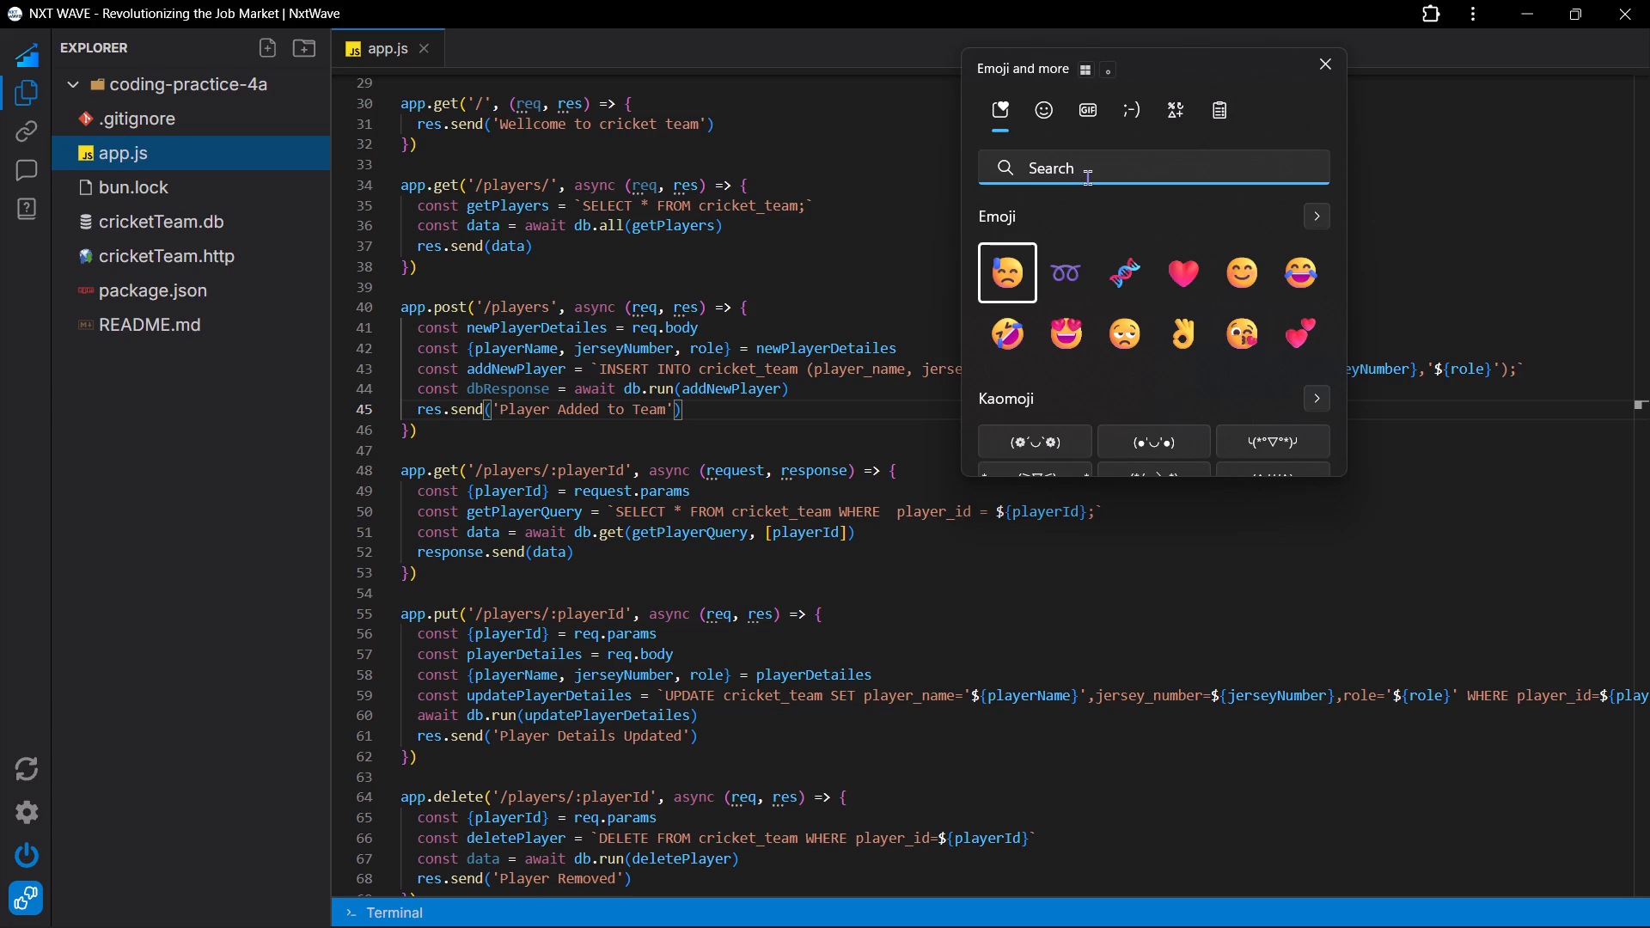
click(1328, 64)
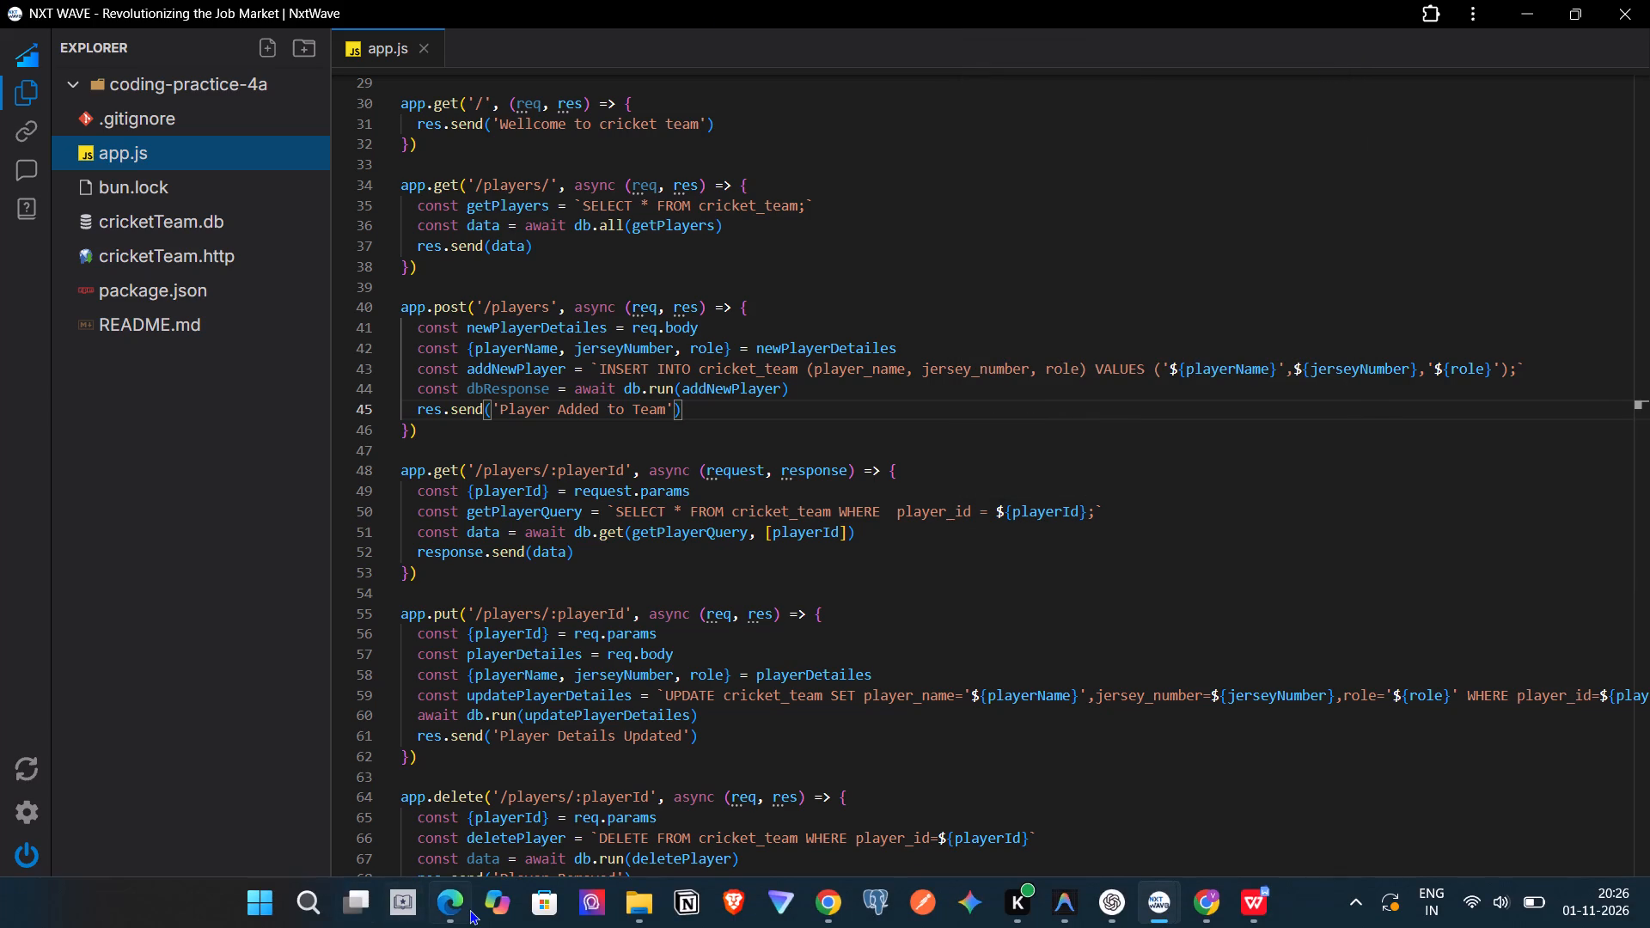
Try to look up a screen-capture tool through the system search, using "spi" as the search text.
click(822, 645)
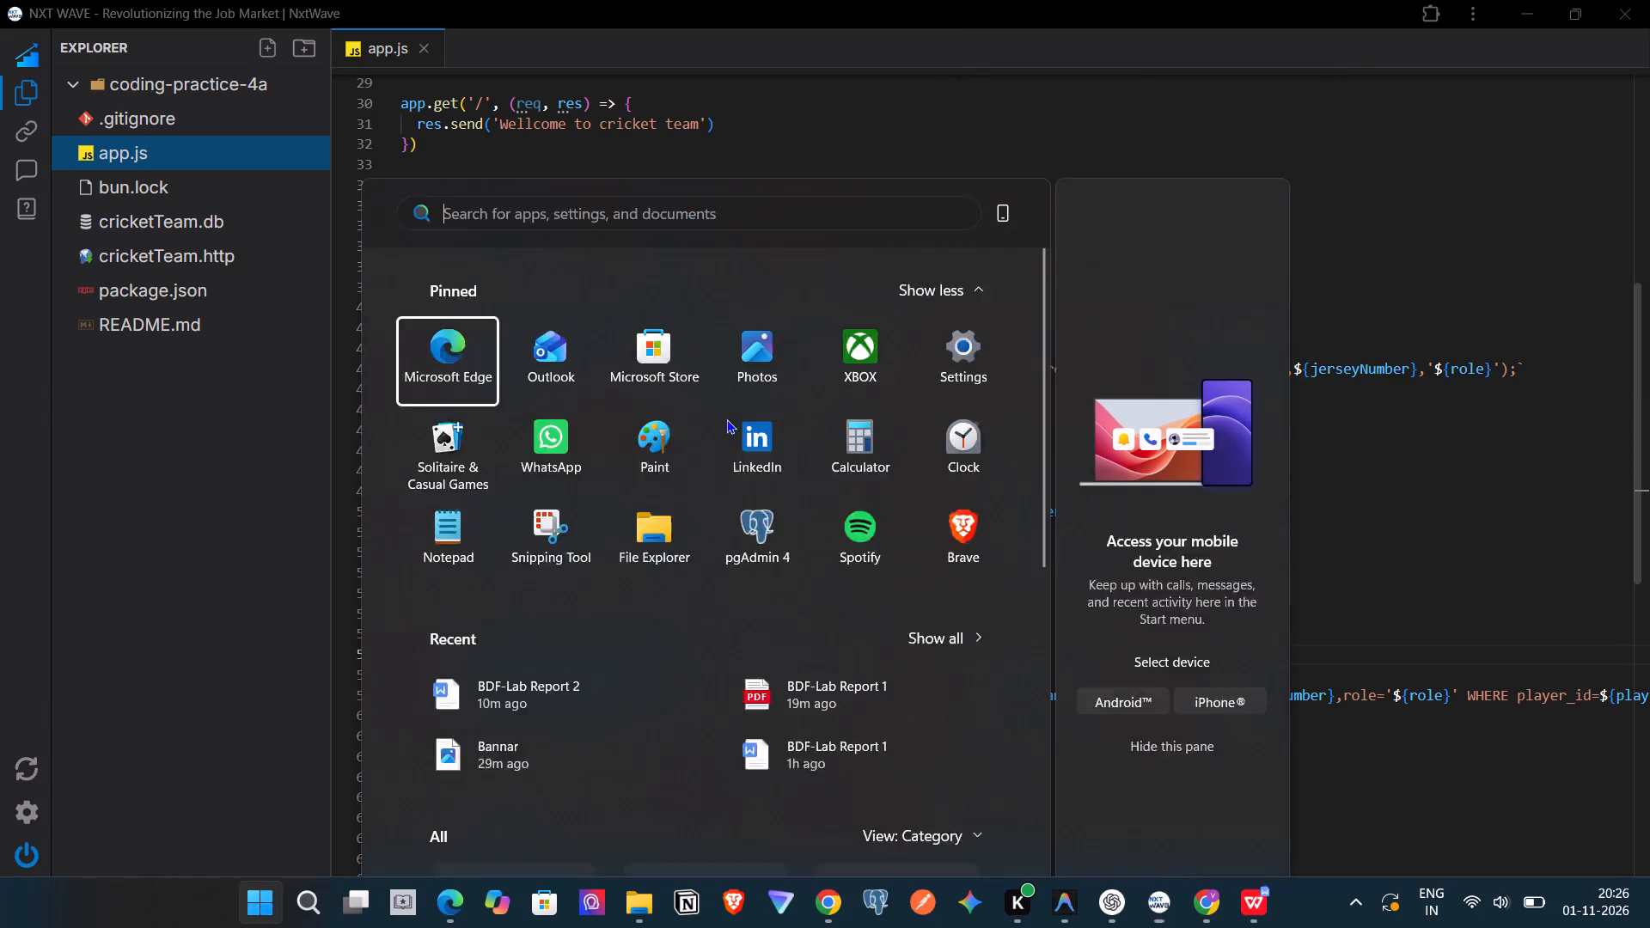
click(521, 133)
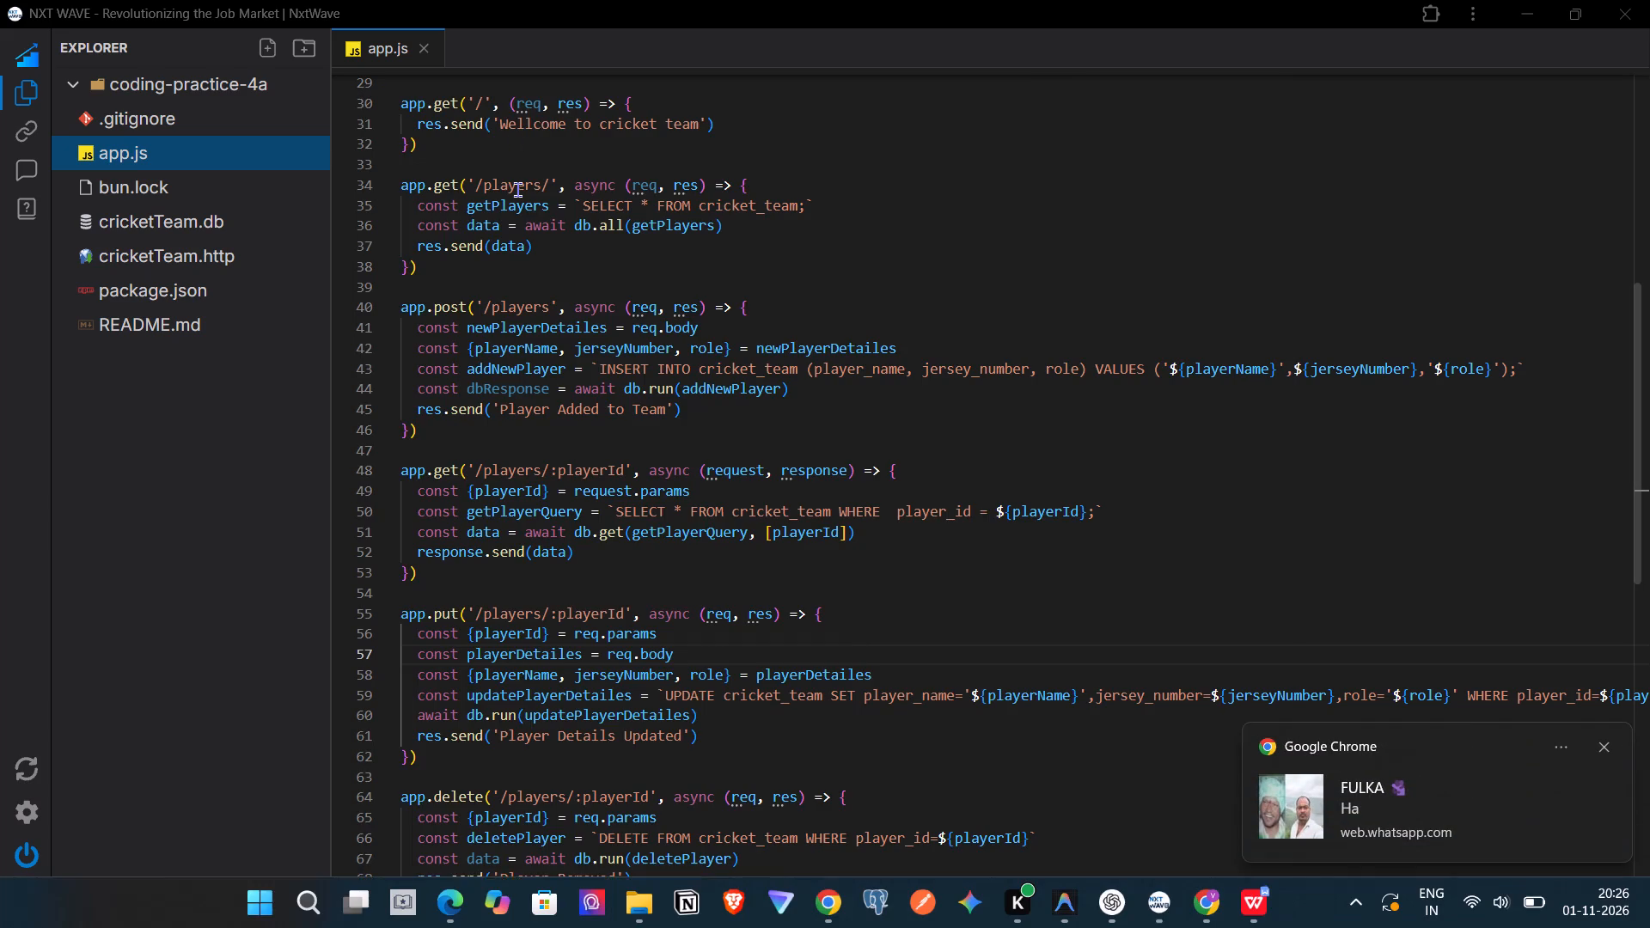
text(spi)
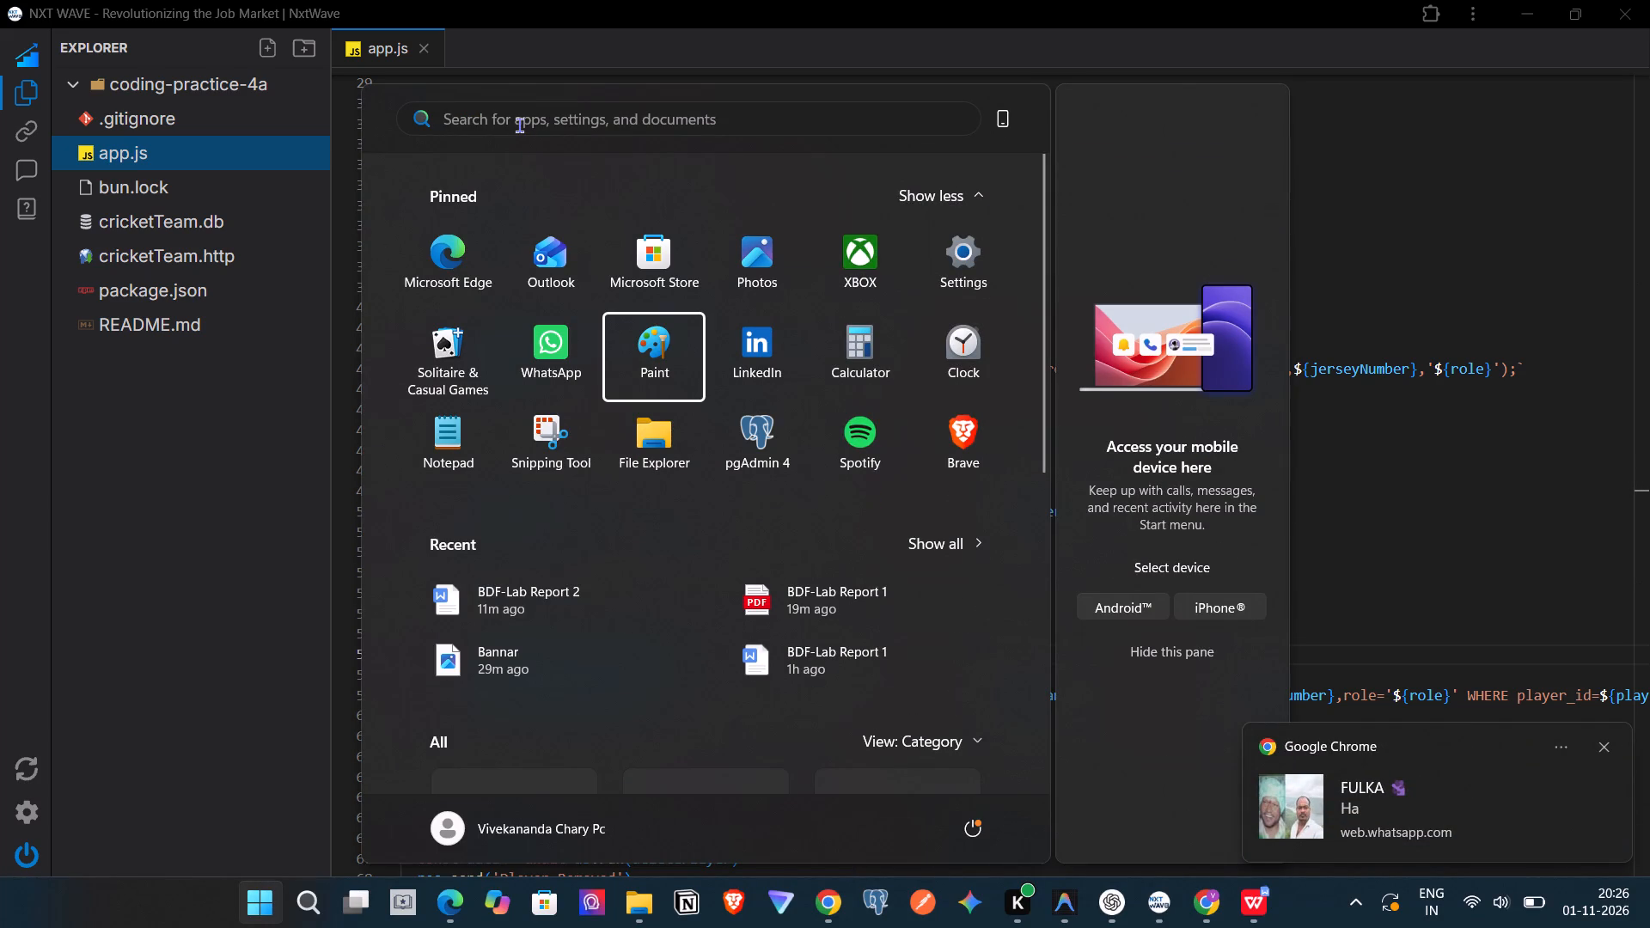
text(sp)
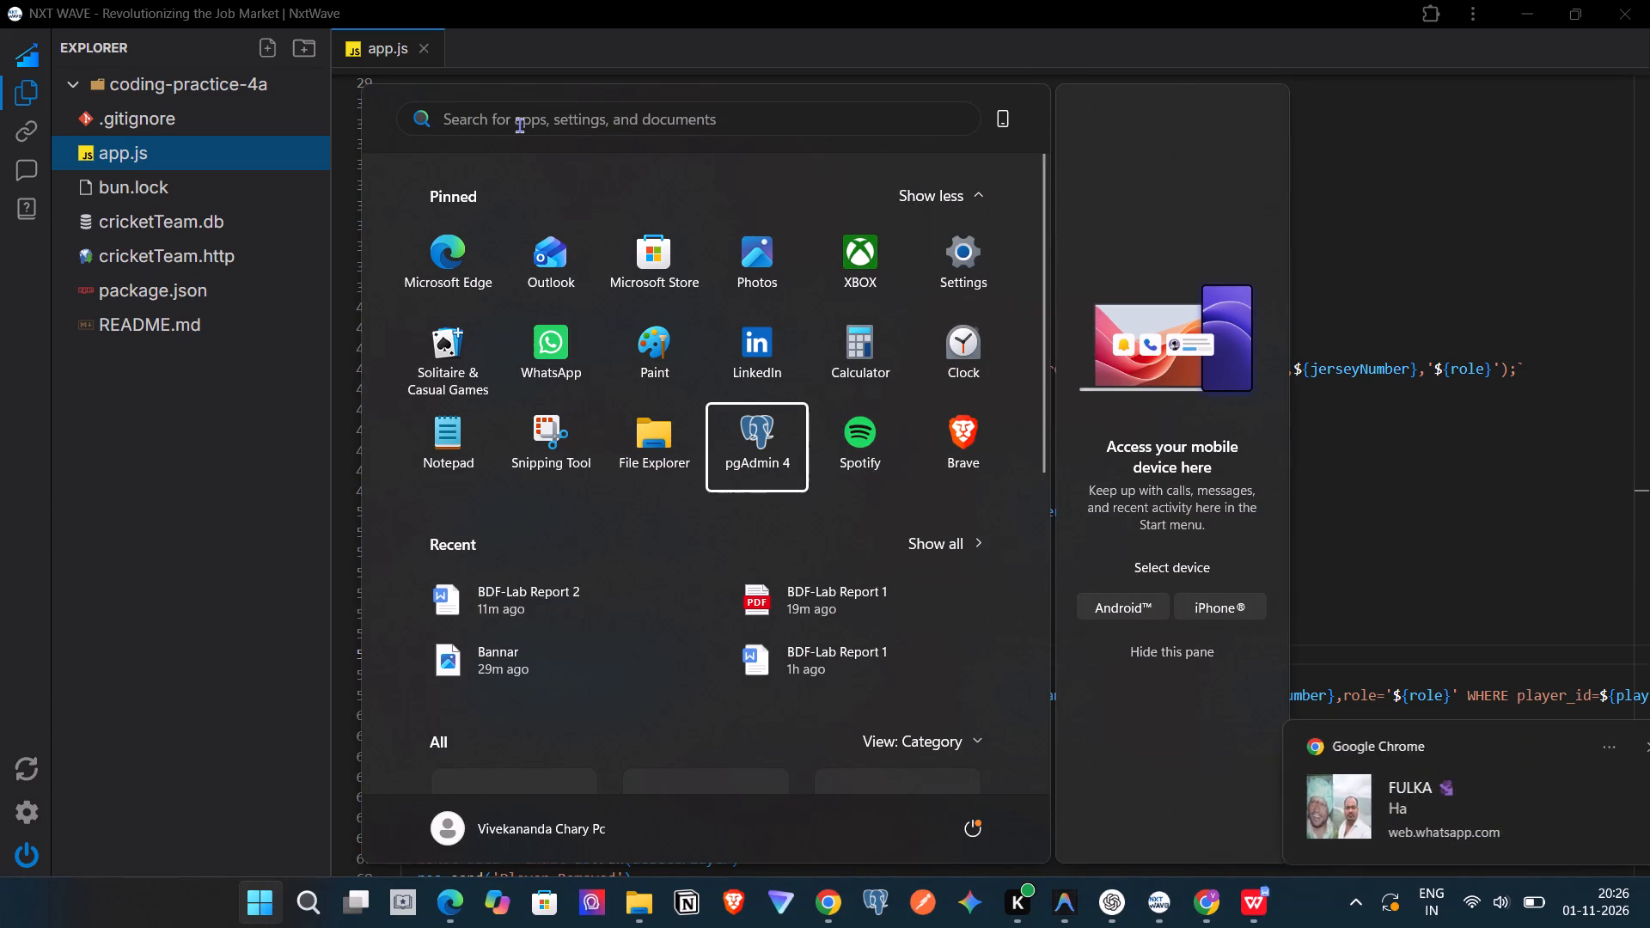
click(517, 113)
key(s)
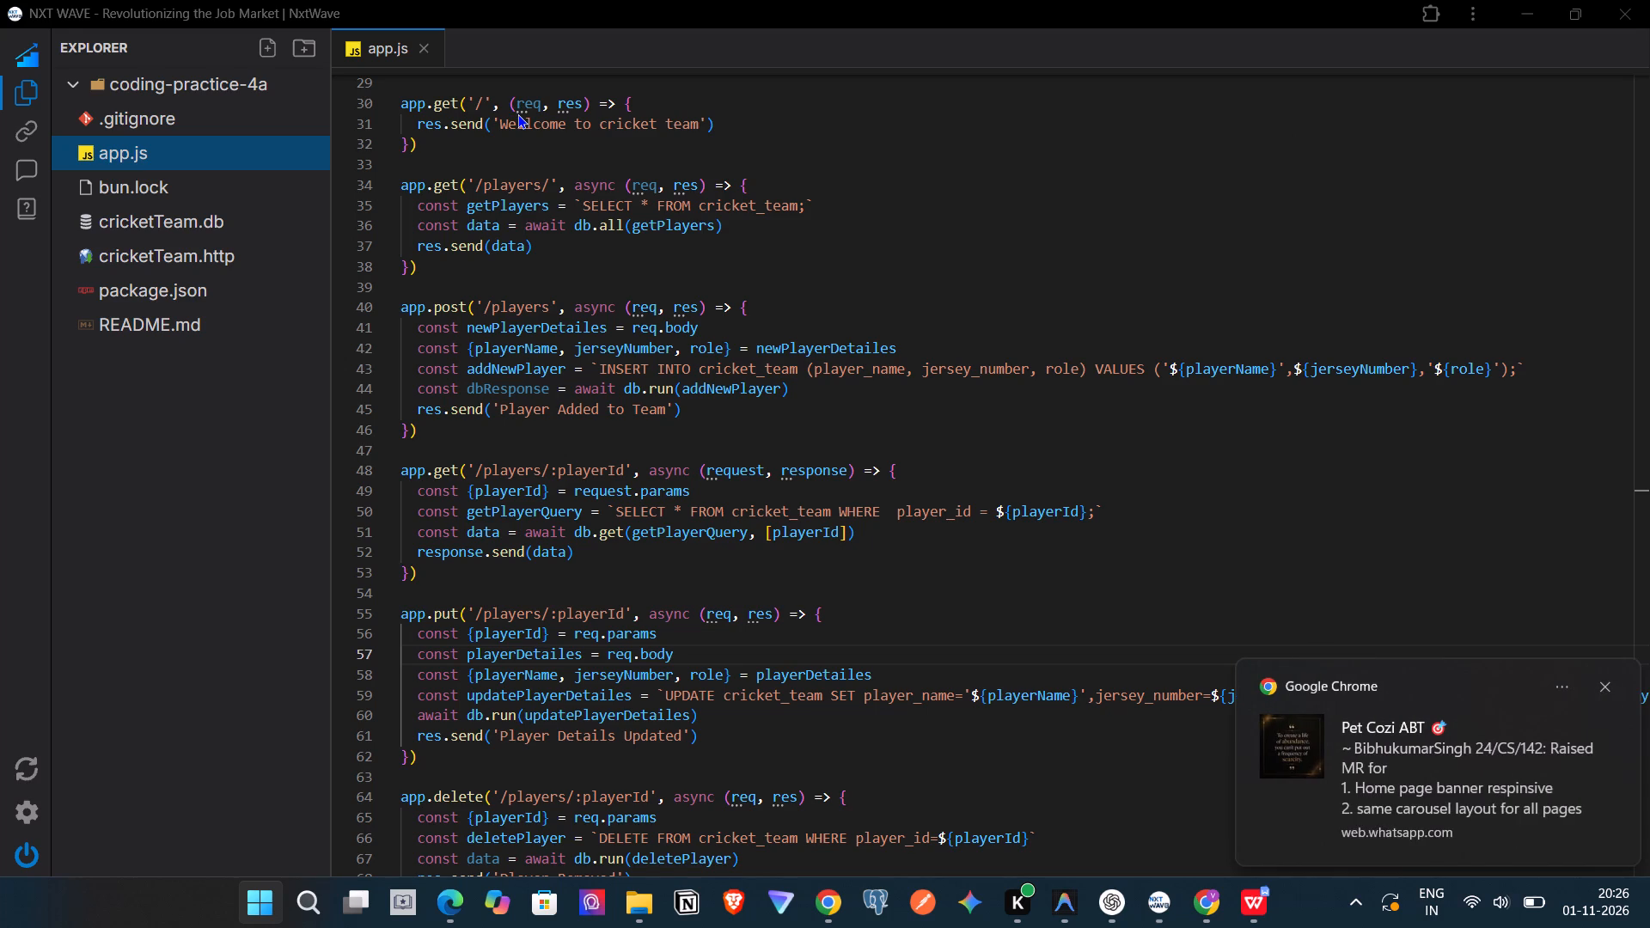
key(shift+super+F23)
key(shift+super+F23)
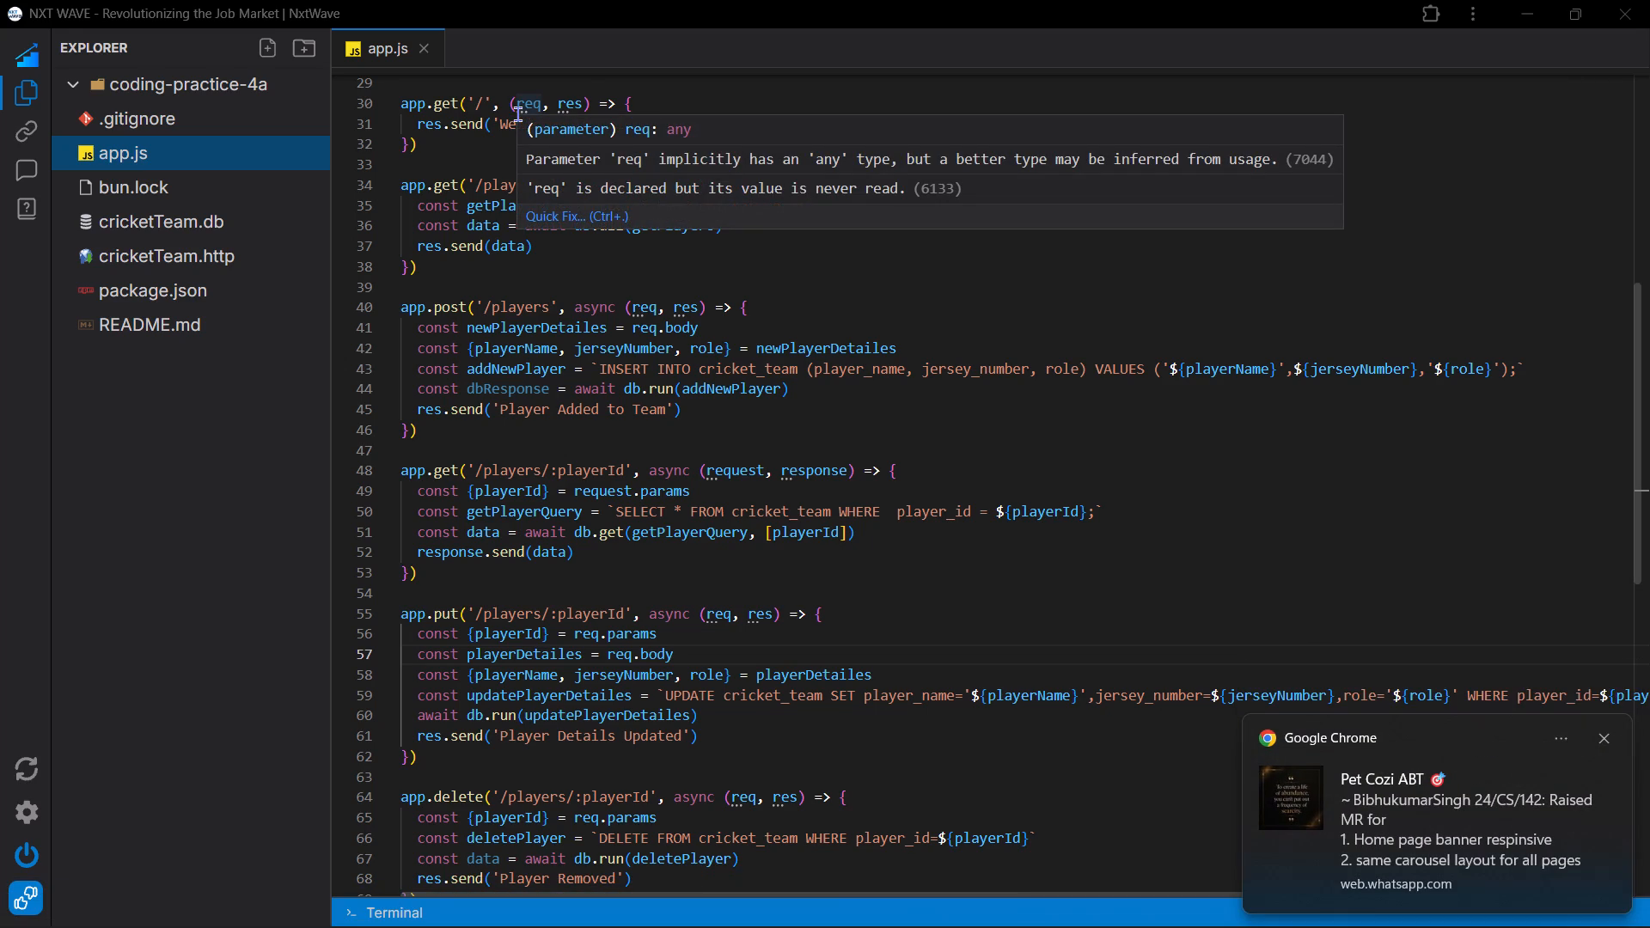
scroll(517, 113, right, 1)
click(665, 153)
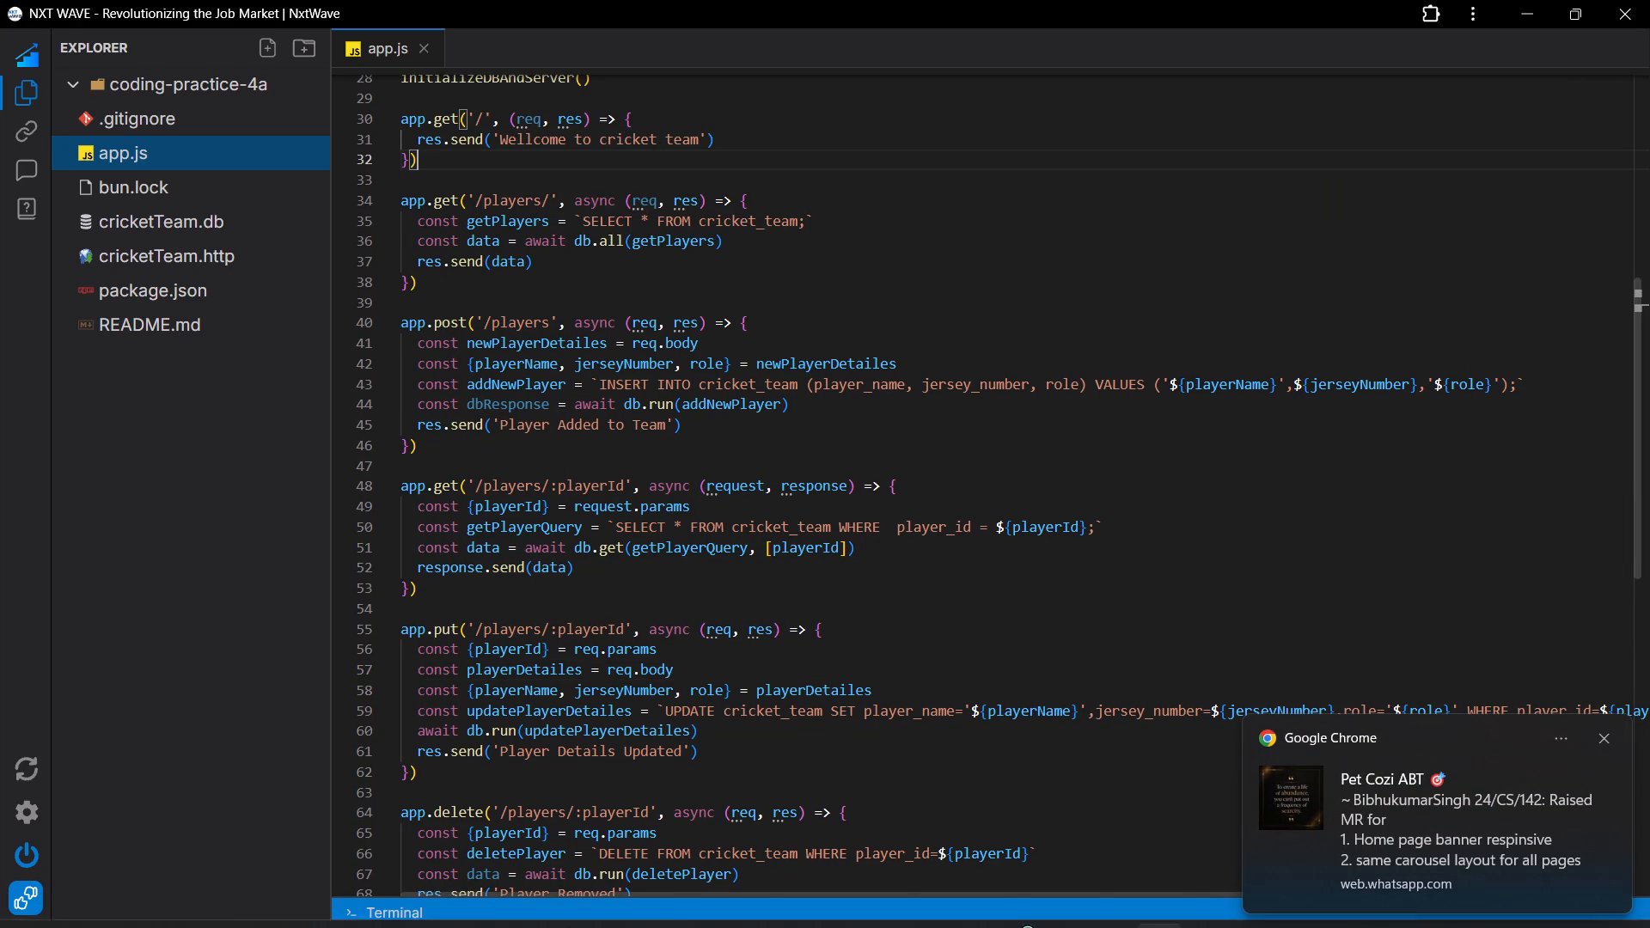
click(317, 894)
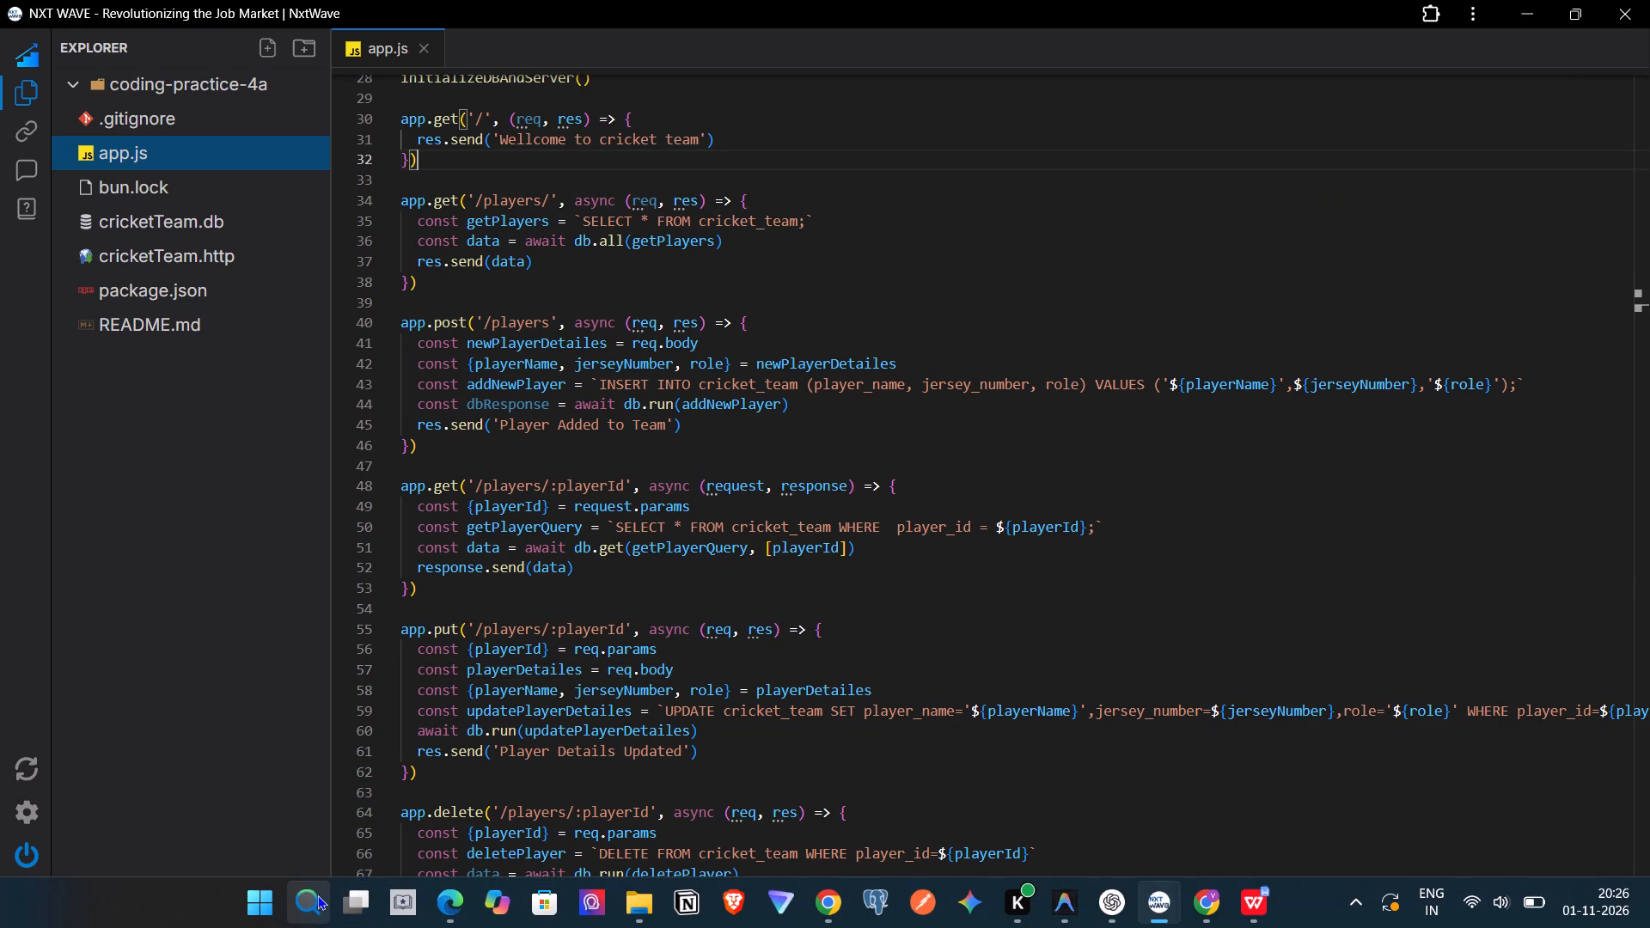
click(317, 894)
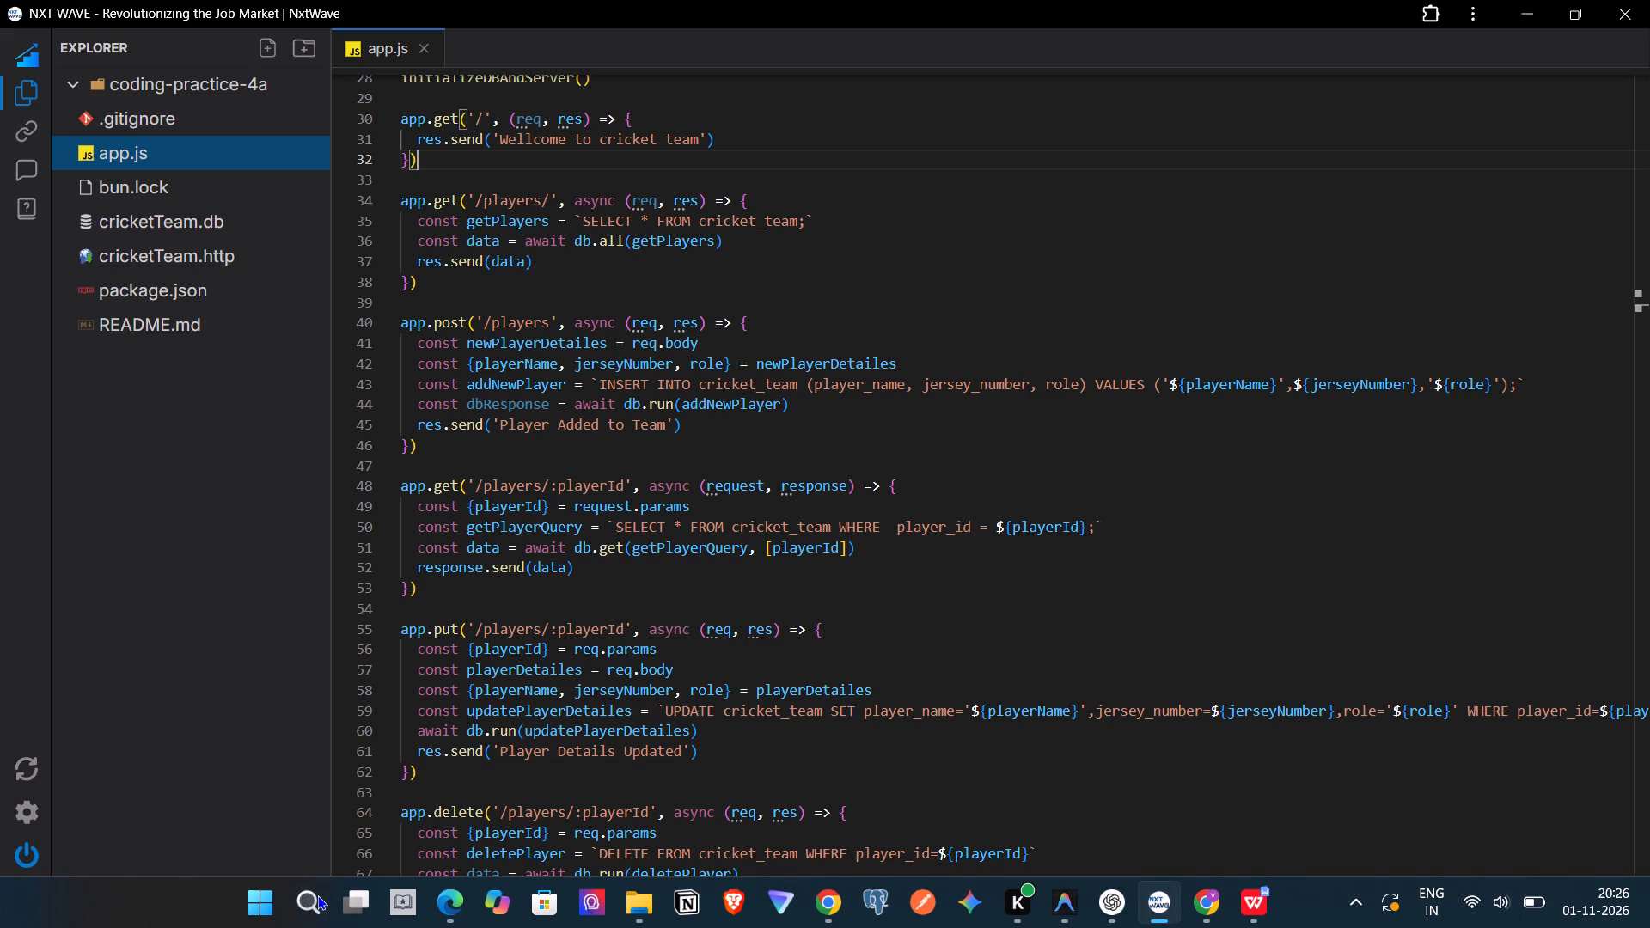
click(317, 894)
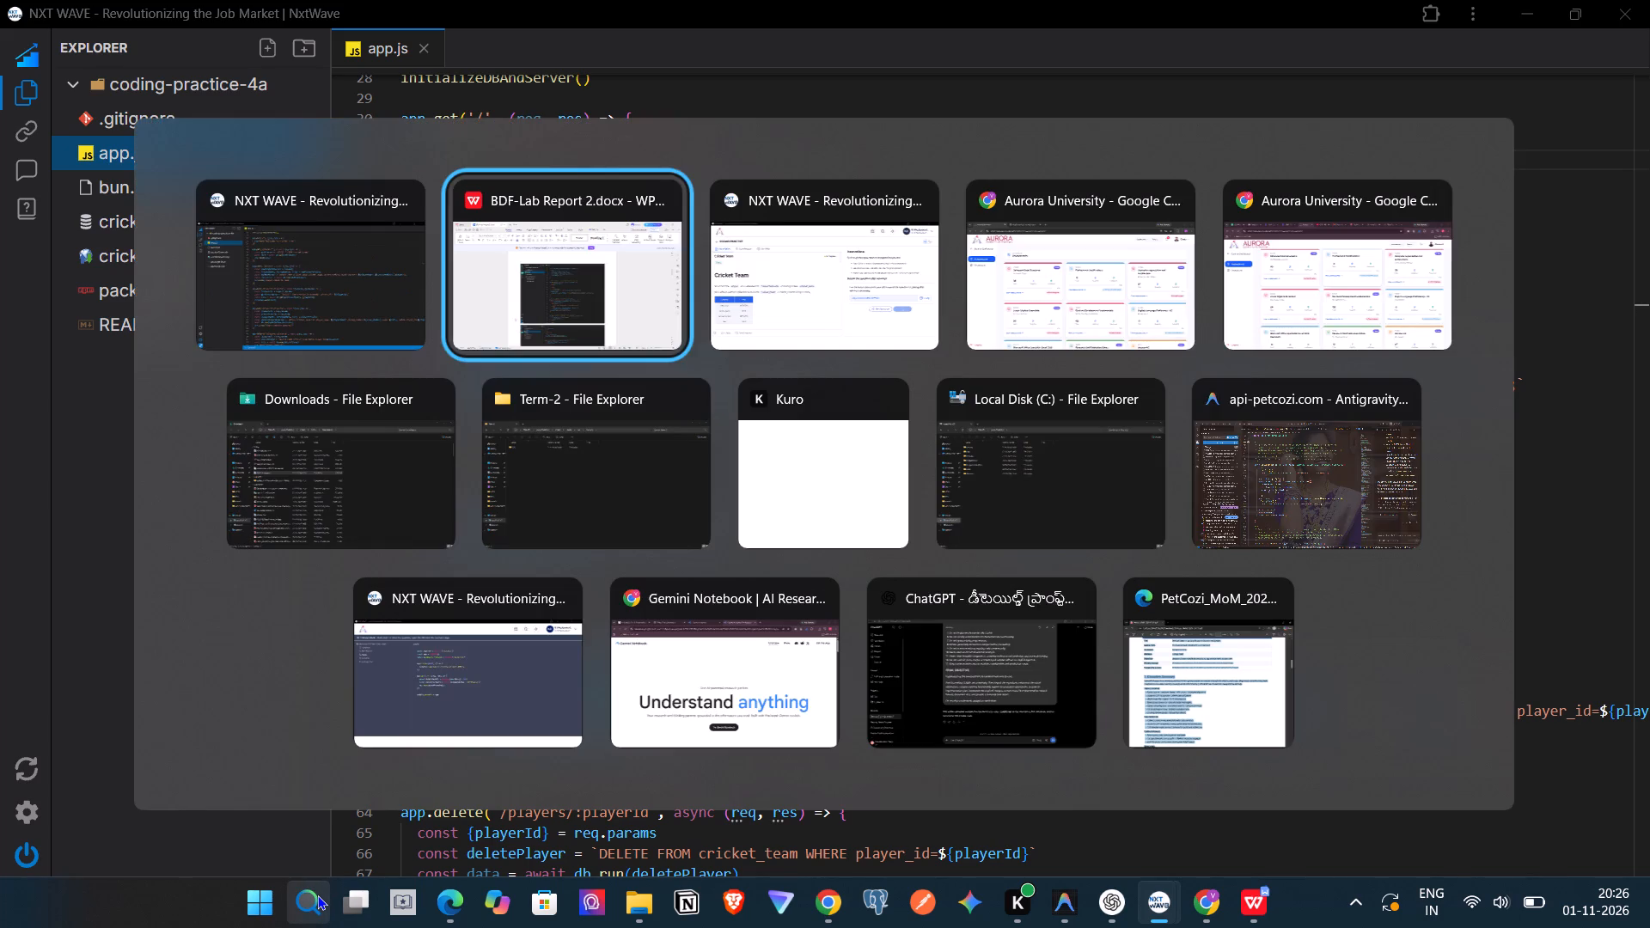
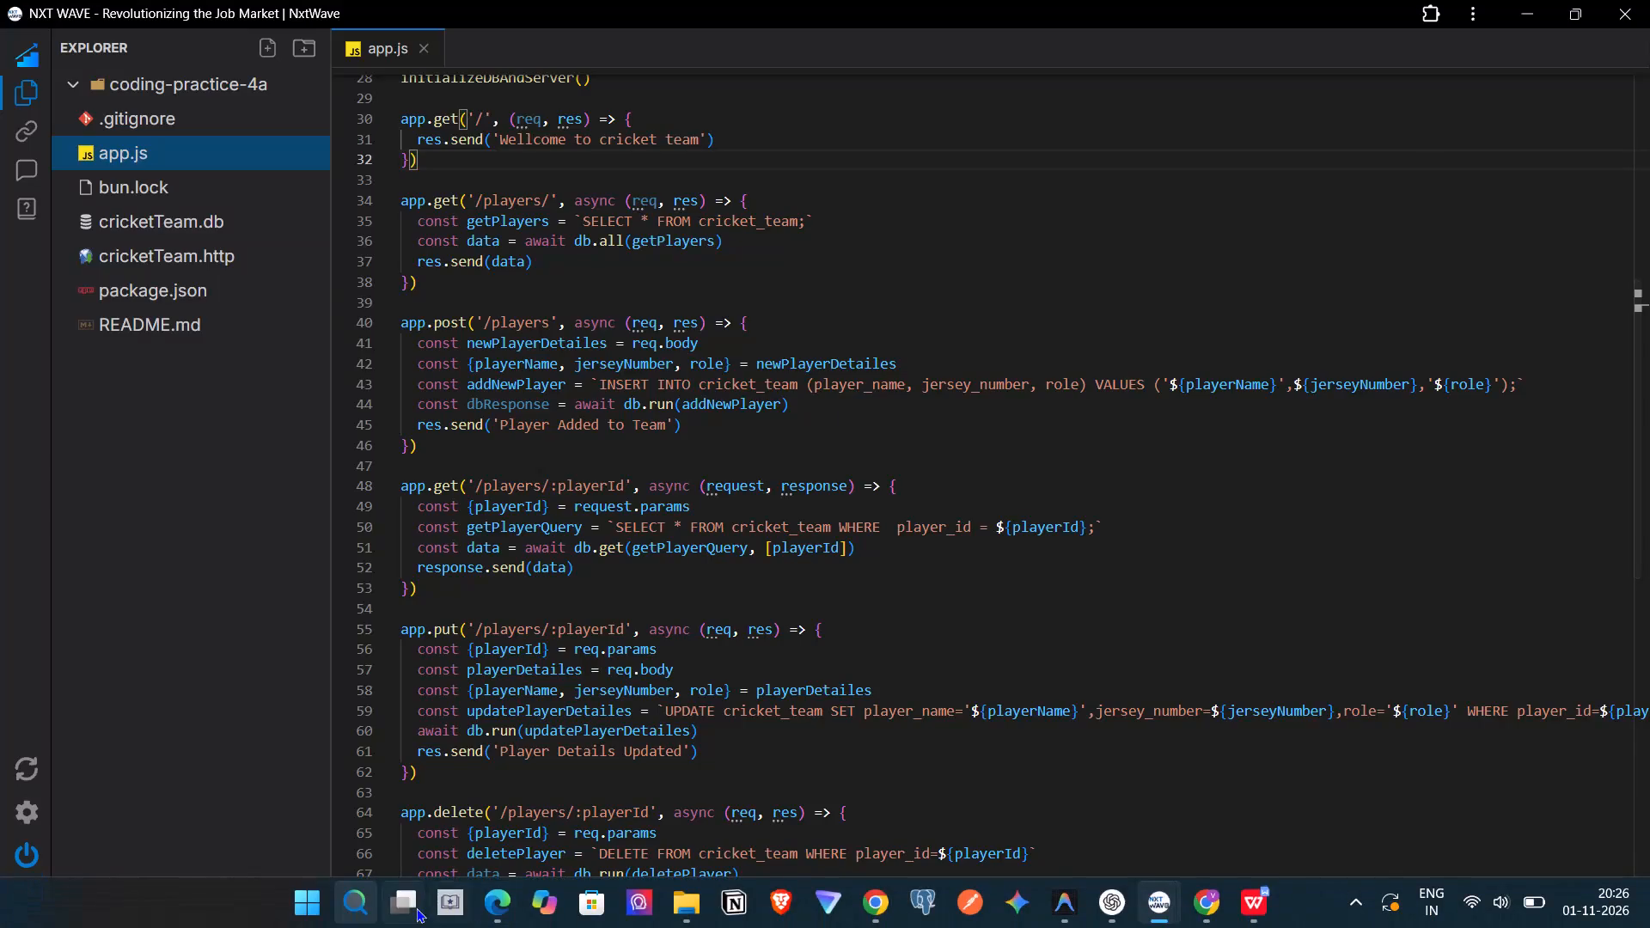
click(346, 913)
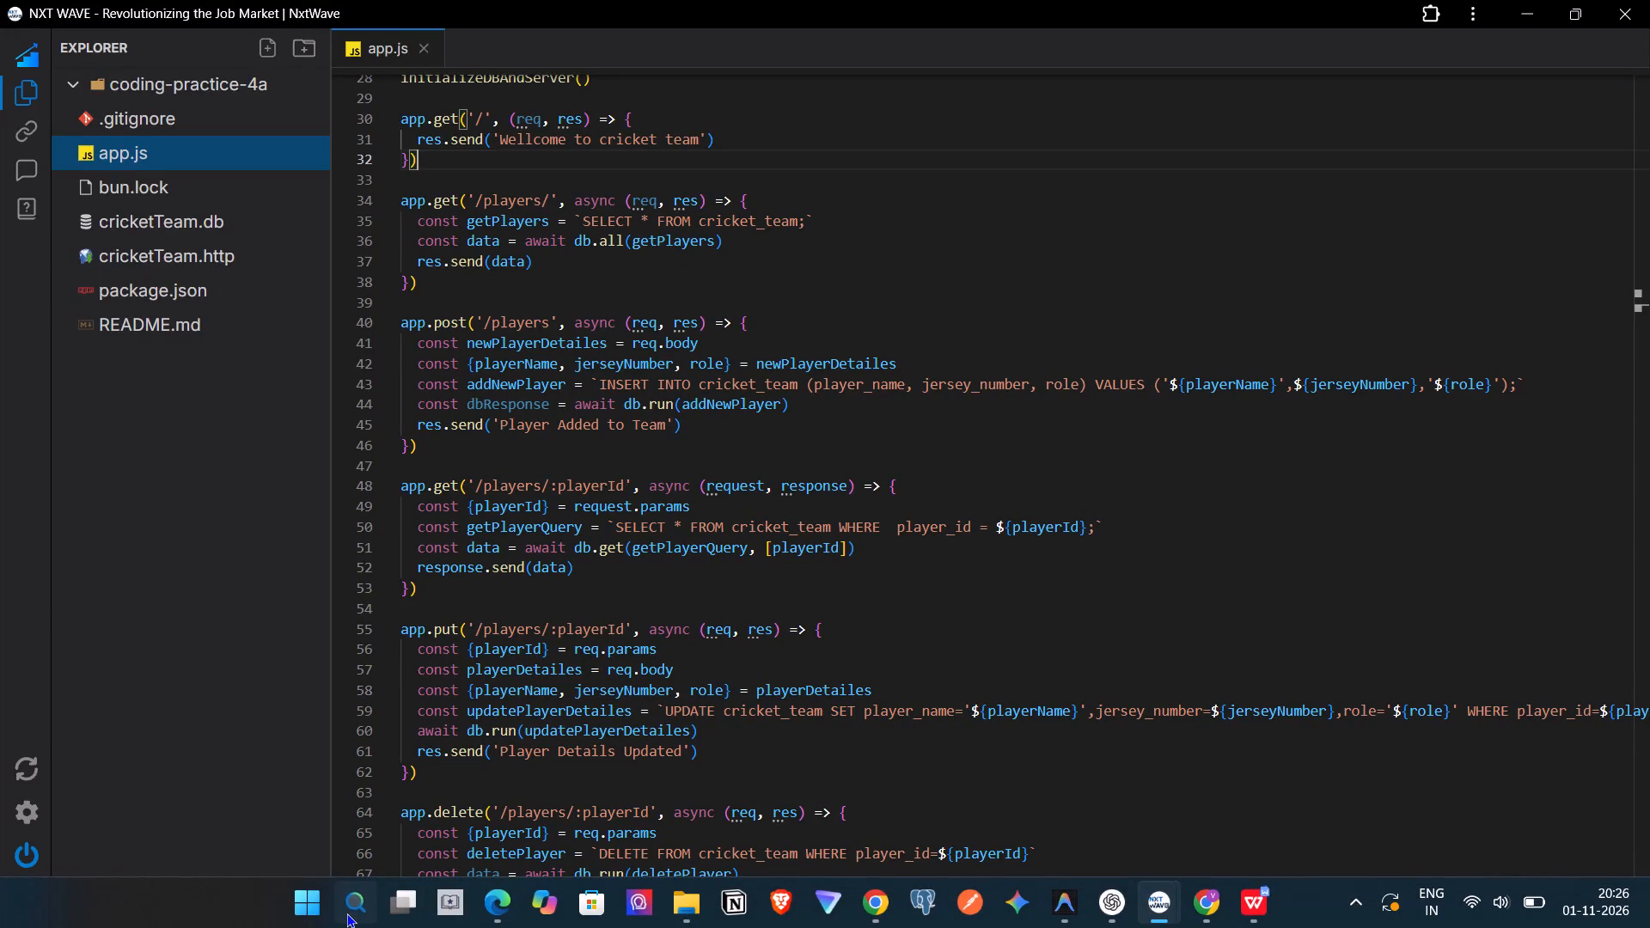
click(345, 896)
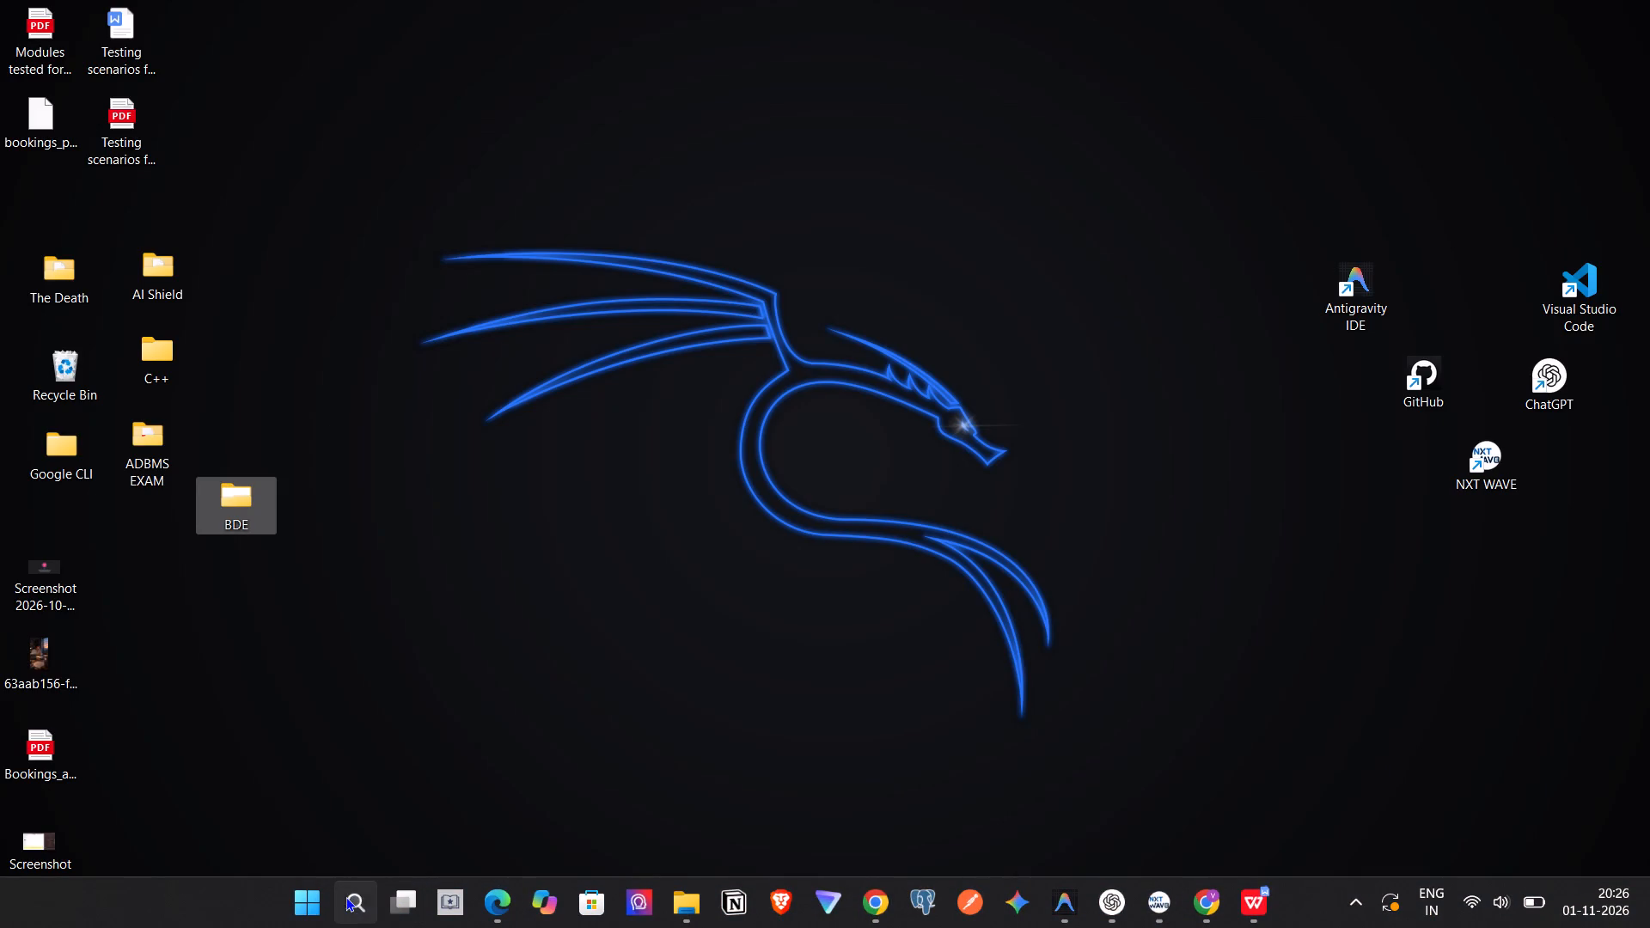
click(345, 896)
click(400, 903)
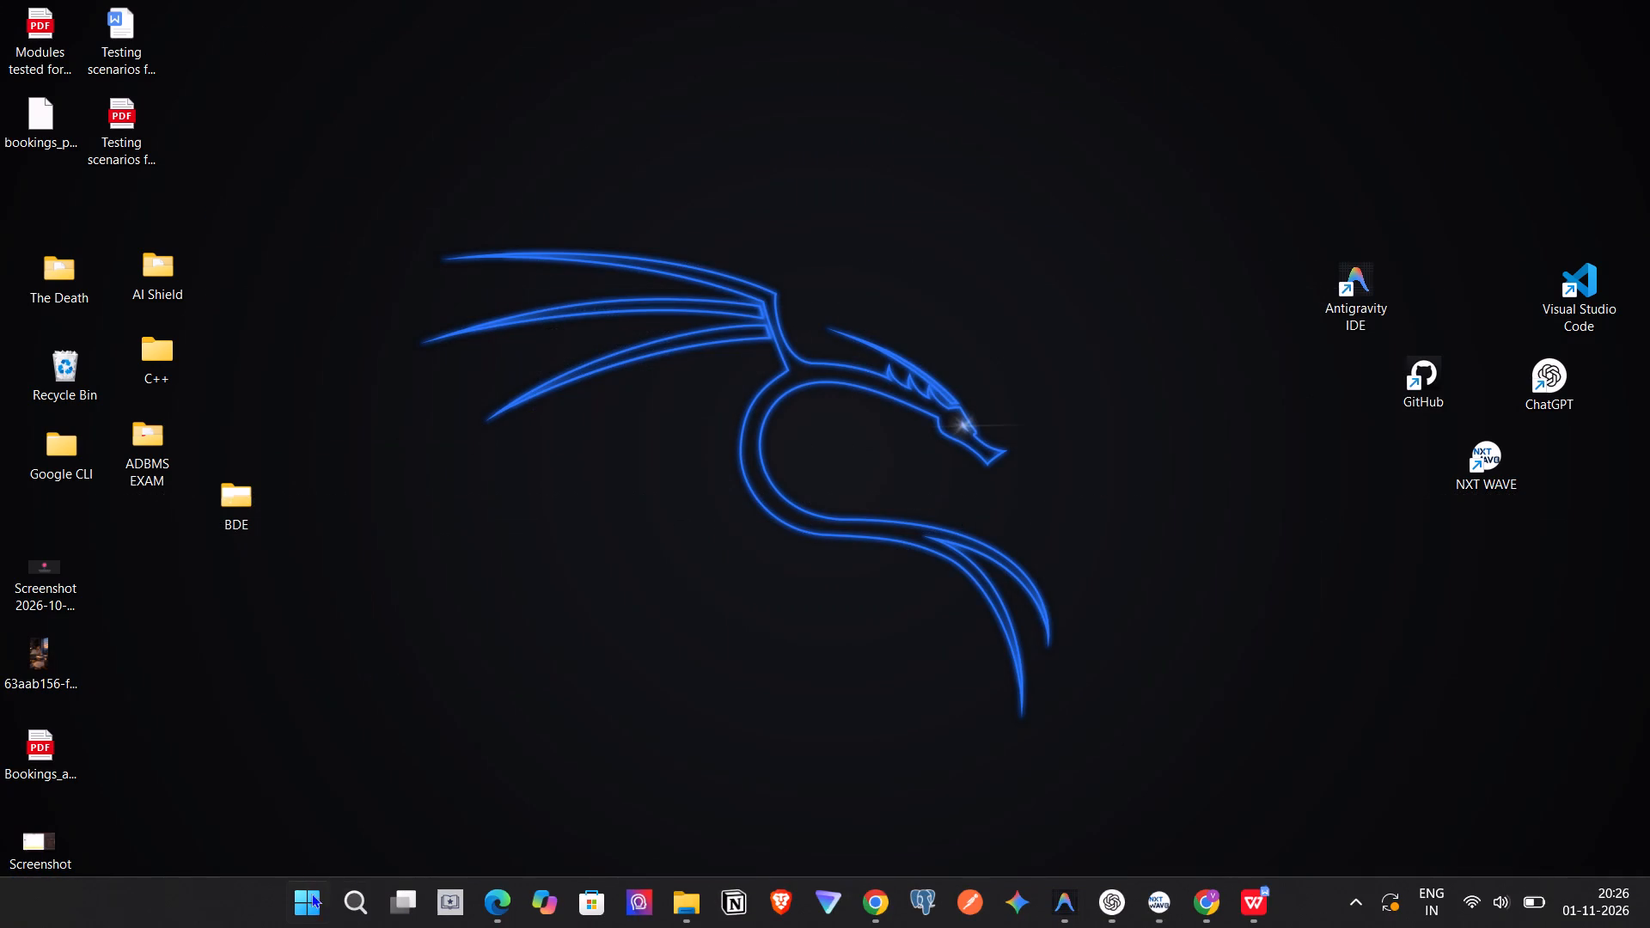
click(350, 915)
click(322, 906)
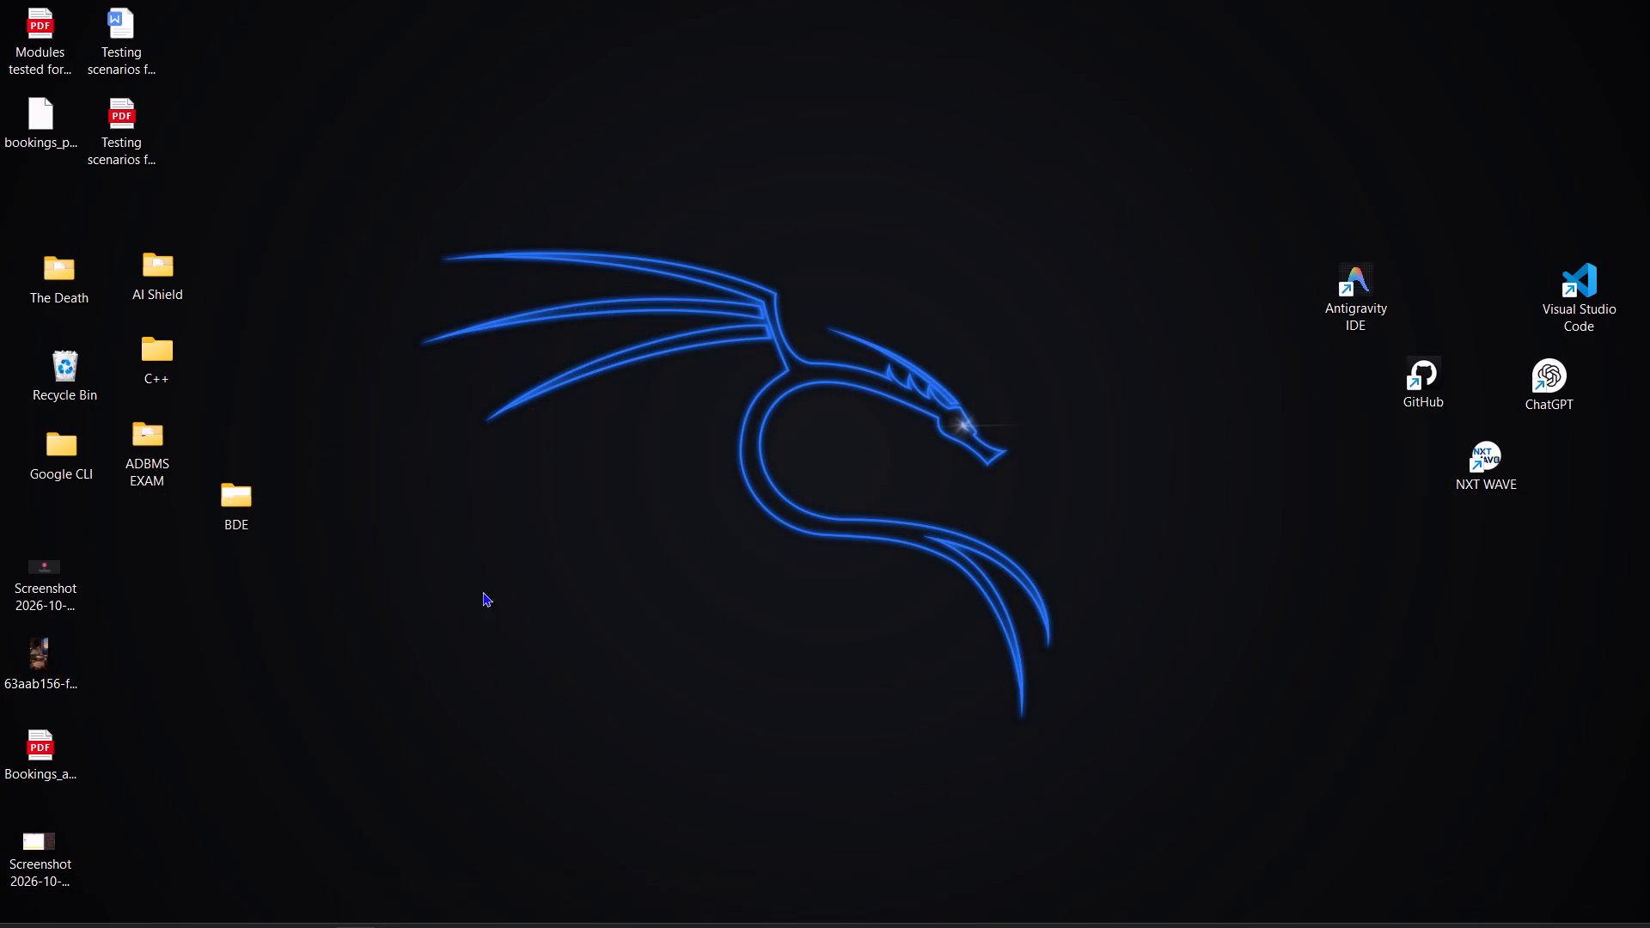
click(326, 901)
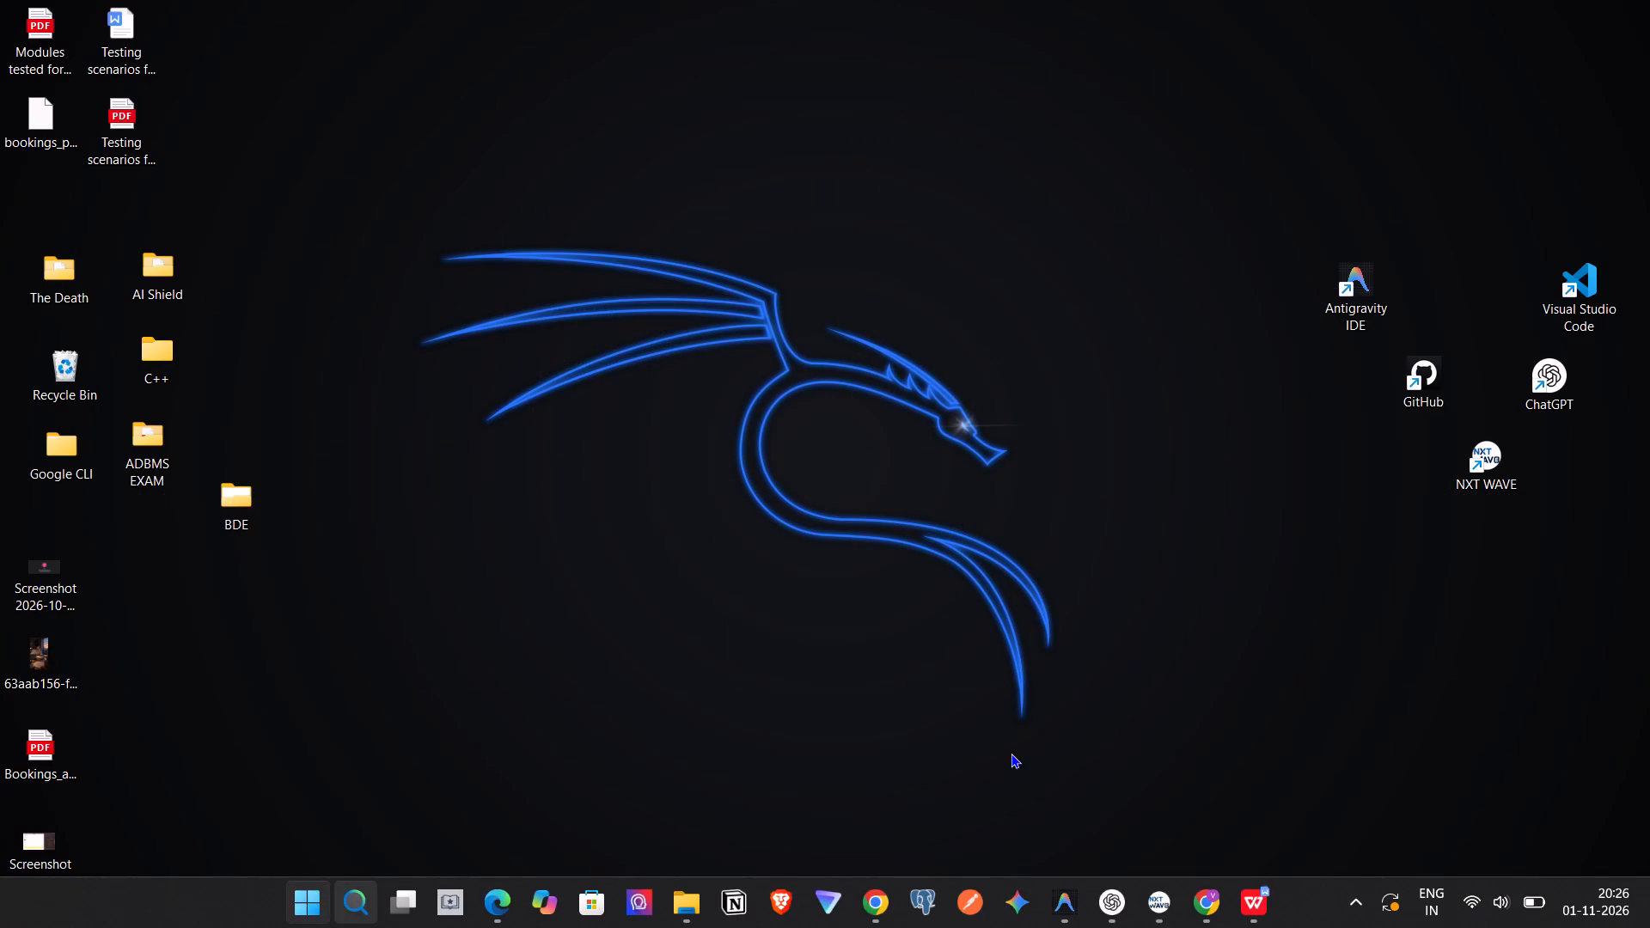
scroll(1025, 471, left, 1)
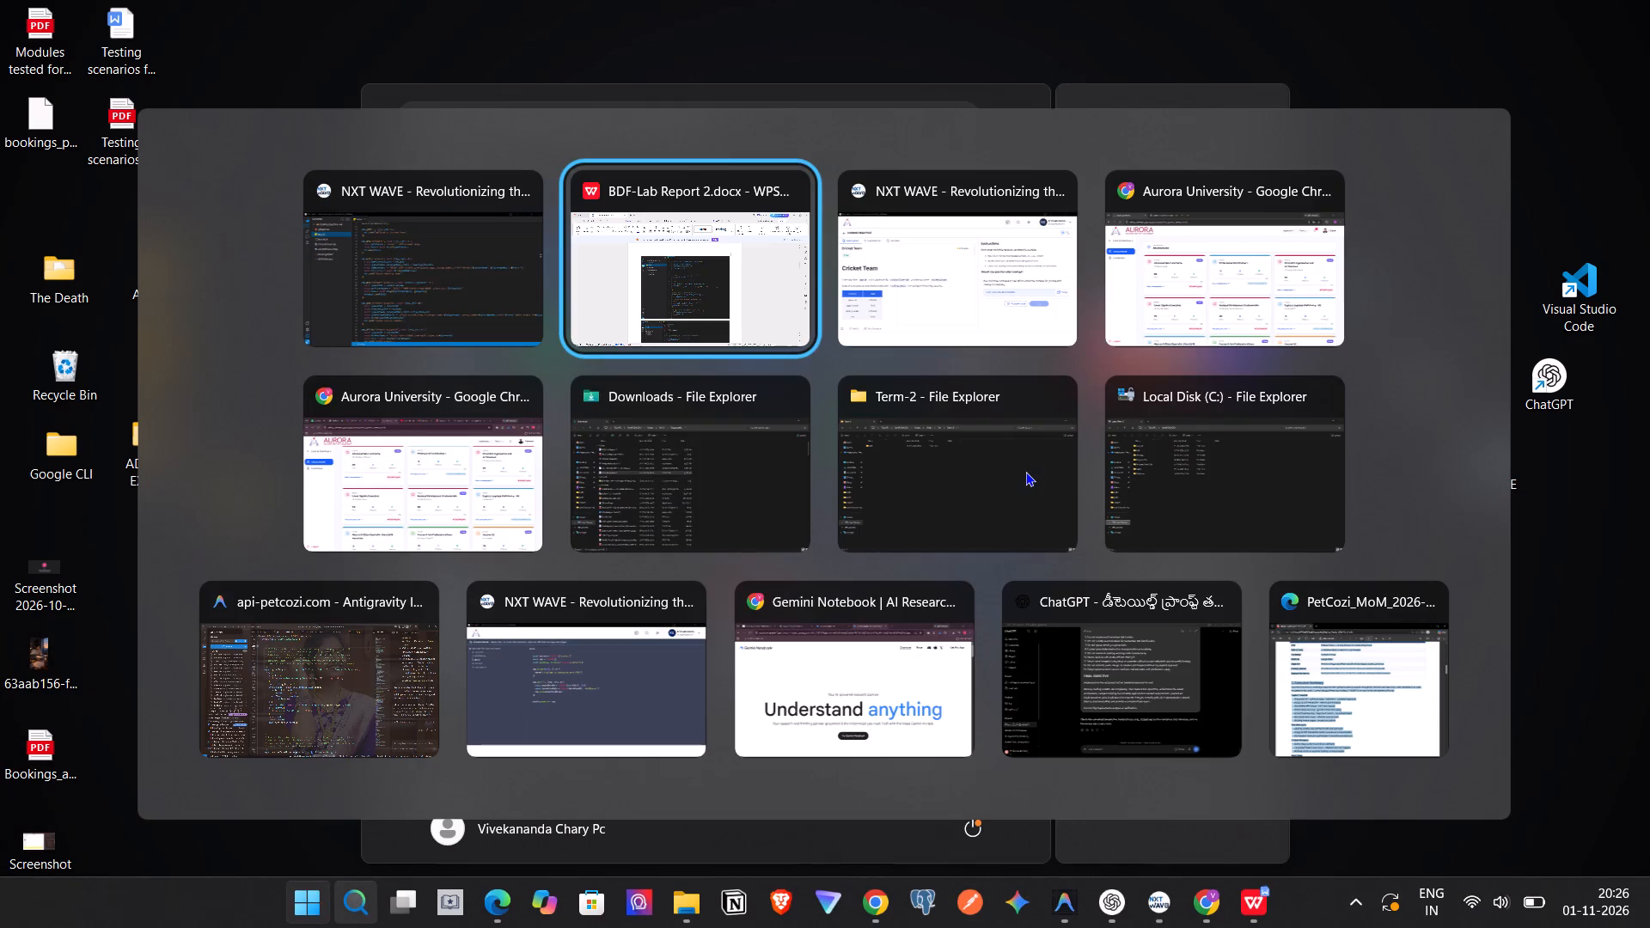
Launch the Snipping Tool through the Run dialog with the command snippingtool.
key(alt+r)
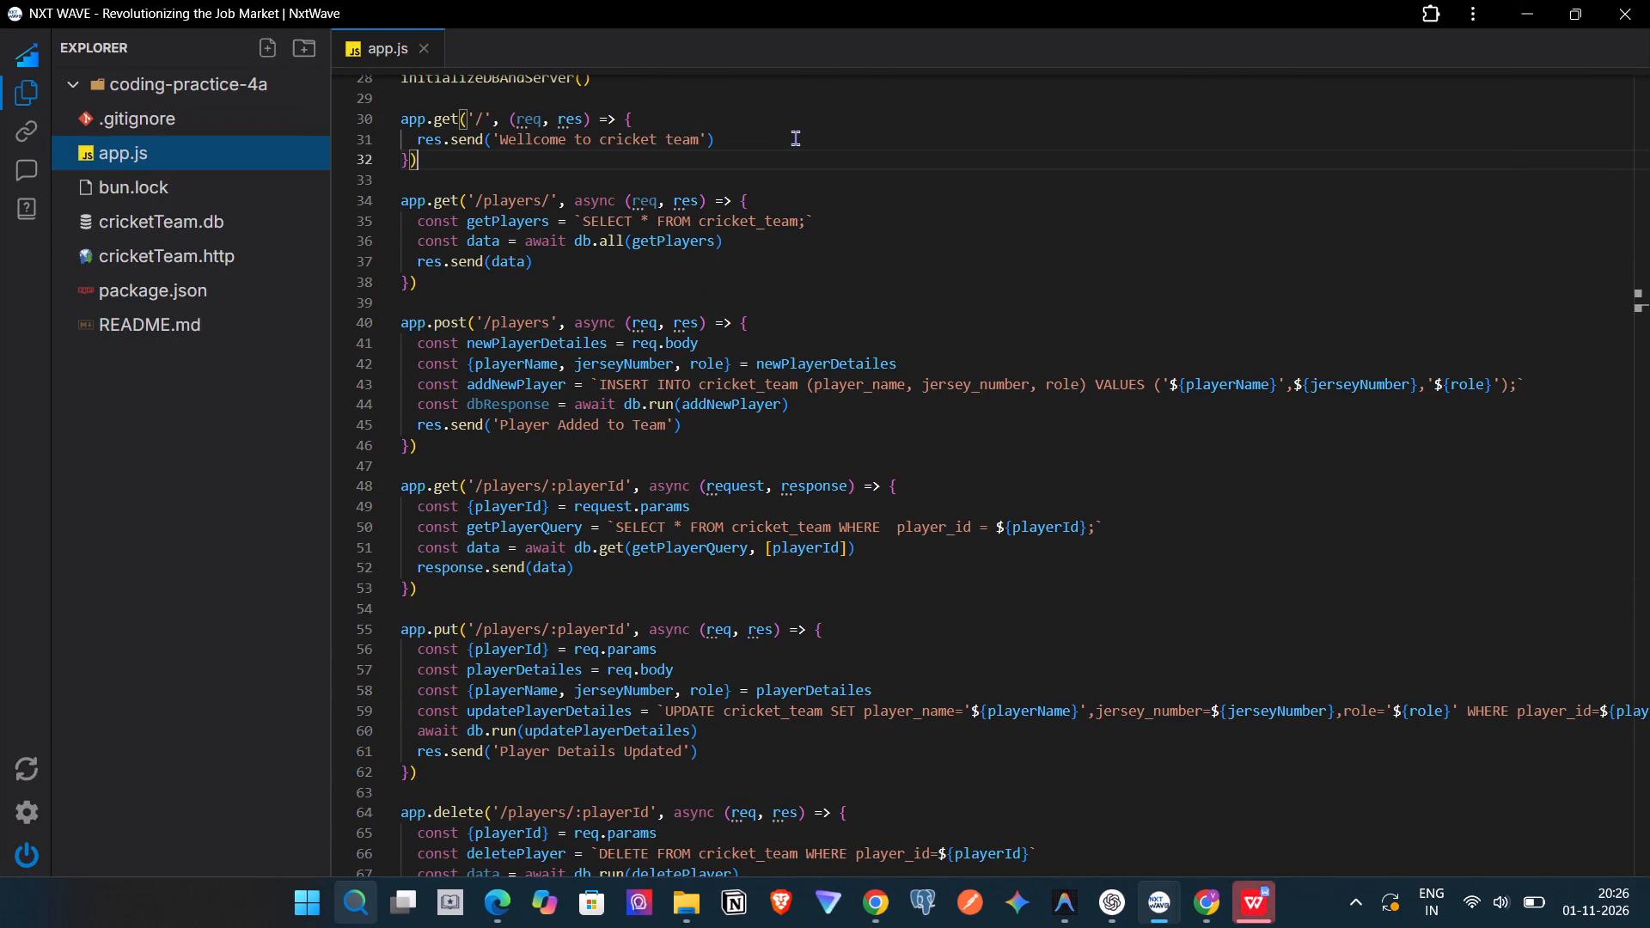
key(super+r)
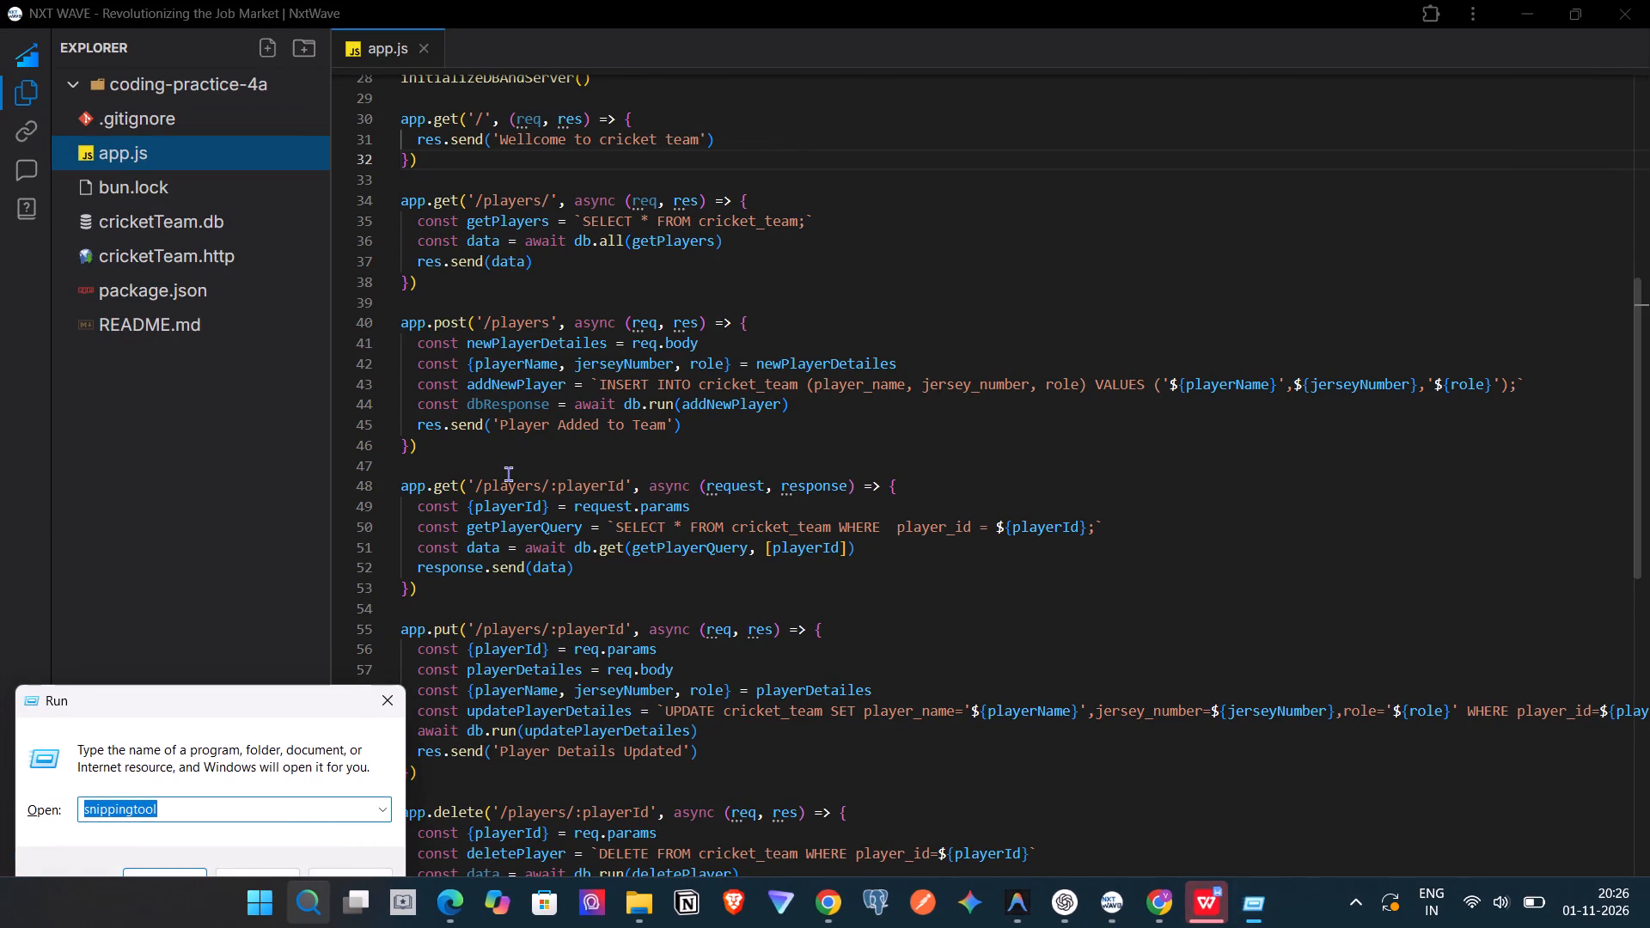
key(Return)
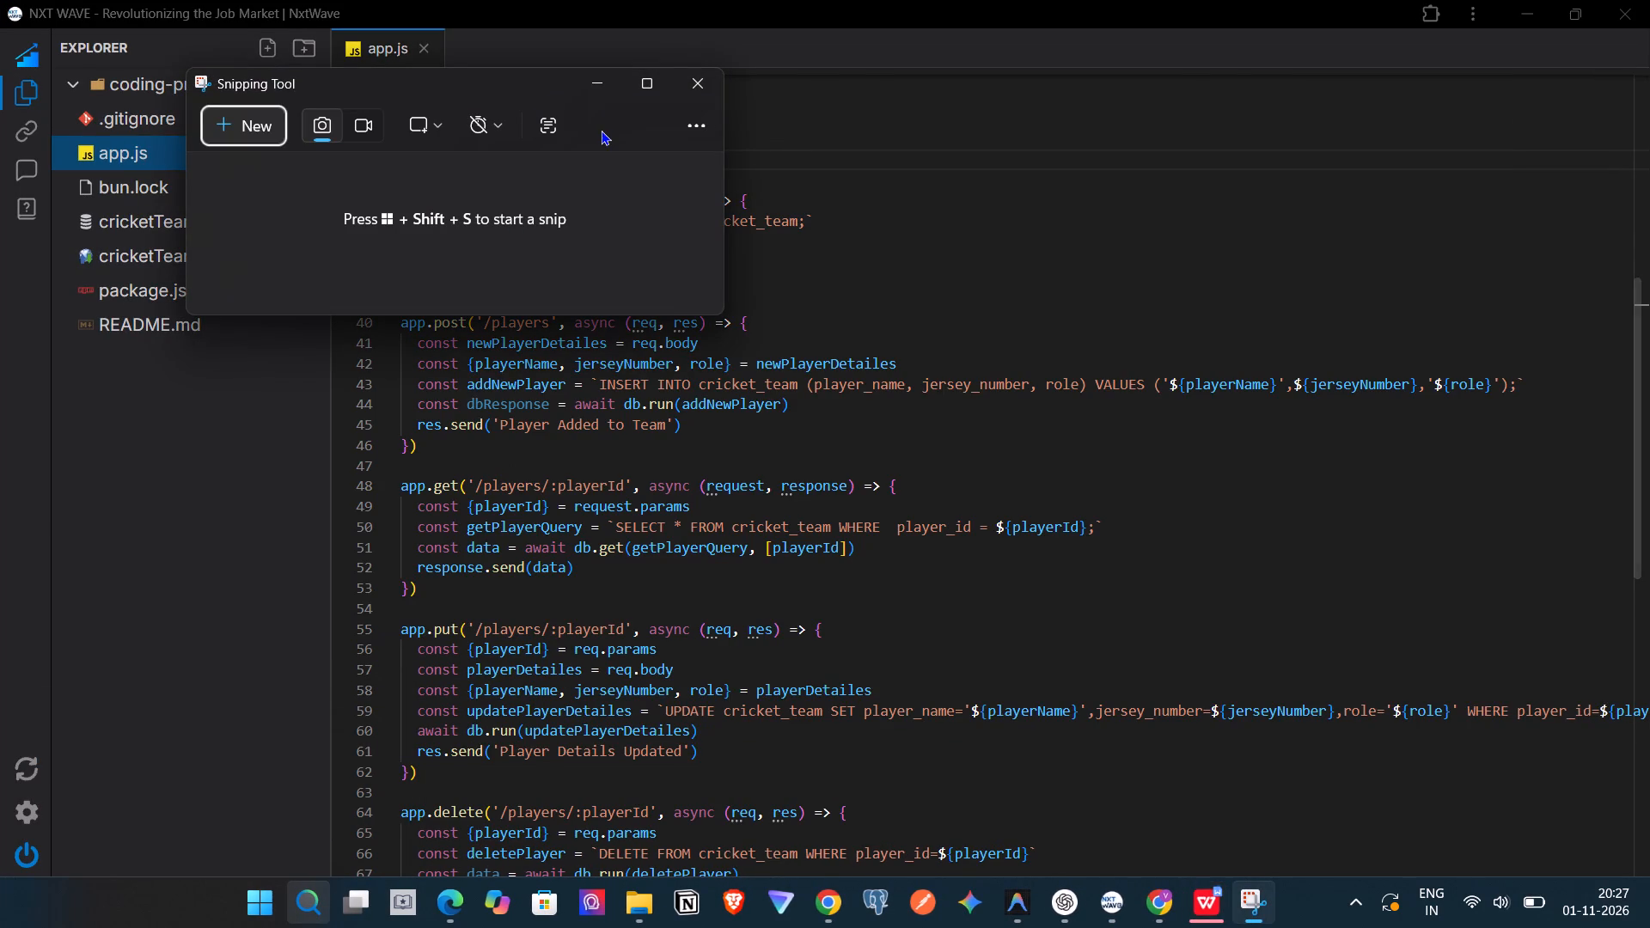
In the WPS lab report, review the code pictures on pages 2 and 3 and select the old code pictures on page 3.
click(1204, 910)
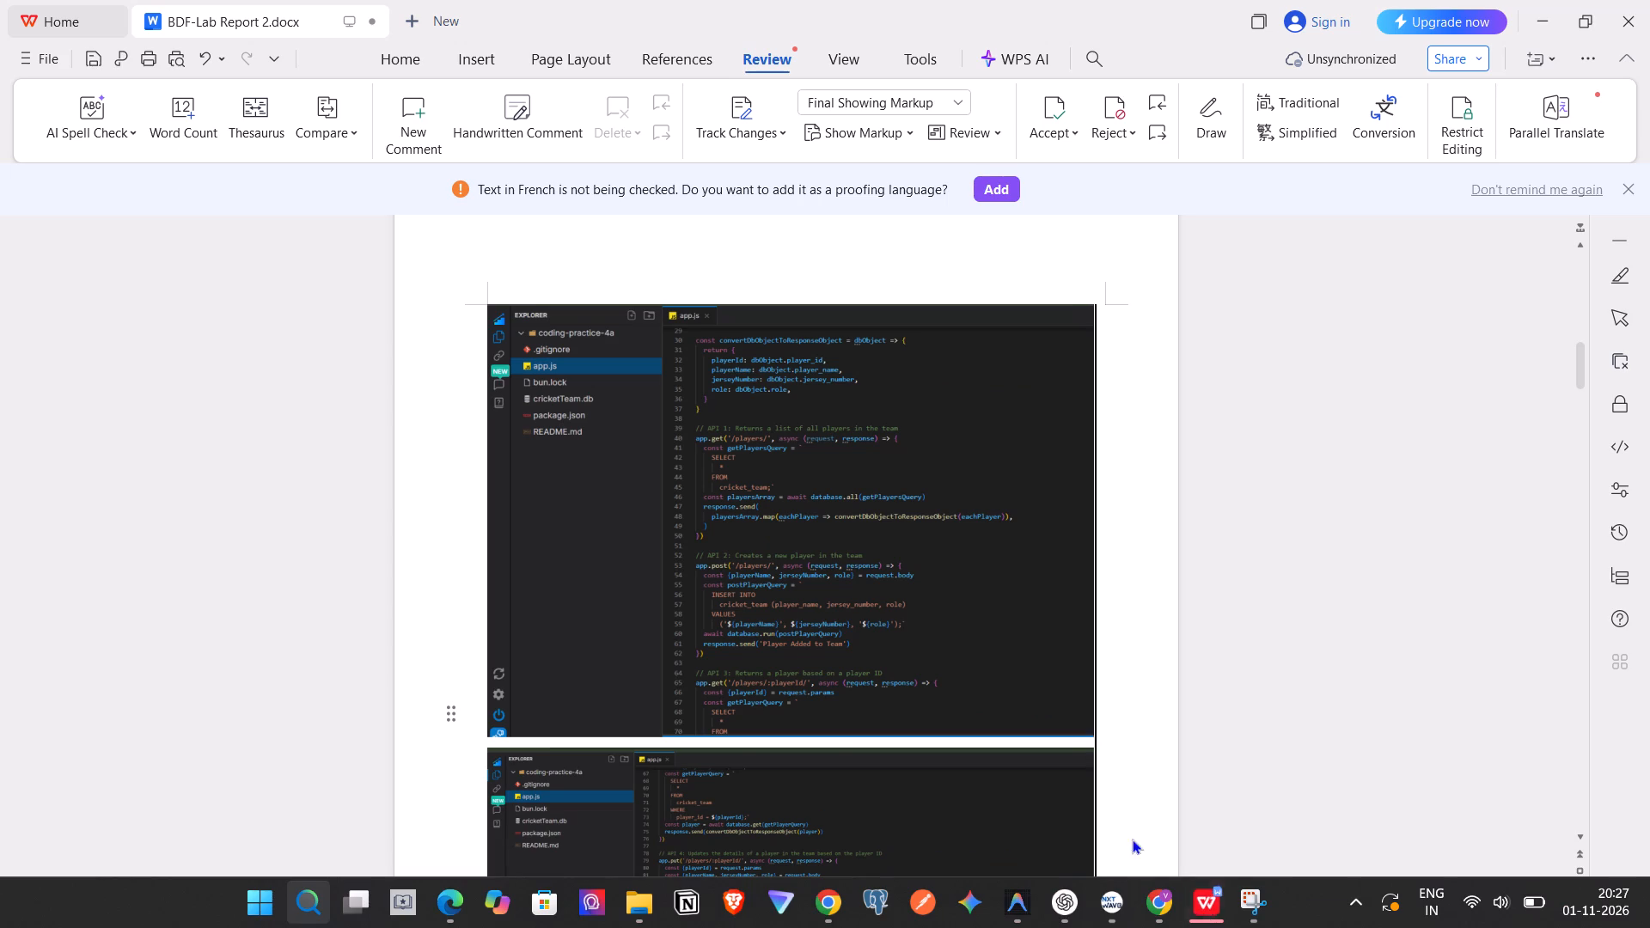
scroll(1061, 695, up, 4)
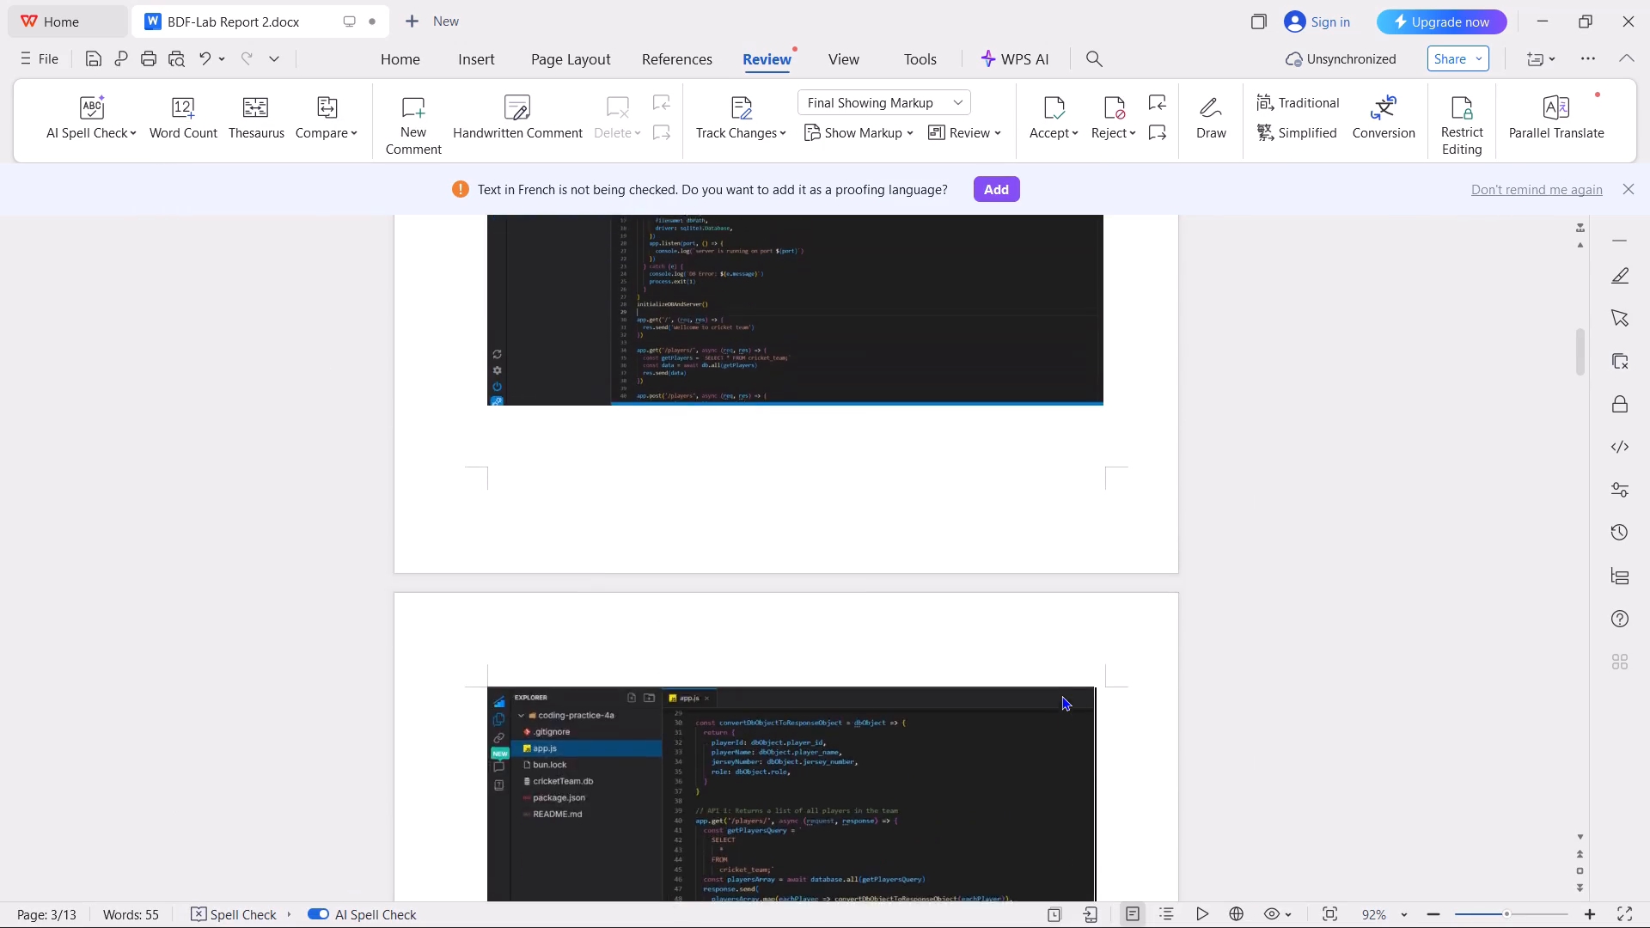
scroll(1061, 695, up, 4)
scroll(1061, 695, down, 5)
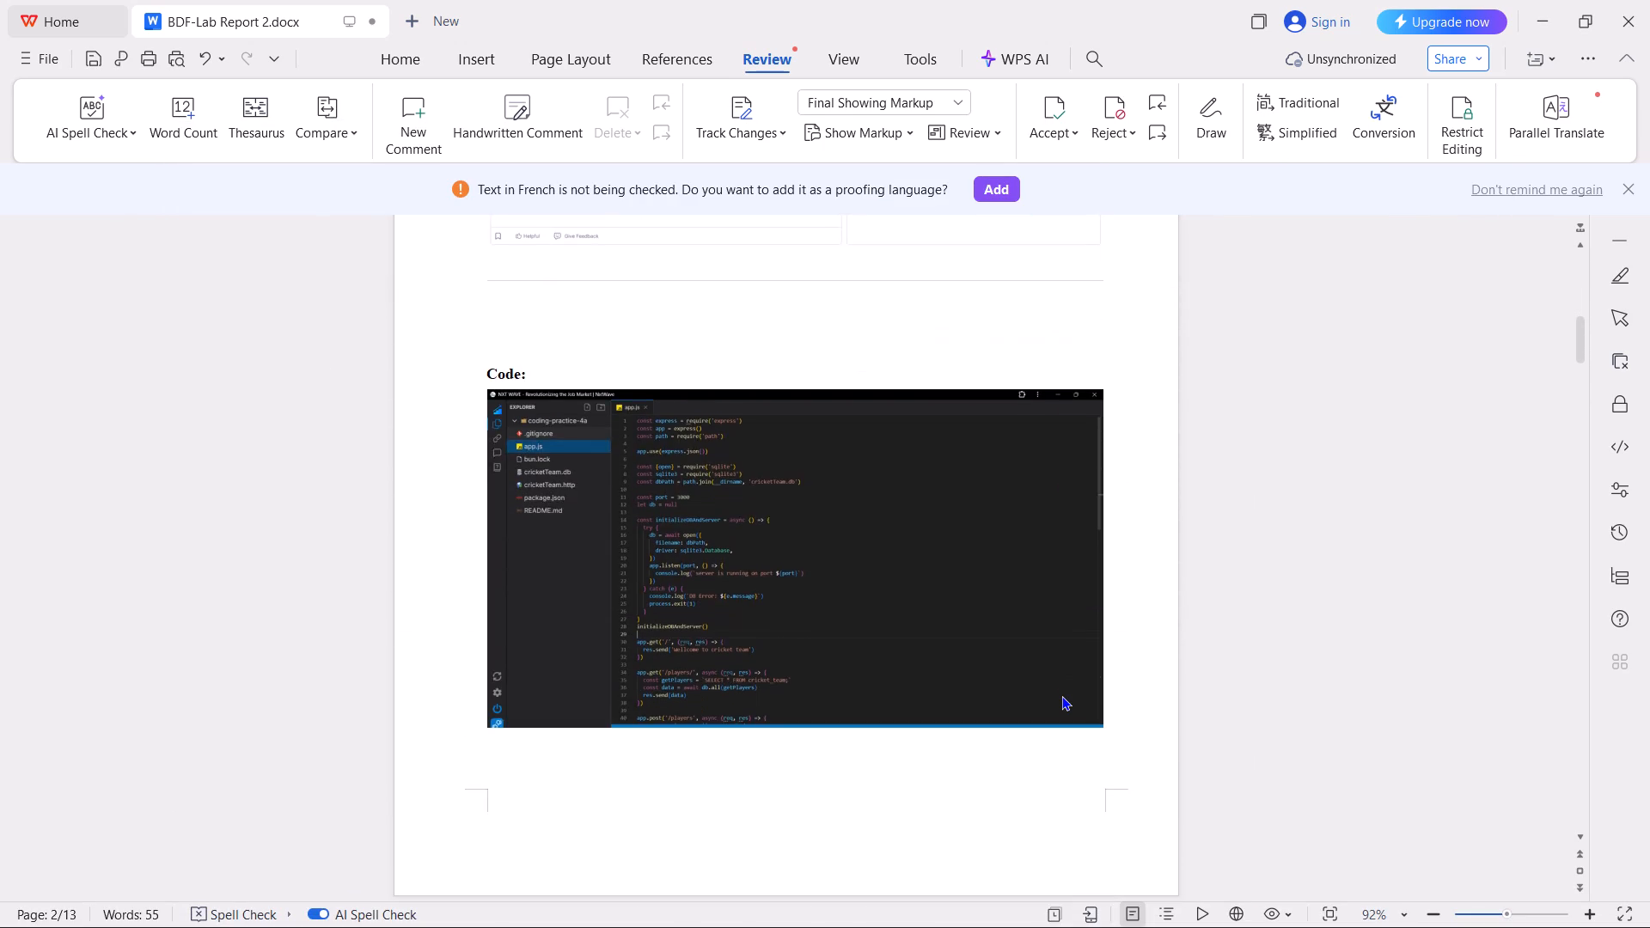
scroll(1061, 695, down, 6)
click(968, 632)
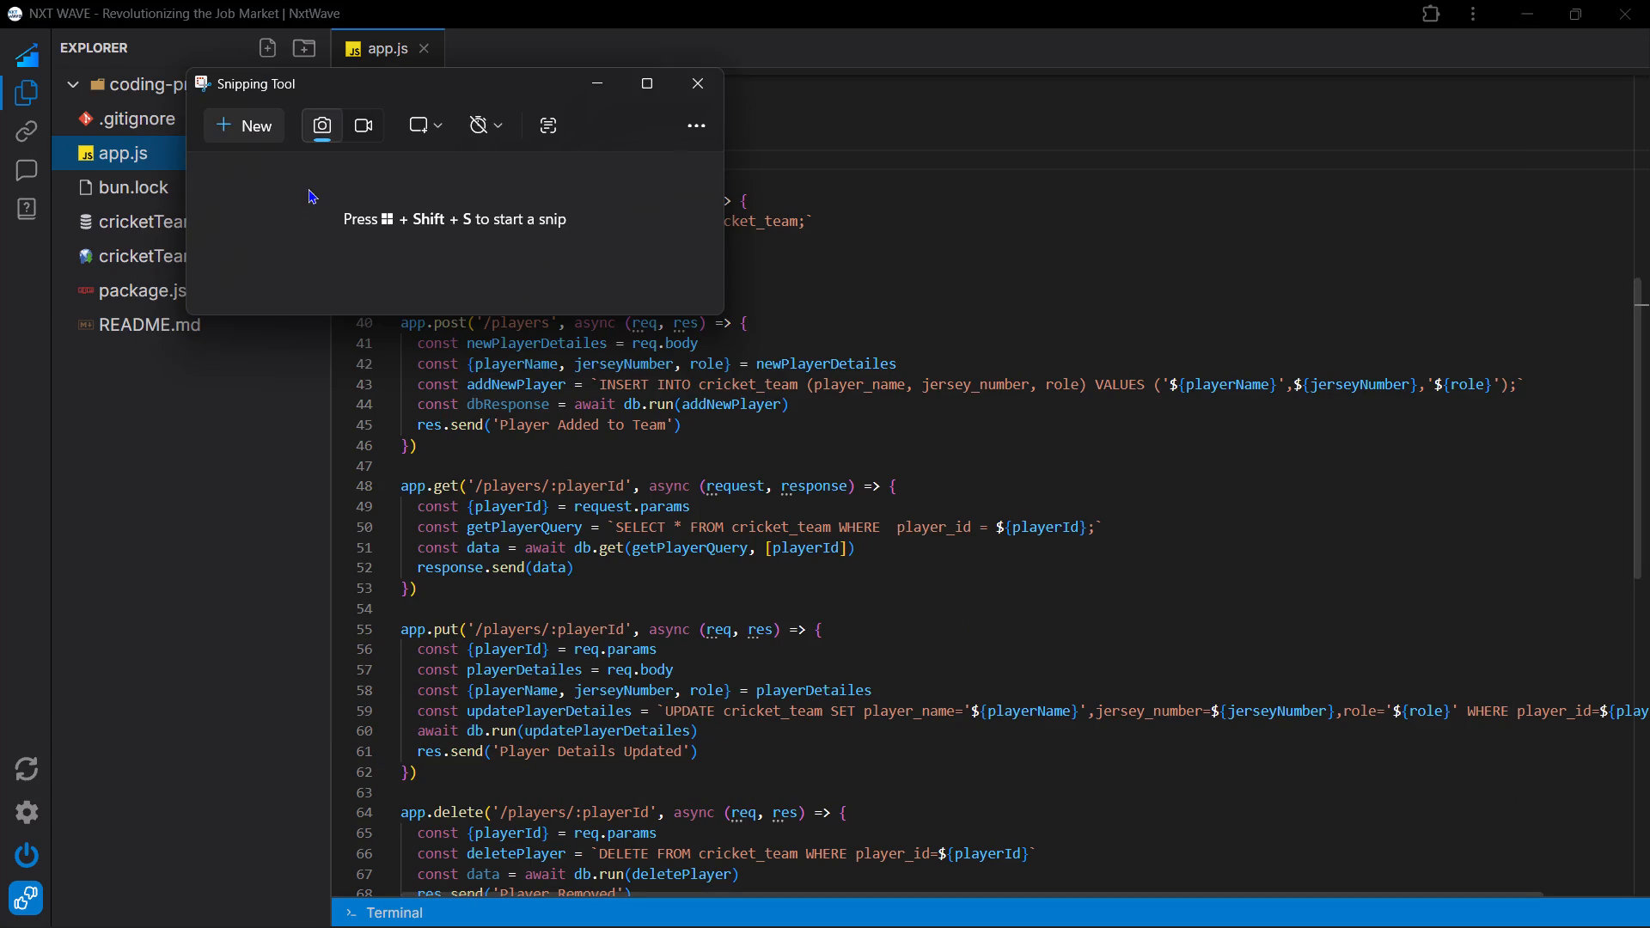
Snip the whole Chrome IDE window showing app.js lines 30 to 68 with the Snipping Tool, and copy the capture.
click(249, 125)
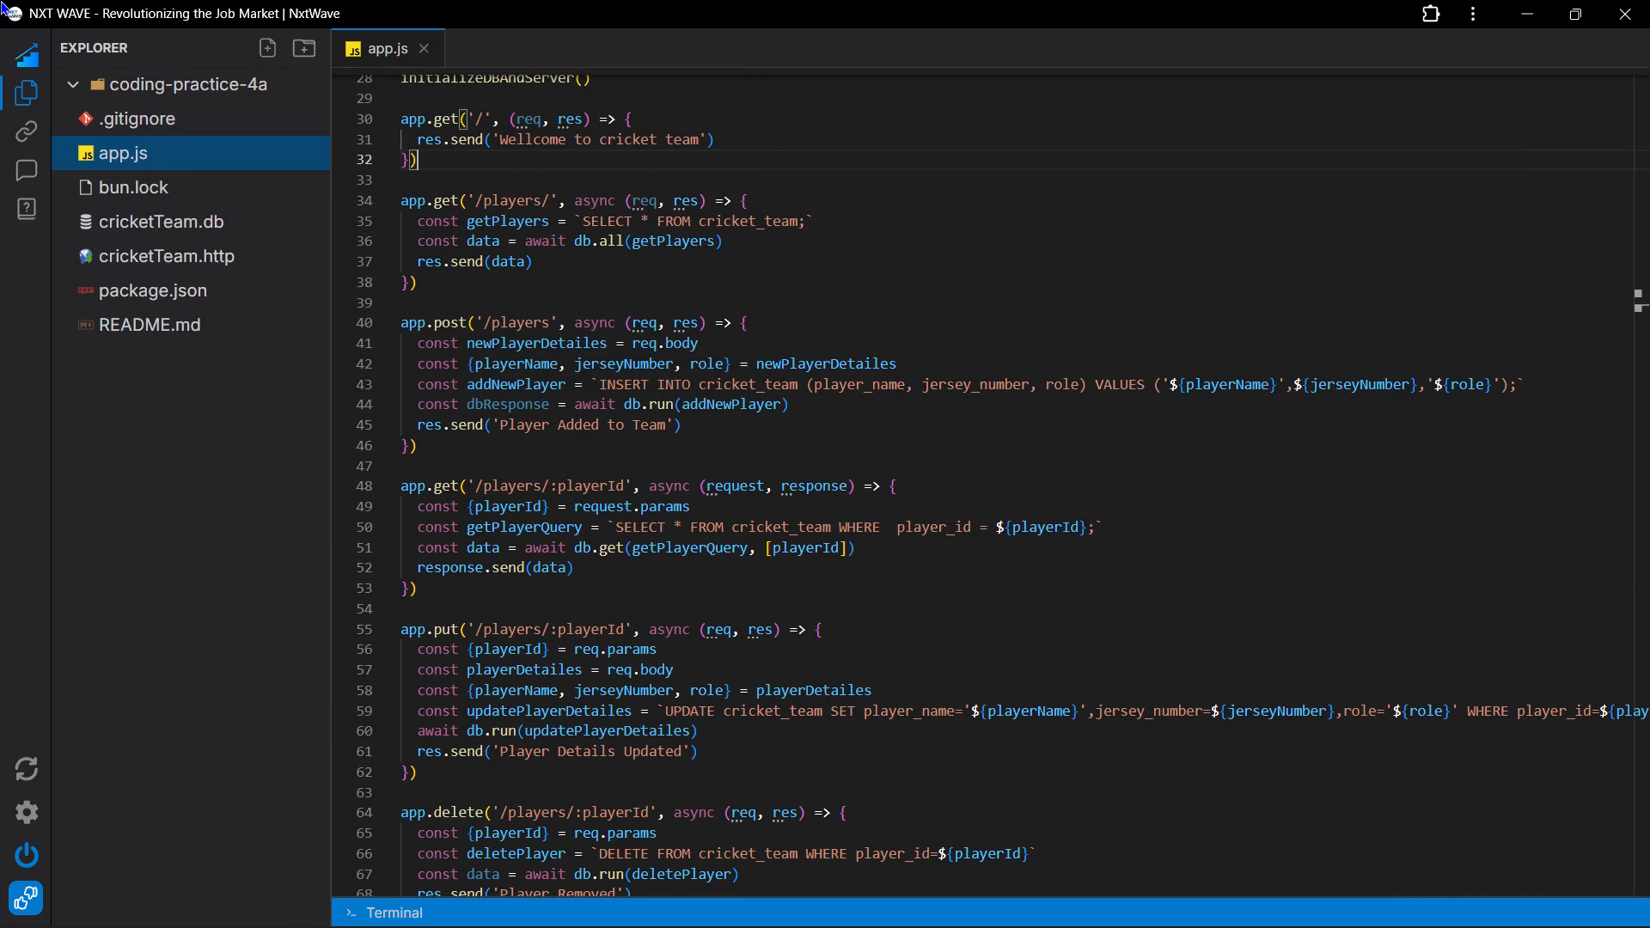
click(0, 0)
drag(0, 0, 1215, 855)
scroll(609, 452, right, 3)
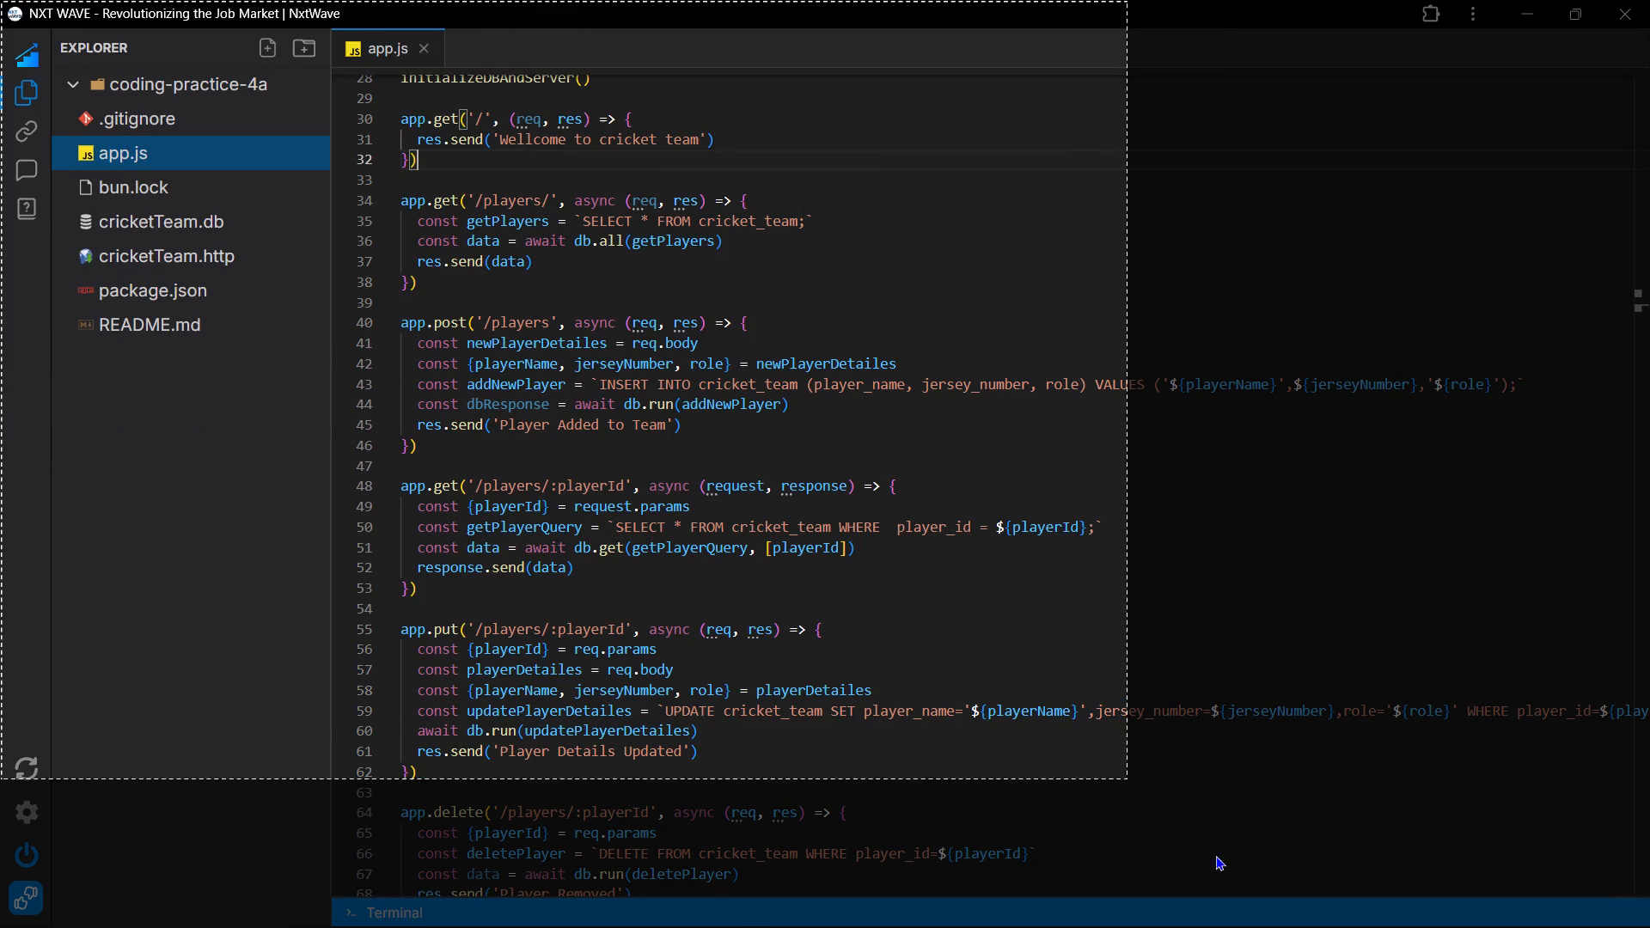
scroll(1215, 855, right, 4)
drag(1215, 855, 1649, 927)
key(ctrl+c)
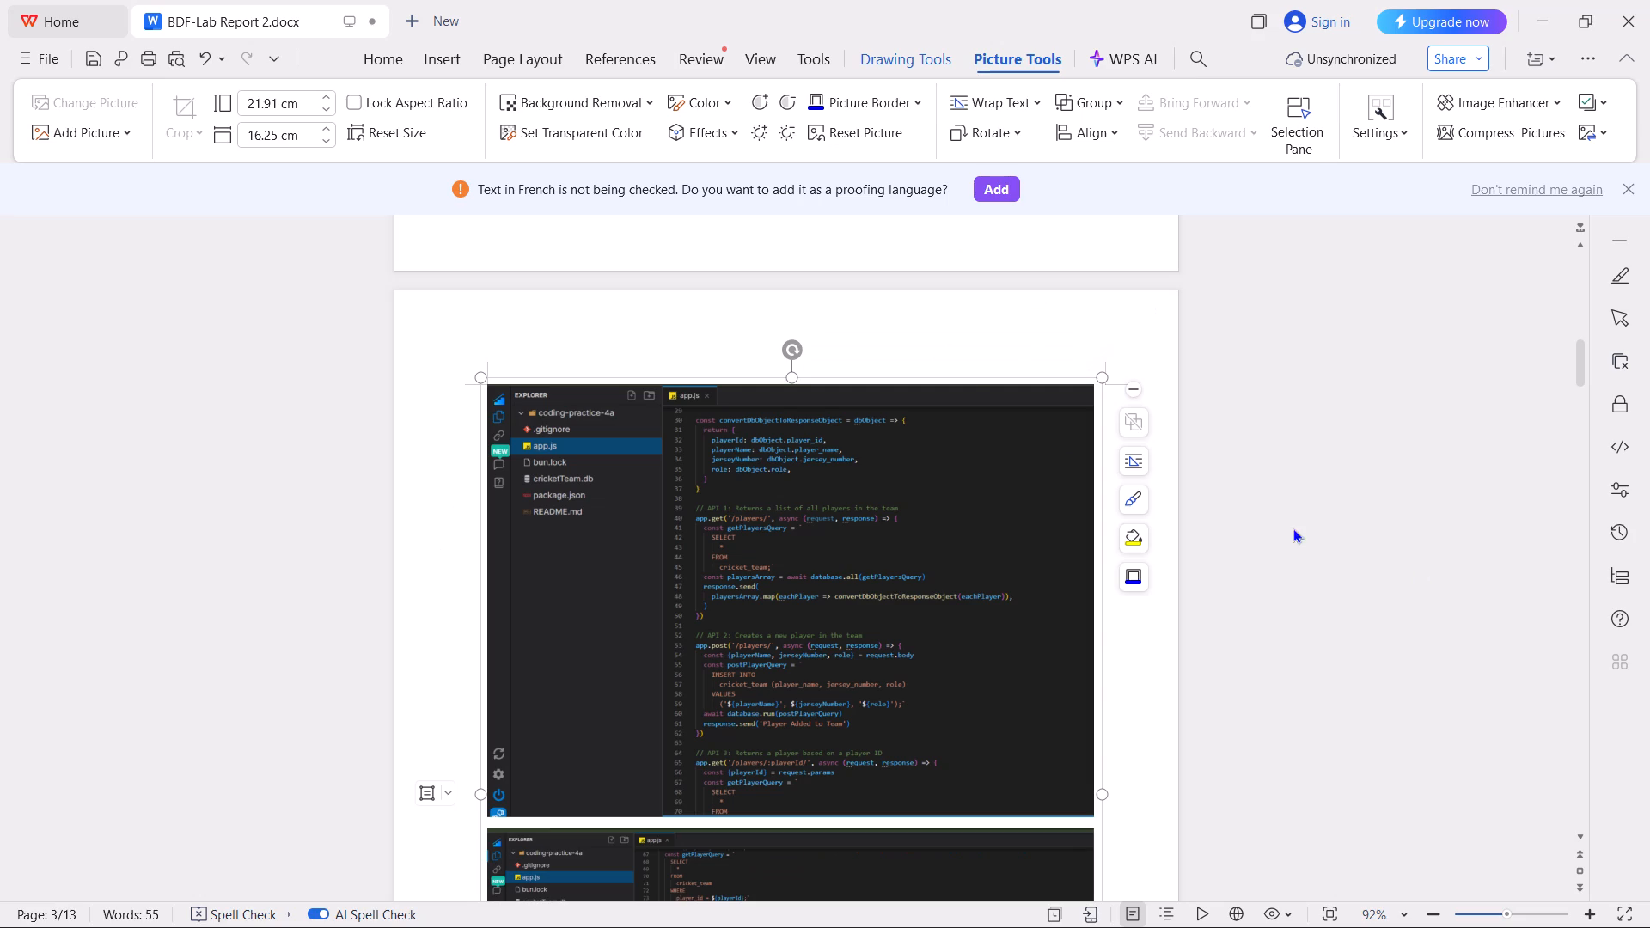
In the WPS lab report, paste the copied app.js screenshot at the first old code picture on page 3.
click(854, 495)
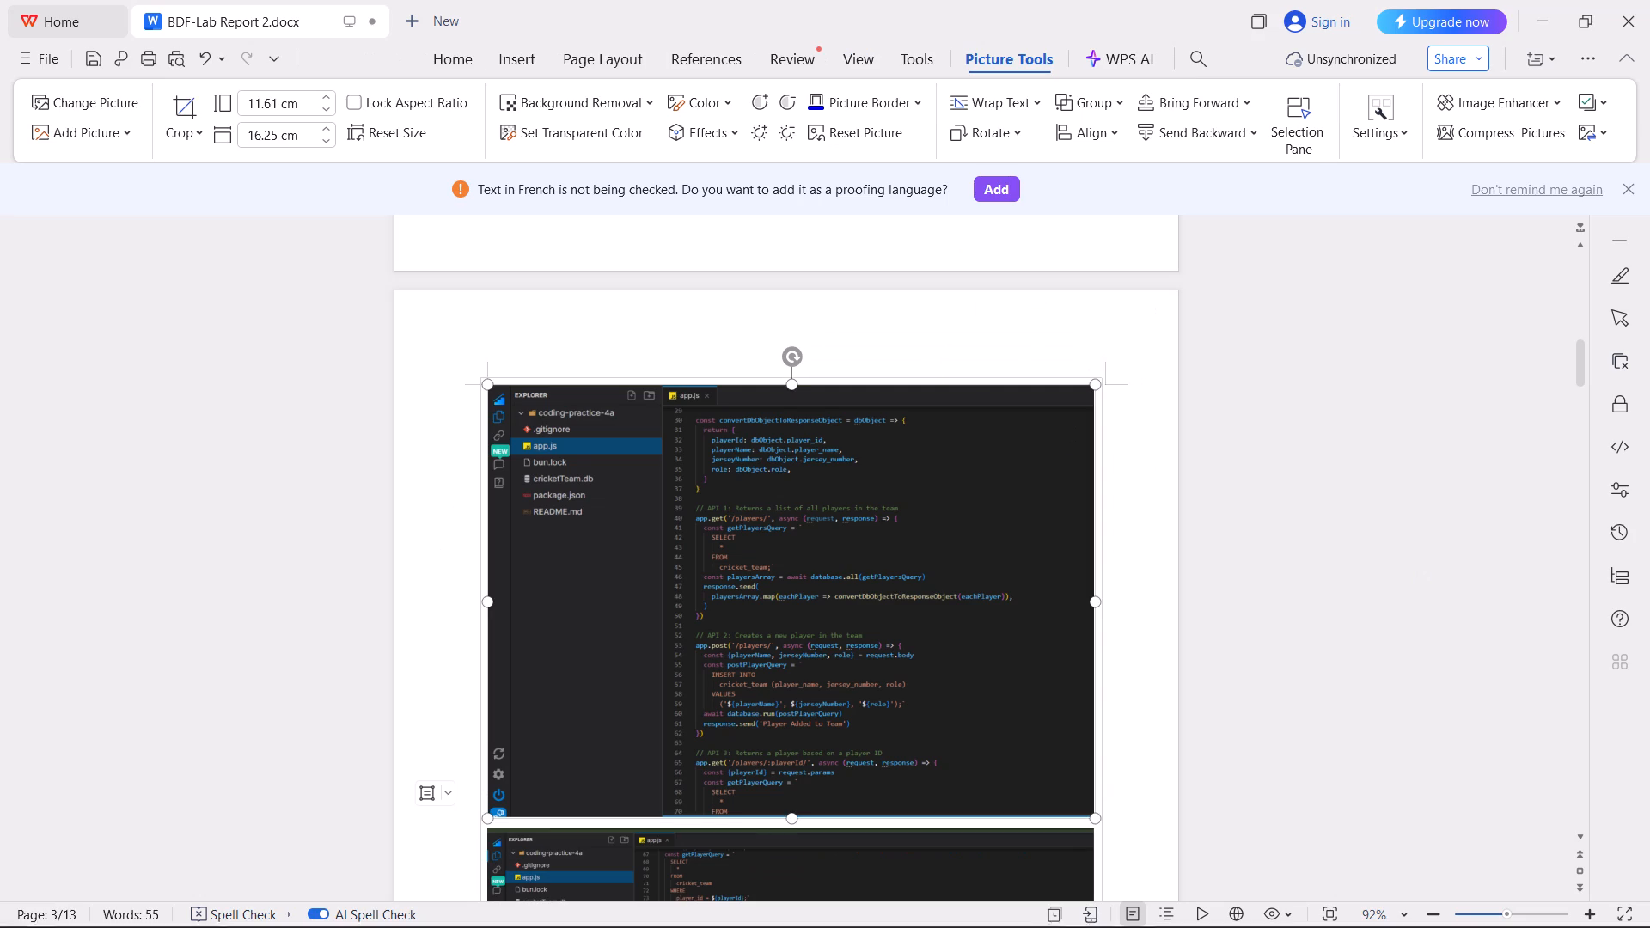
key(ctrl+v)
Check the report from the cover page down to the newly pasted app.js screenshot on page 3.
scroll(854, 495, up, 1)
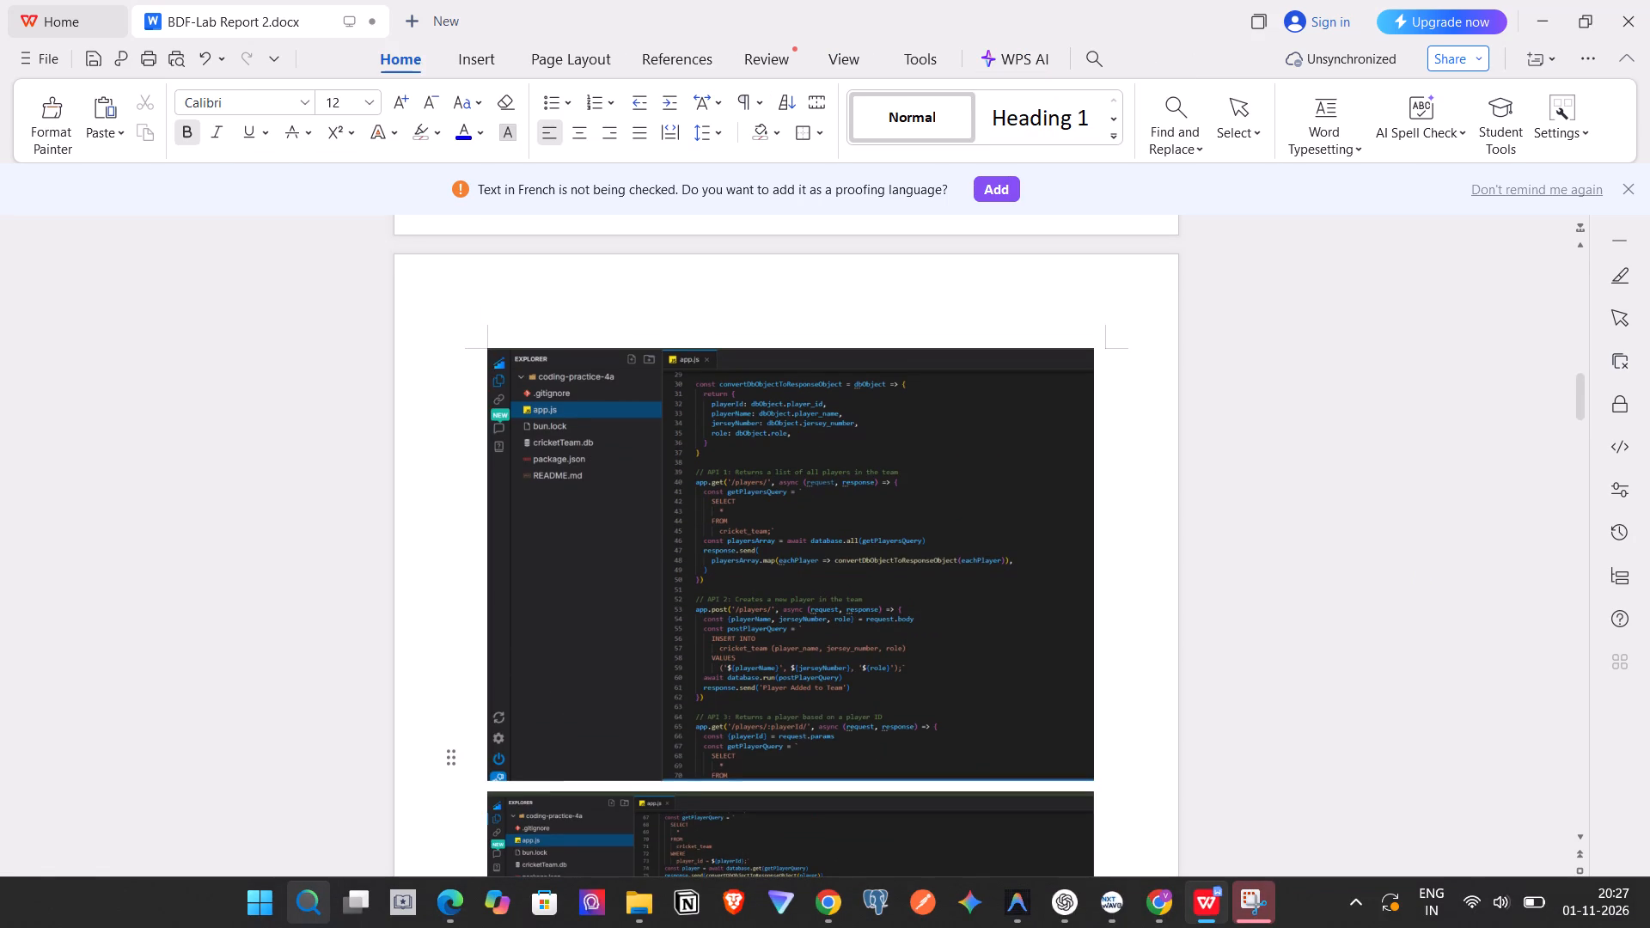
scroll(854, 495, down, 2)
scroll(854, 495, up, 4)
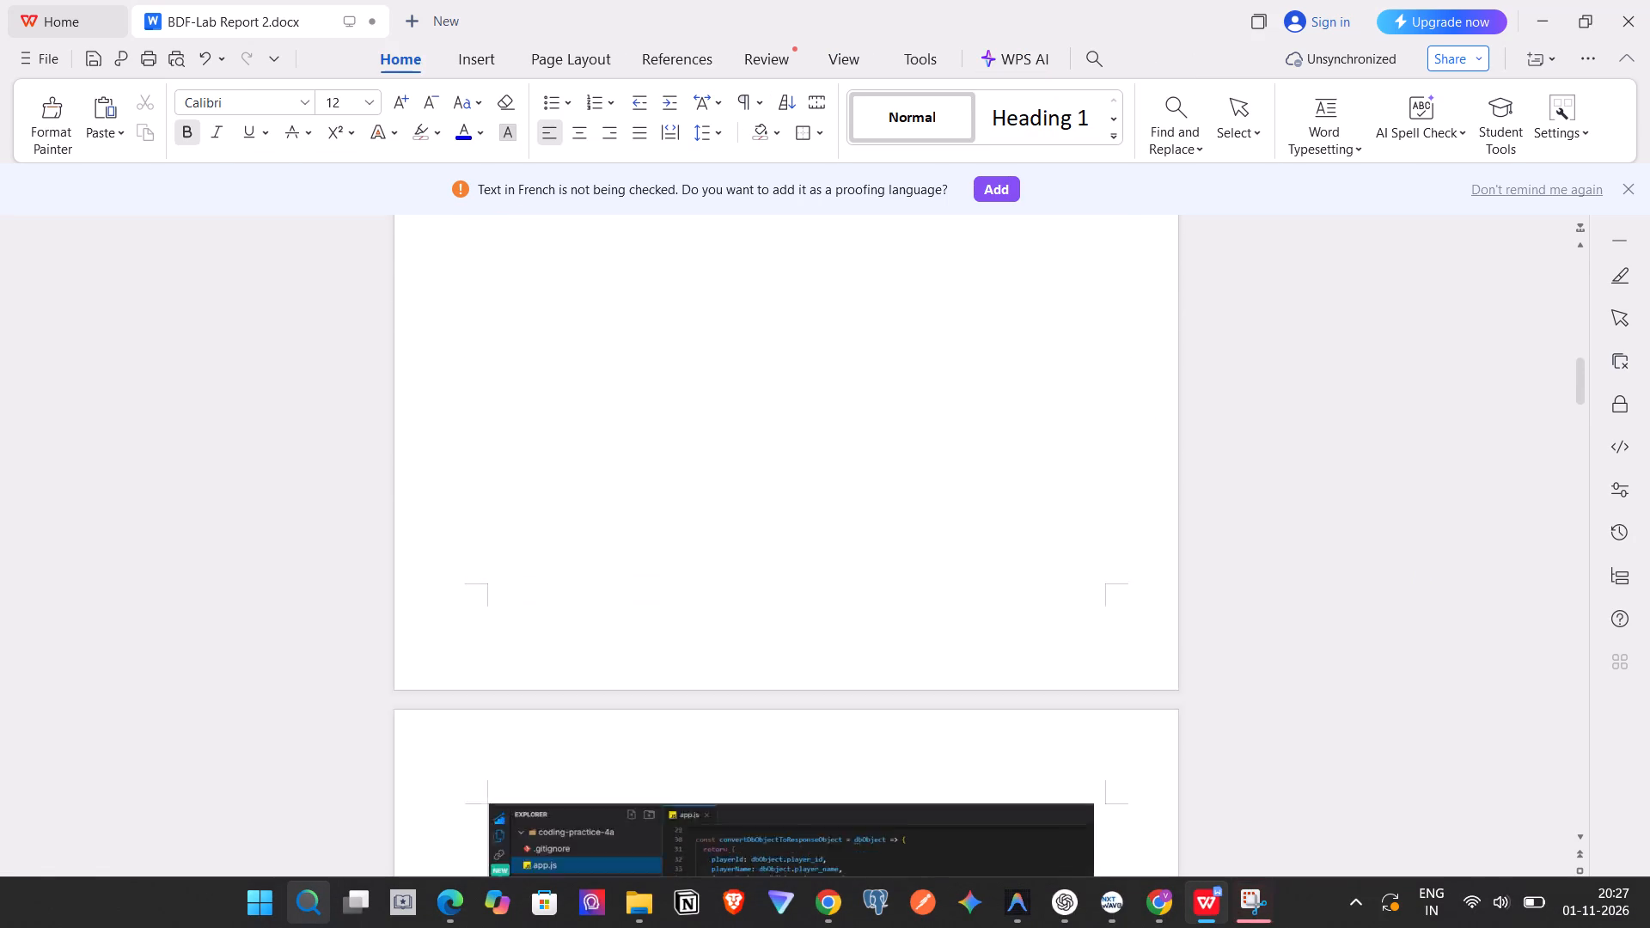
scroll(854, 495, up, 6)
scroll(854, 495, down, 3)
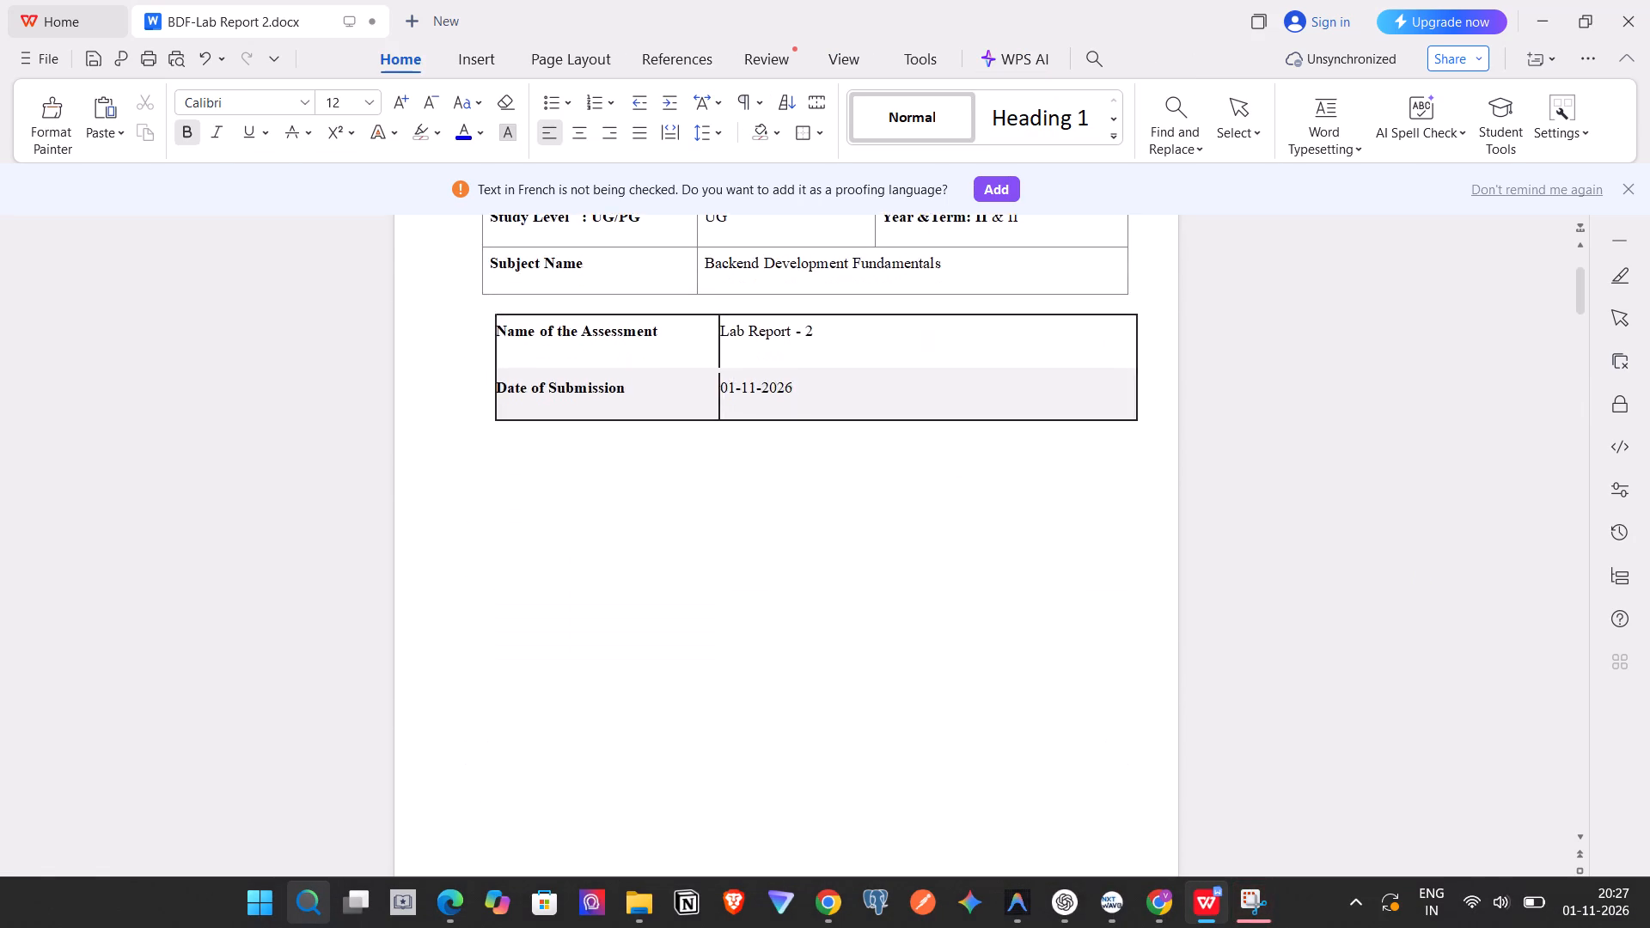
scroll(854, 495, down, 8)
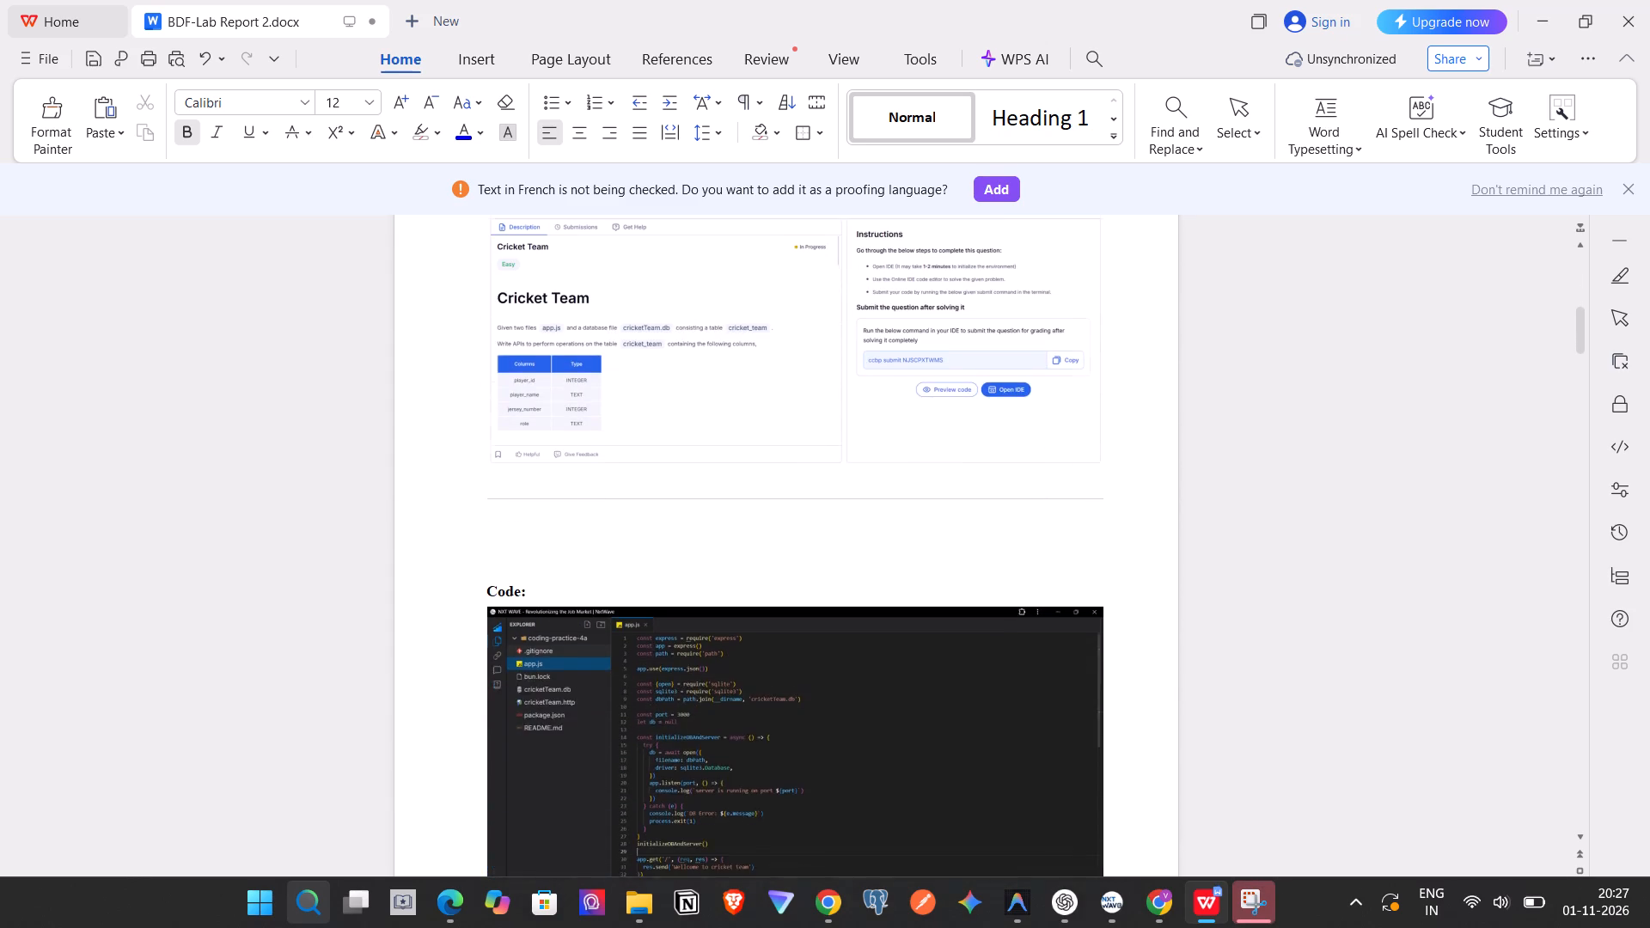
scroll(854, 495, down, 6)
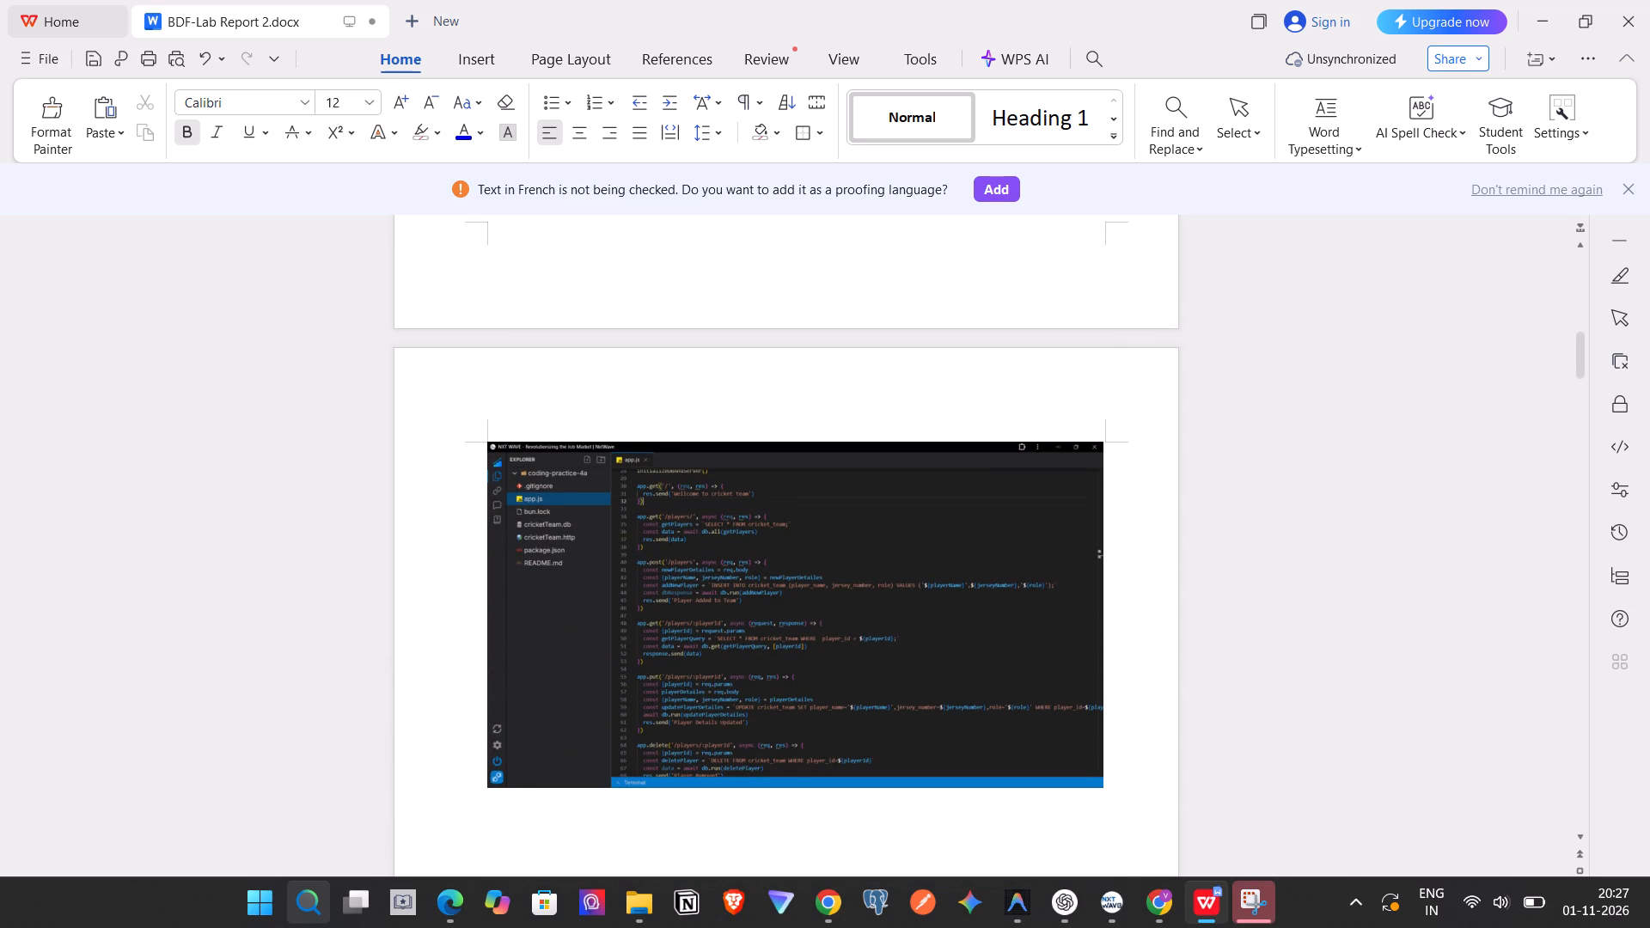
click(839, 582)
Cut the group of two old code pictures on page 4, just above Question 1's Output heading.
scroll(839, 582, down, 3)
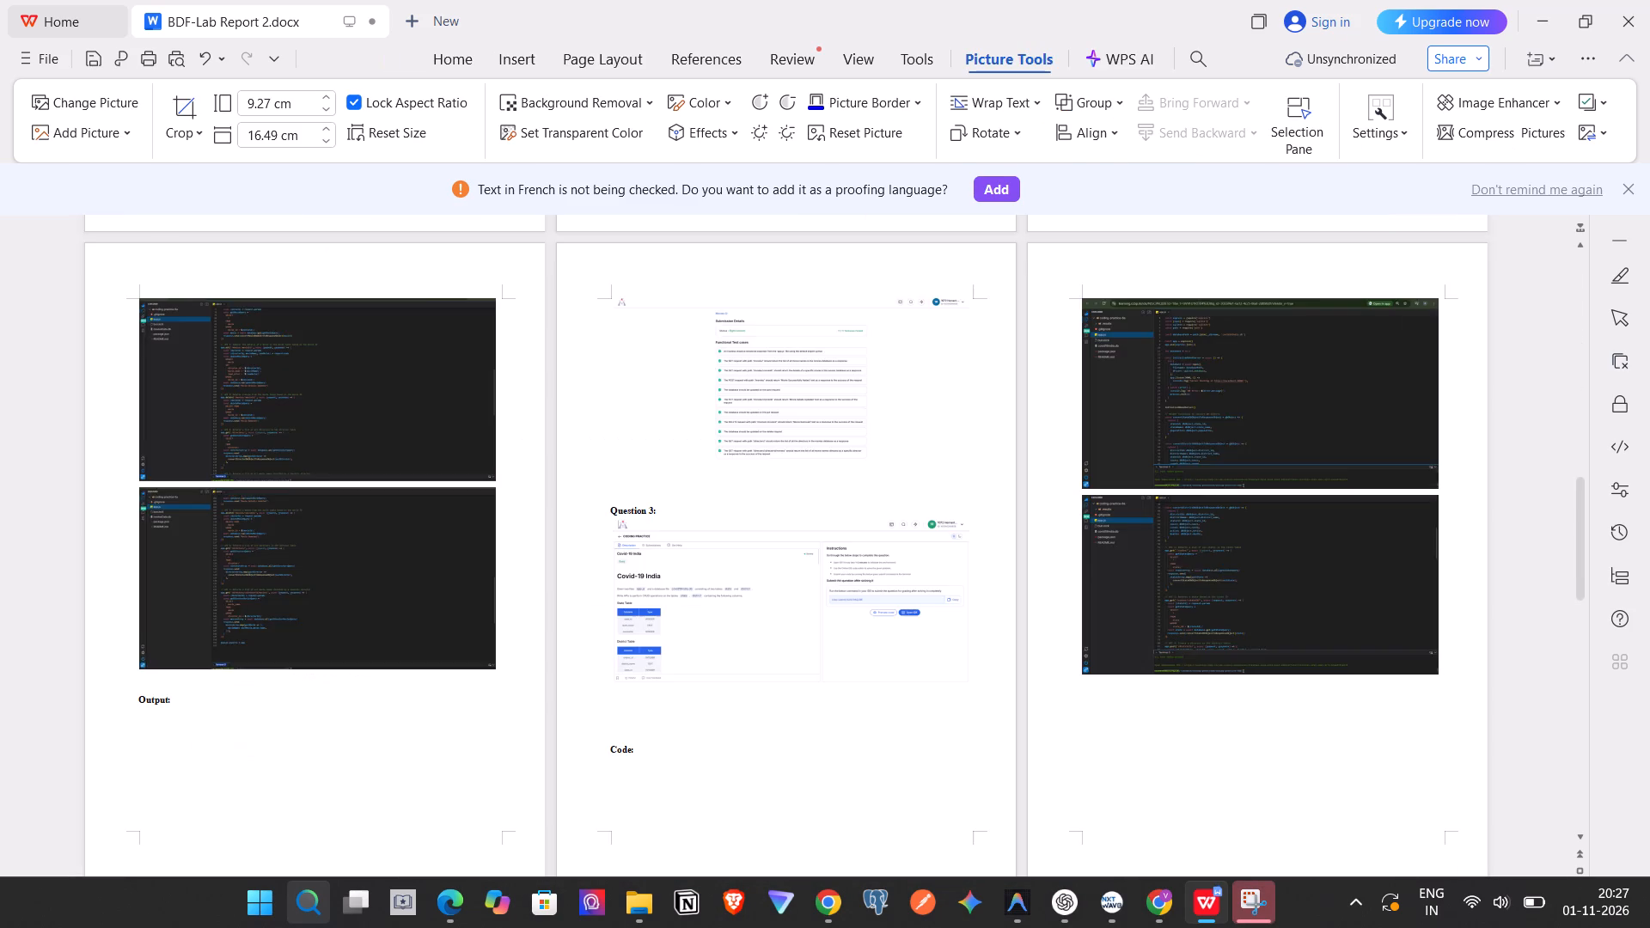
scroll(839, 582, up, 8)
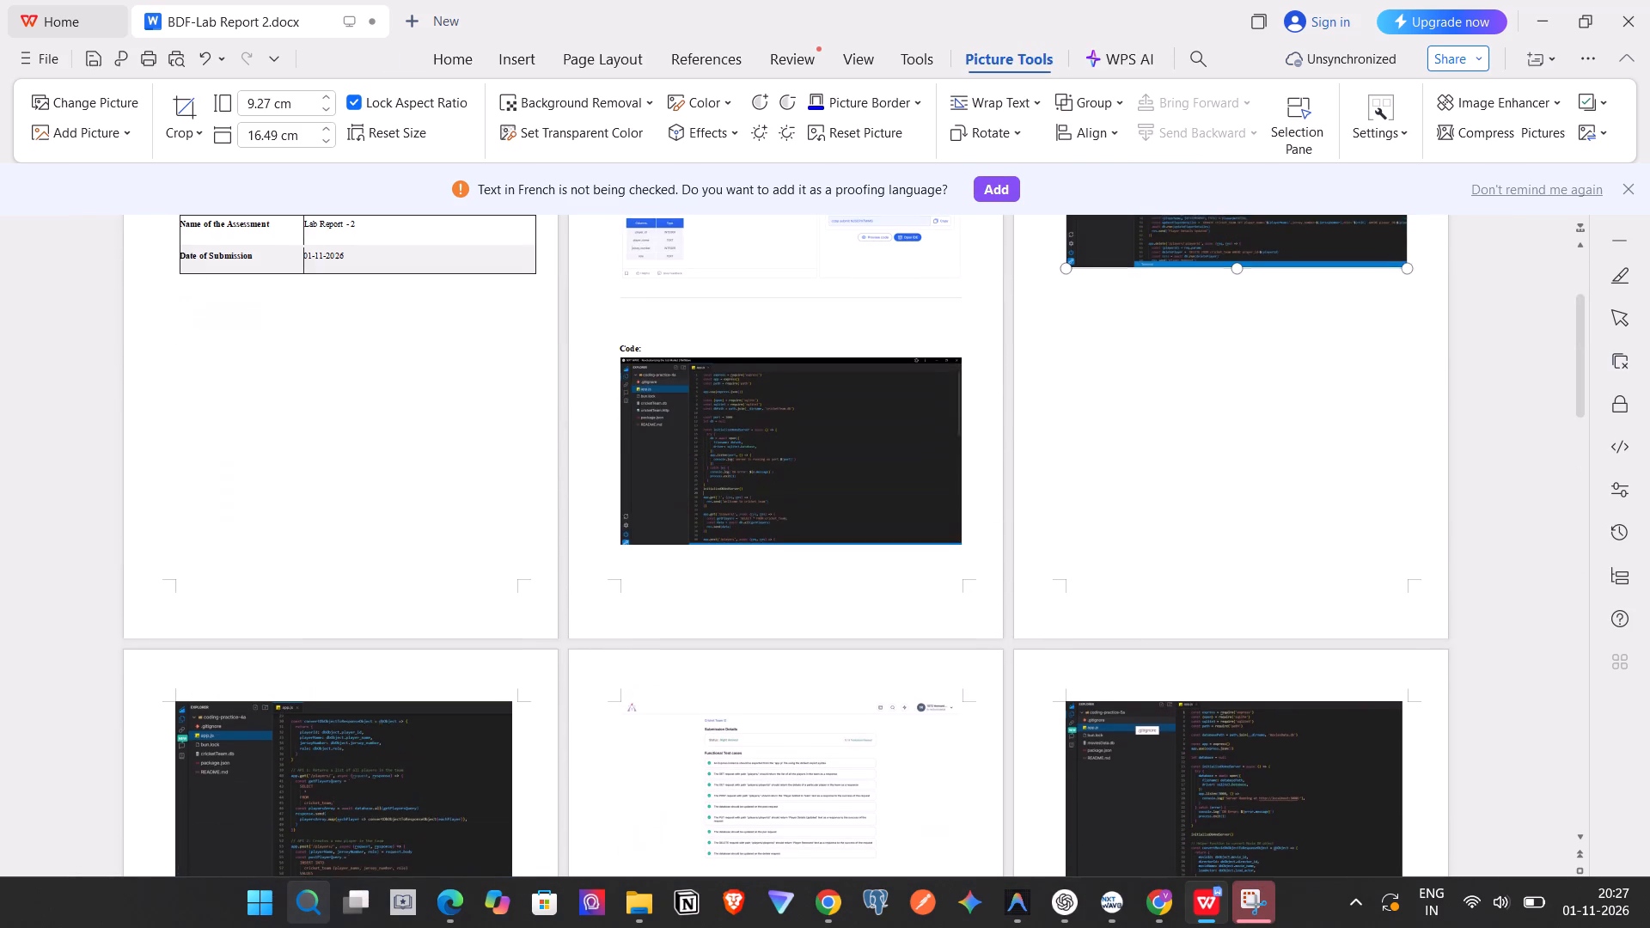
click(1032, 370)
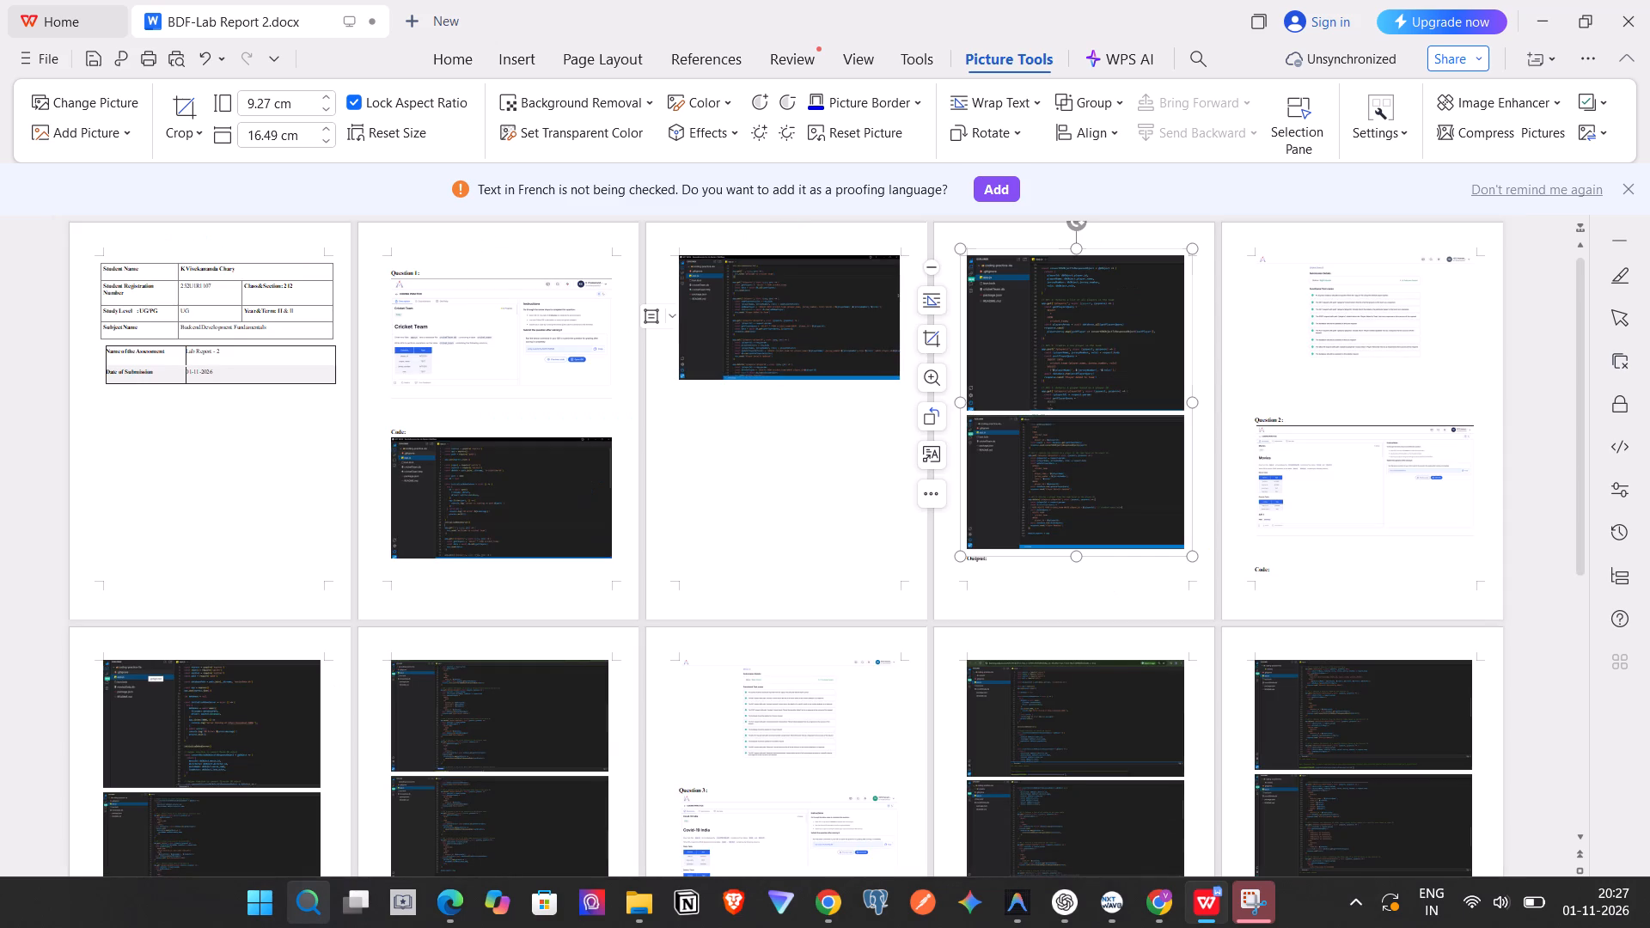
key(ctrl+x)
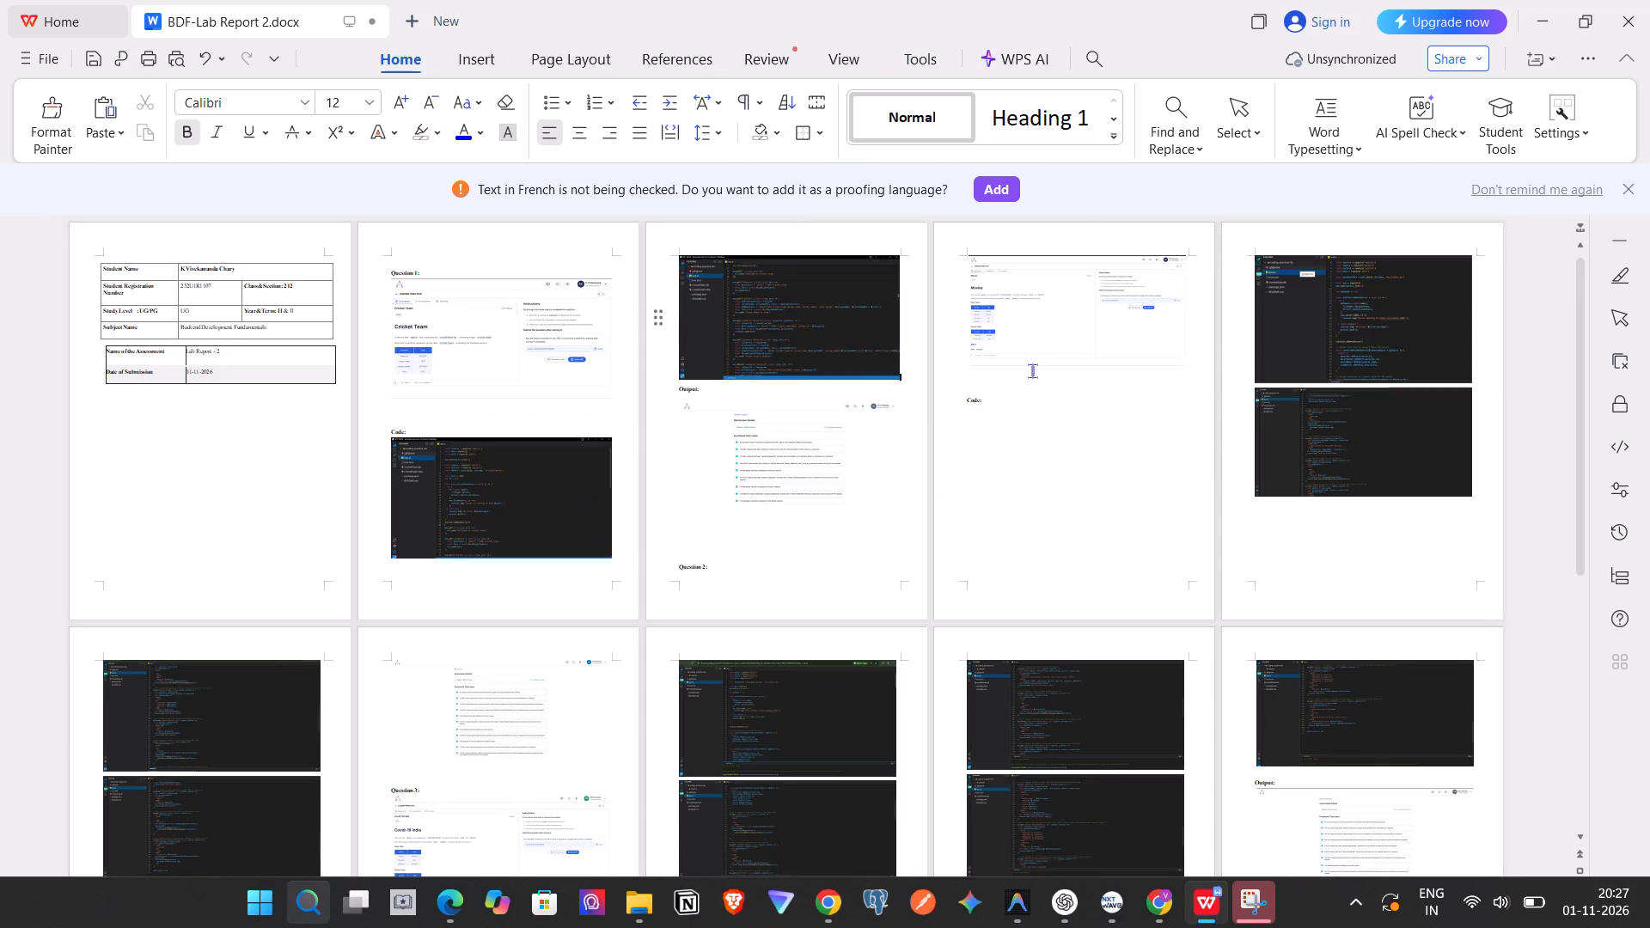
Check the report's layout from the cover page through the Question 1 code screenshots on pages 2 and 3.
scroll(575, 382, up, 2)
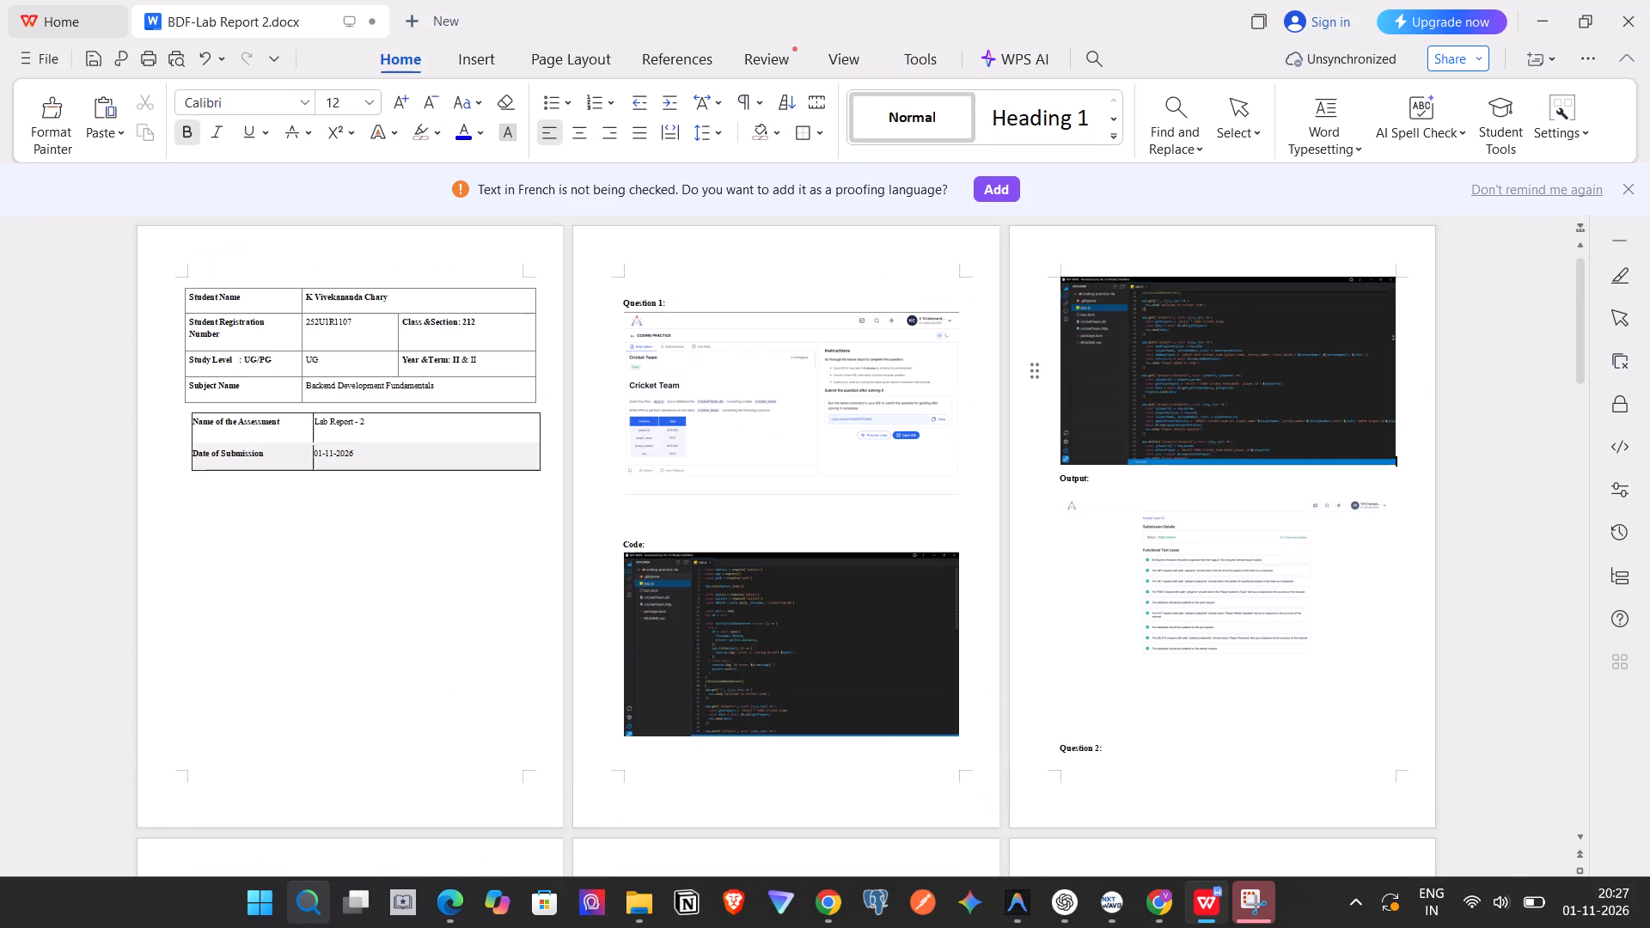
scroll(575, 382, up, 6)
scroll(575, 382, down, 3)
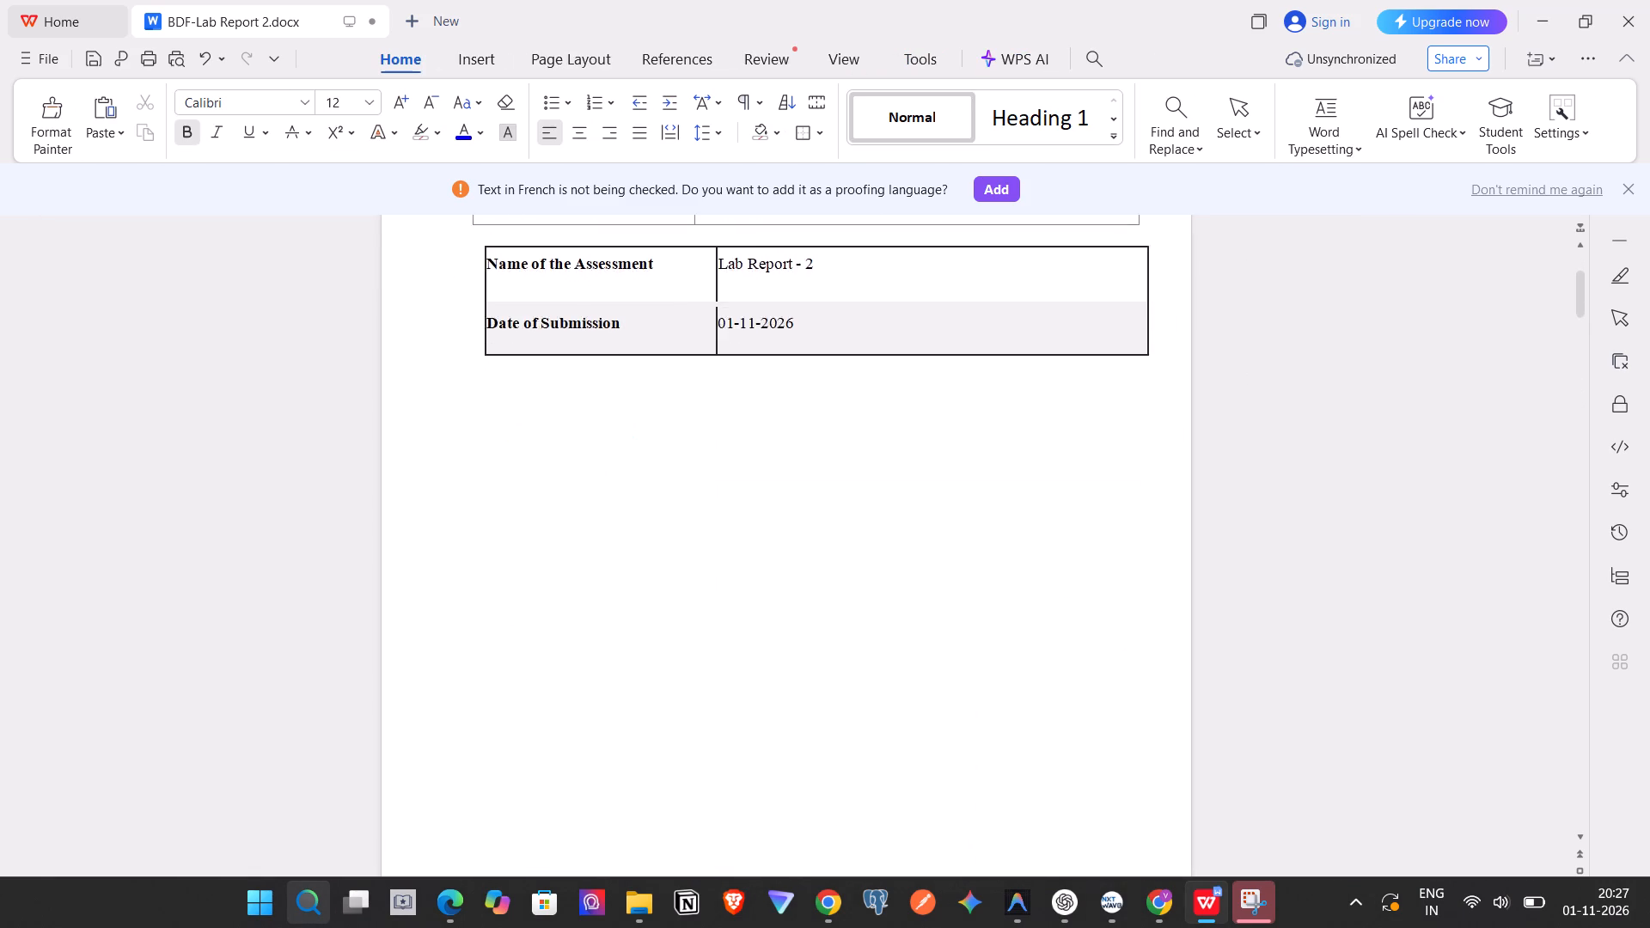
scroll(575, 382, down, 8)
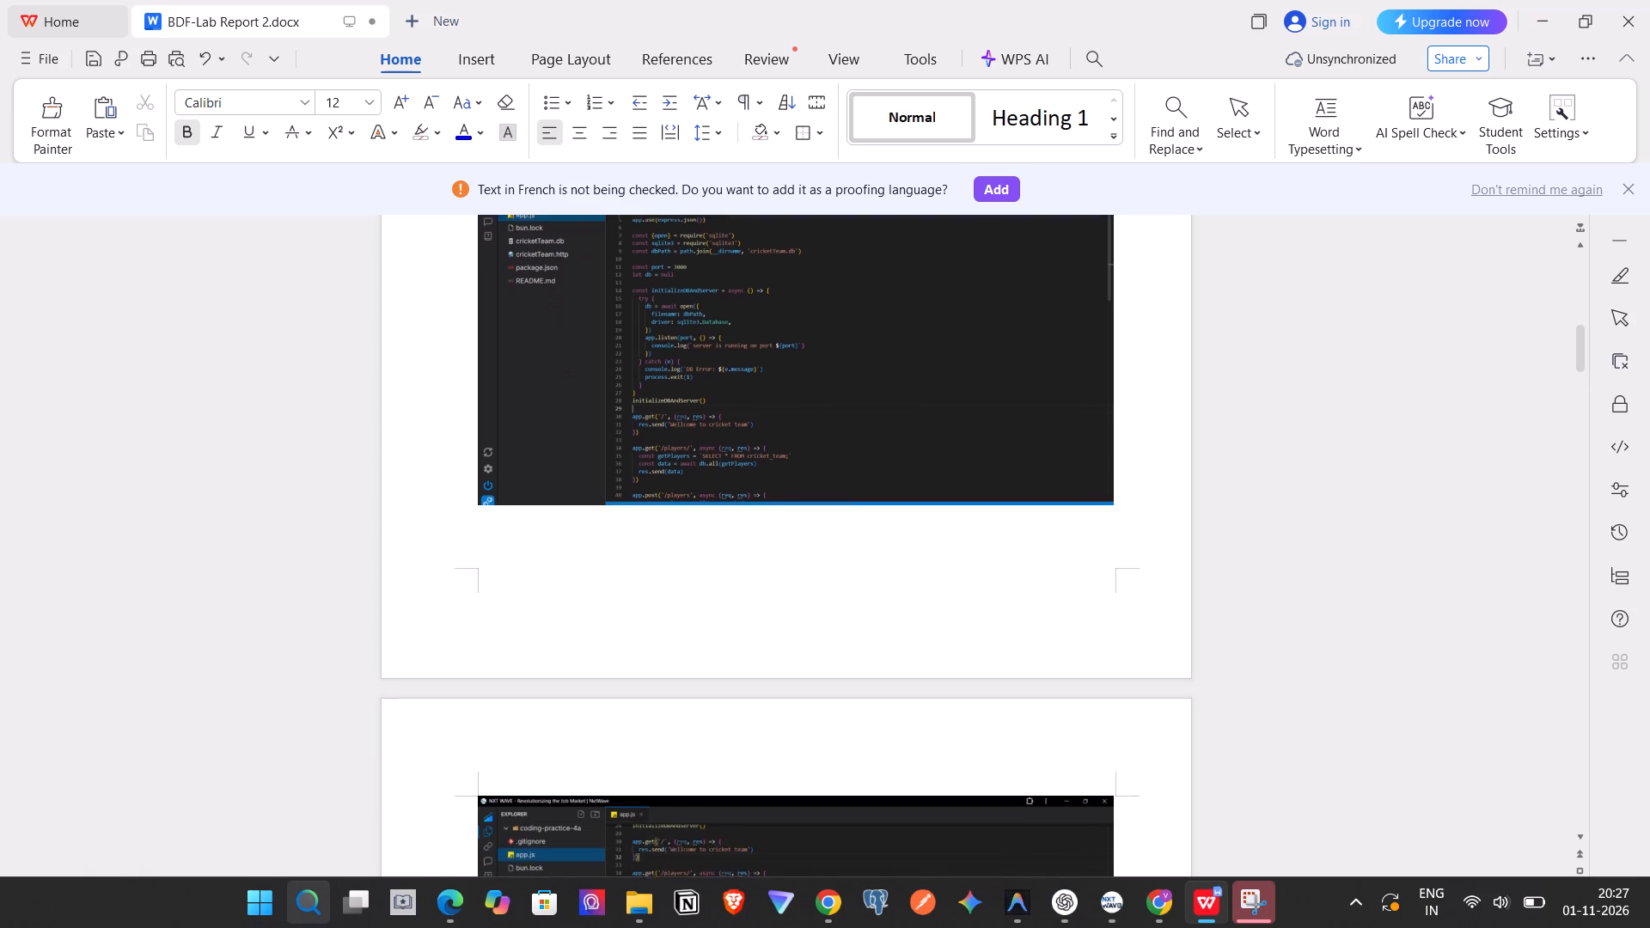
scroll(575, 382, down, 2)
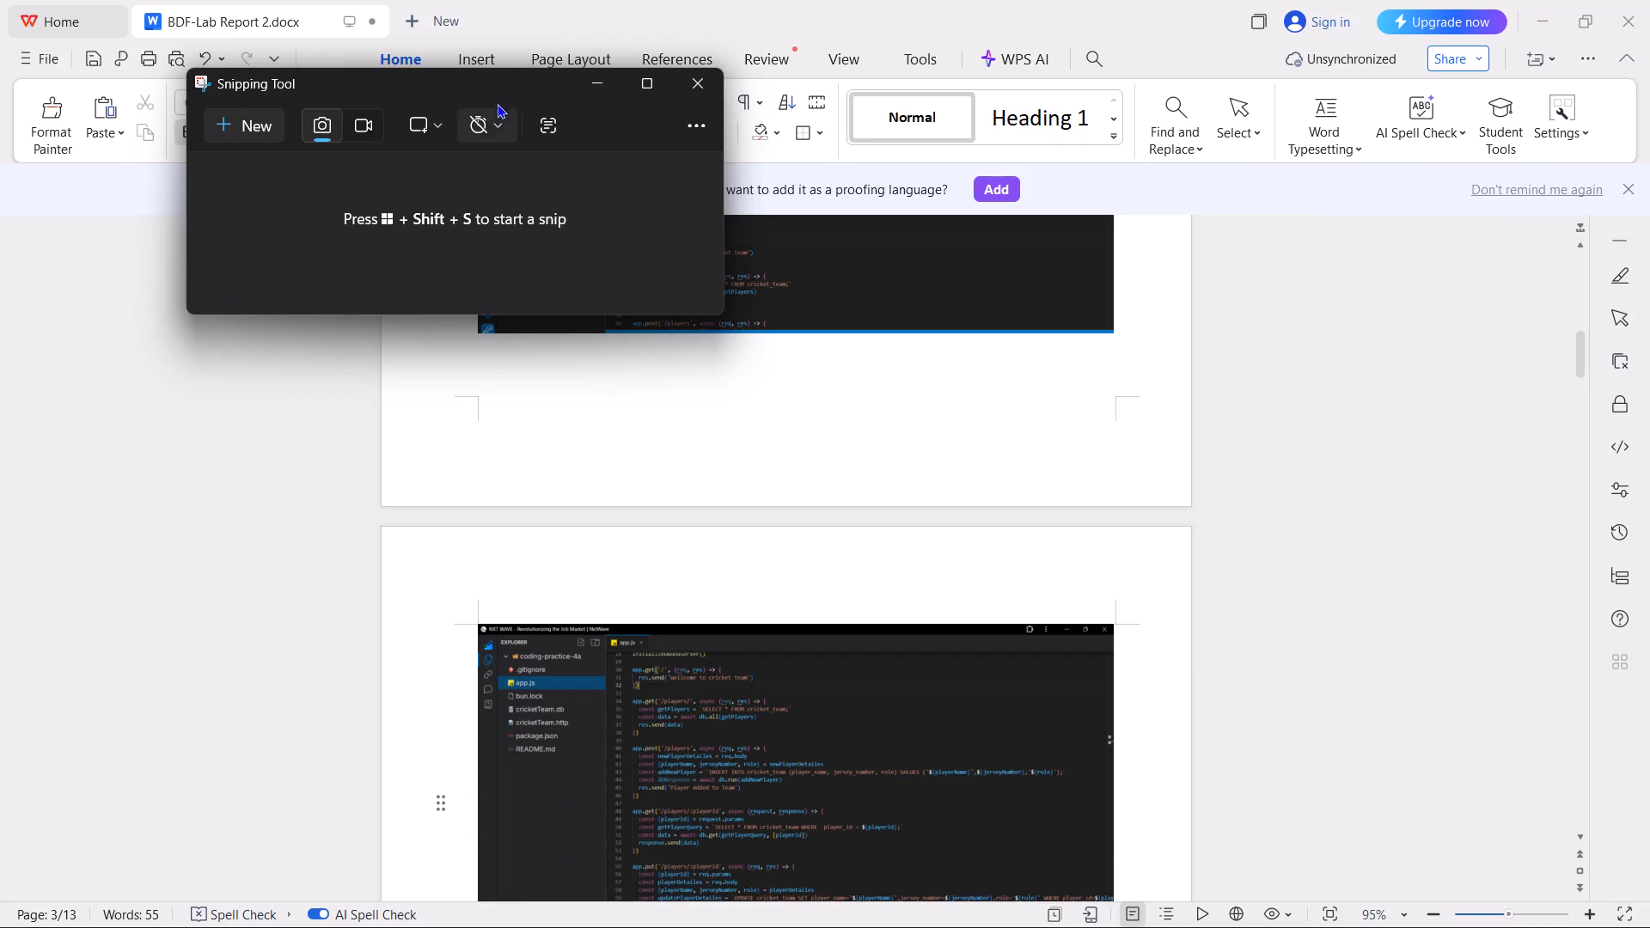
Move the Snipping Tool window clear of the report pages and compare the code screenshots on pages 2 and 3 down to Output.
drag(487, 91, 309, 11)
scroll(757, 522, up, 3)
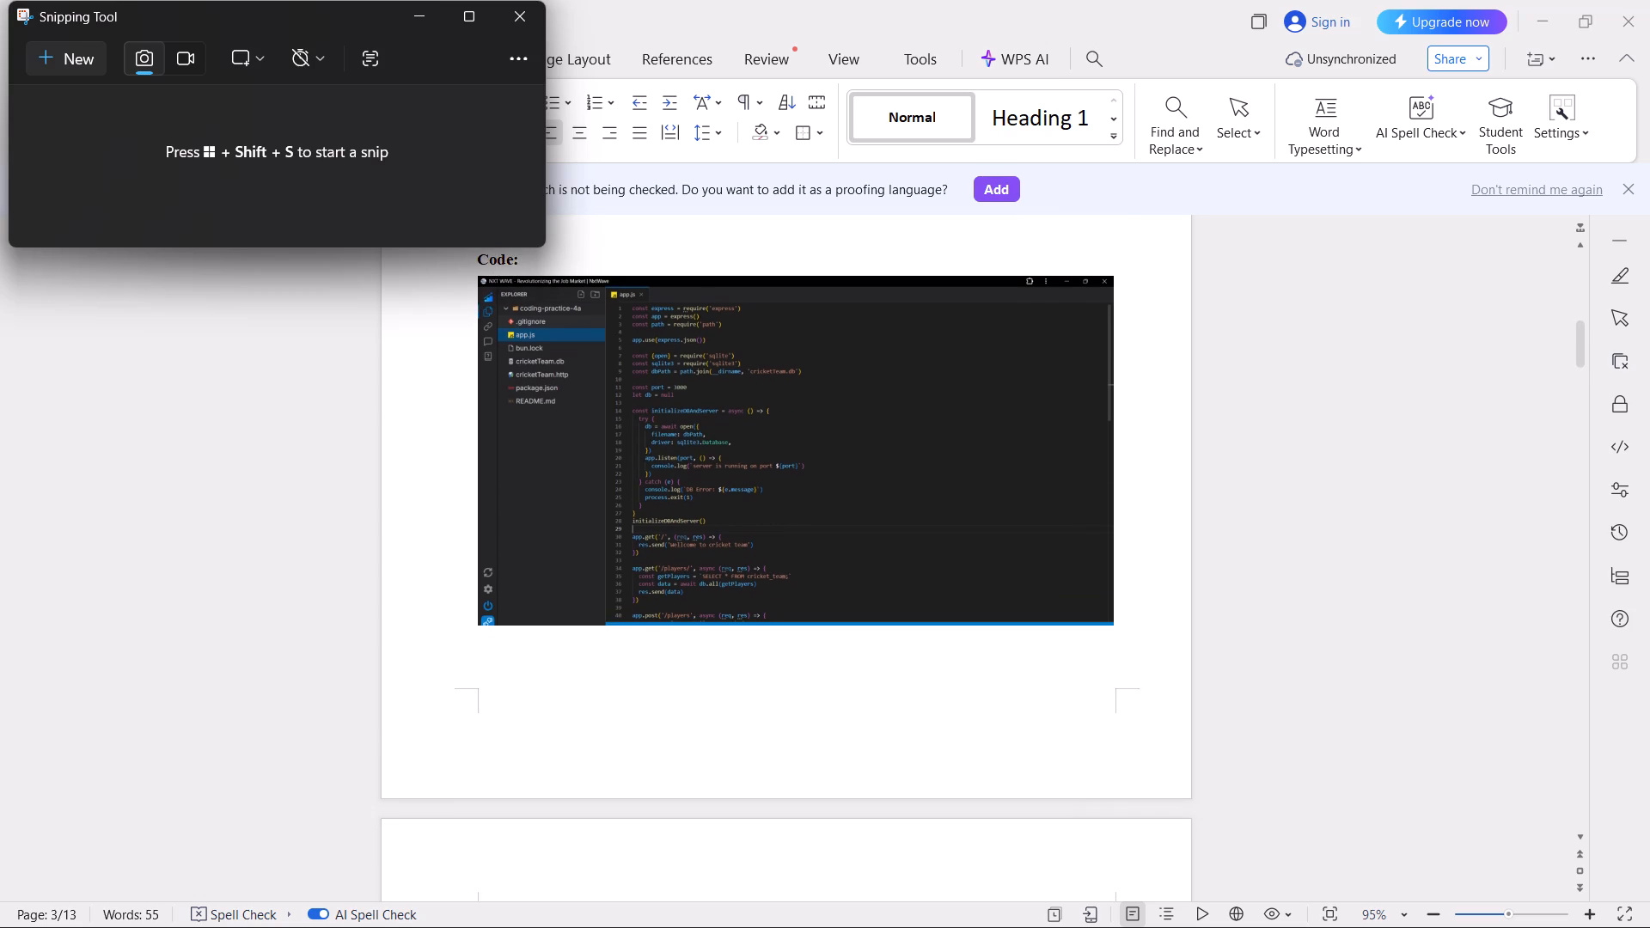
scroll(757, 522, down, 2)
scroll(757, 522, up, 1)
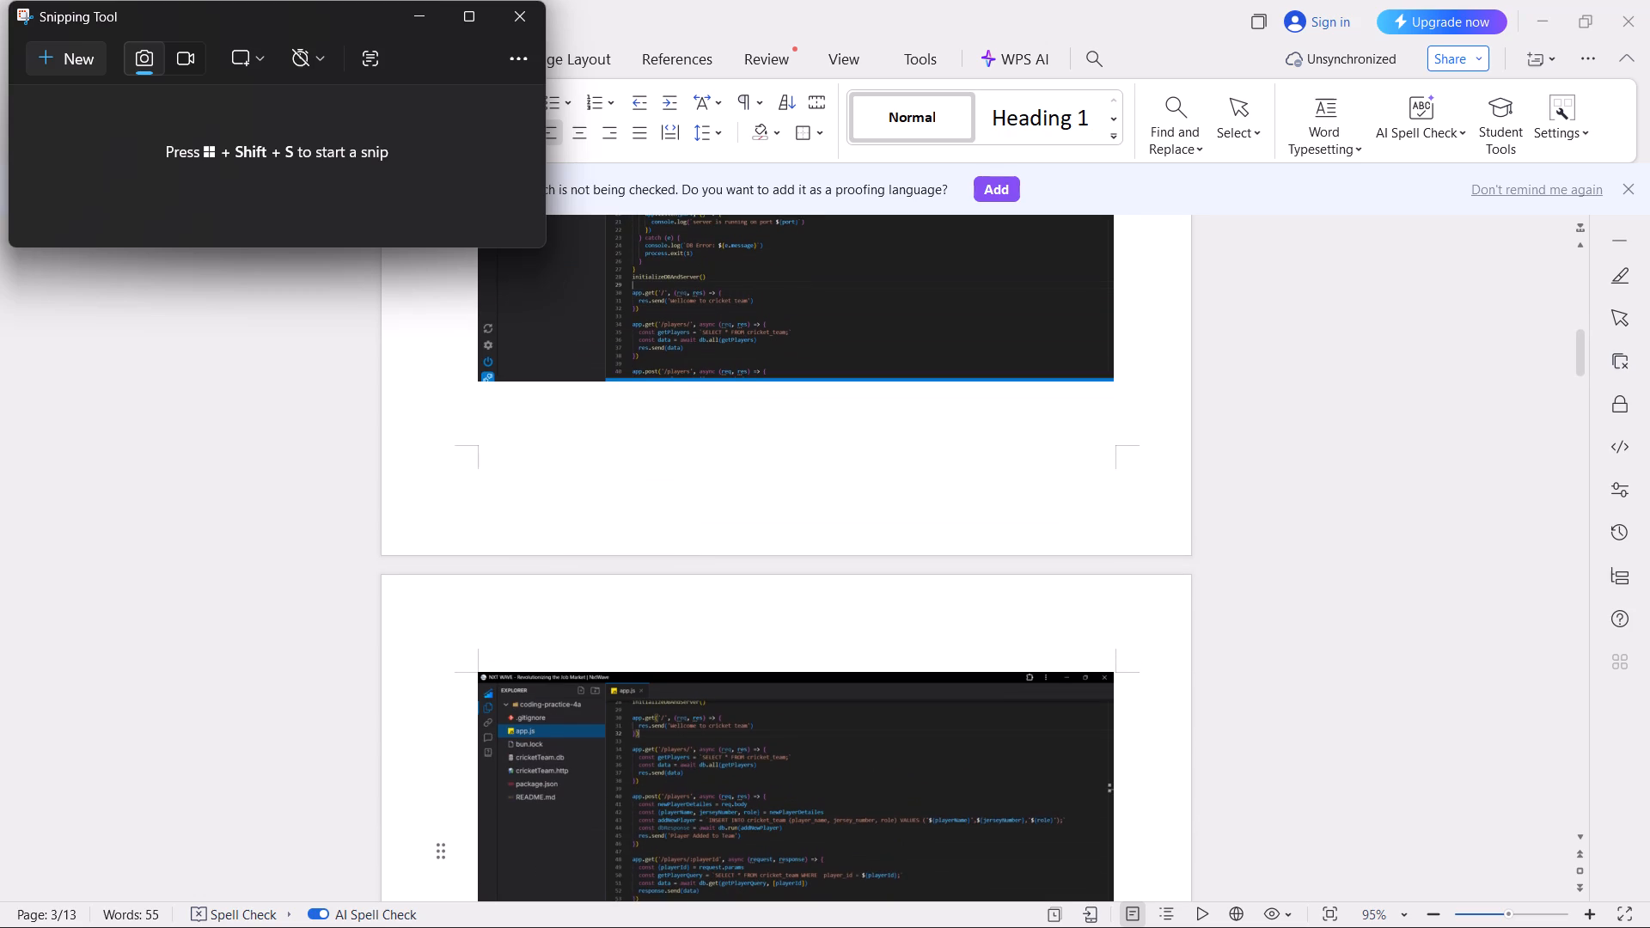
scroll(757, 522, up, 1)
scroll(757, 522, down, 1)
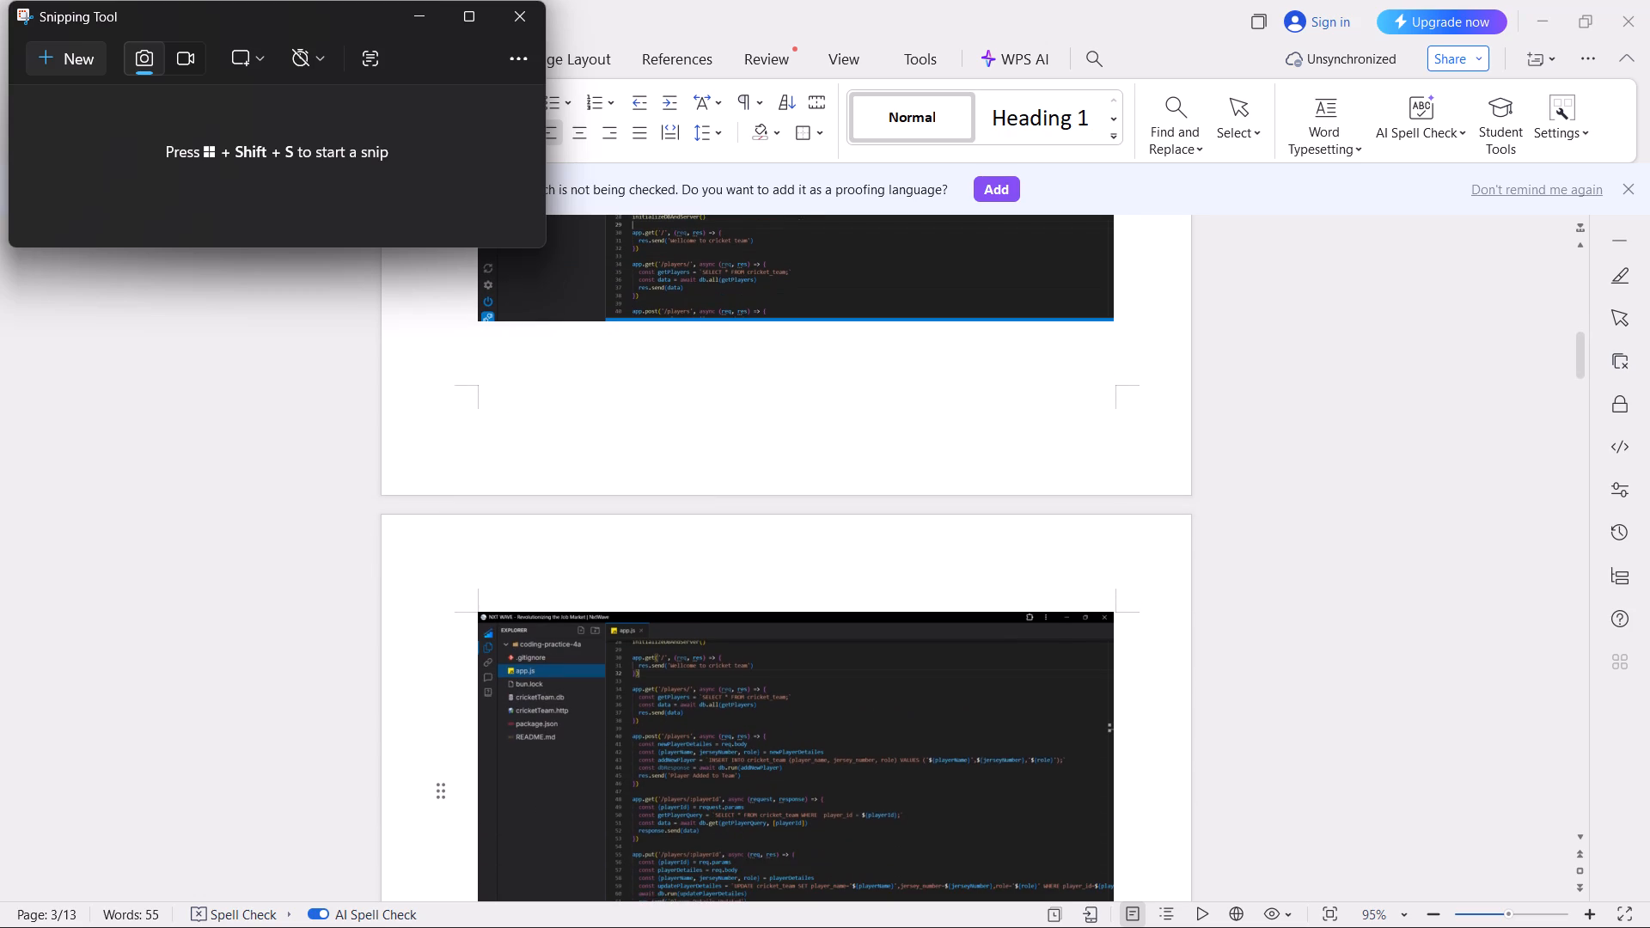
scroll(757, 522, down, 2)
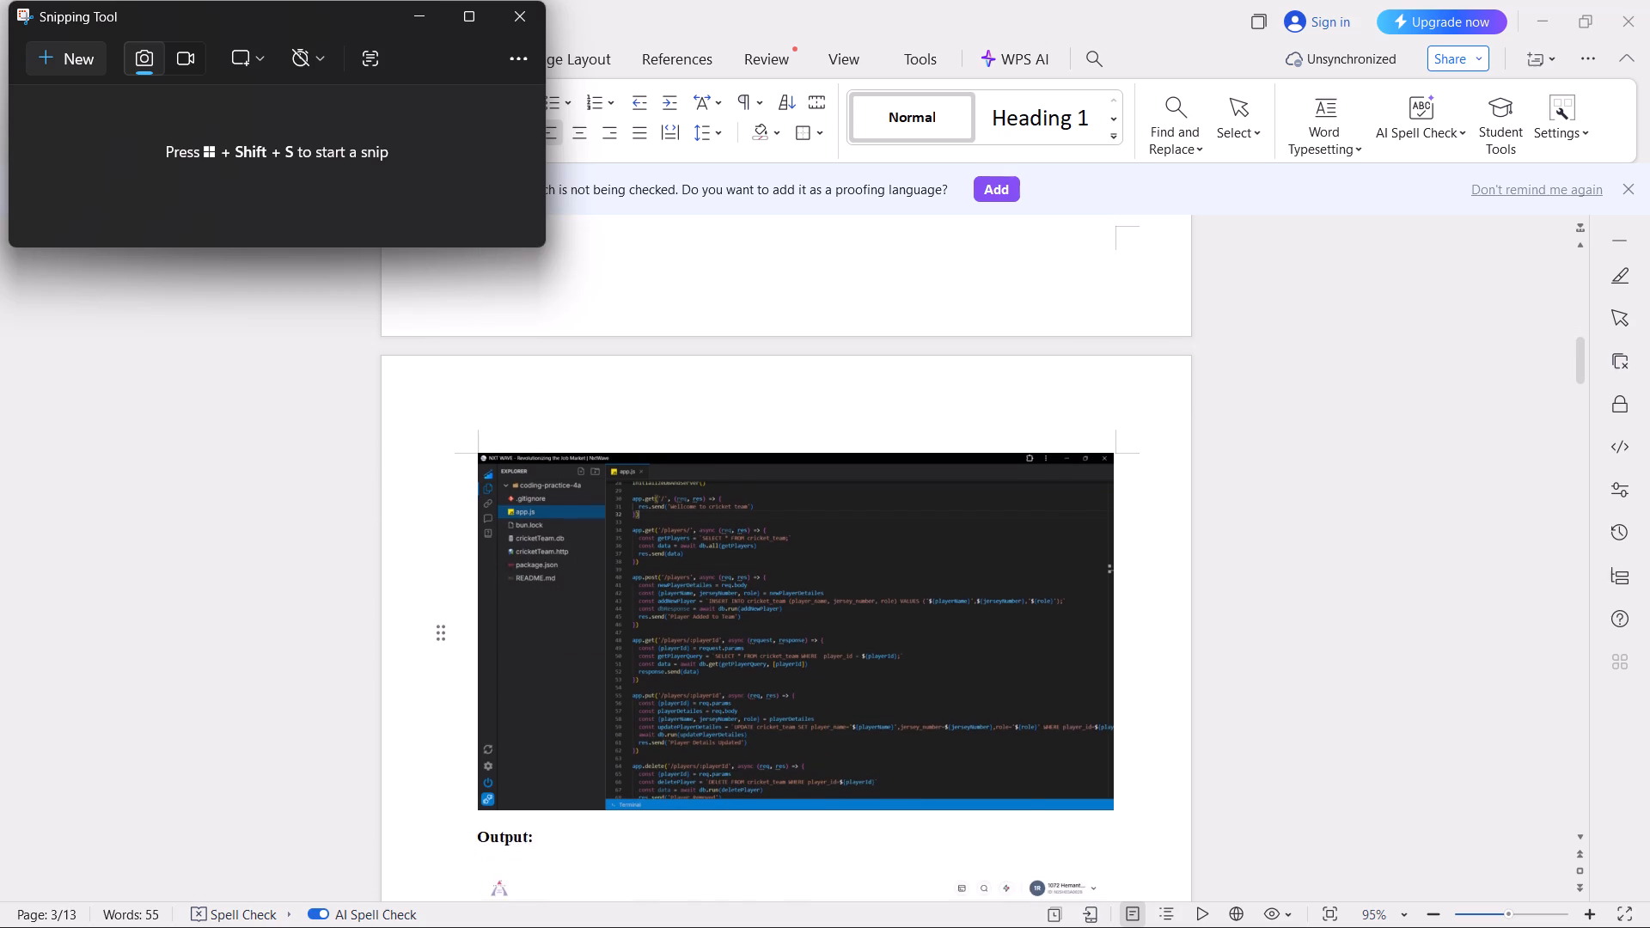
Compare Question 1's code screenshots in the report with app.js in the IDE, from the question picture down to Output.
scroll(757, 522, down, 4)
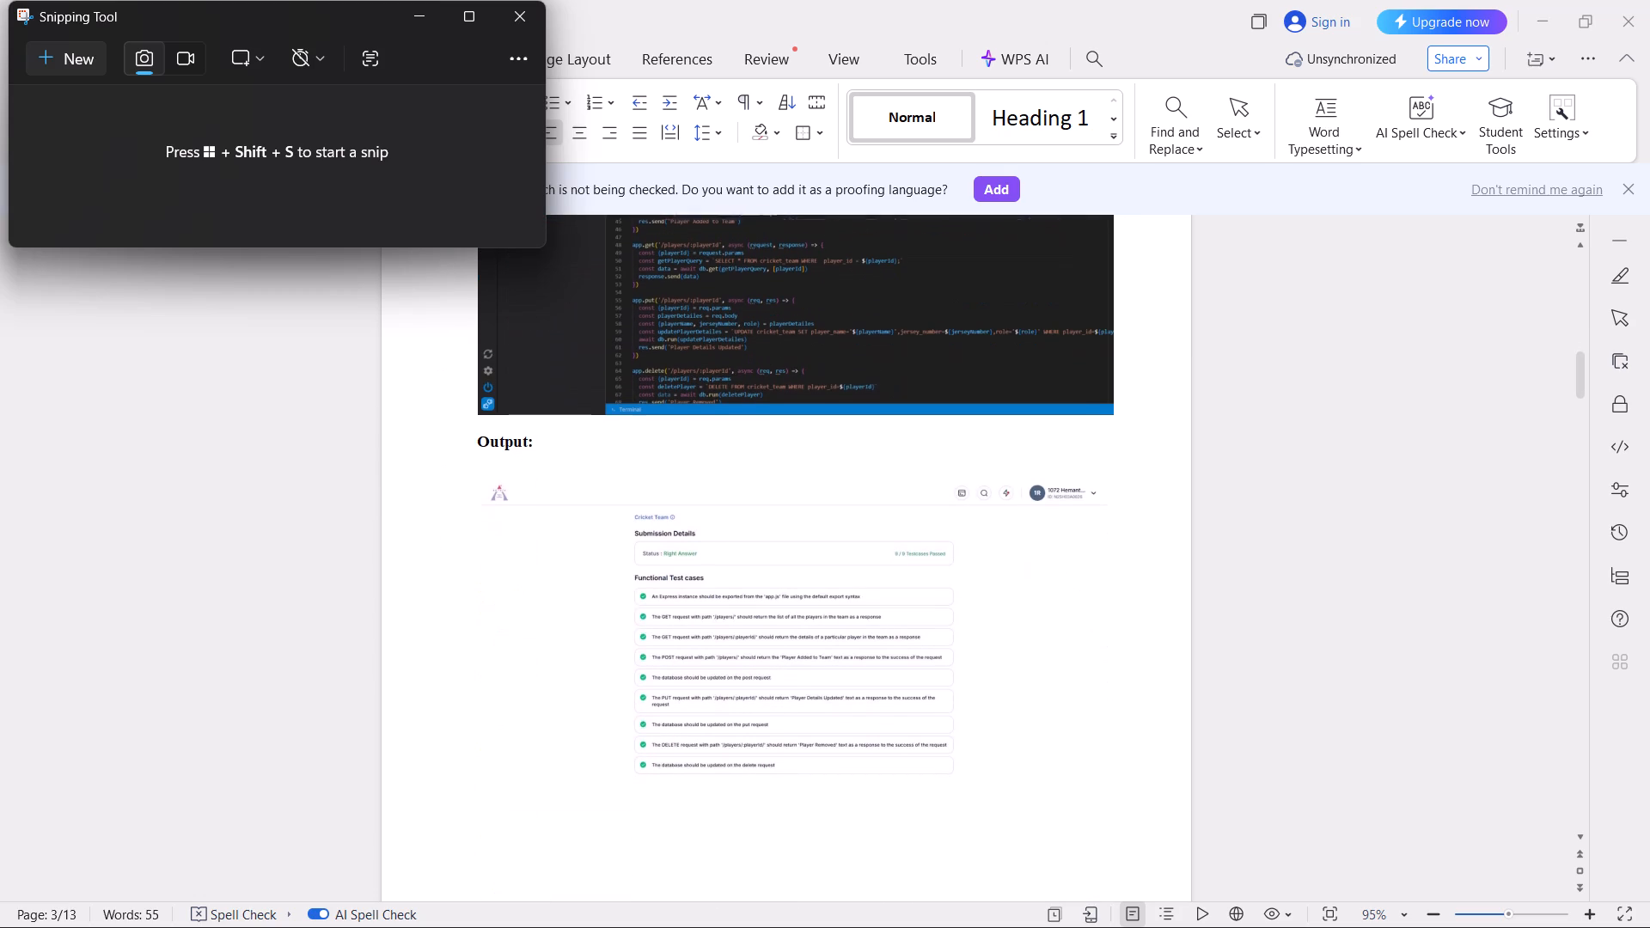
scroll(757, 522, down, 1)
scroll(757, 522, up, 4)
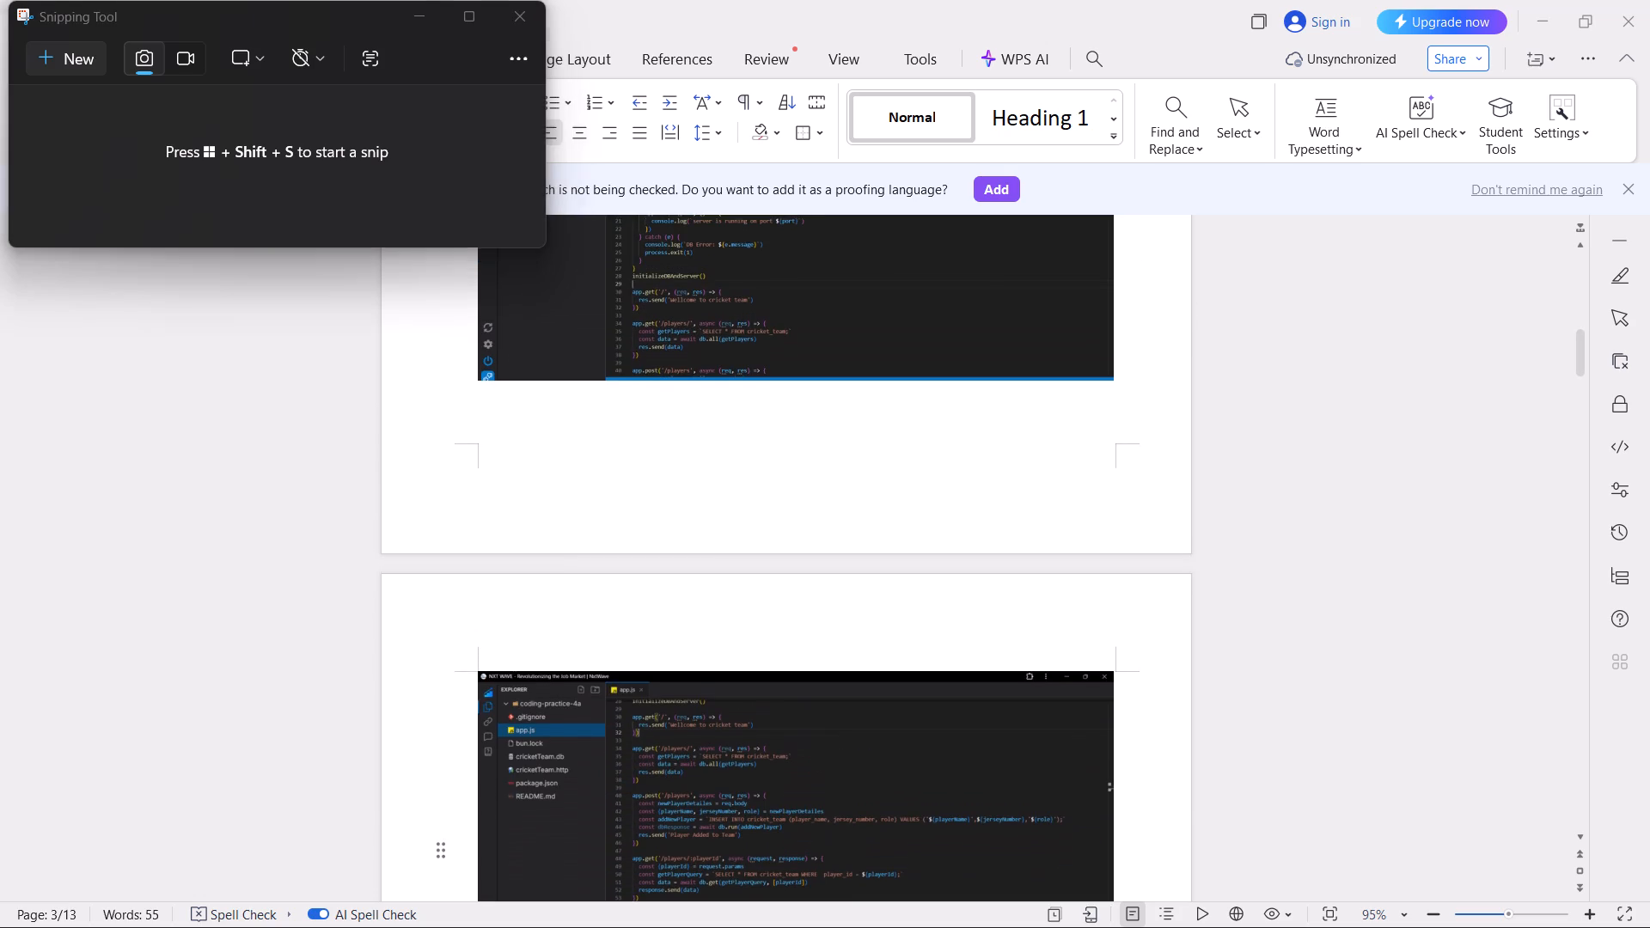
scroll(822, 626, down, 2)
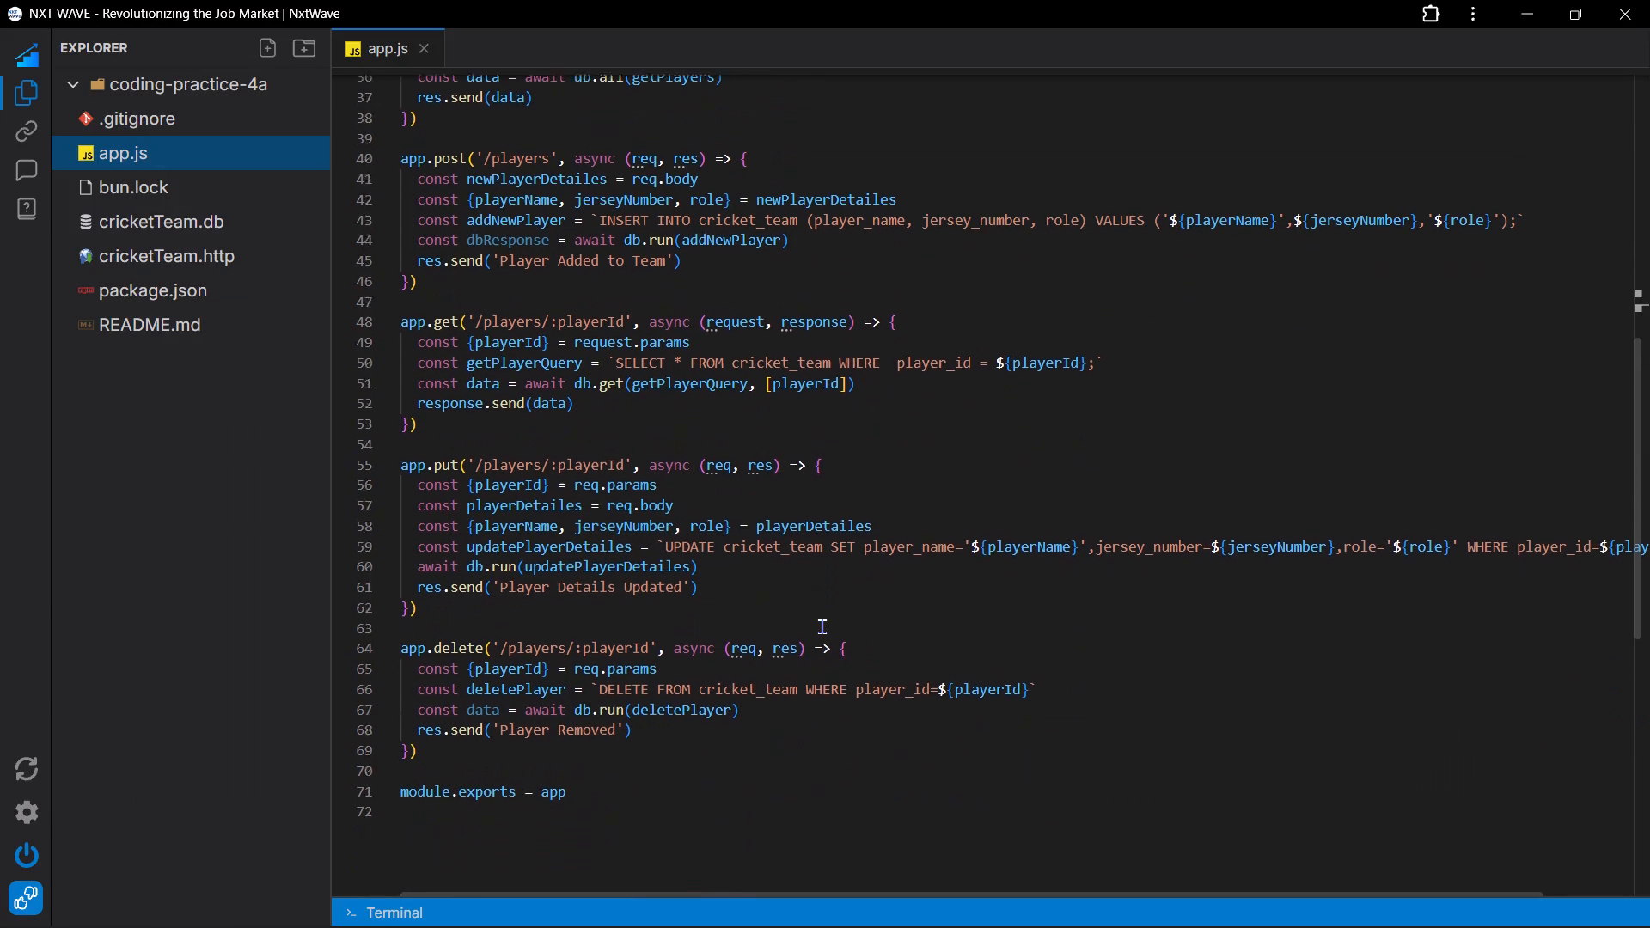
scroll(822, 626, down, 1)
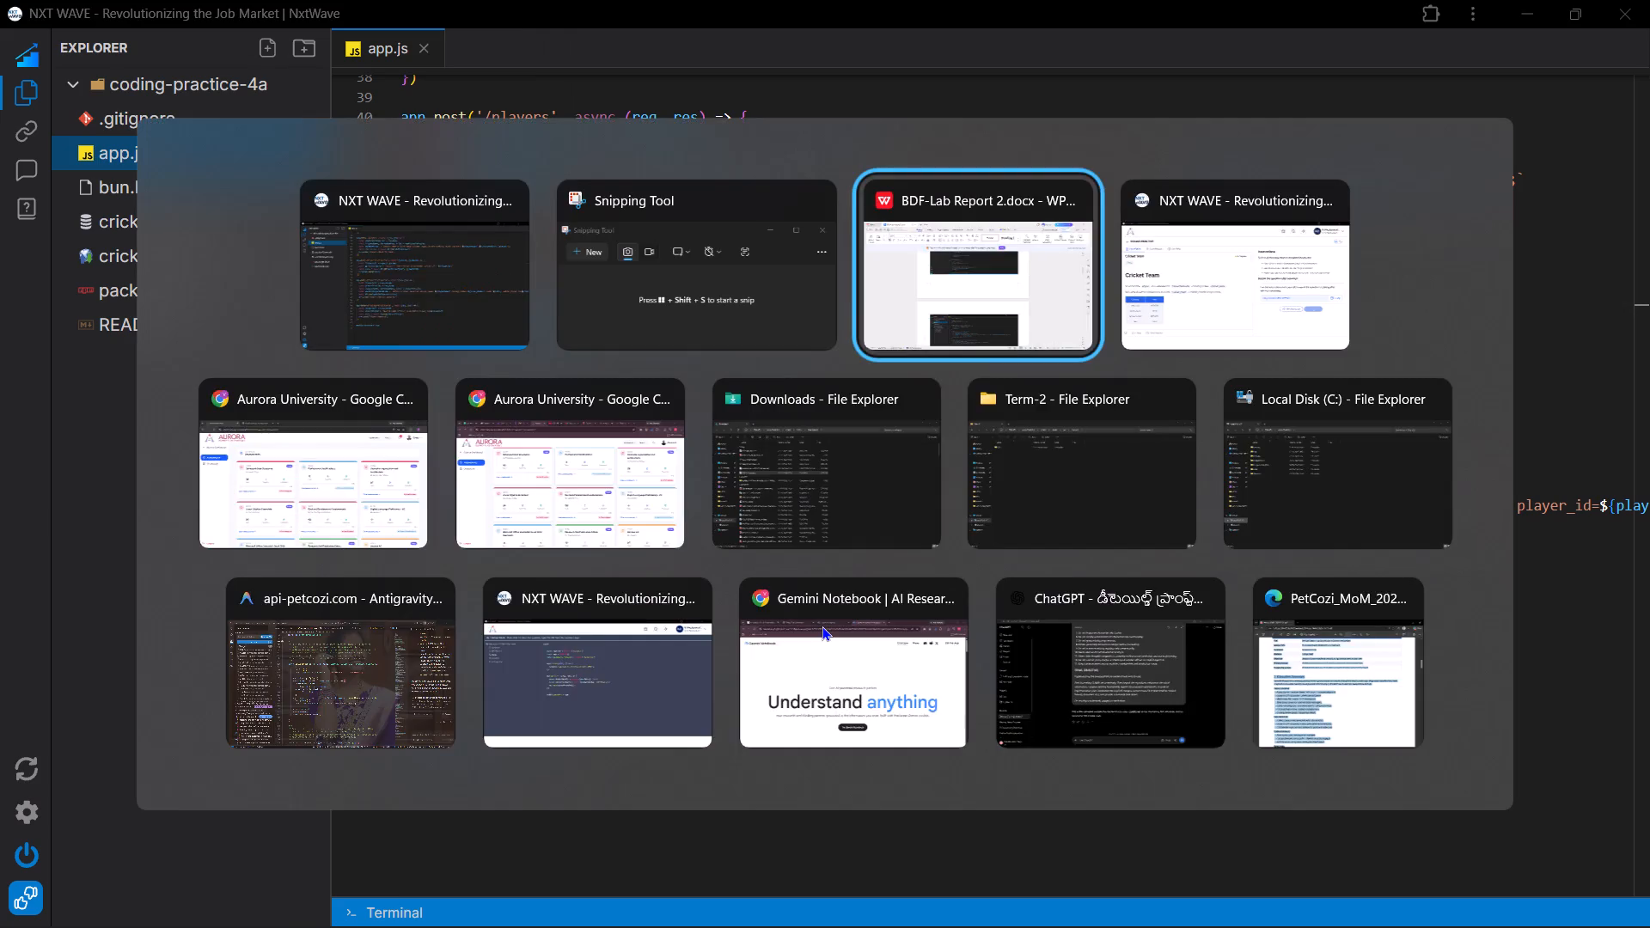
scroll(843, 620, down, 1)
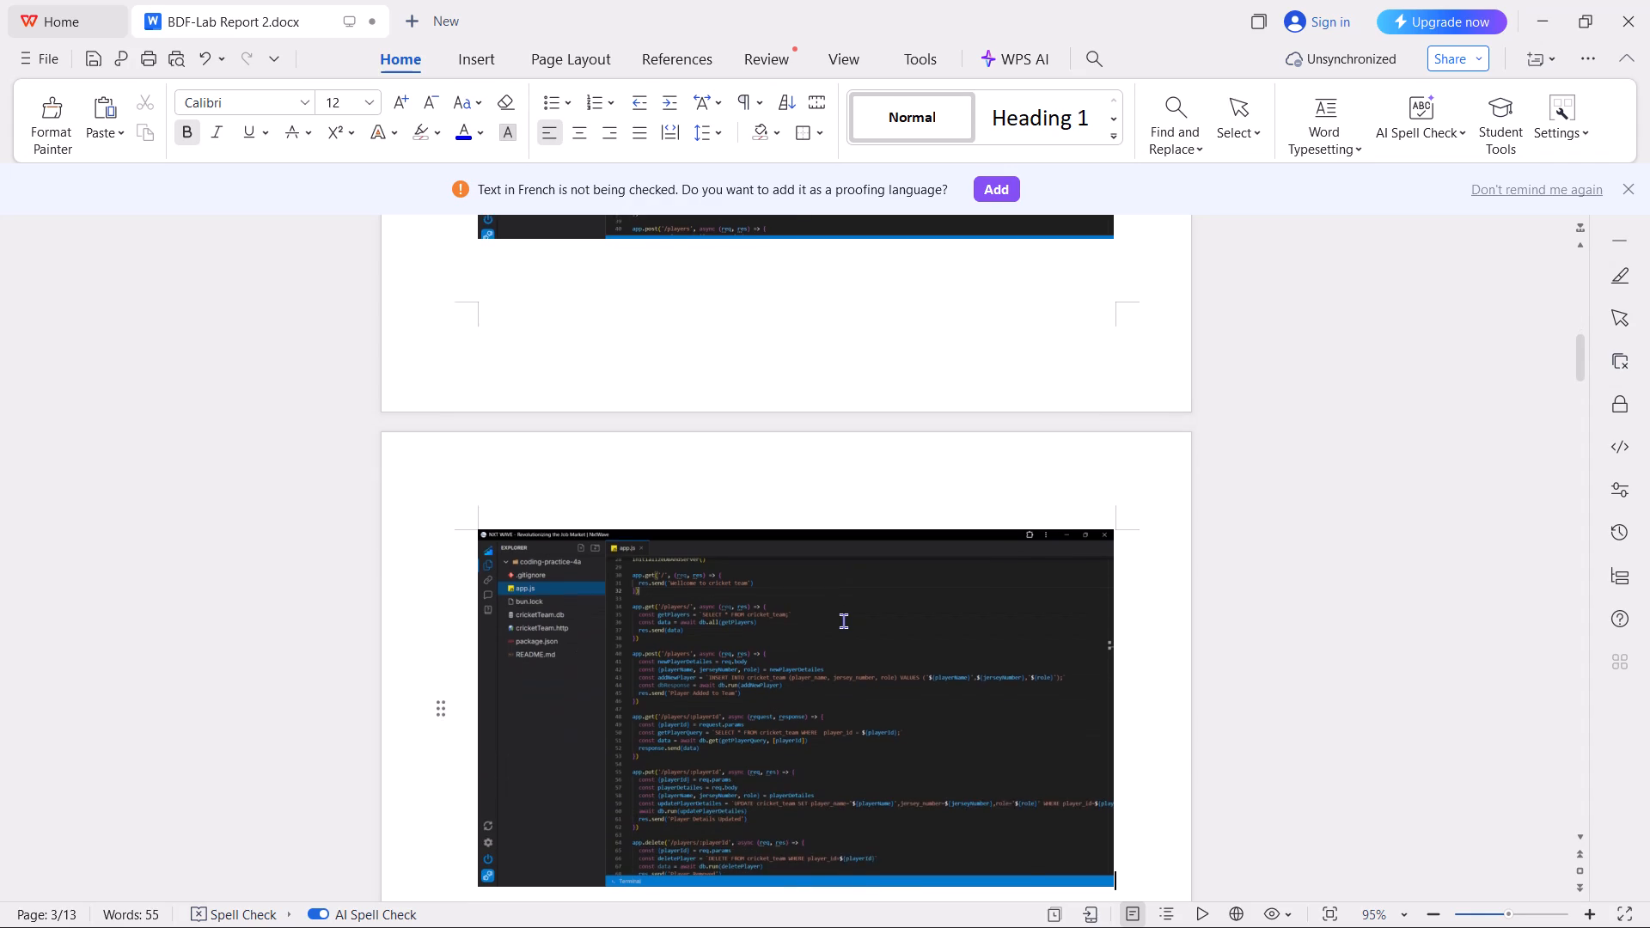
scroll(843, 620, down, 2)
scroll(843, 620, up, 6)
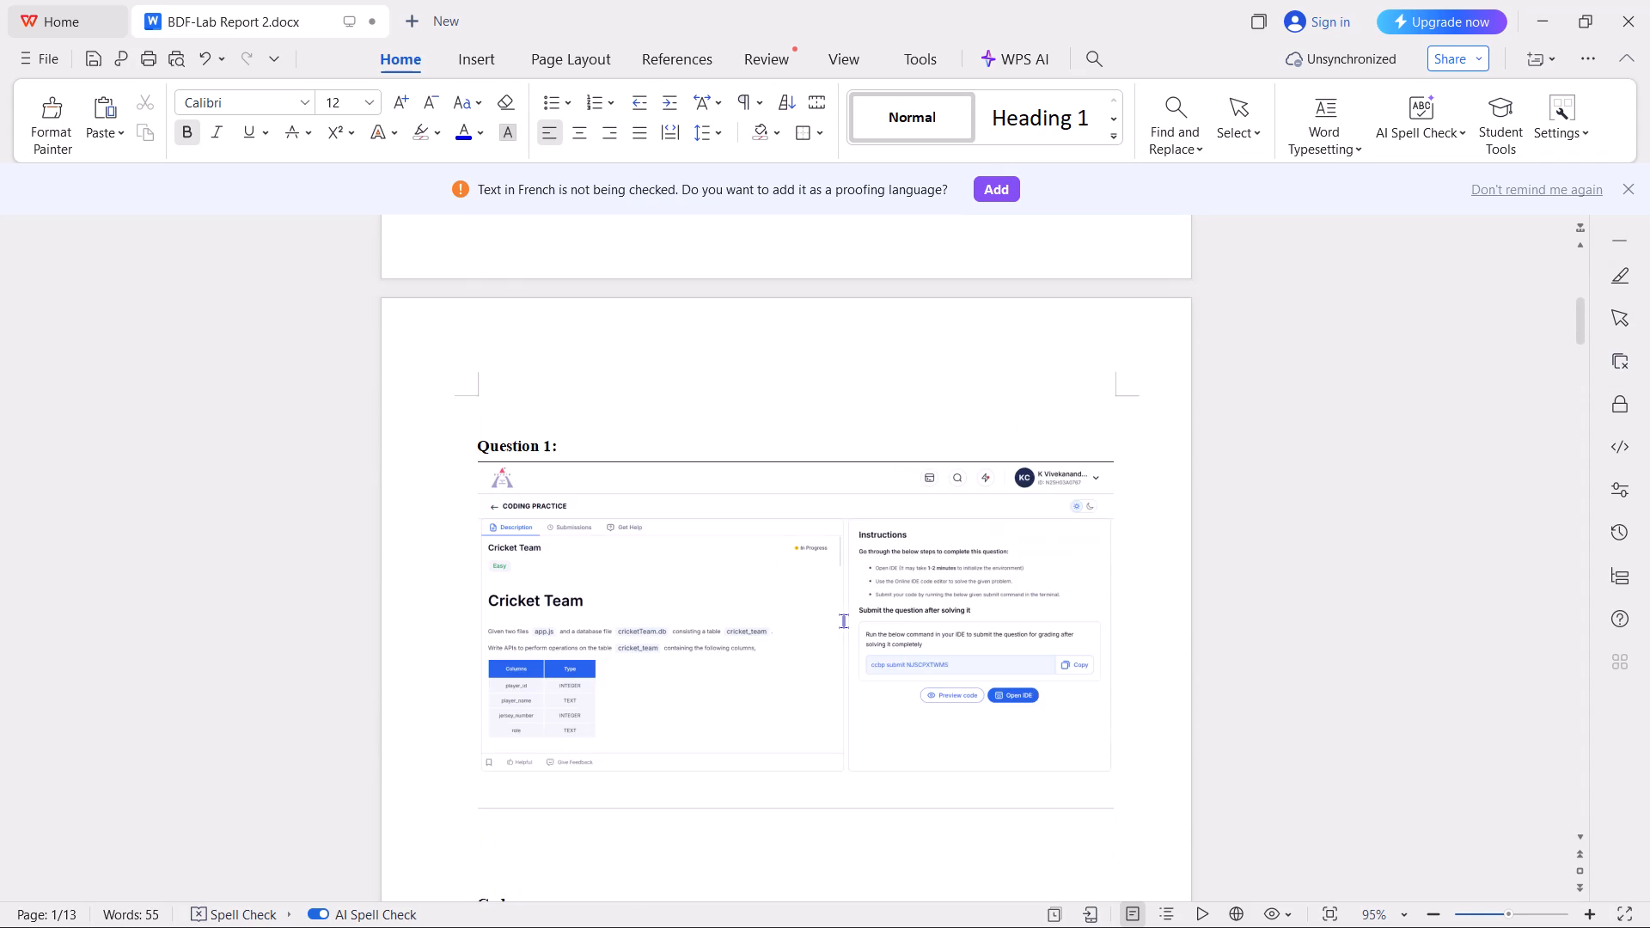
scroll(843, 620, down, 5)
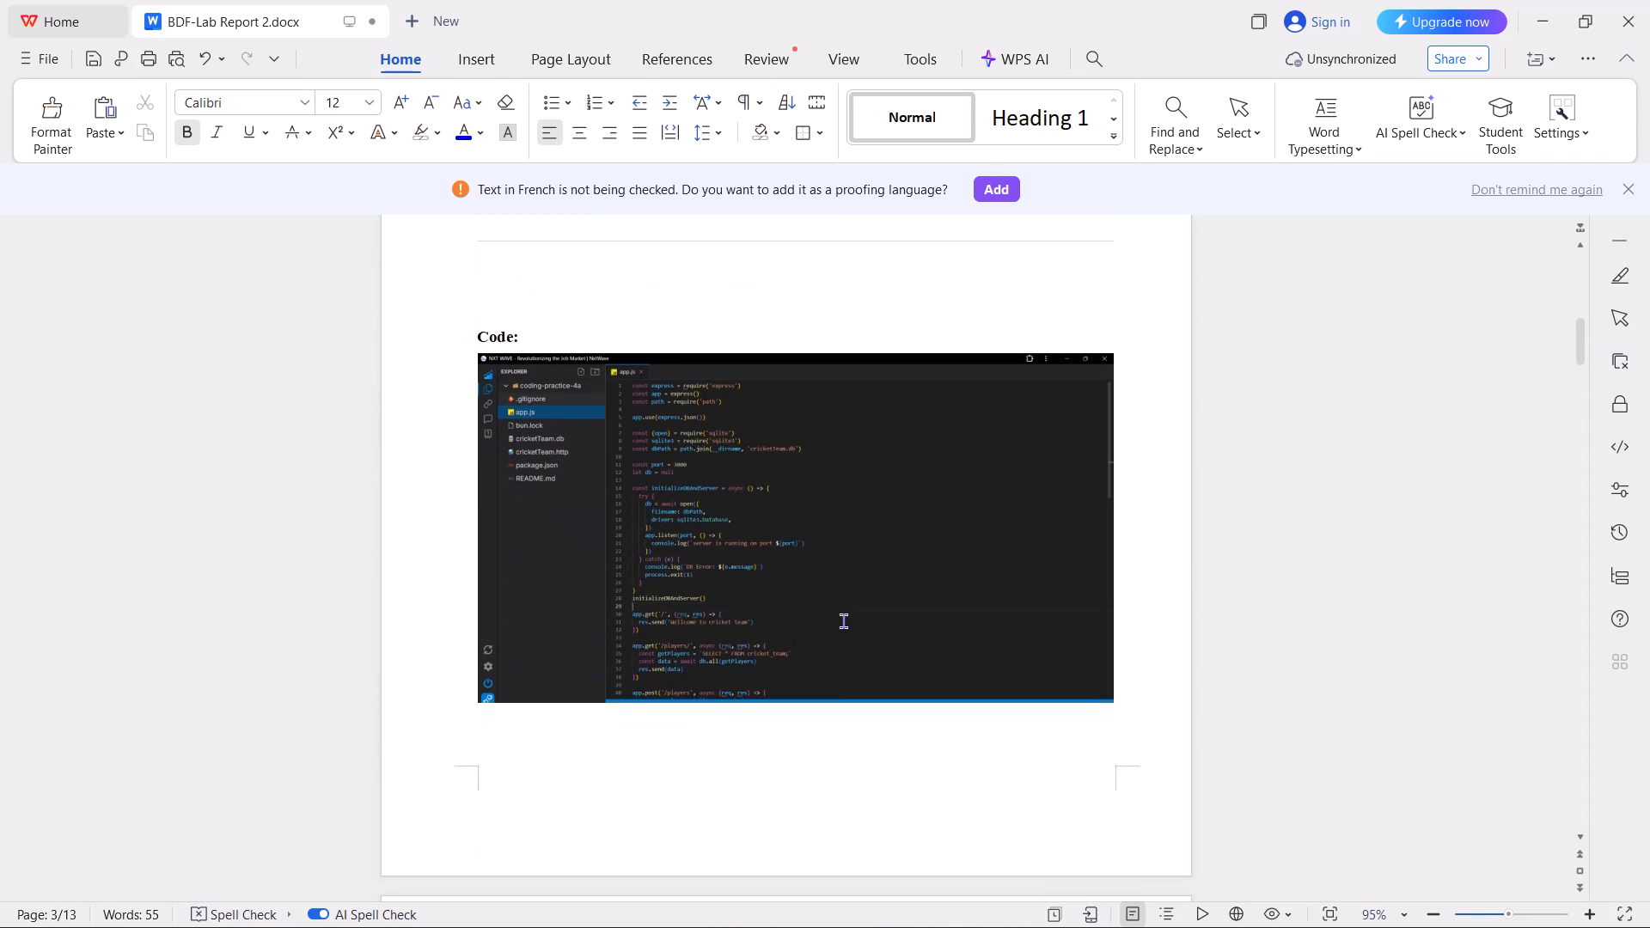
scroll(843, 620, down, 5)
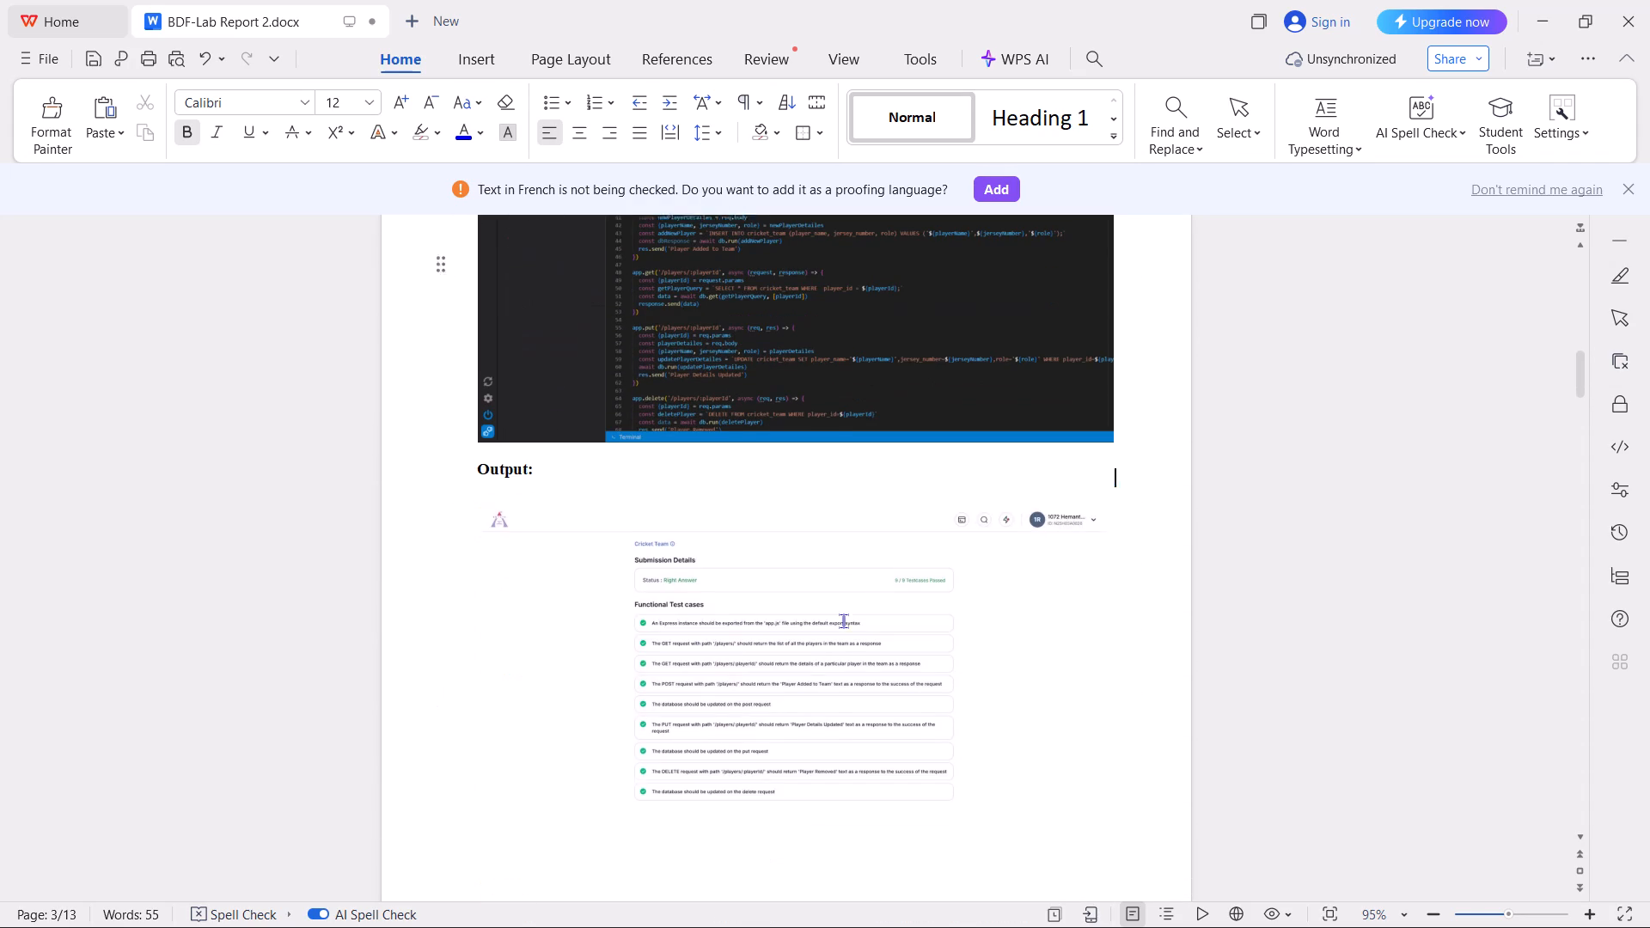
scroll(843, 620, down, 1)
Draw a rectangle about 16.26 cm wide and 0.67 cm high over the header strip of Question 1's Output picture.
click(843, 620)
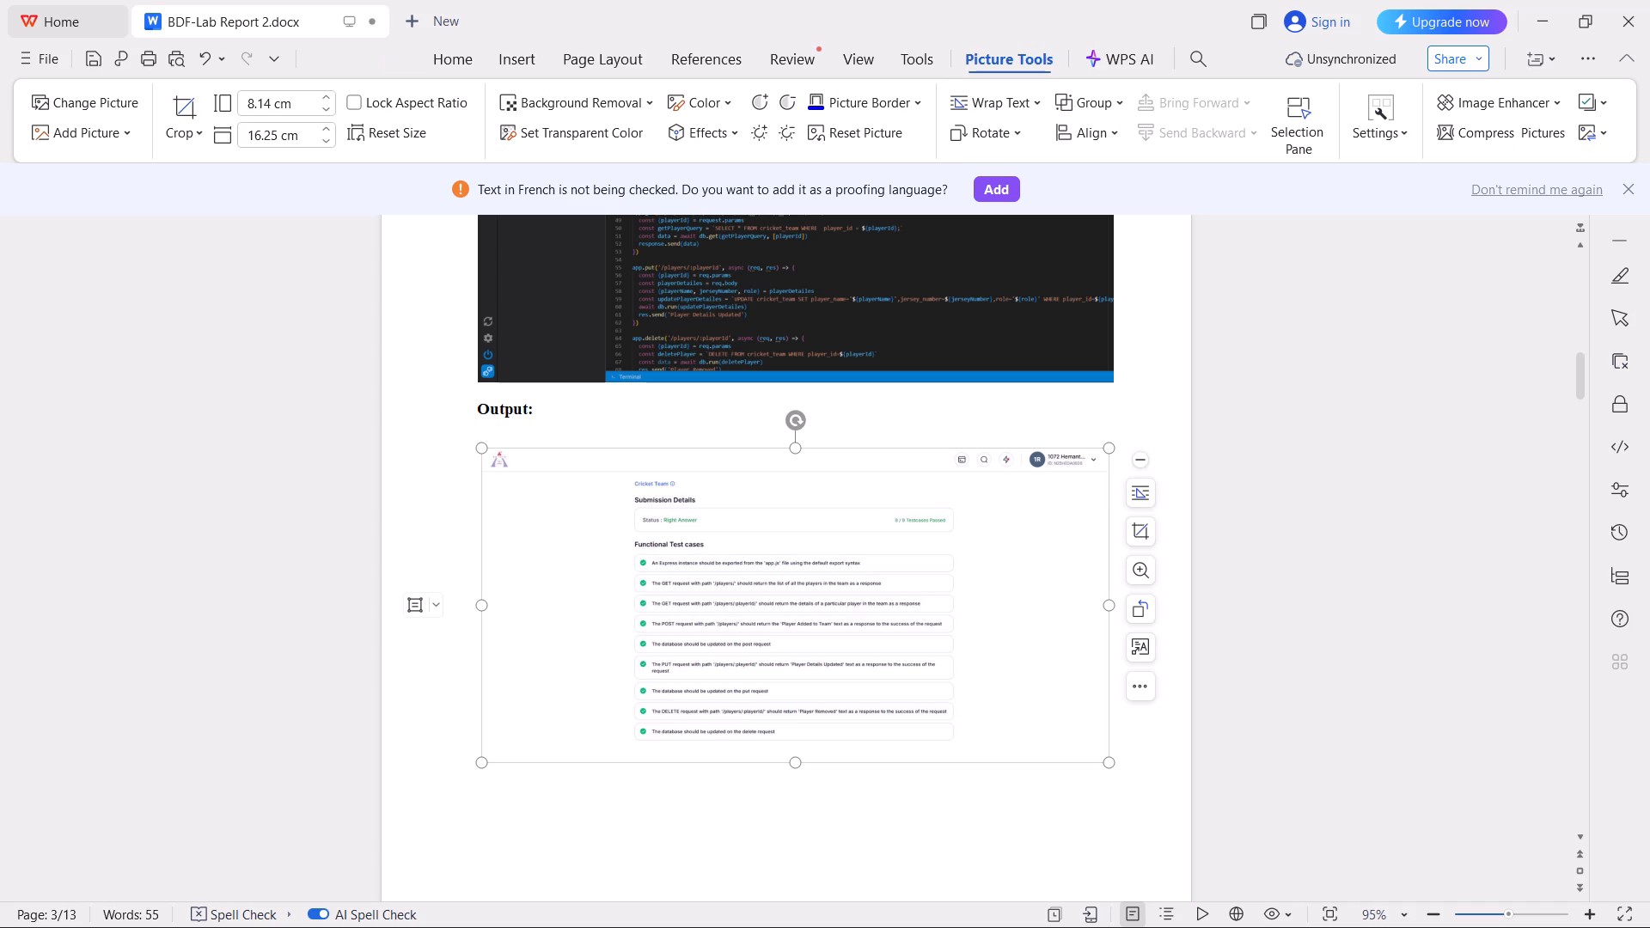
click(513, 58)
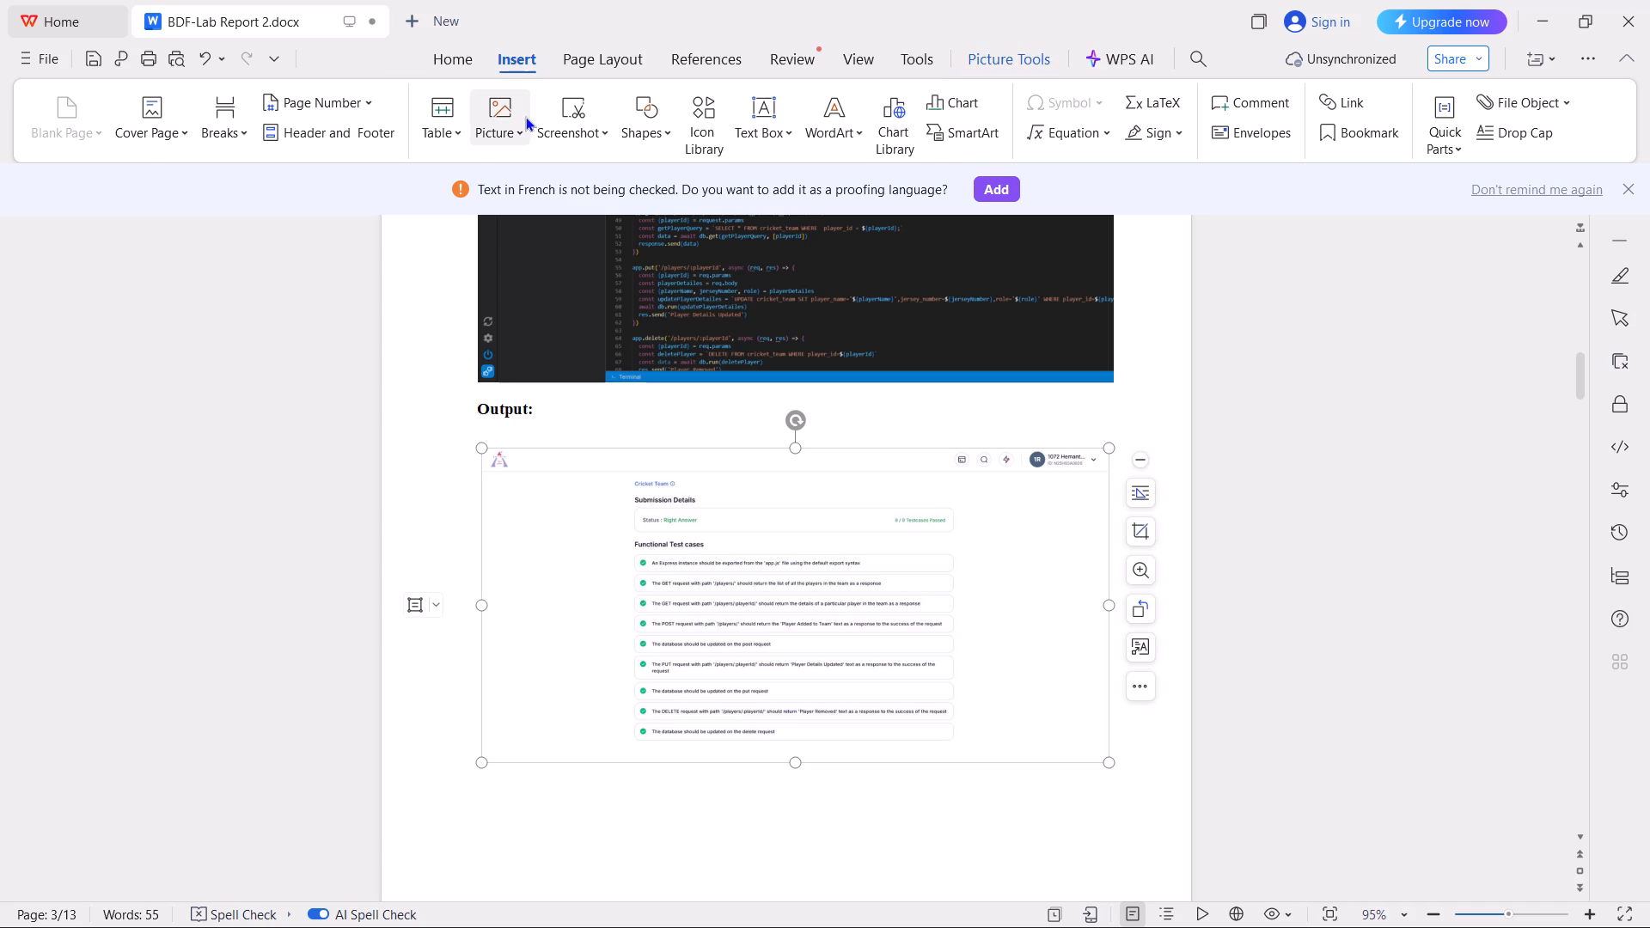
click(691, 97)
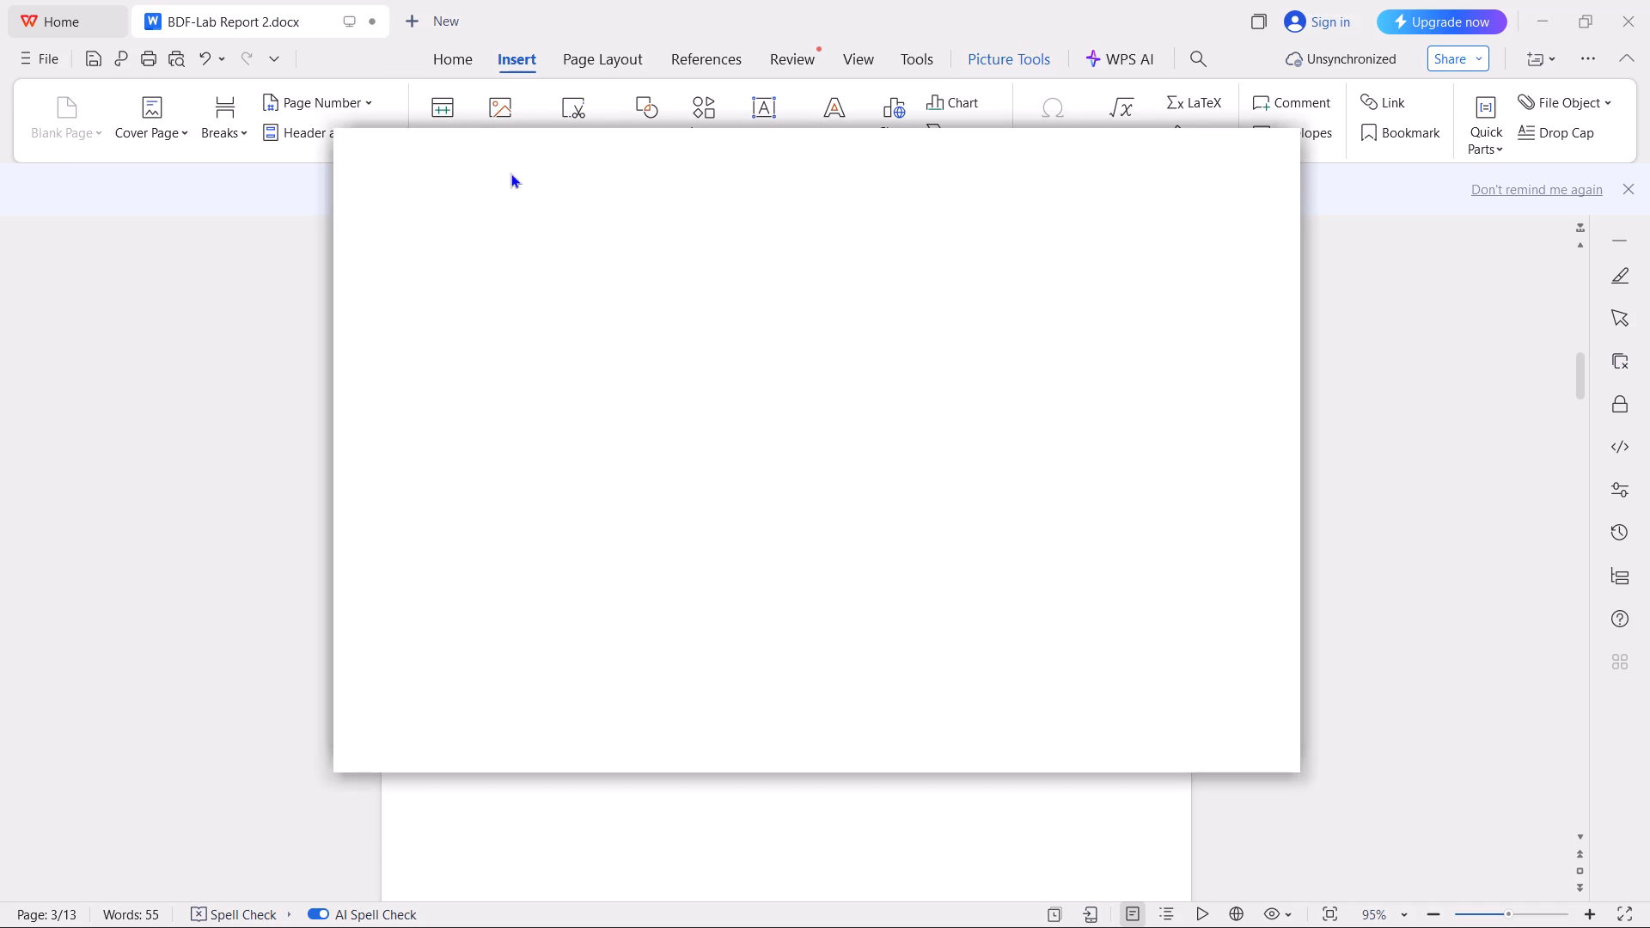
click(1274, 150)
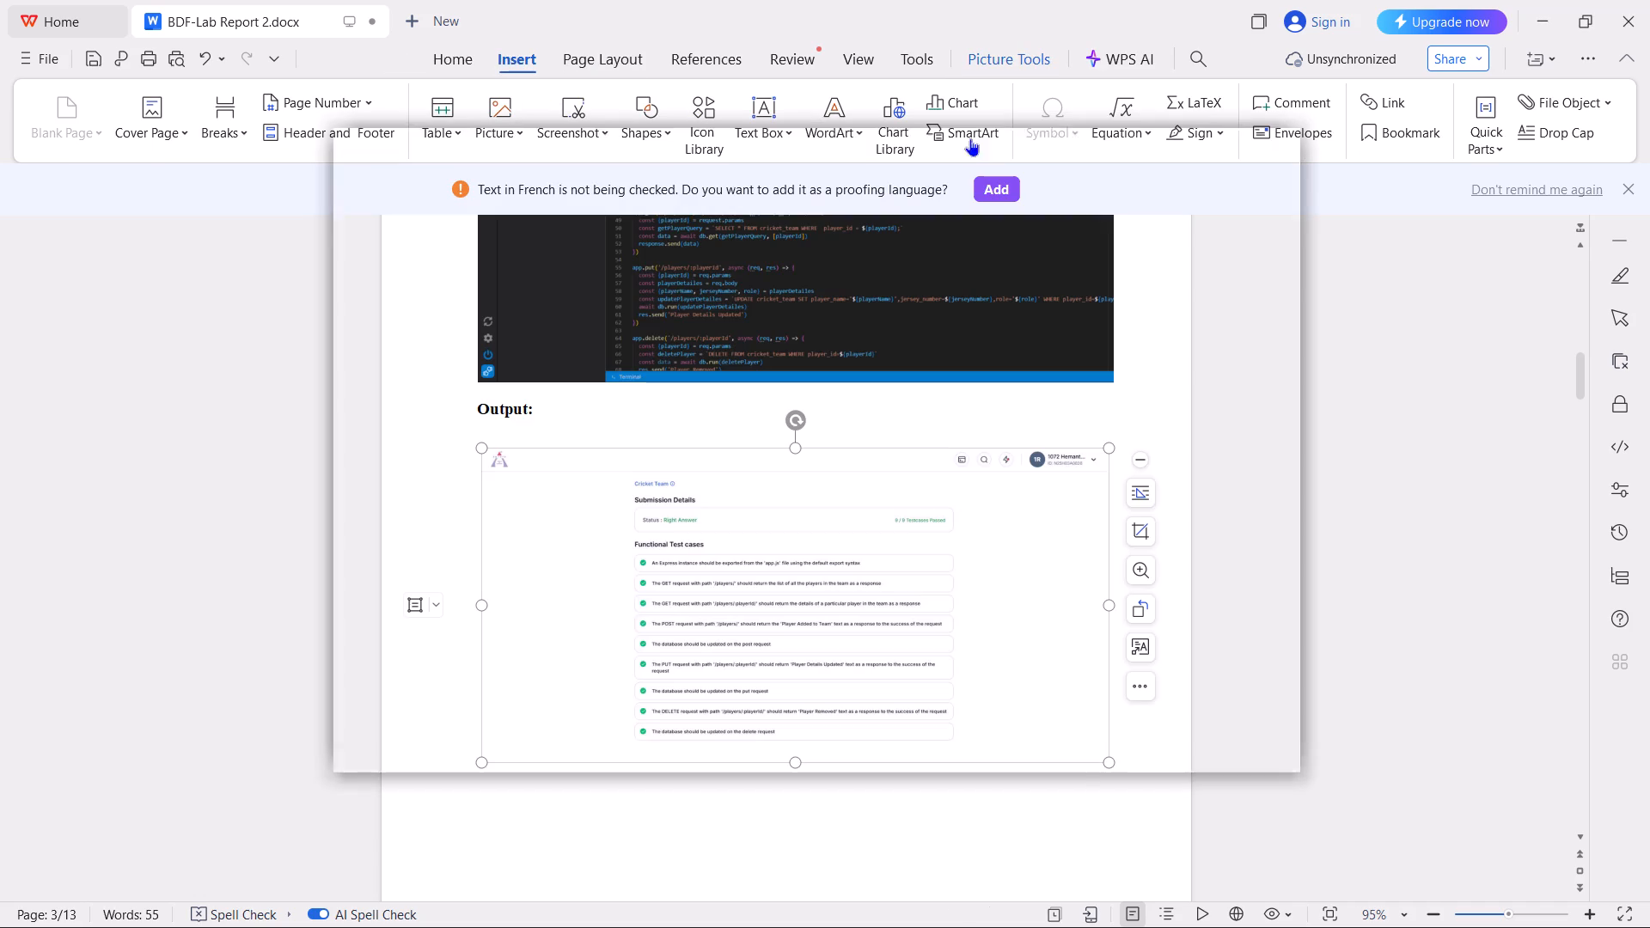
click(640, 120)
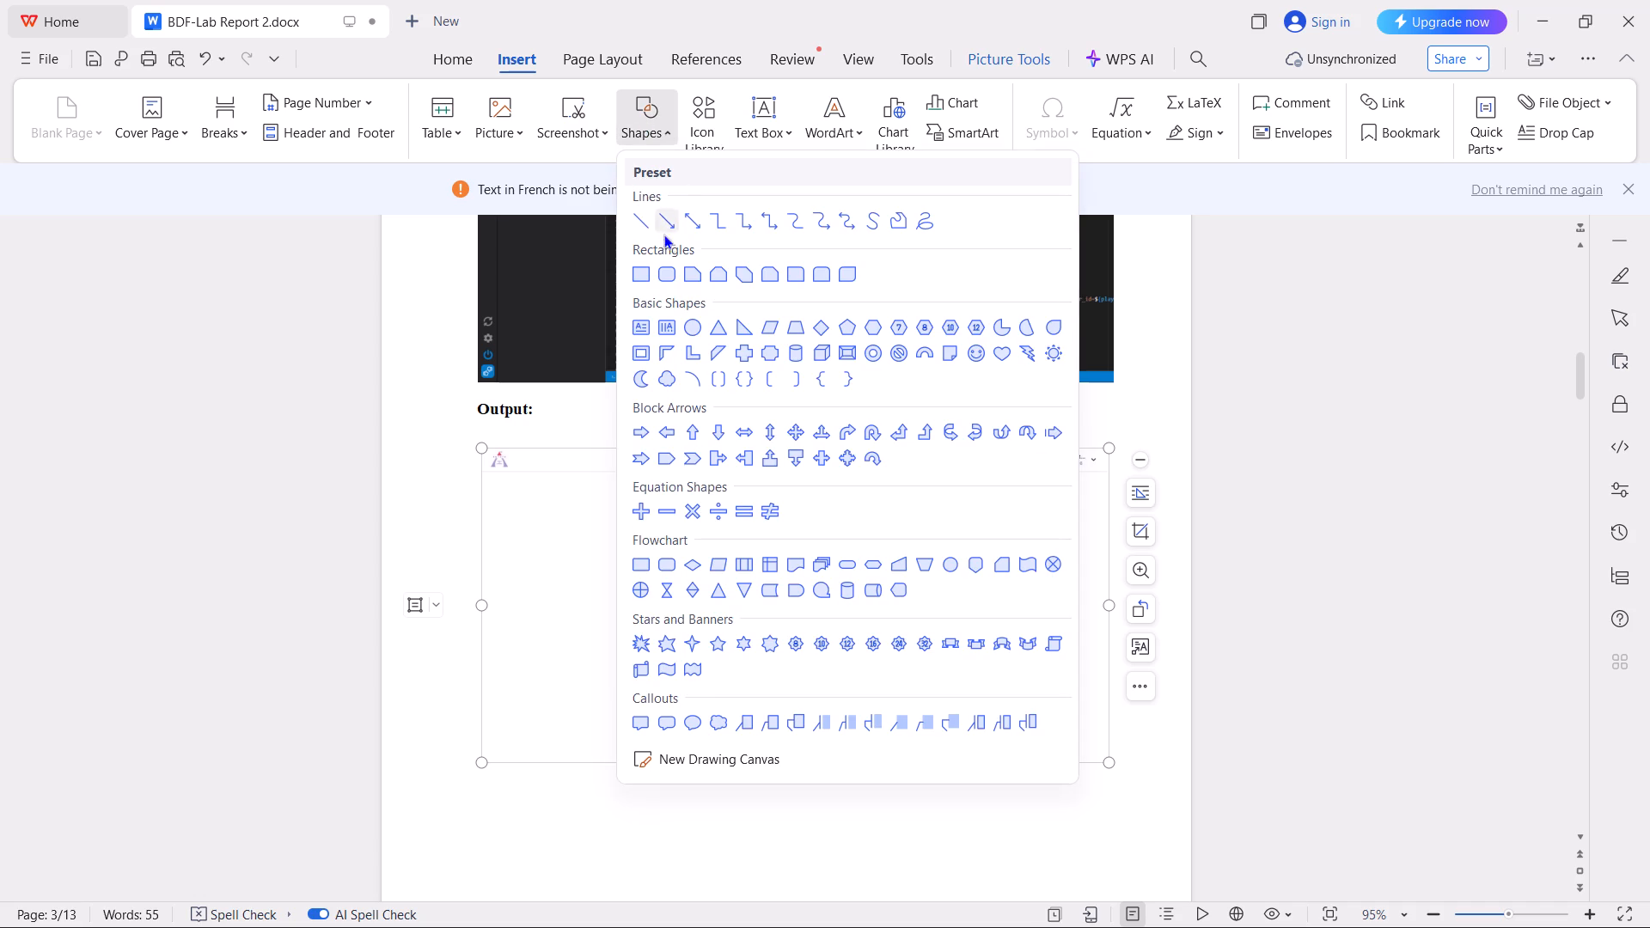
click(644, 268)
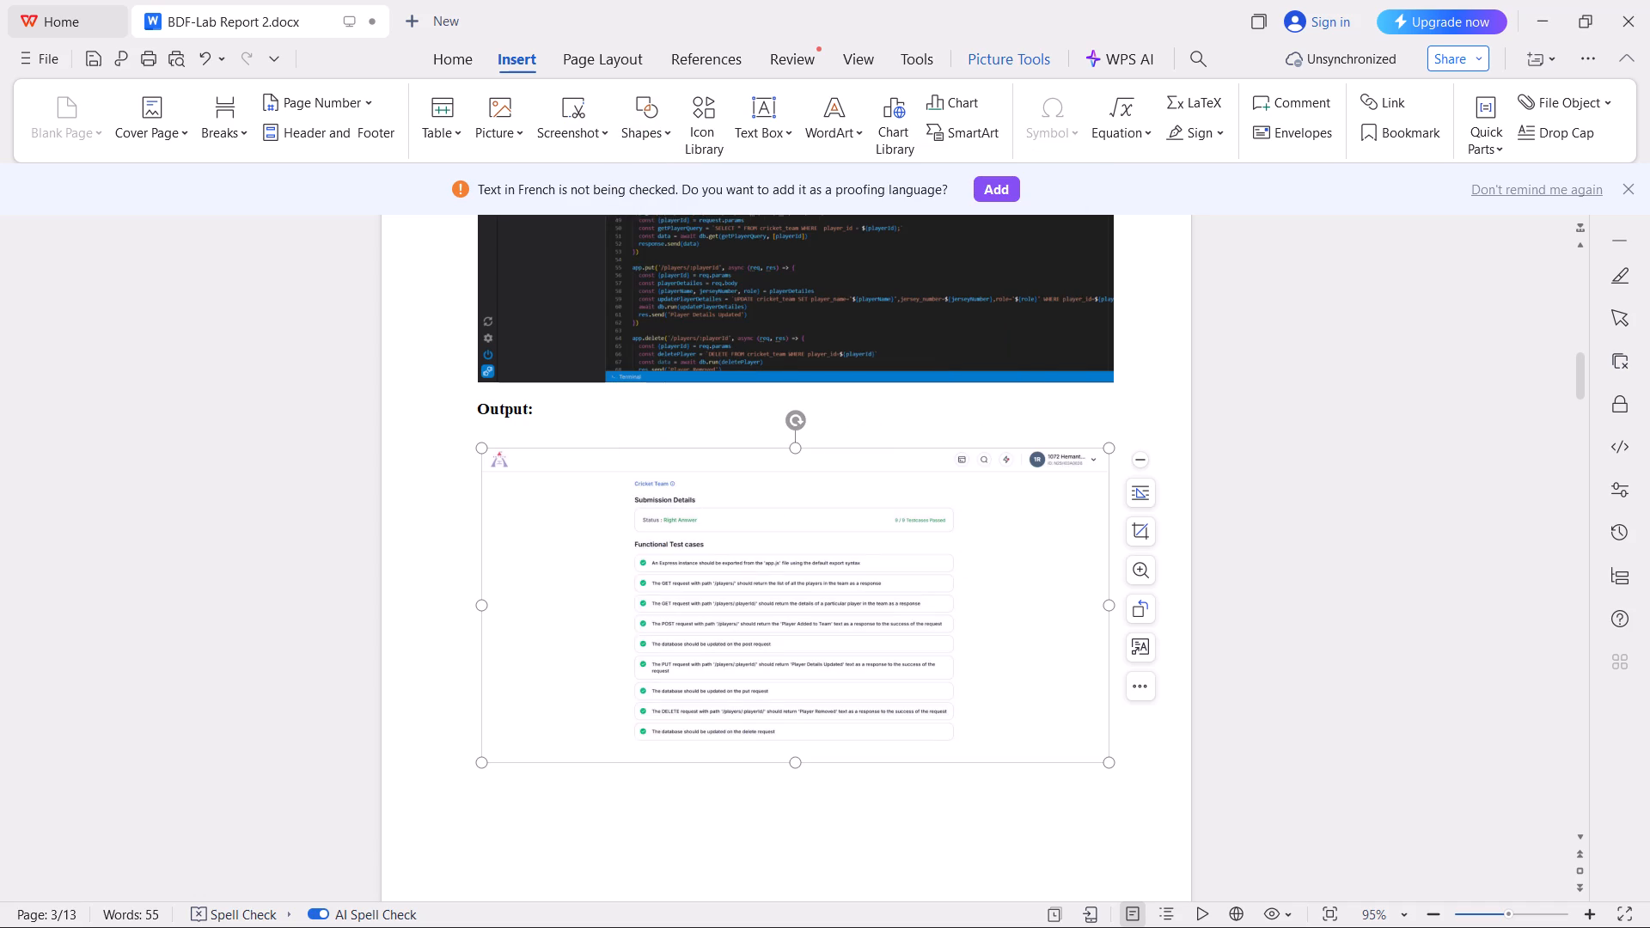
drag(480, 447, 1161, 492)
scroll(1005, 515, right, 1)
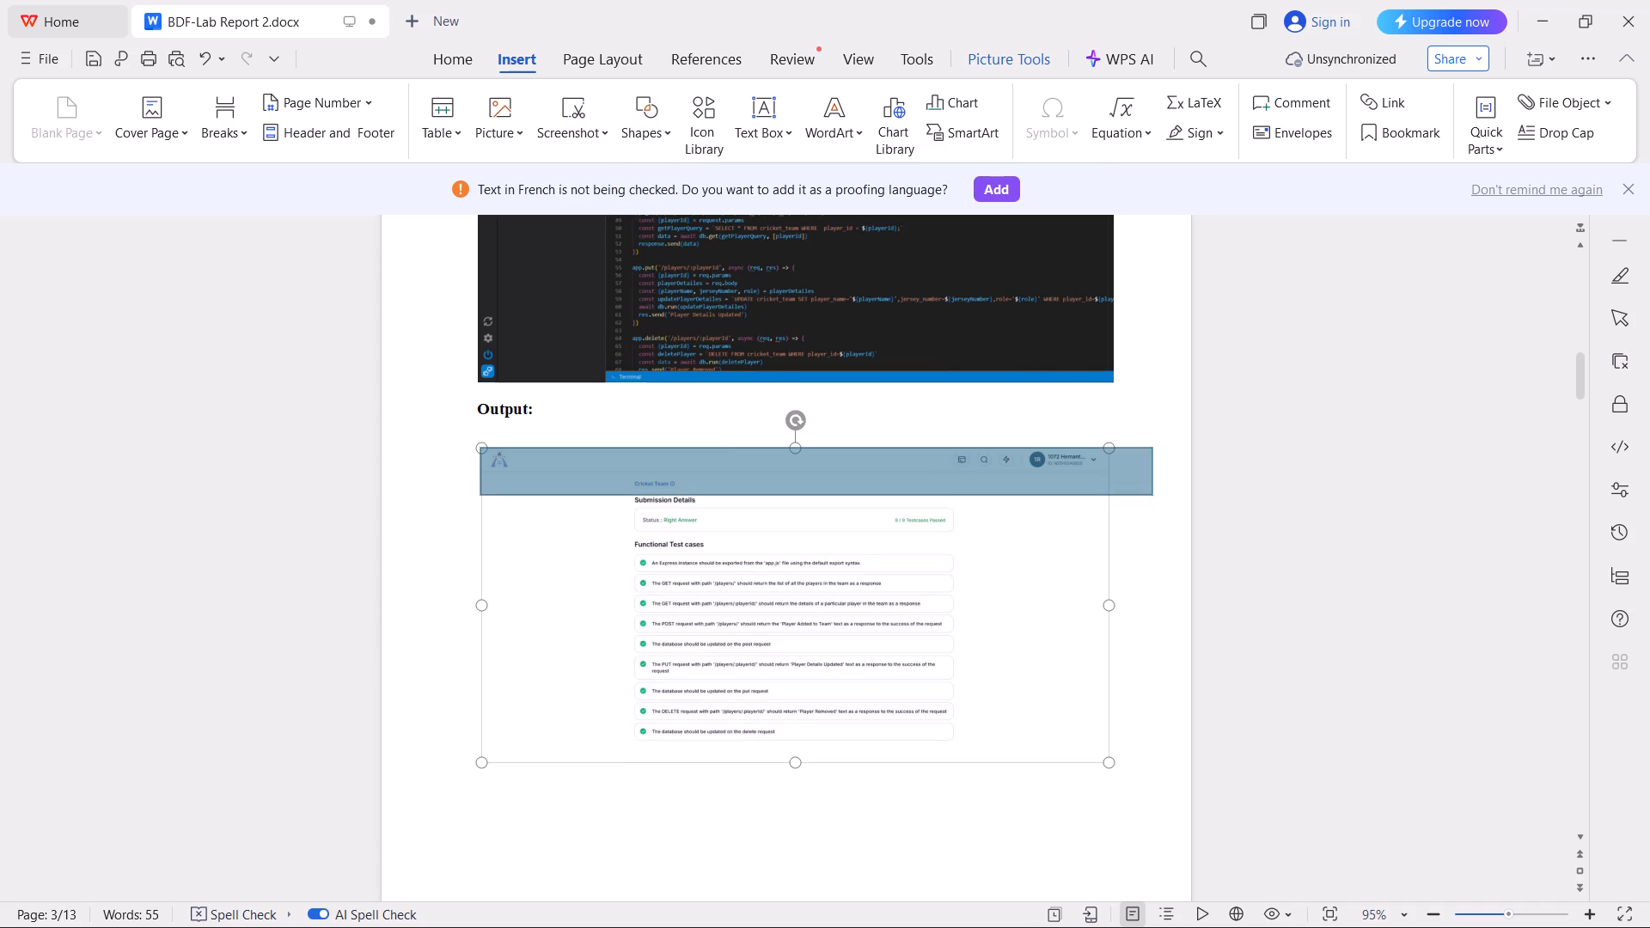
scroll(1161, 492, right, 1)
drag(1161, 492, 1110, 473)
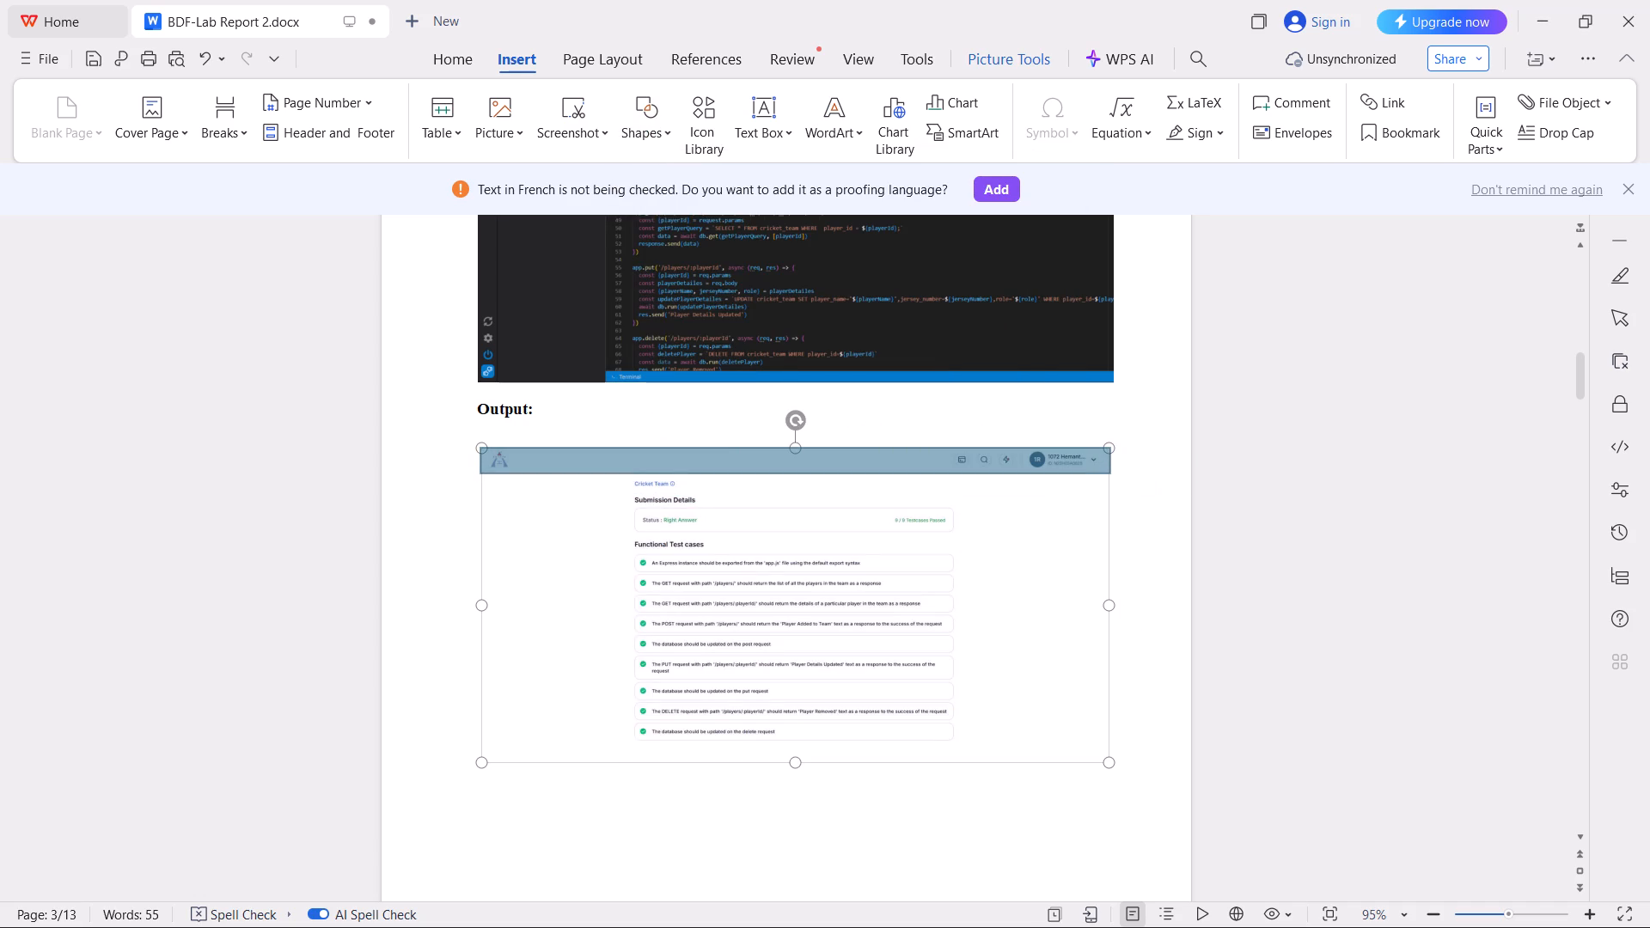
drag(1110, 473, 1108, 473)
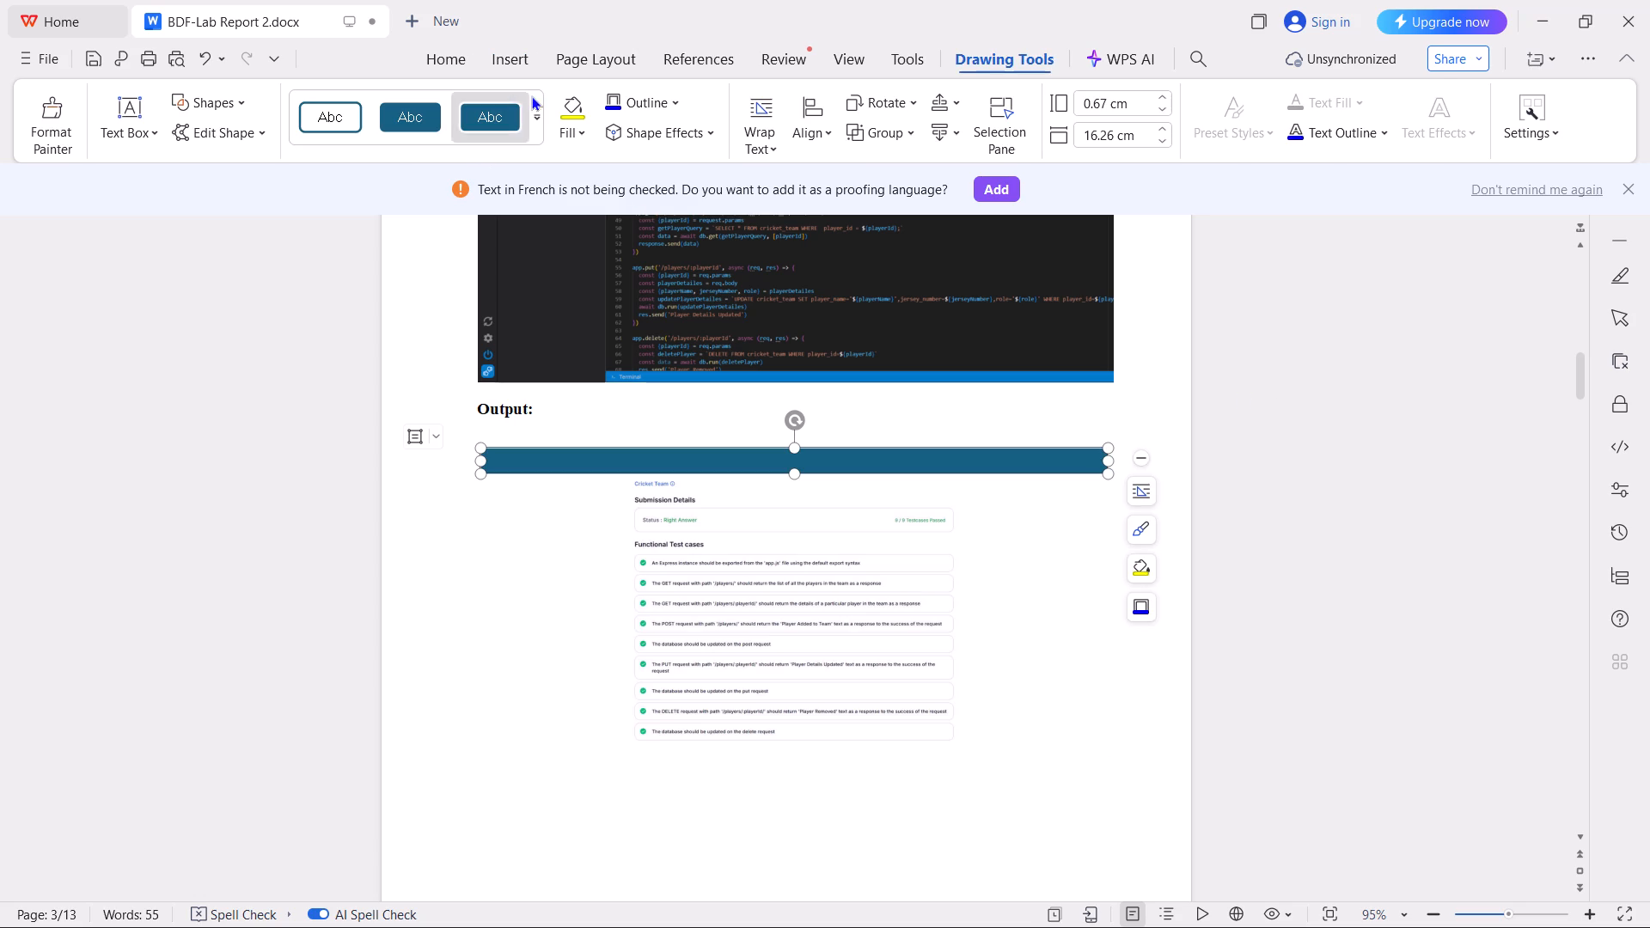
Remove the outline from the rectangle covering the Output picture's header.
click(669, 96)
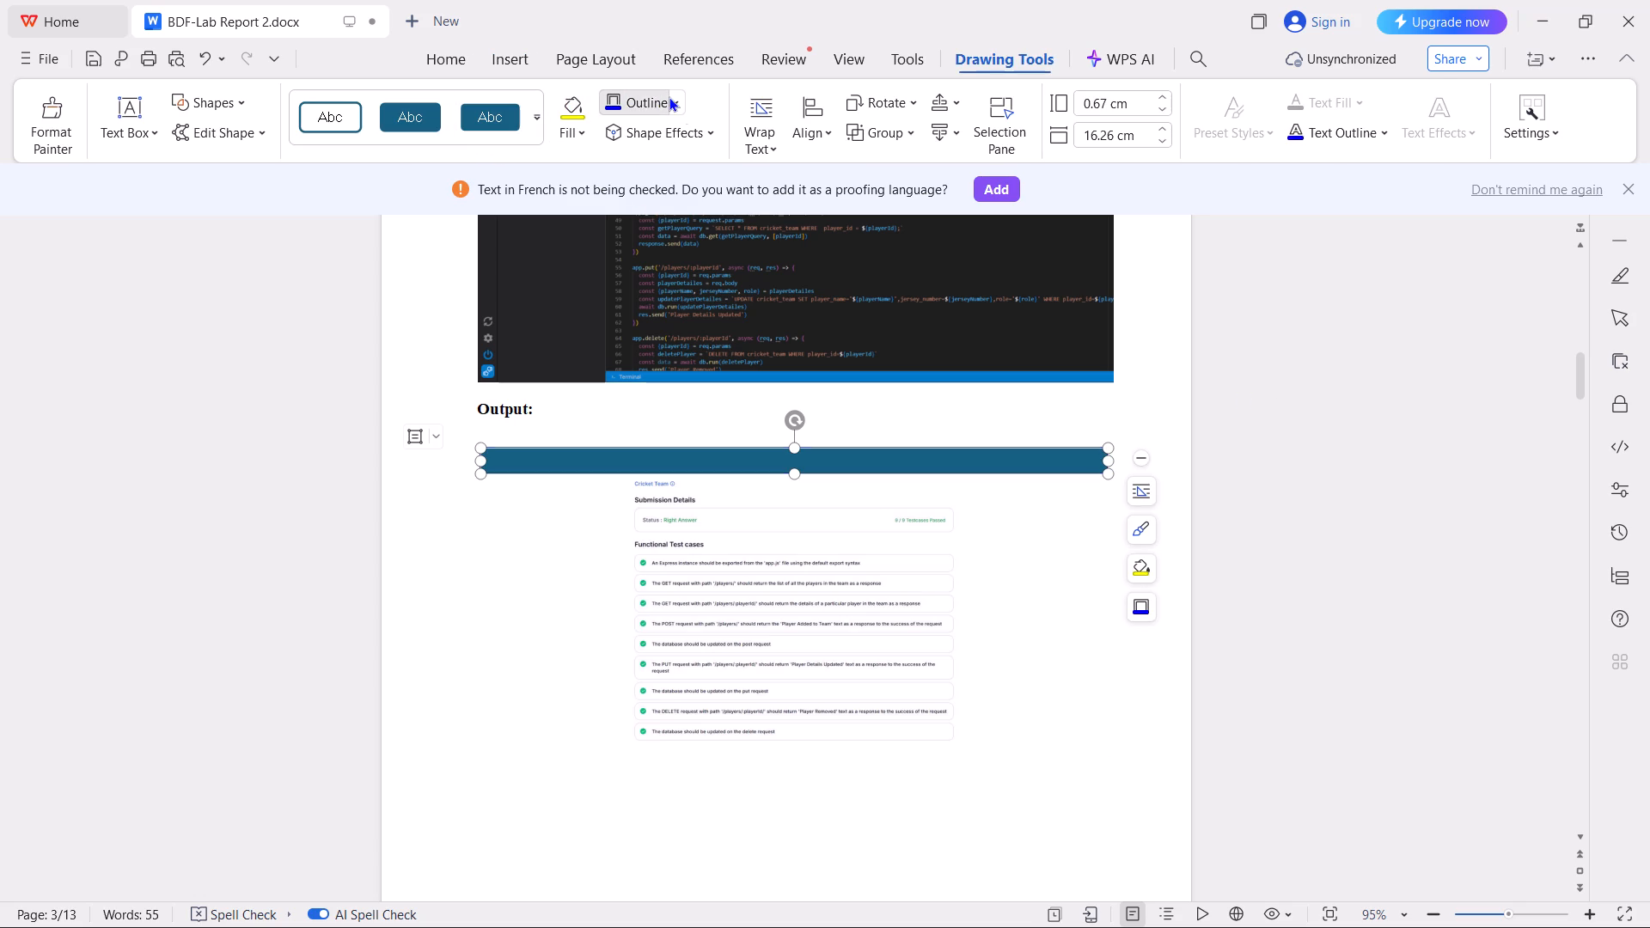
click(675, 105)
click(664, 143)
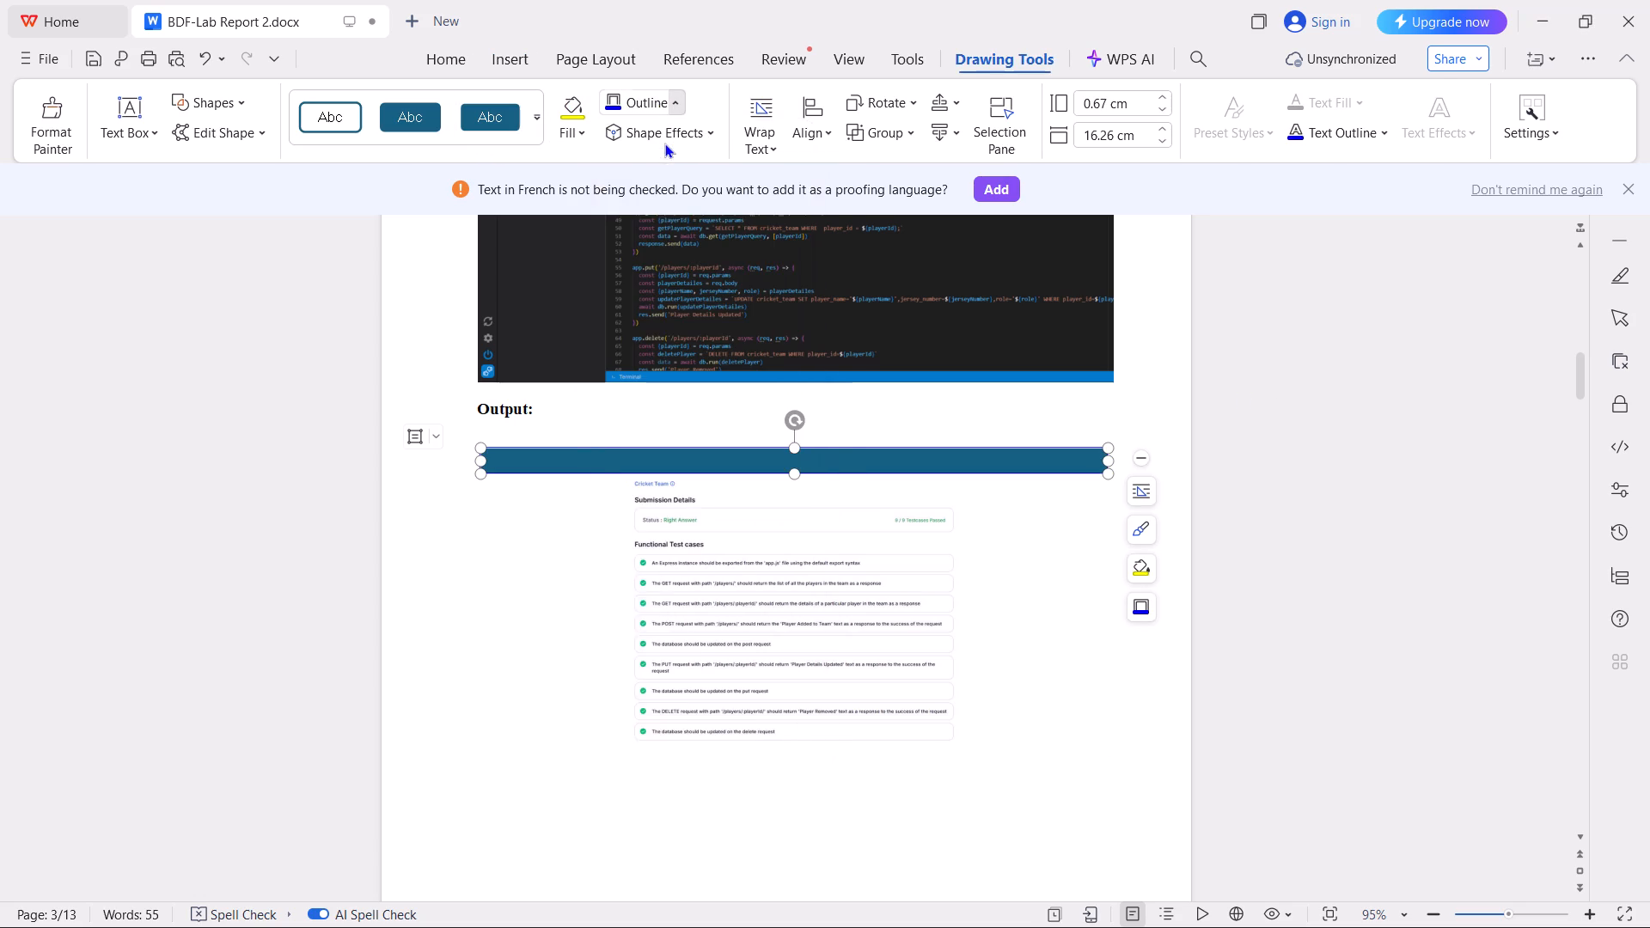
Fill the rectangle over the Output picture's header with the picture Bannar.png from the Desktop's BDE folder.
click(580, 105)
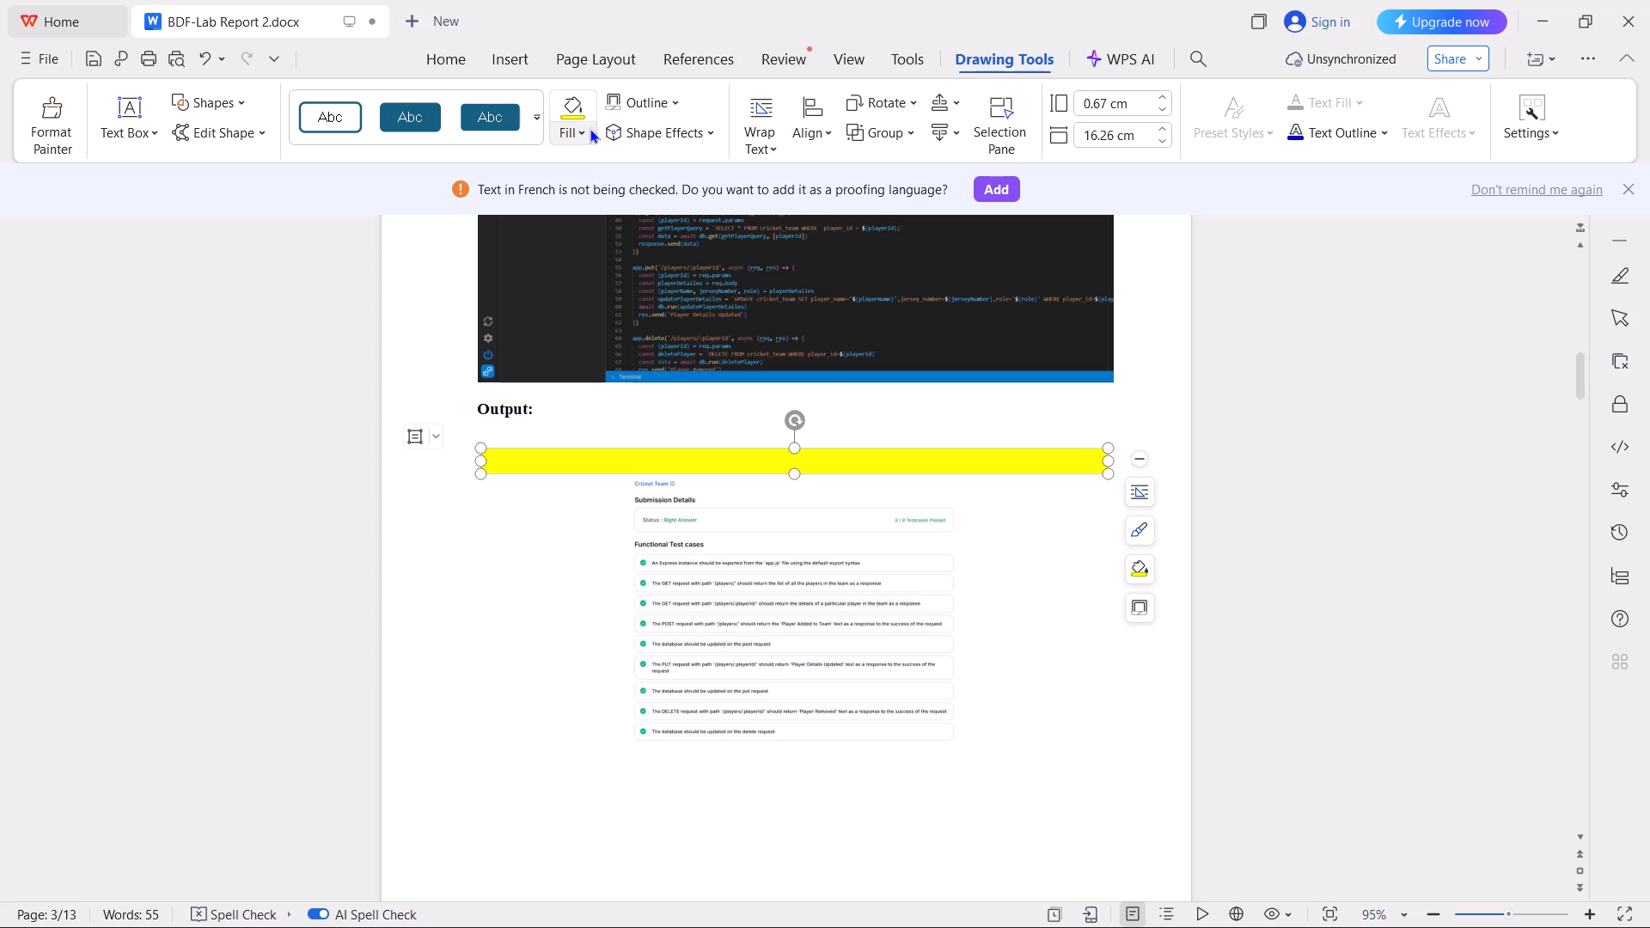
click(577, 122)
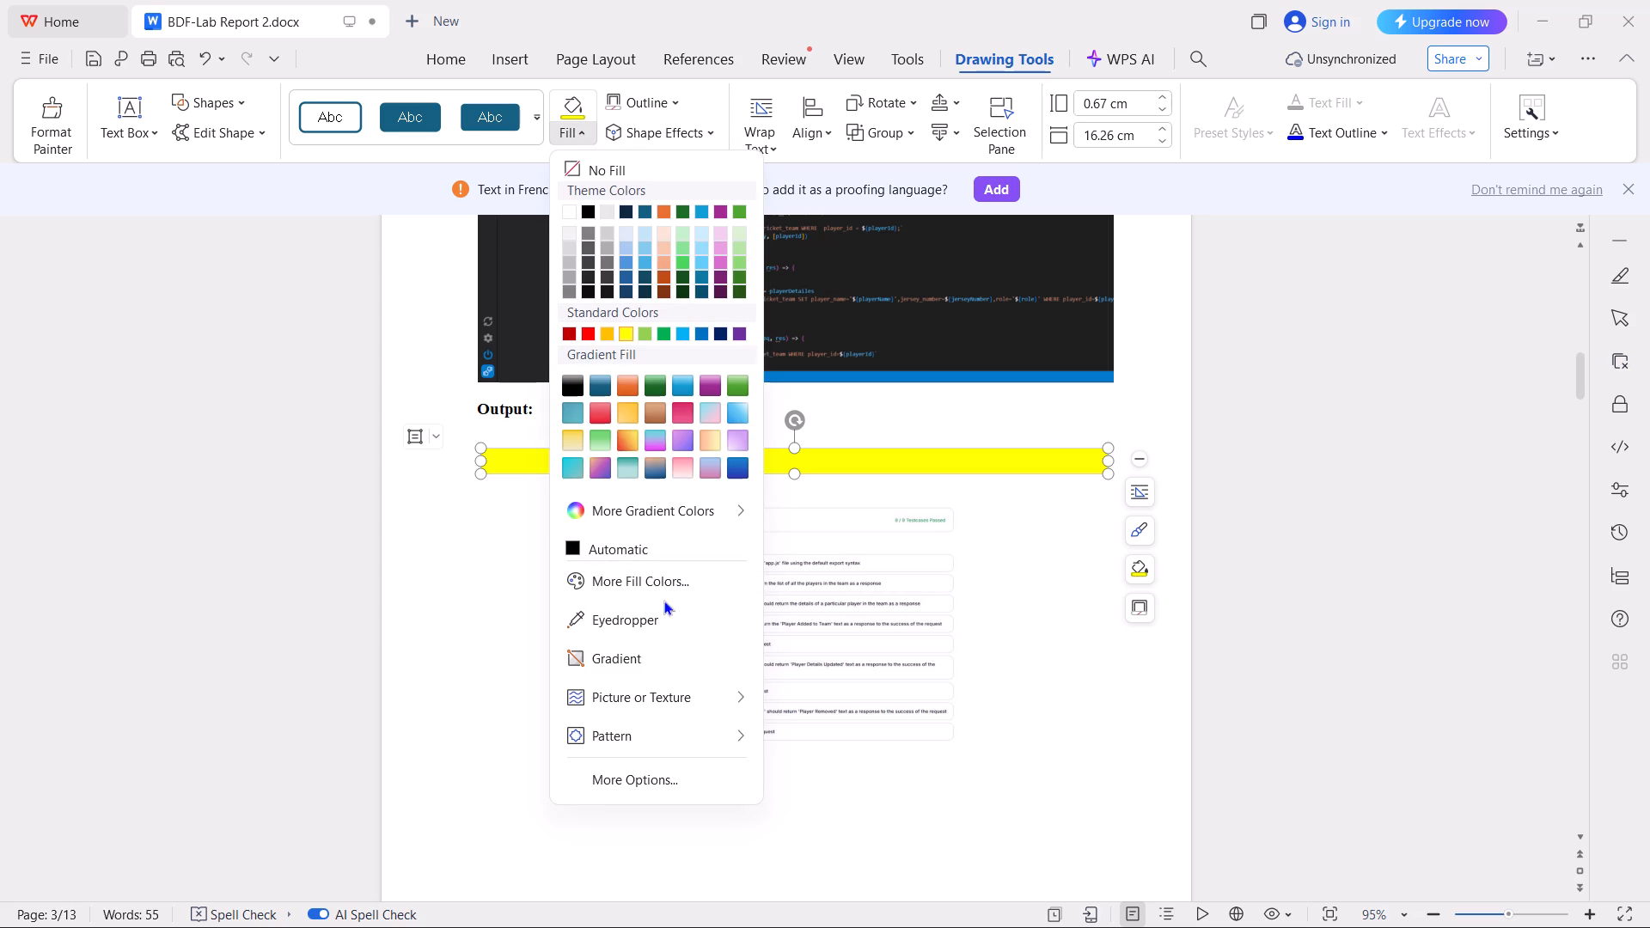
click(634, 688)
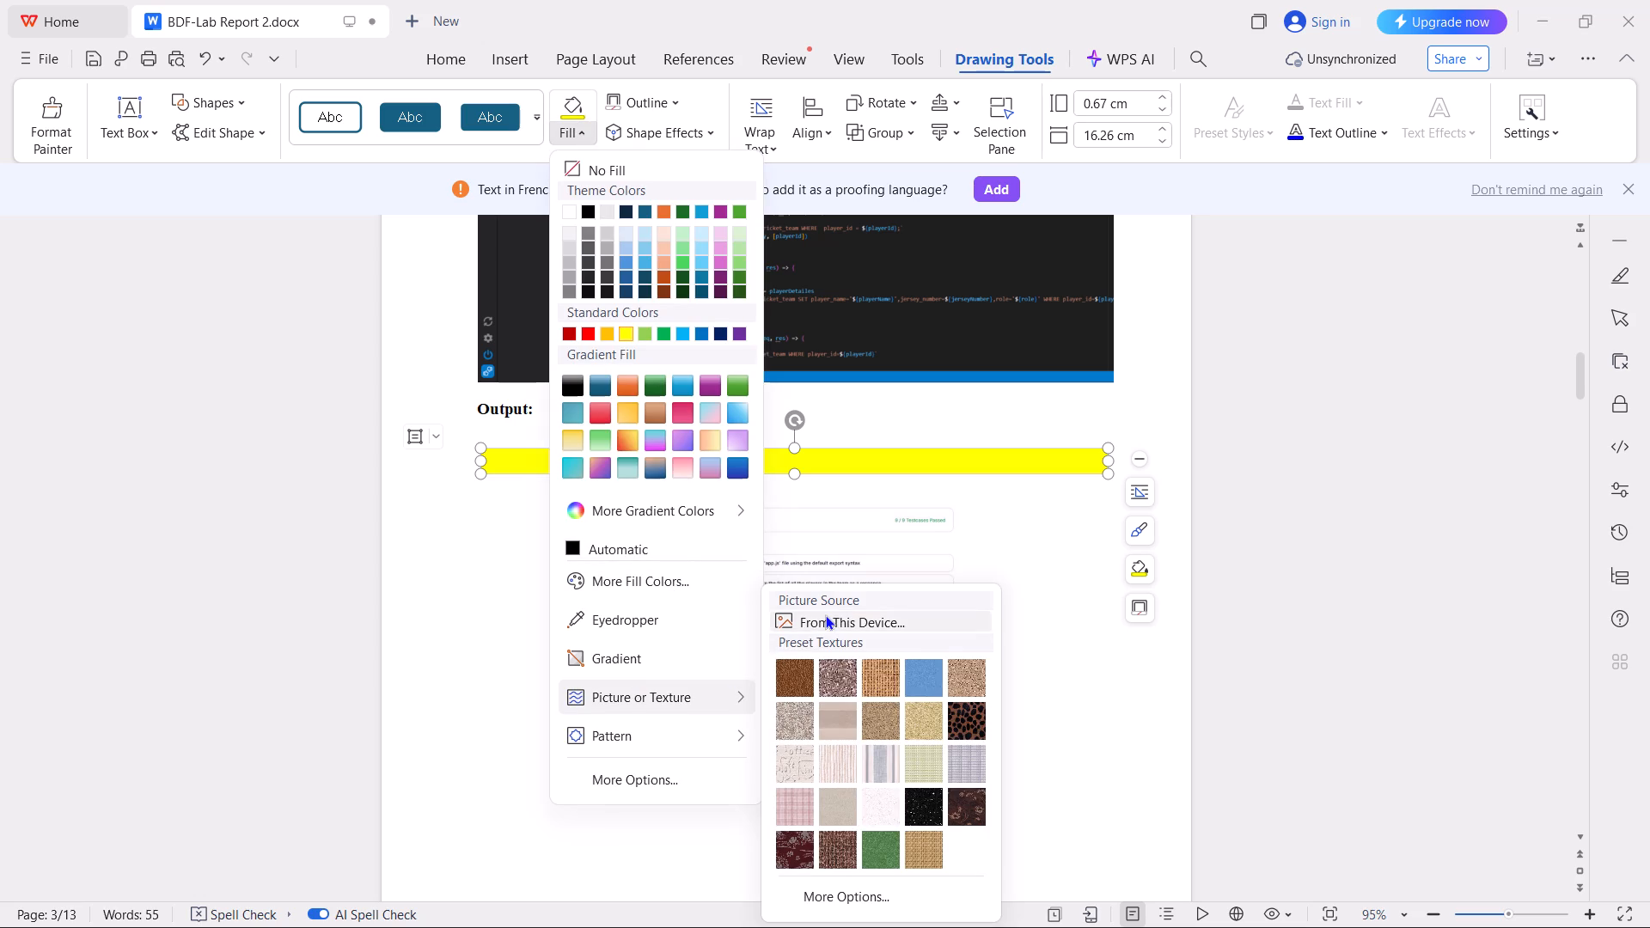
click(825, 614)
click(612, 331)
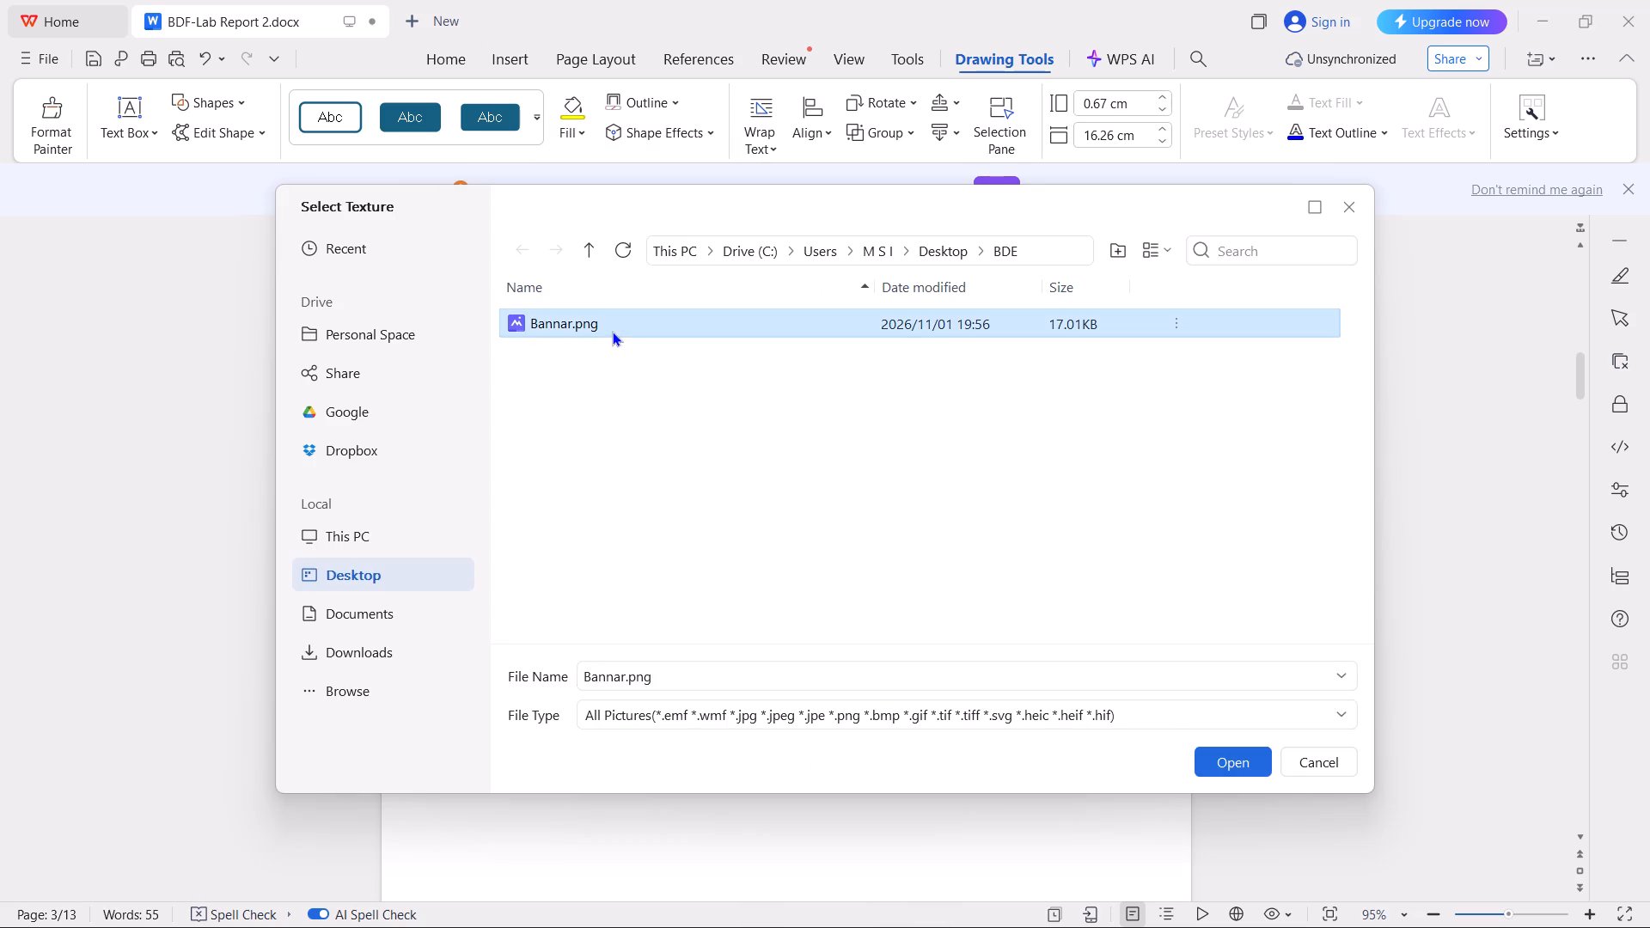
click(1198, 760)
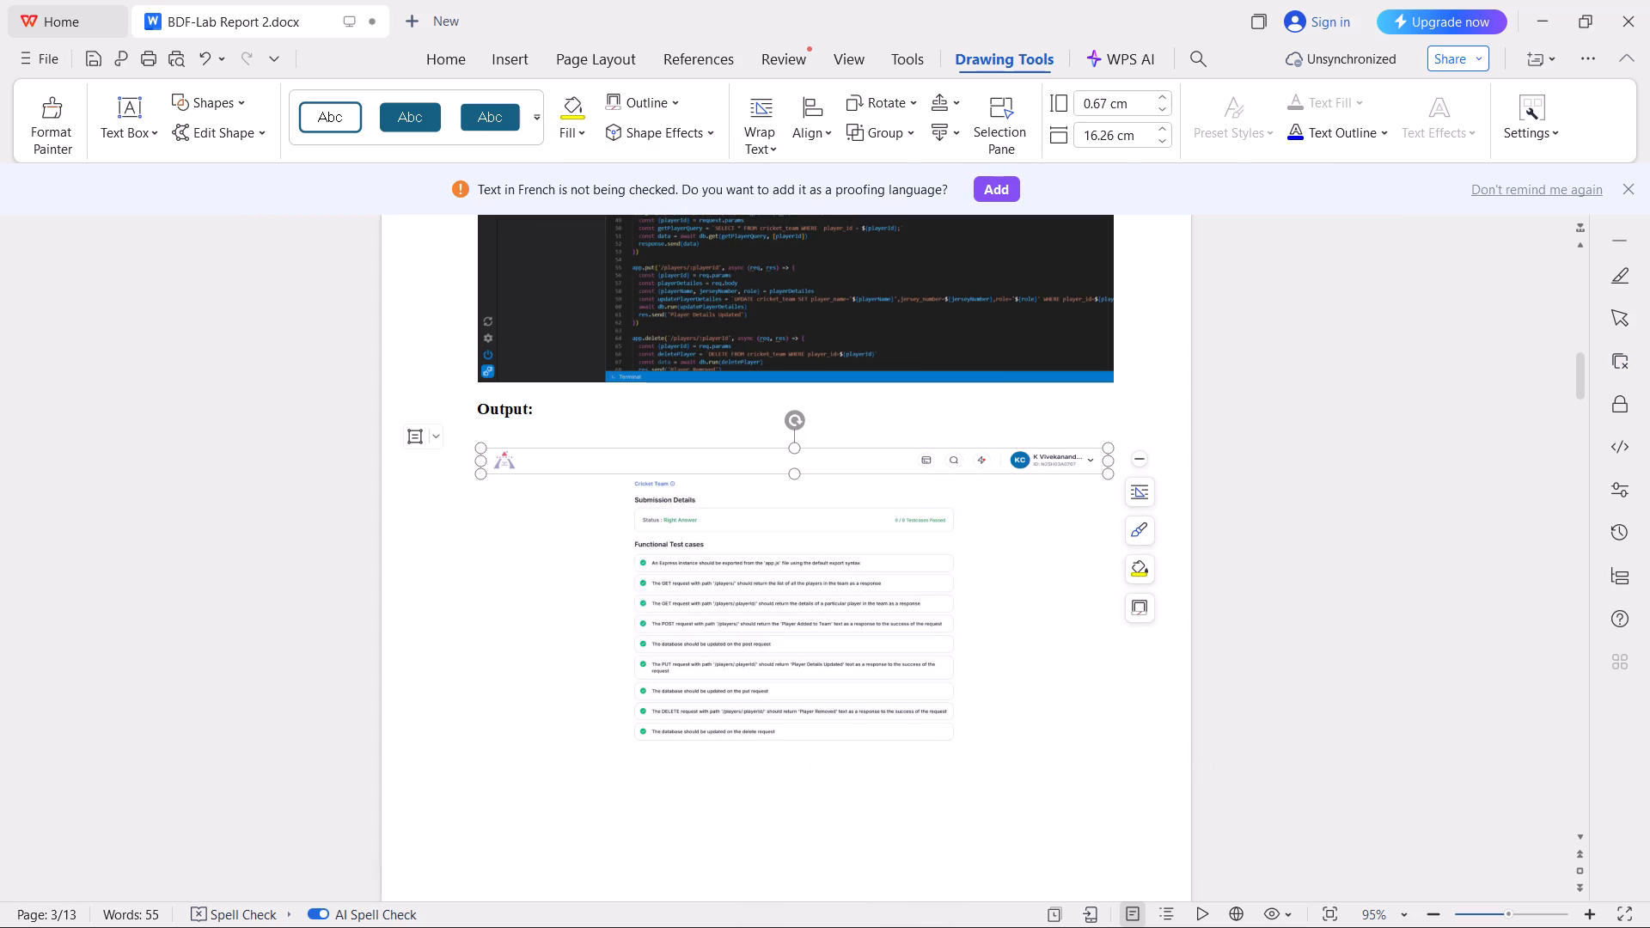
Narrow the banner rectangle over the Output picture slightly, to about 16.23 cm wide.
click(984, 406)
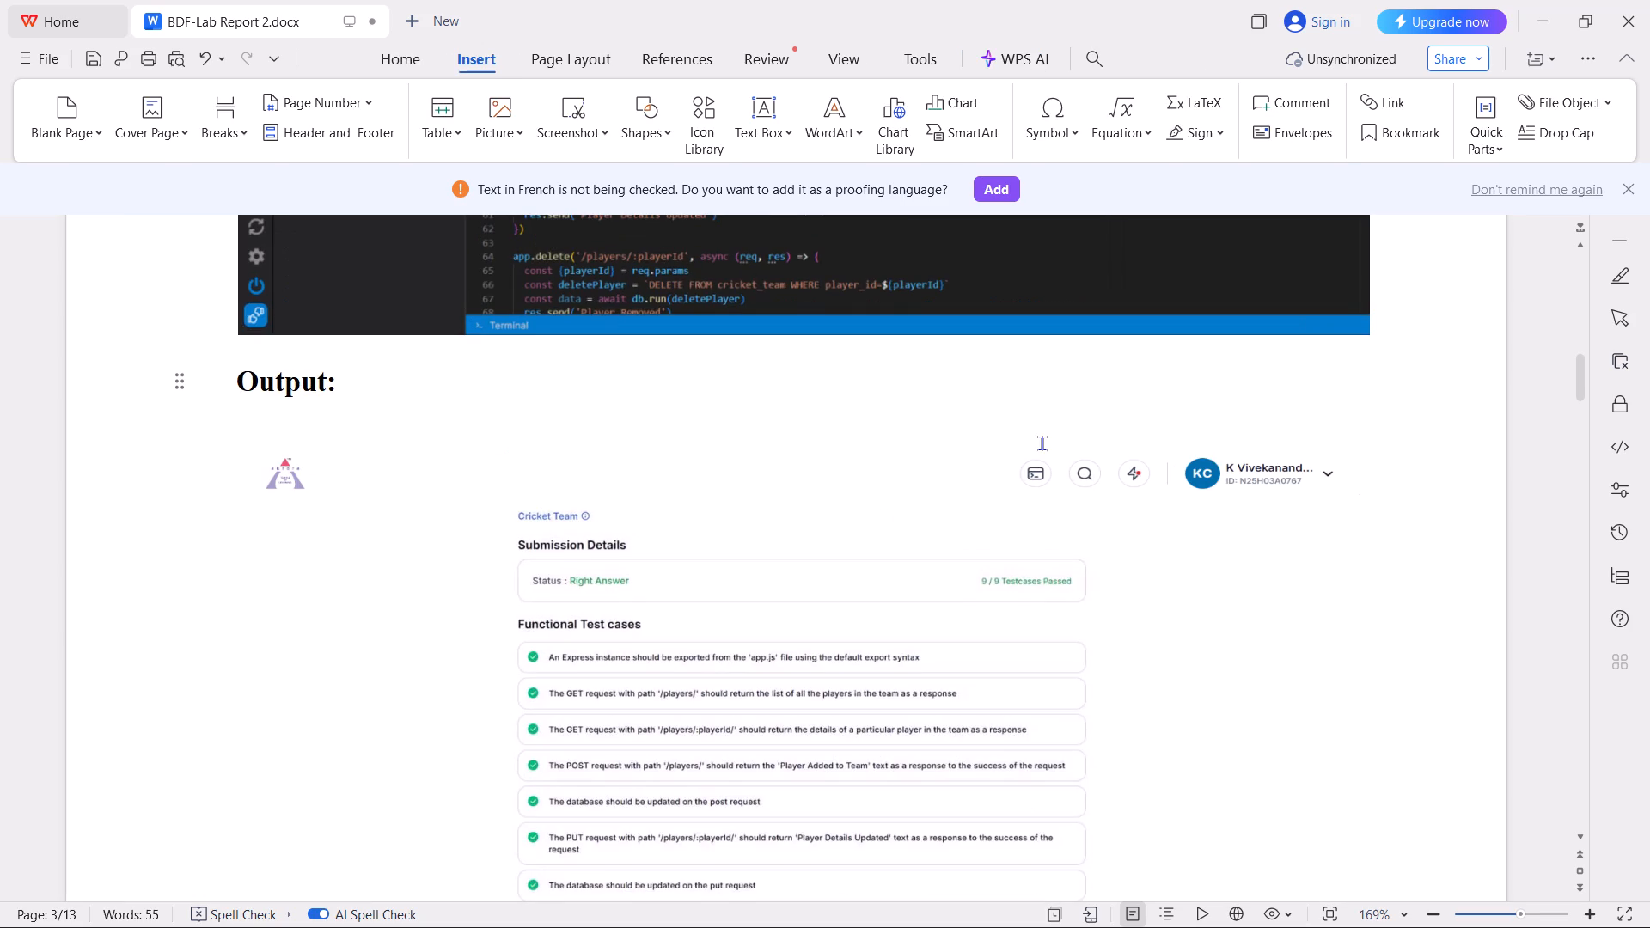
click(1151, 473)
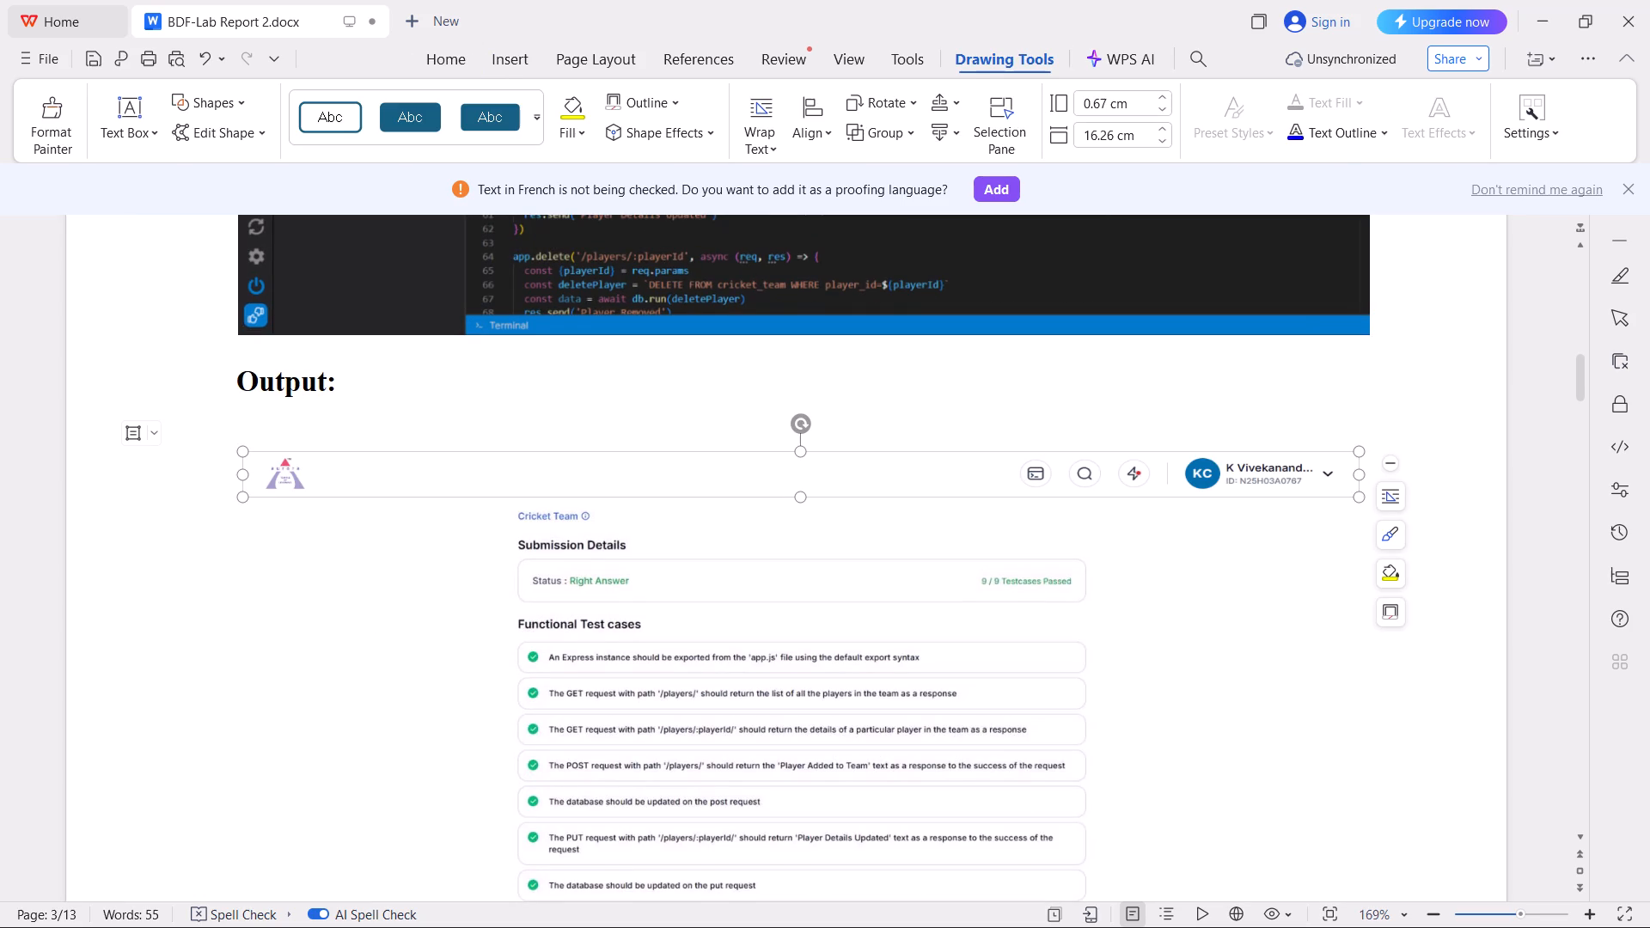
click(1360, 471)
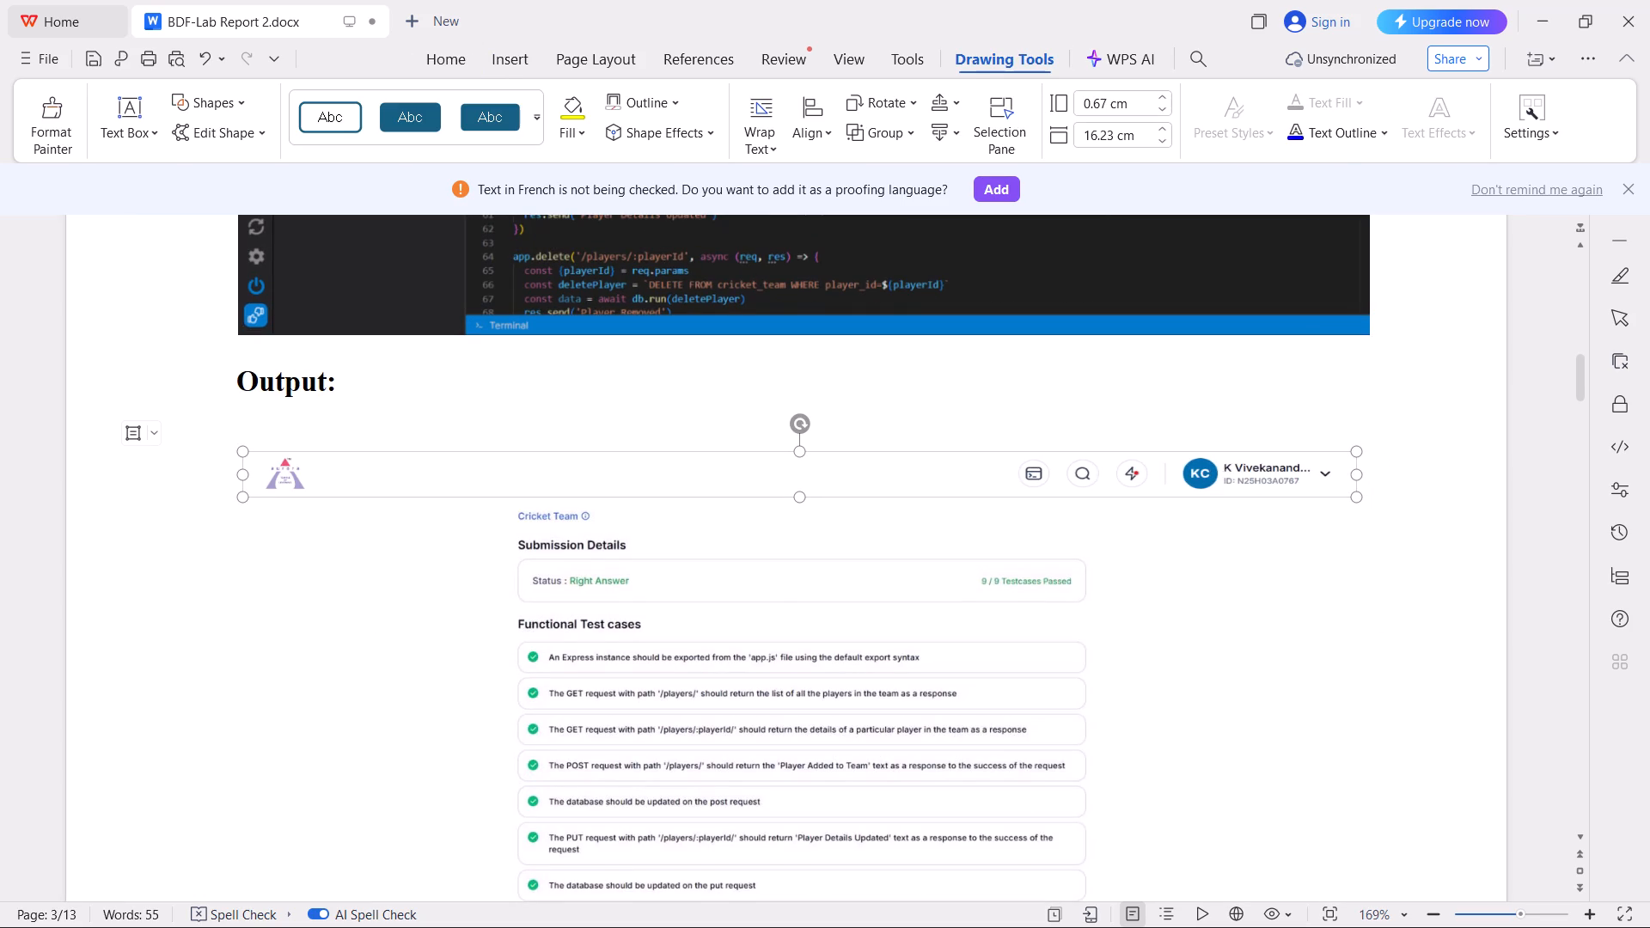
click(1025, 417)
Compare the banner with Question 1's question picture and stretch the banner's lower edge slightly downward.
scroll(1025, 417, up, 6)
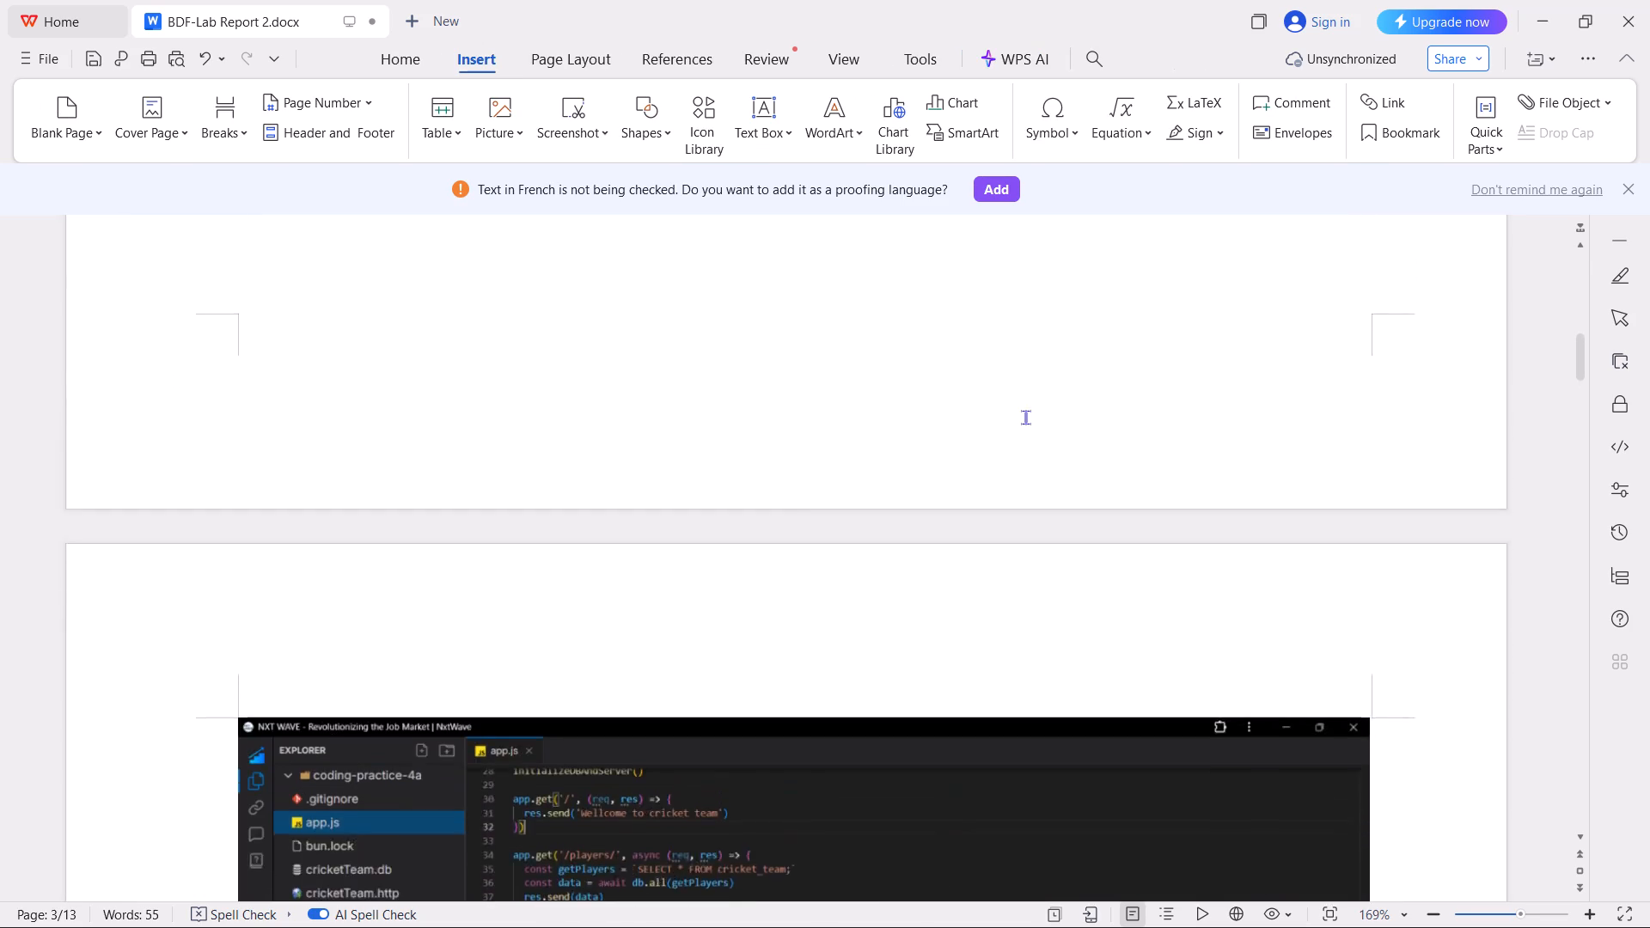
scroll(1025, 417, up, 3)
scroll(1025, 417, down, 5)
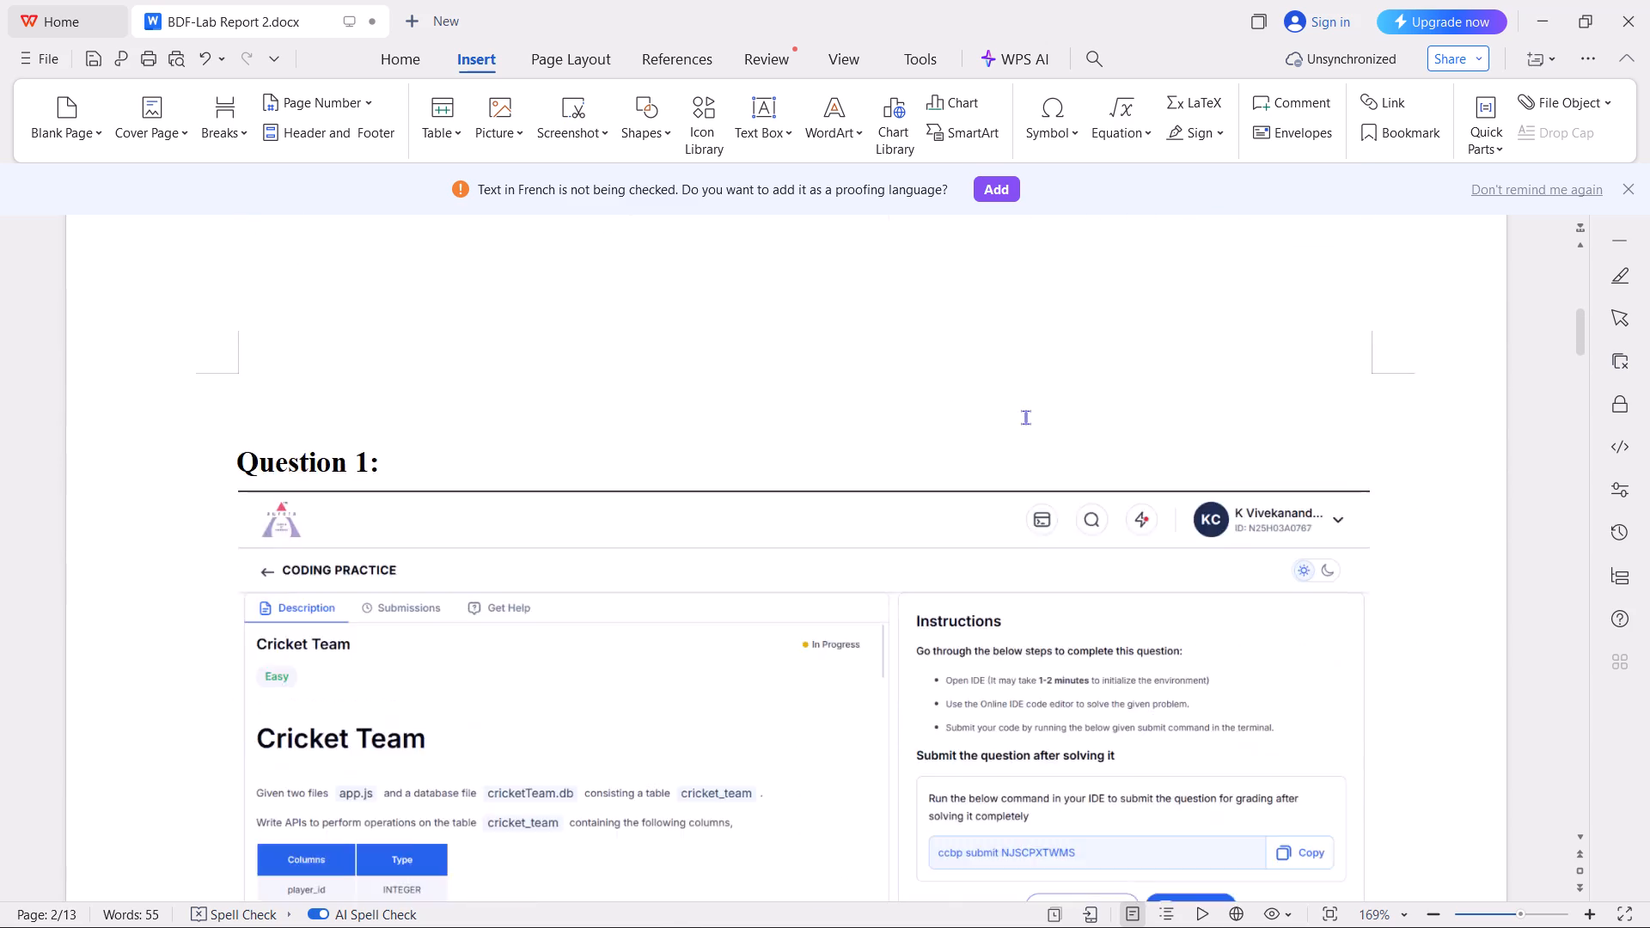
scroll(1025, 417, down, 7)
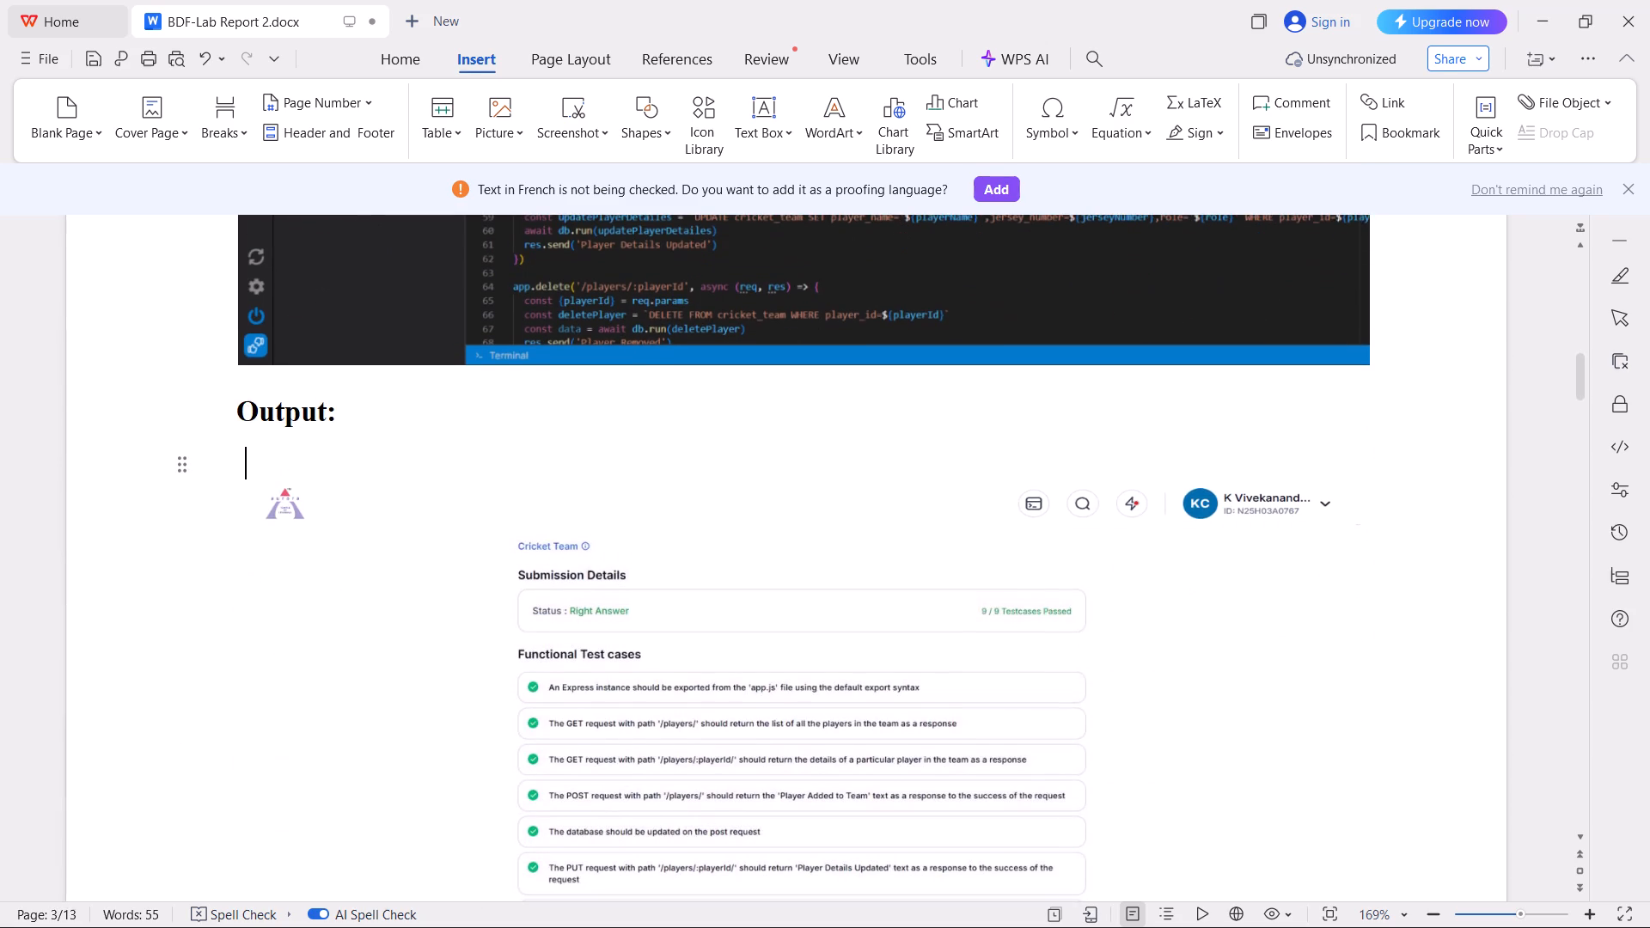
click(918, 507)
click(803, 527)
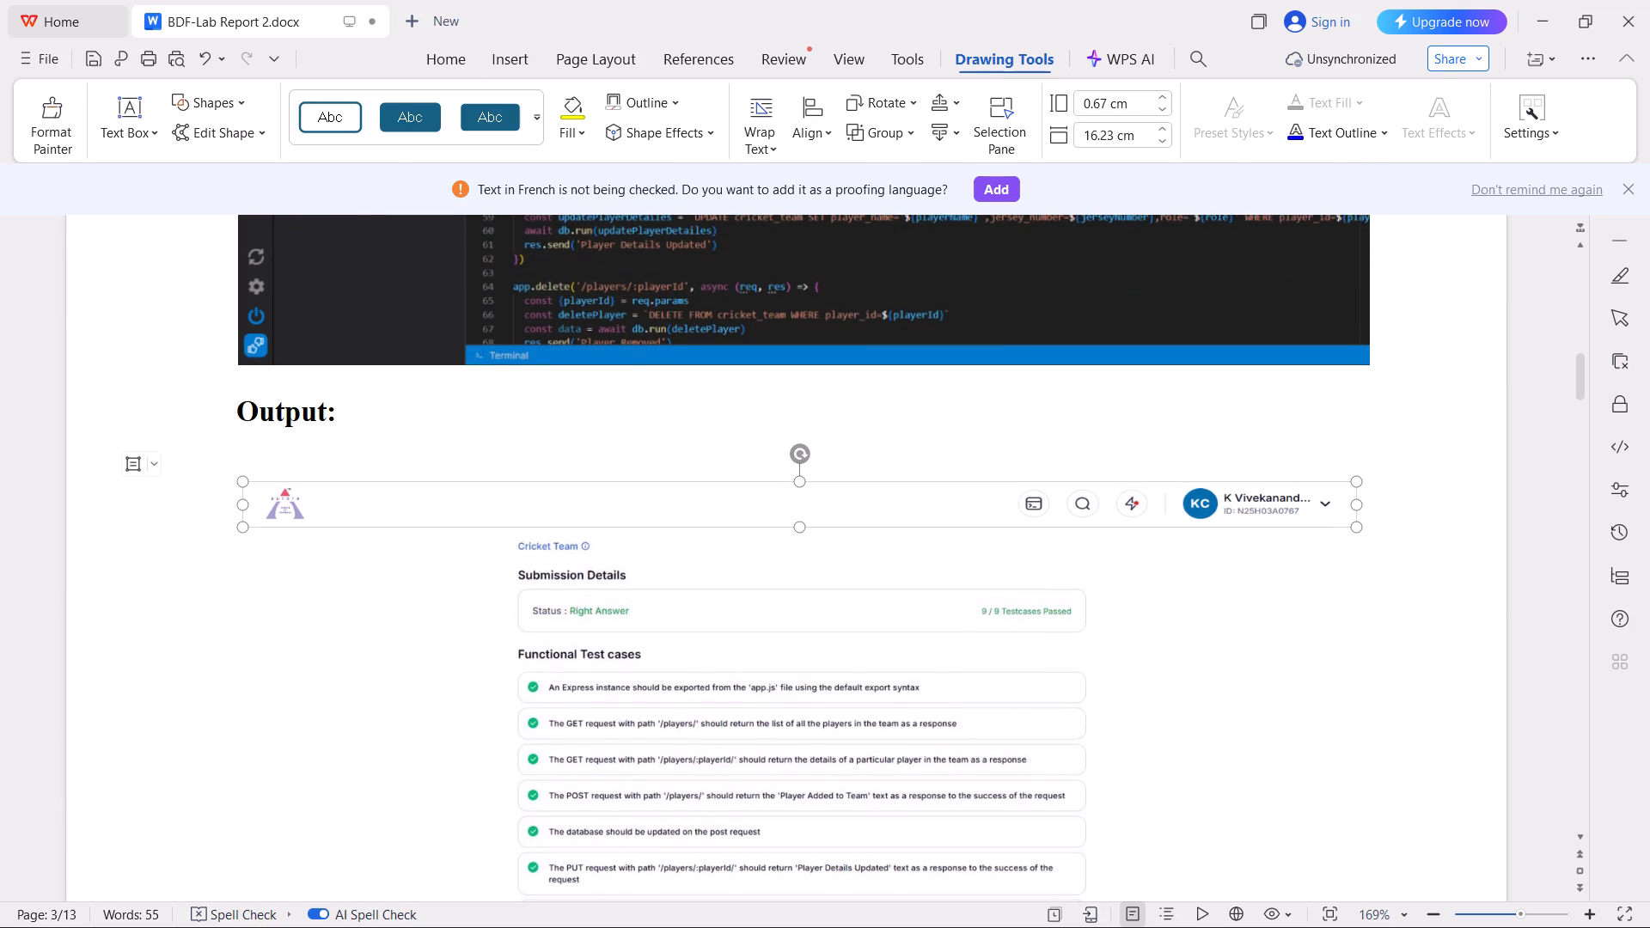
click(924, 464)
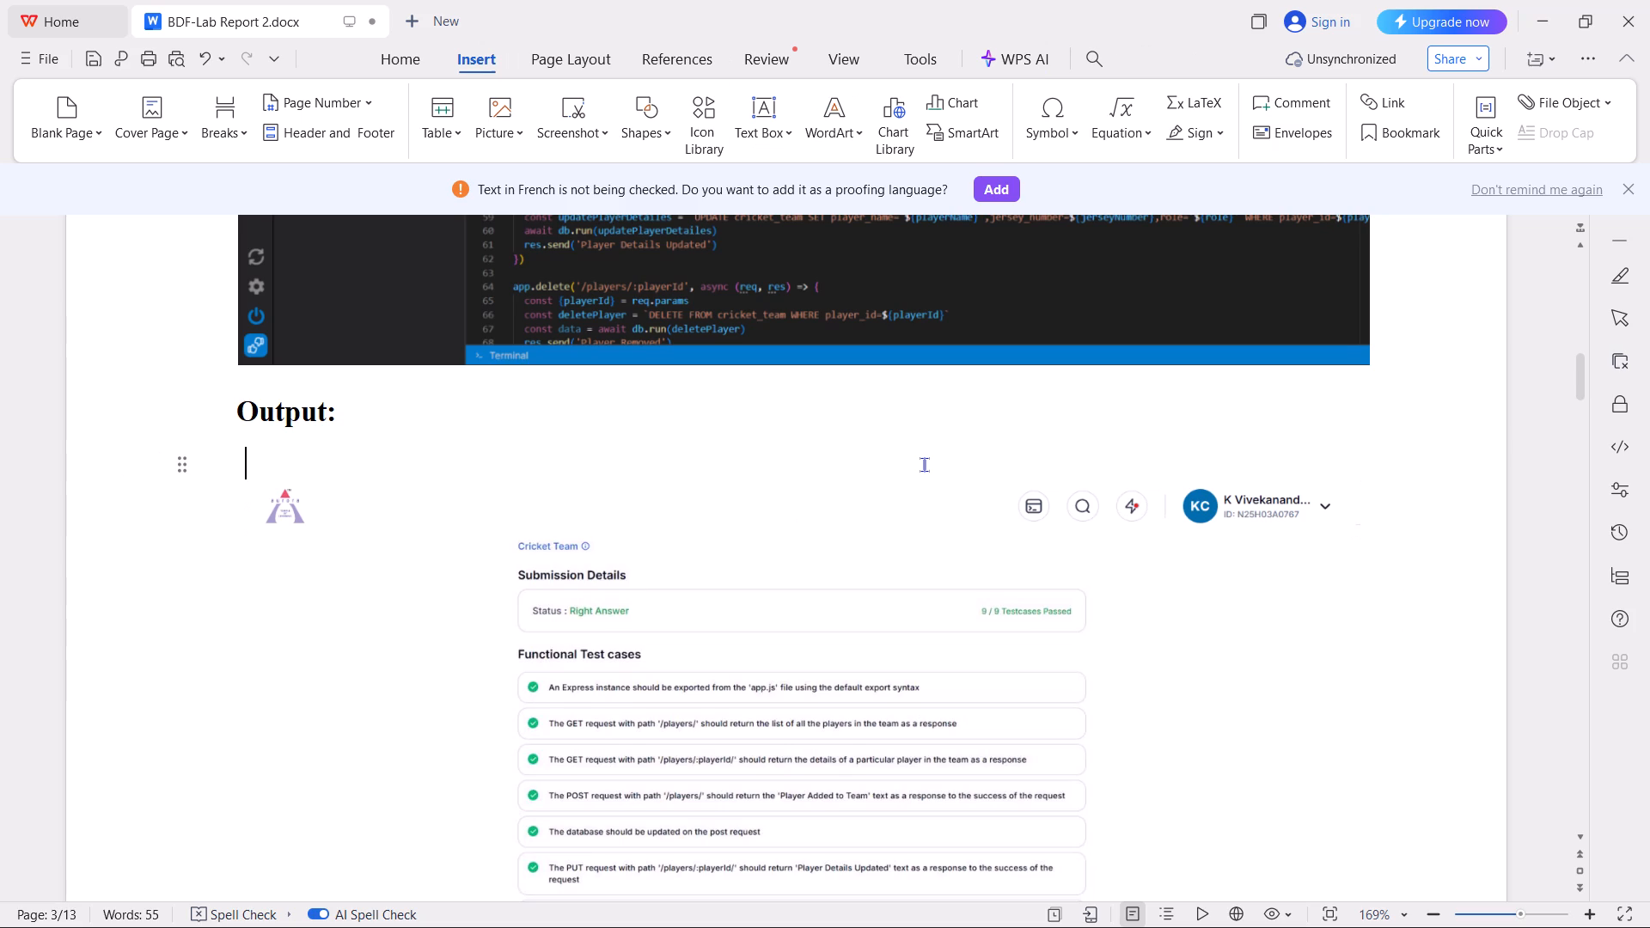
Add three empty lines before the Question 2 heading to push it onto page 4 above its Movies picture.
scroll(924, 464, down, 5)
scroll(924, 464, up, 2)
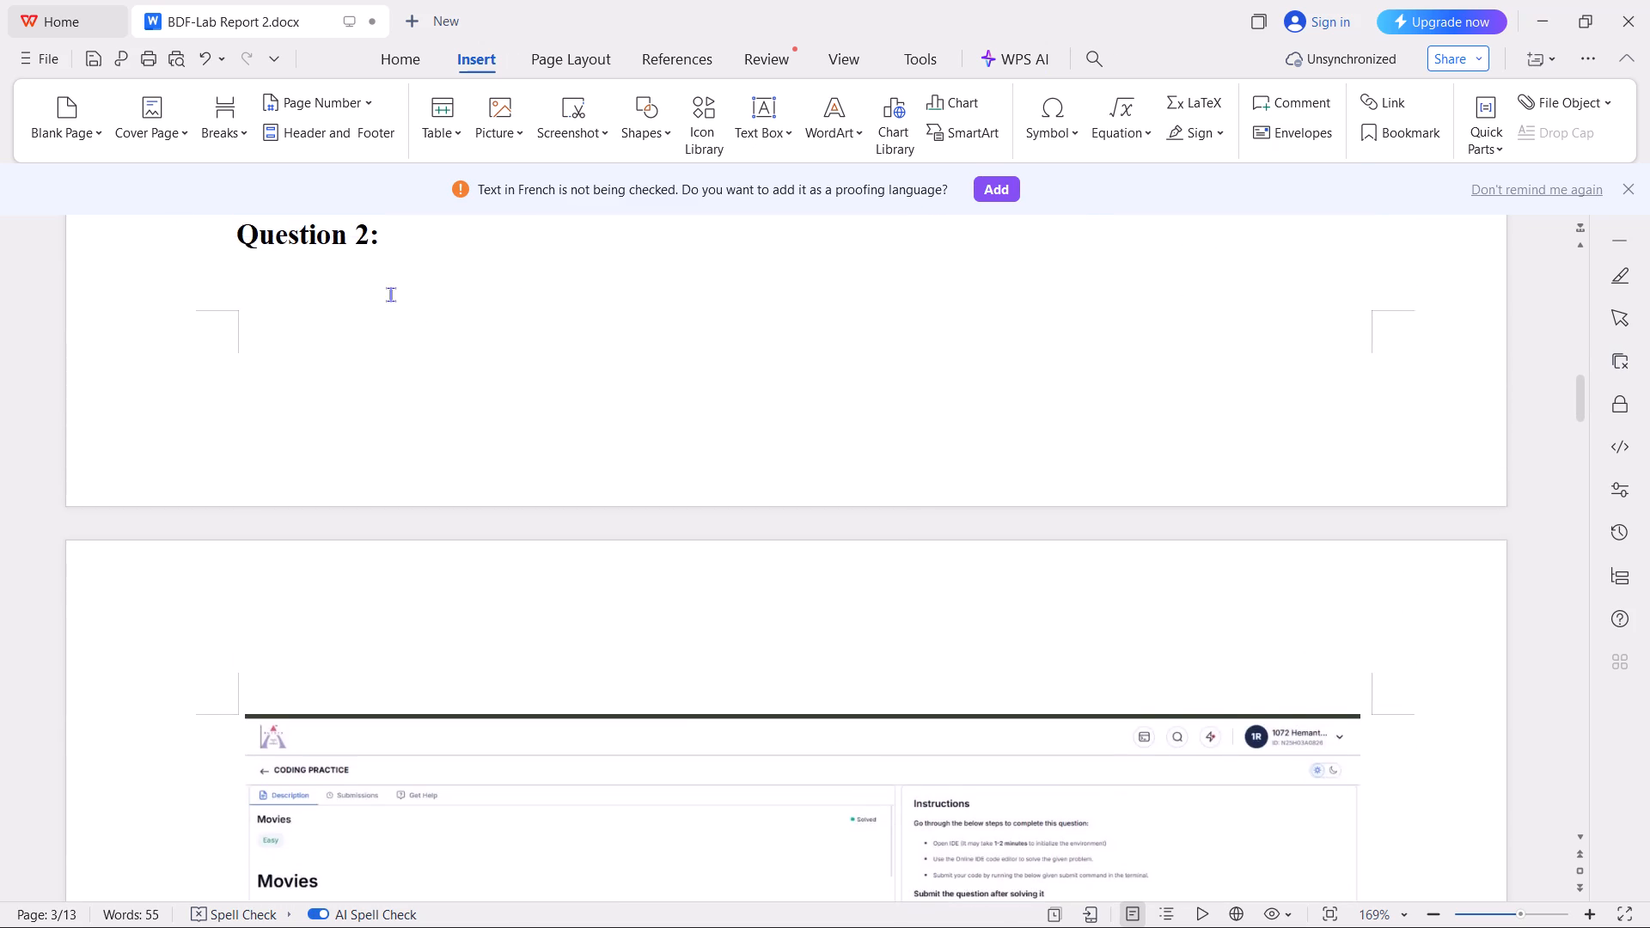
scroll(390, 294, up, 1)
click(222, 363)
key(Return)
key(Return)
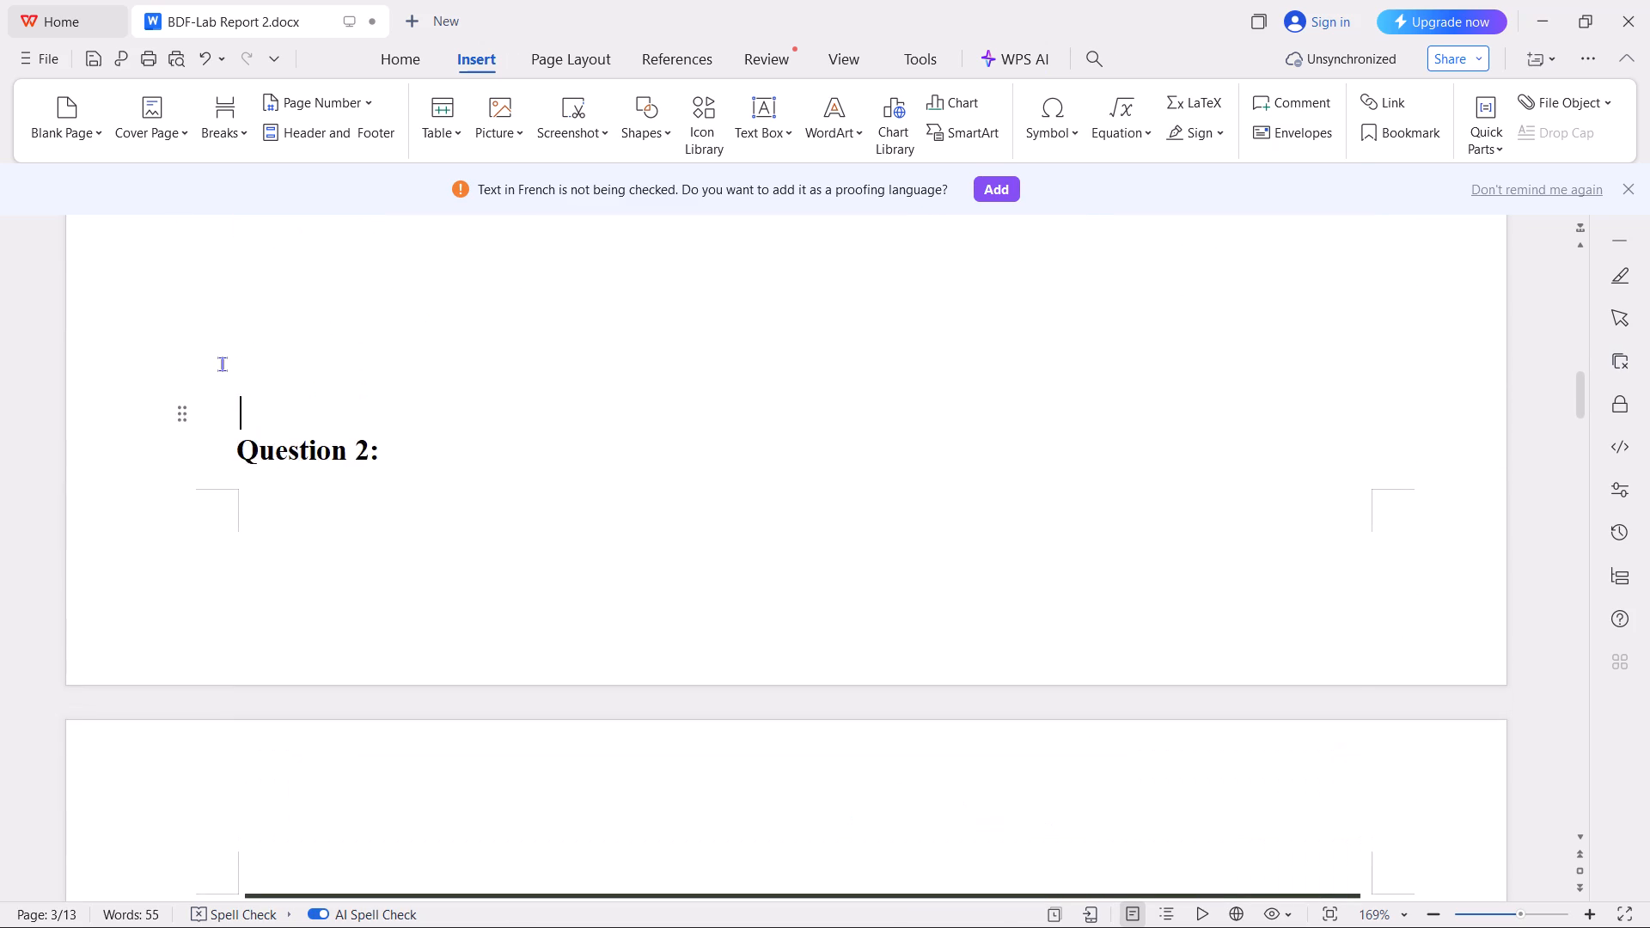
key(Return)
scroll(222, 363, down, 4)
scroll(777, 525, down, 1)
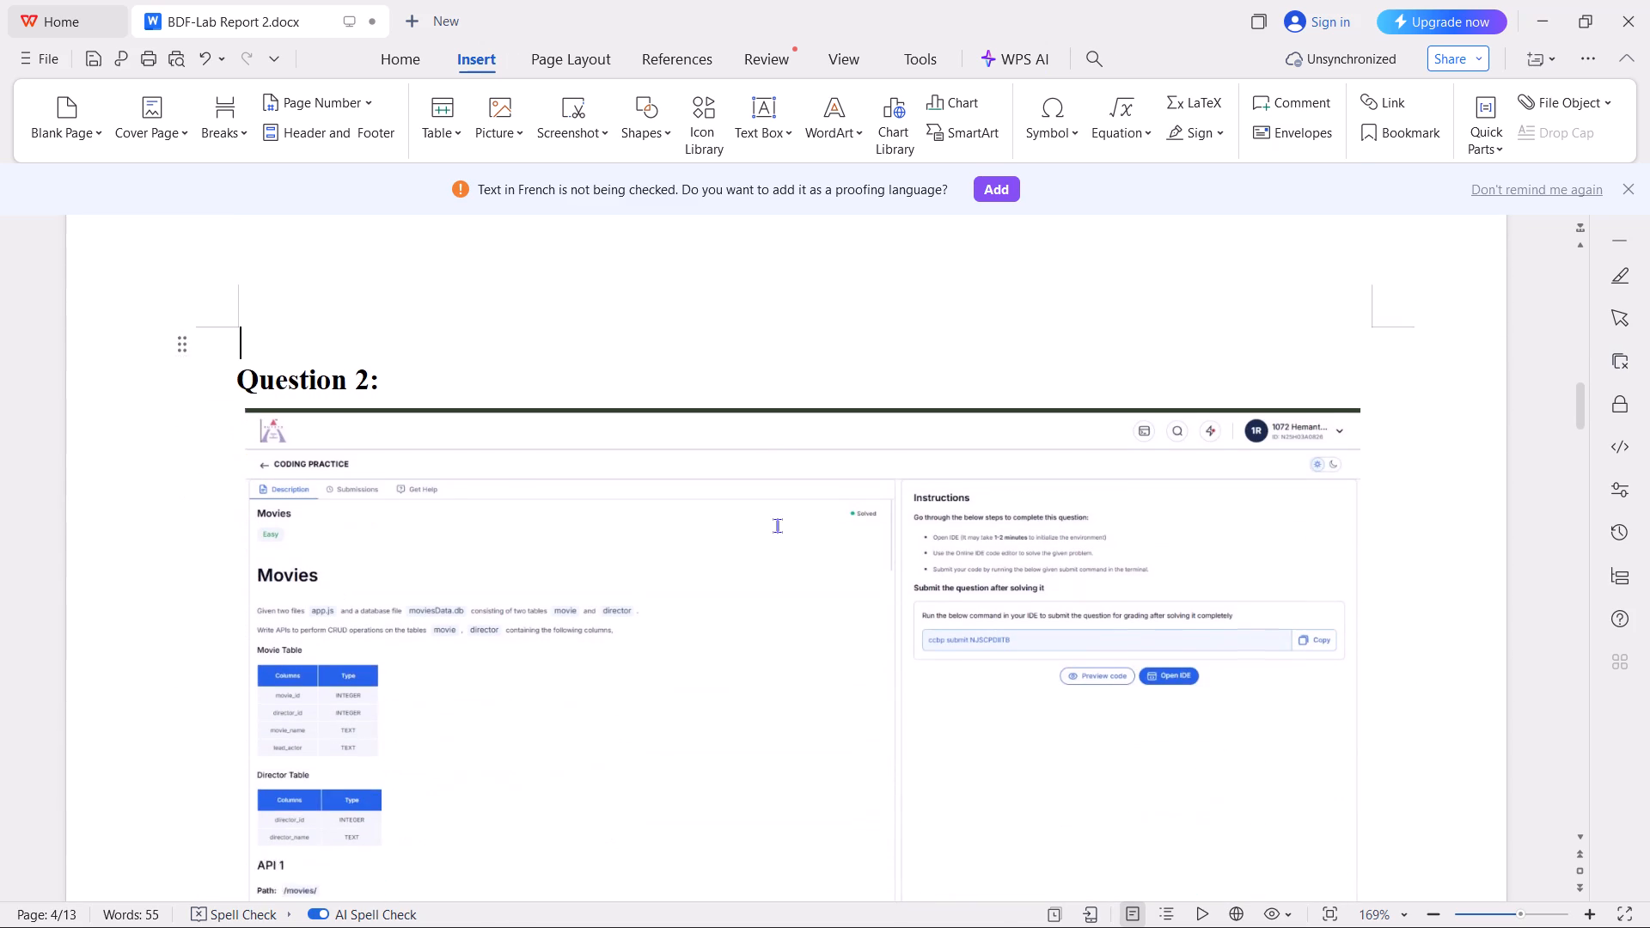
Review the report's pages from the cover to the Player Match Scores question, comparing the question, code and output pictures.
scroll(777, 525, down, 1)
click(777, 525)
scroll(777, 525, down, 1)
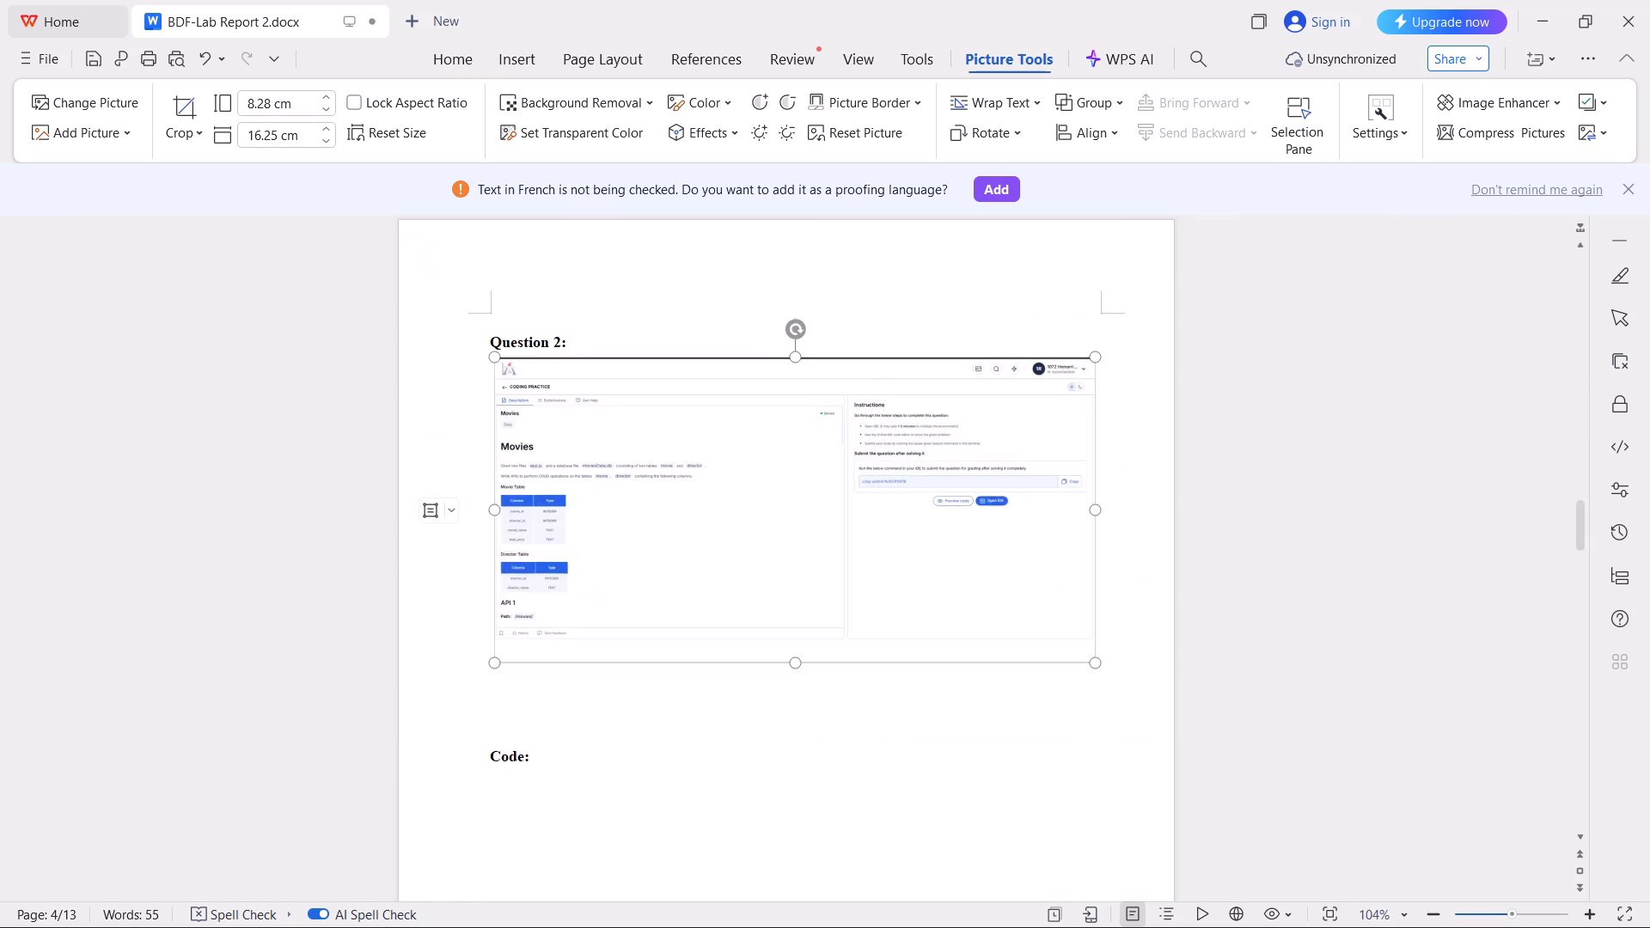
scroll(777, 525, down, 7)
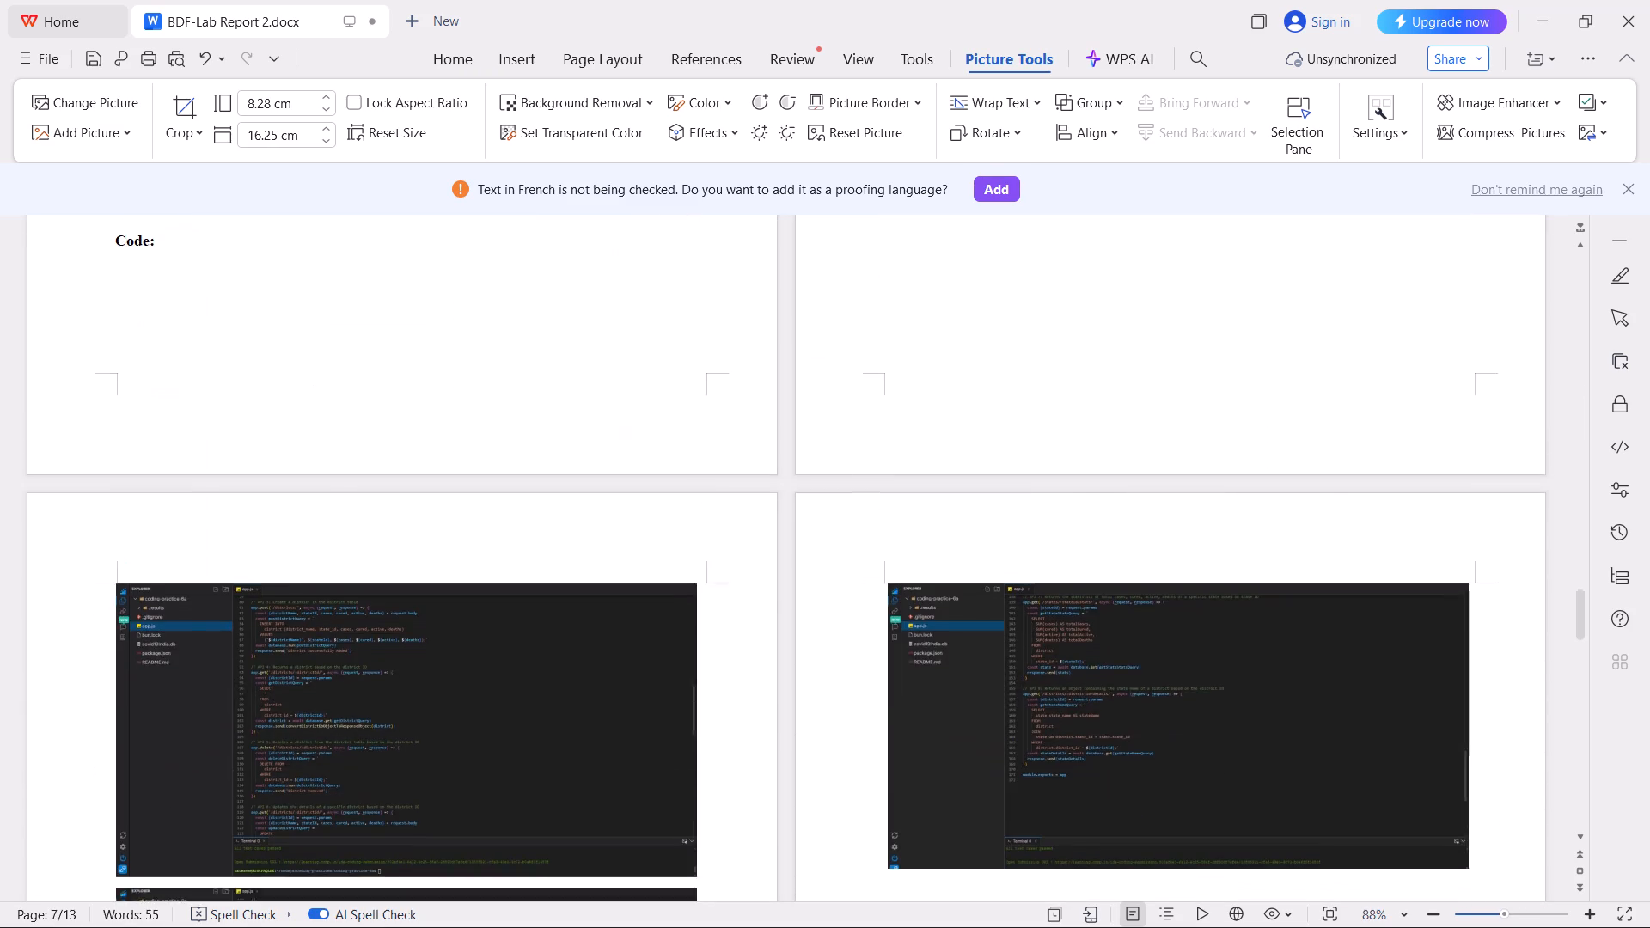
scroll(777, 525, down, 4)
scroll(777, 525, up, 10)
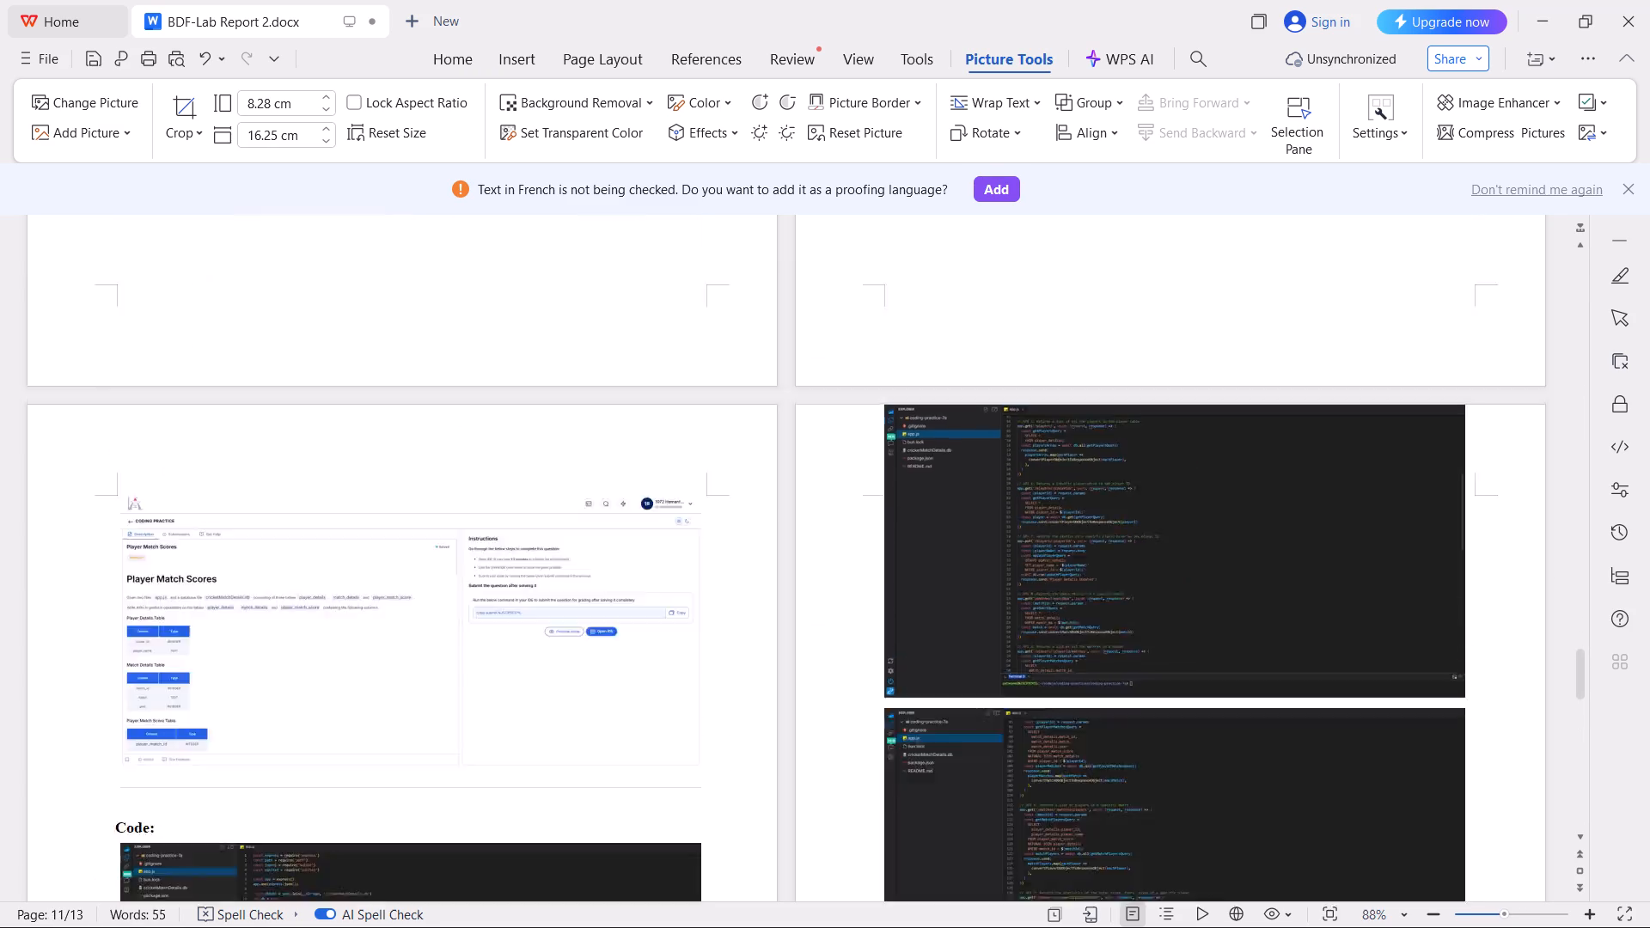
scroll(777, 525, up, 9)
scroll(777, 525, down, 3)
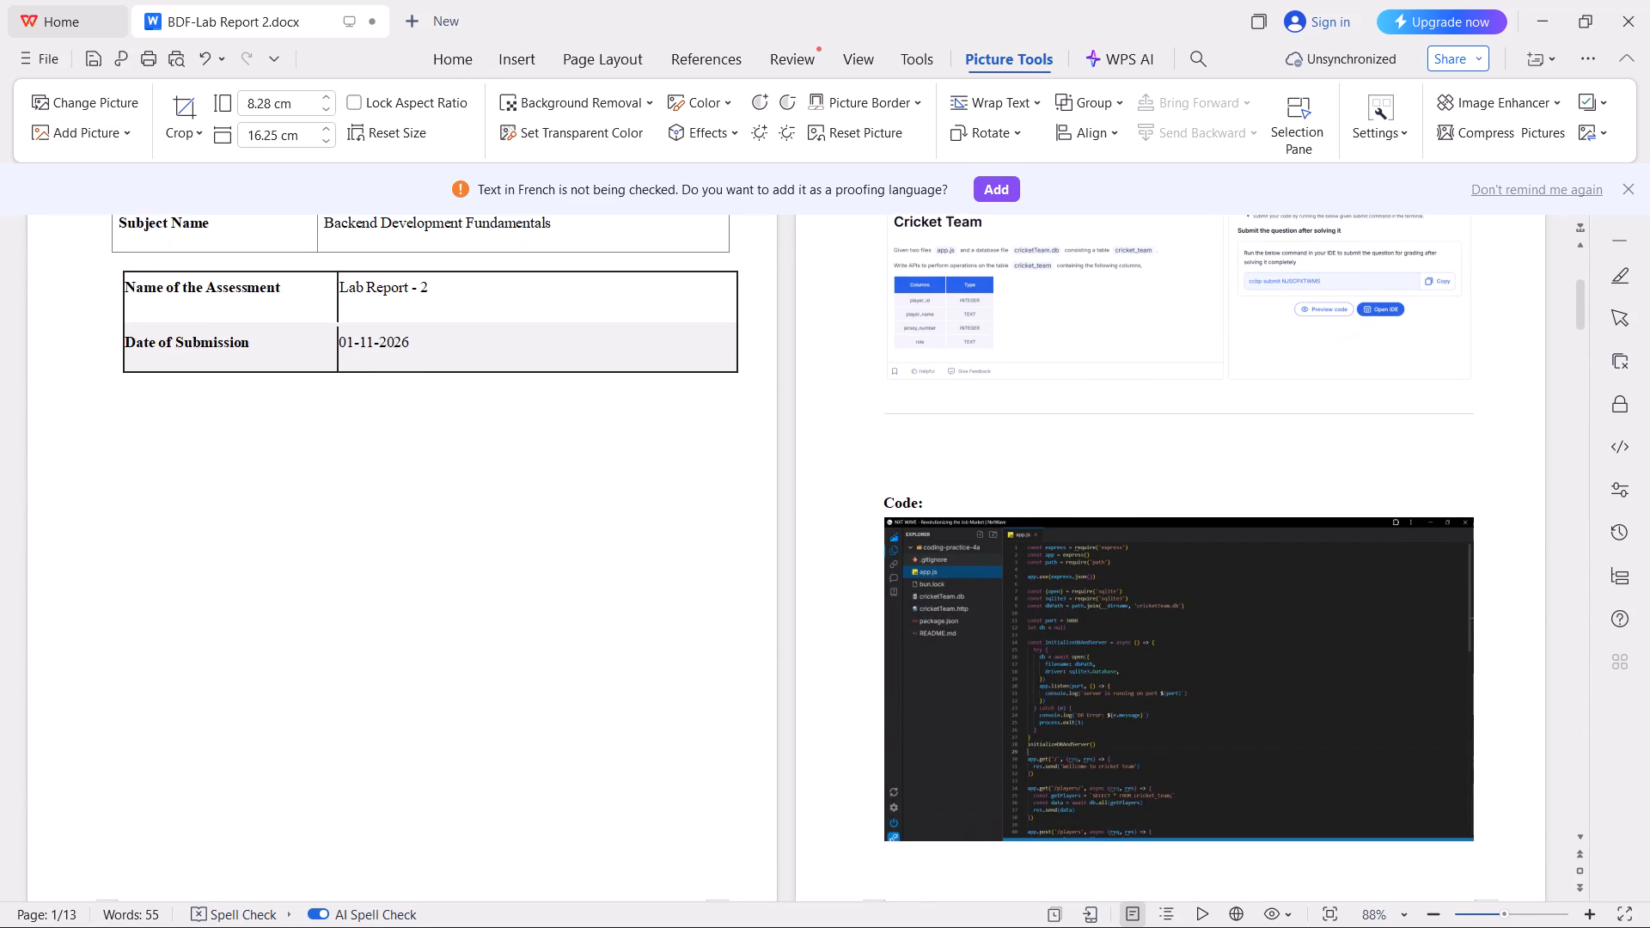
scroll(777, 525, down, 5)
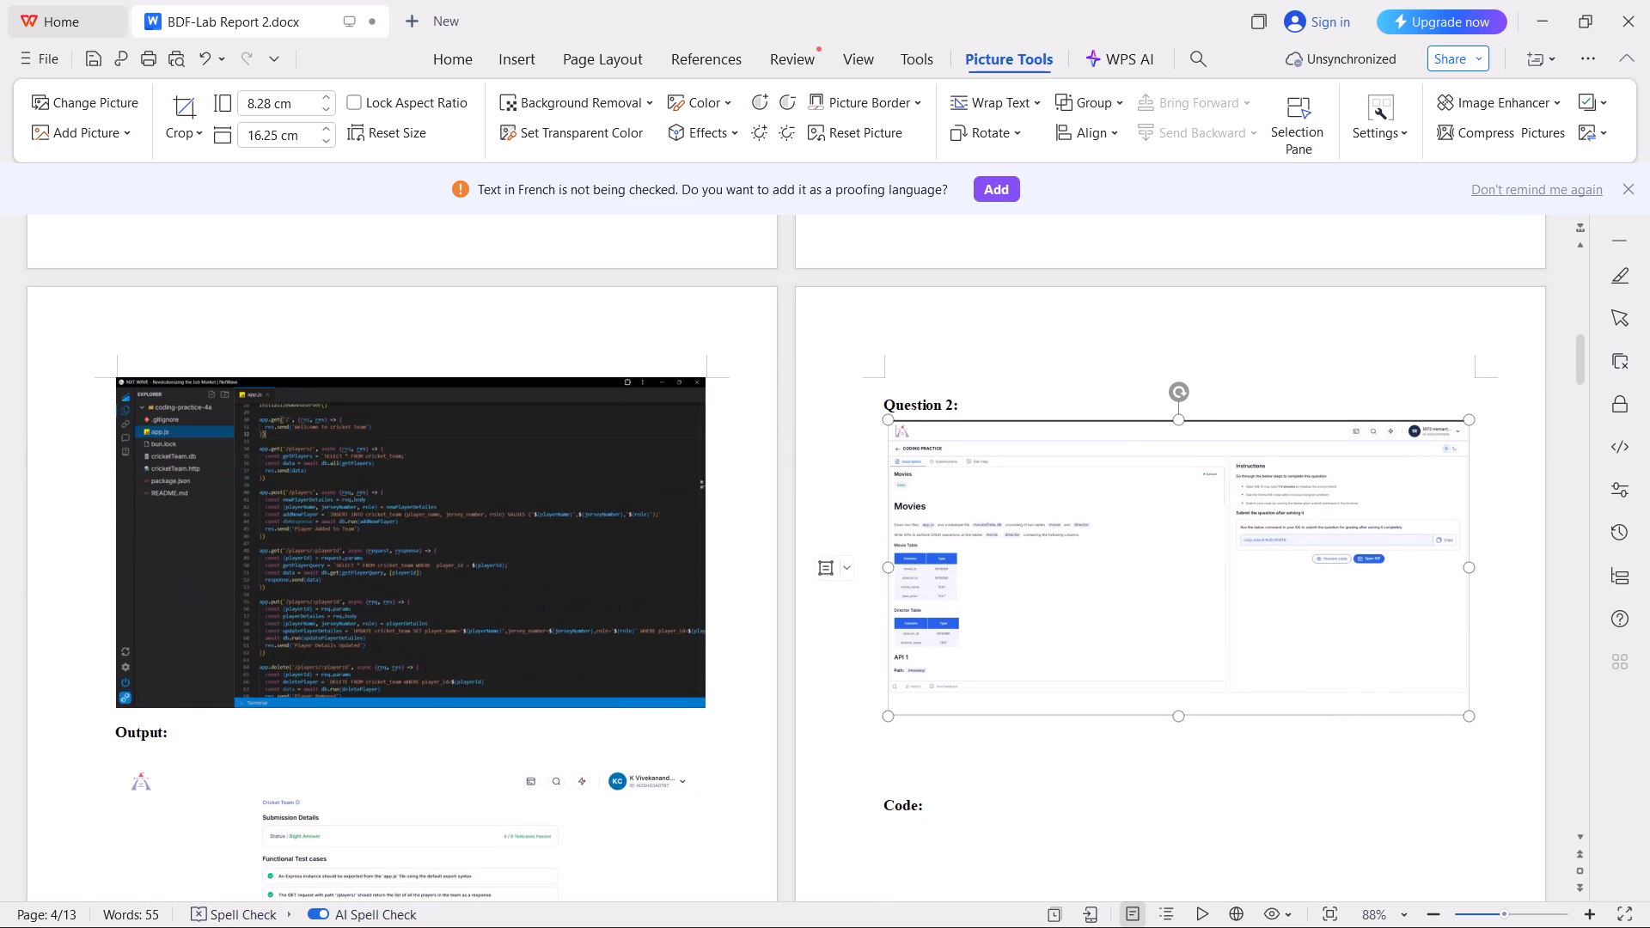
scroll(777, 525, down, 2)
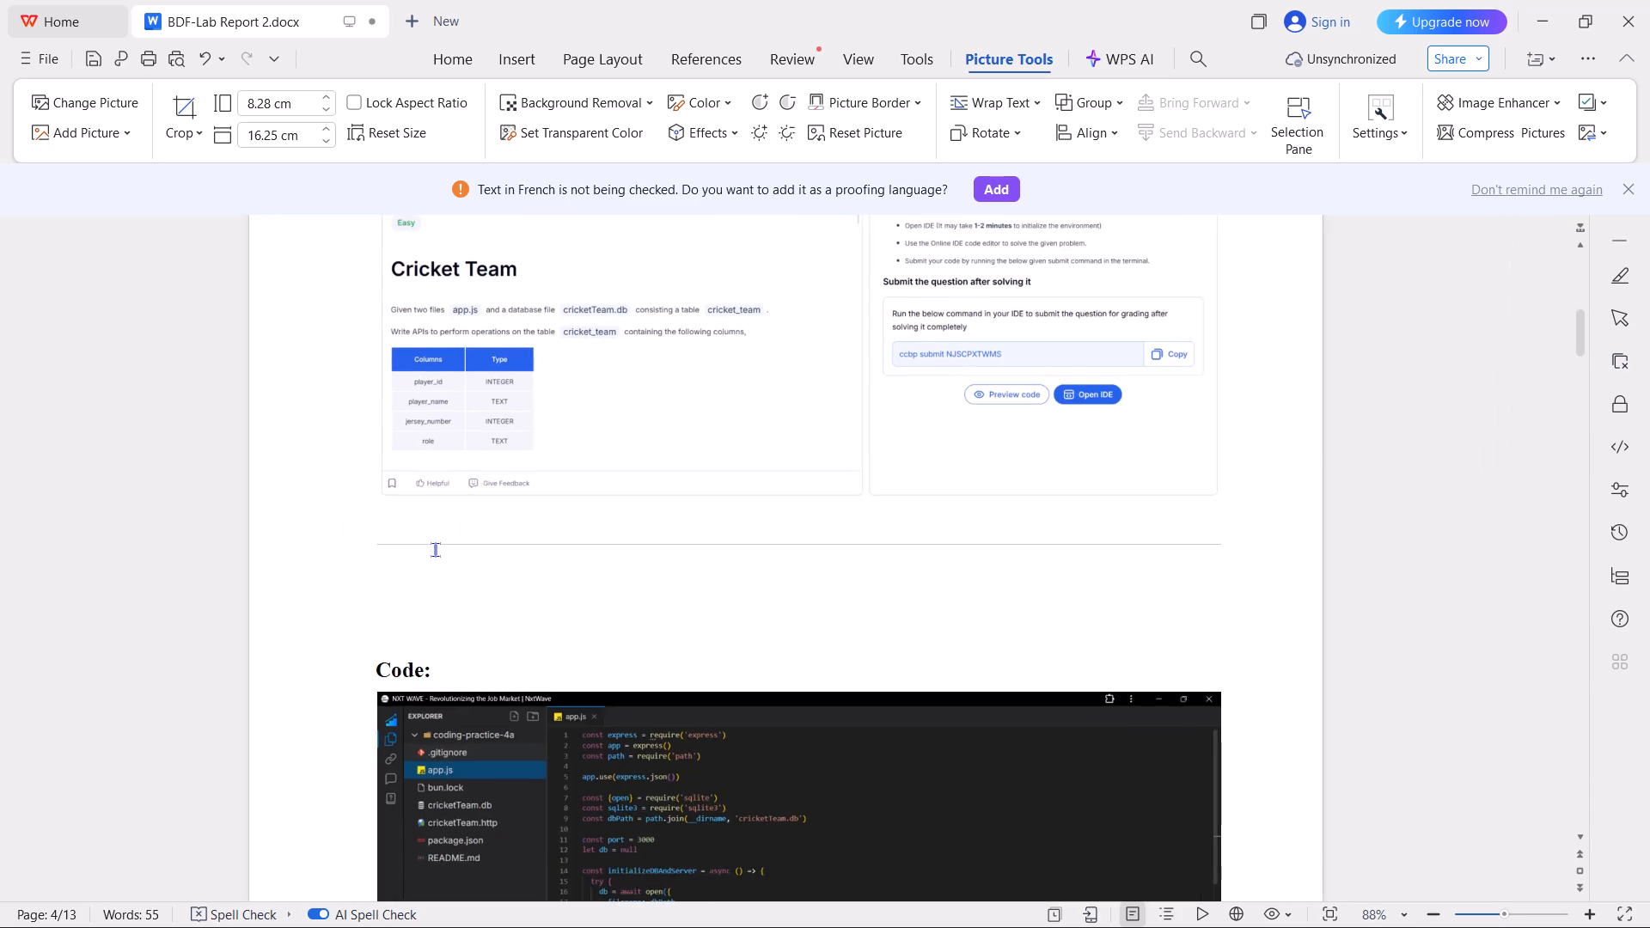
scroll(435, 549, up, 11)
scroll(435, 549, down, 4)
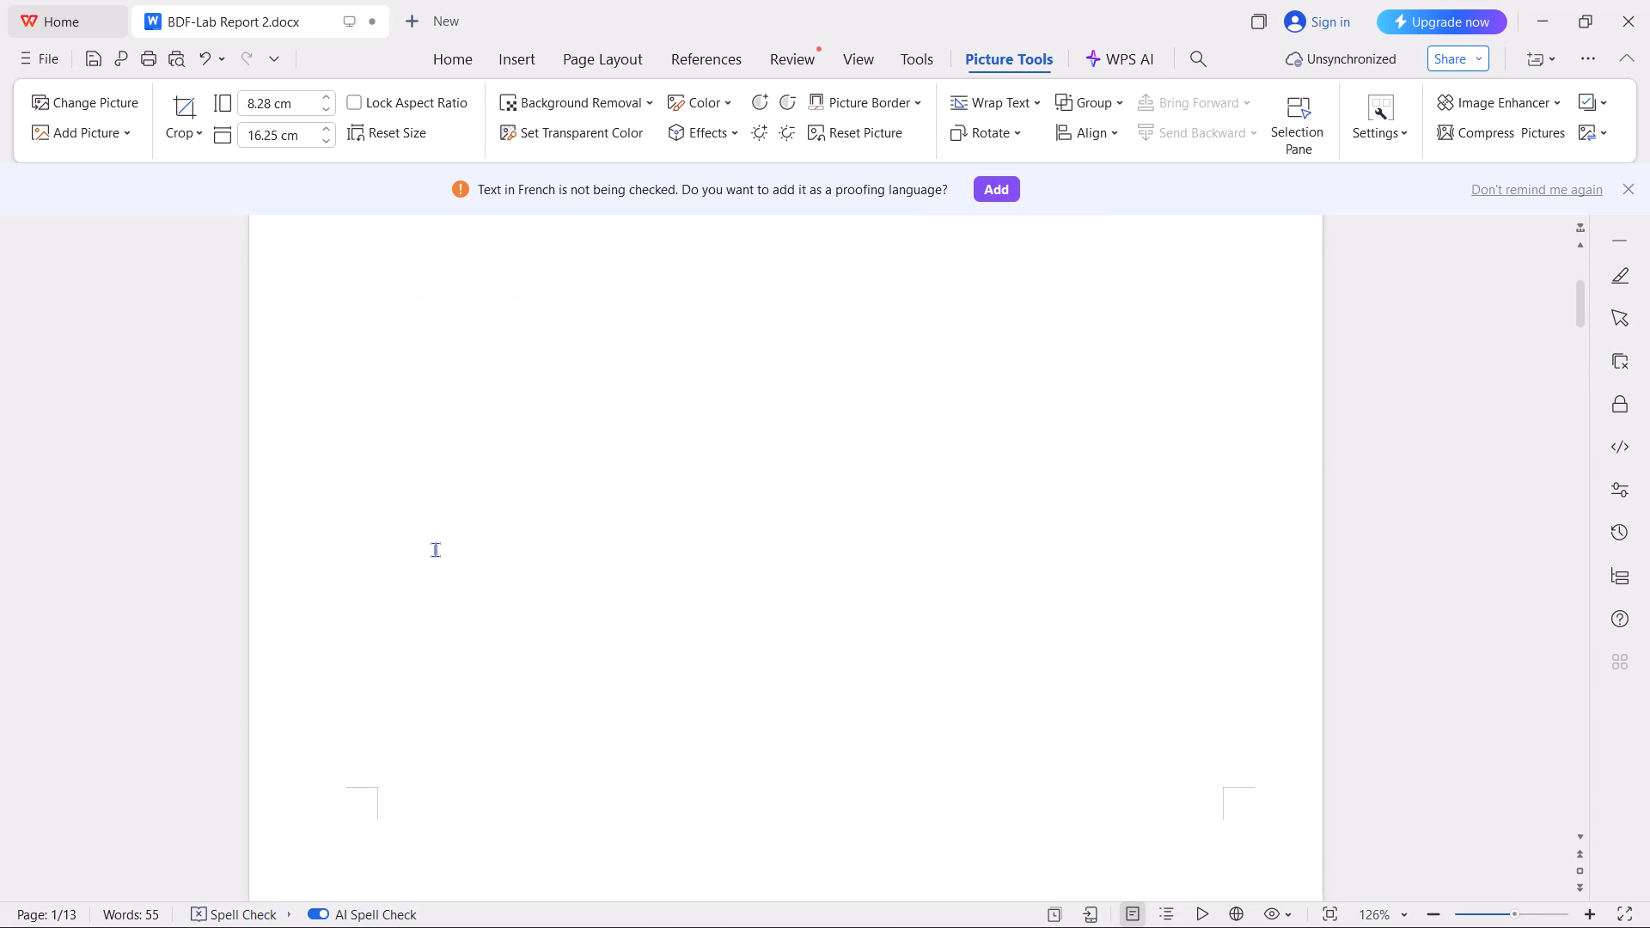
scroll(435, 549, down, 7)
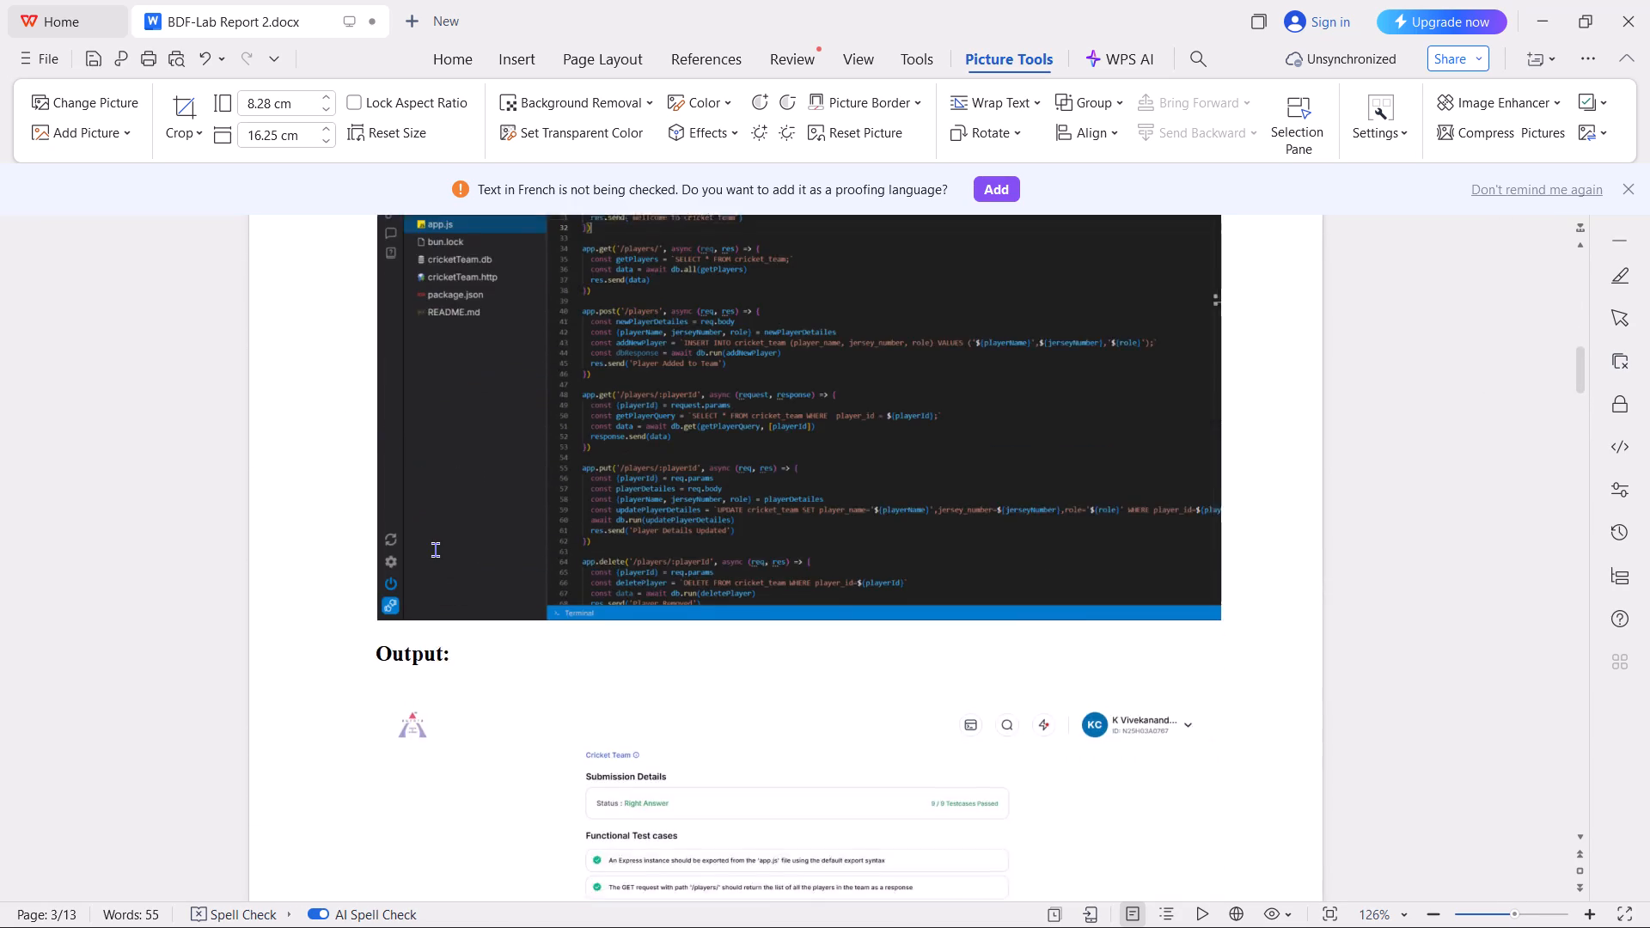
scroll(435, 549, down, 2)
scroll(435, 549, up, 5)
scroll(435, 549, down, 2)
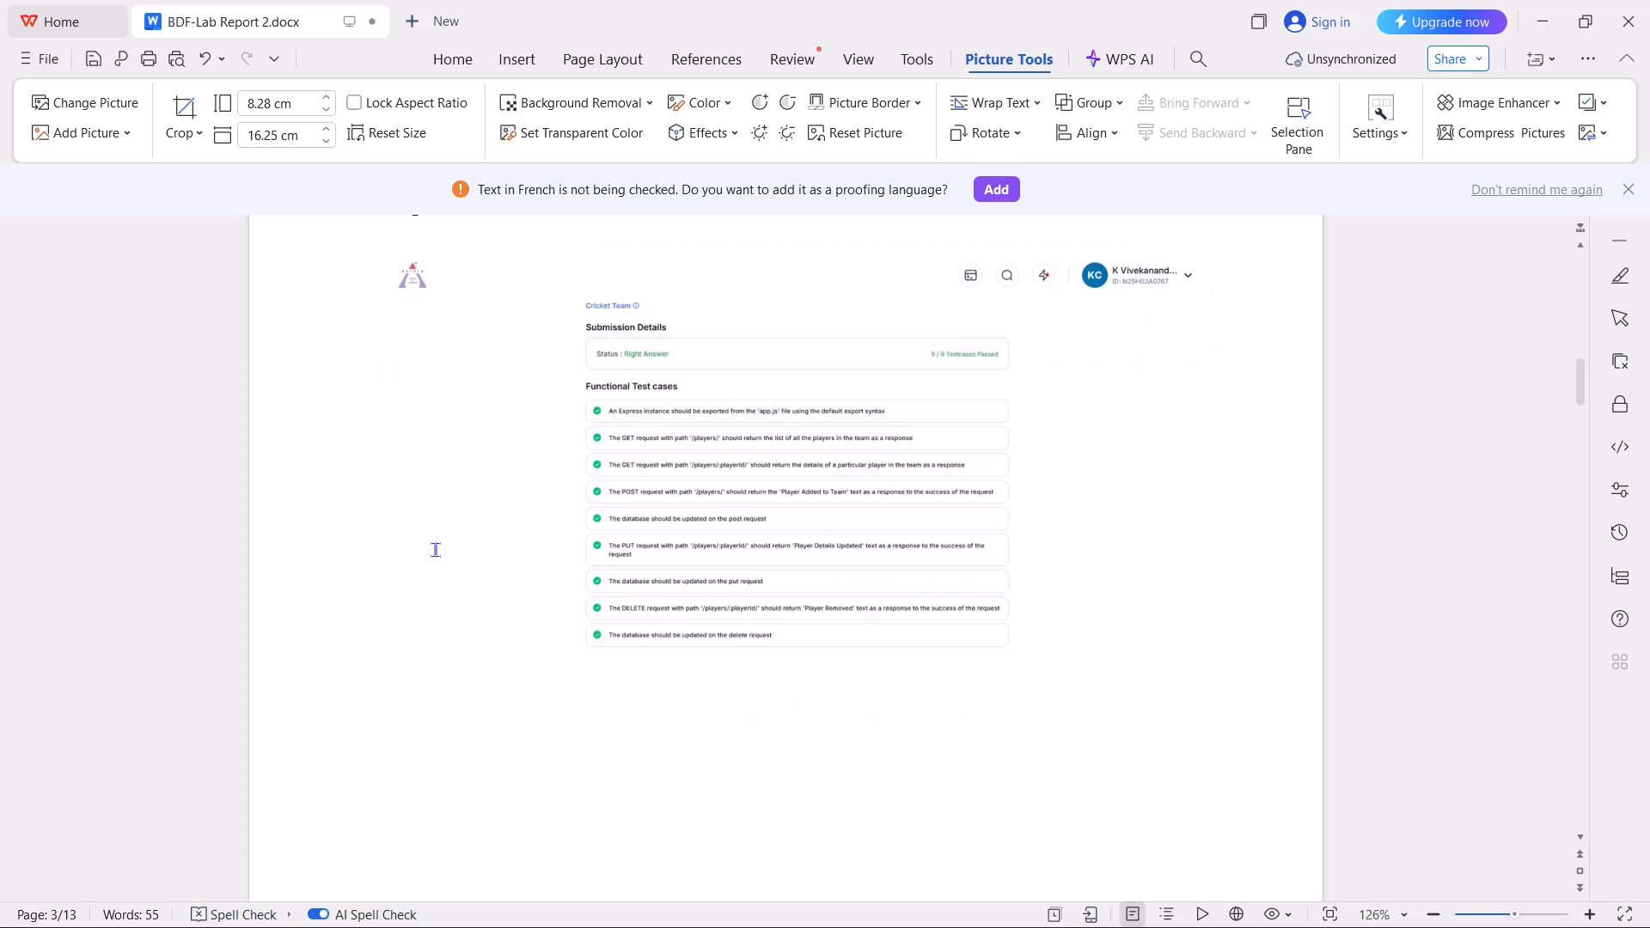
scroll(435, 549, down, 3)
scroll(666, 466, up, 2)
click(621, 558)
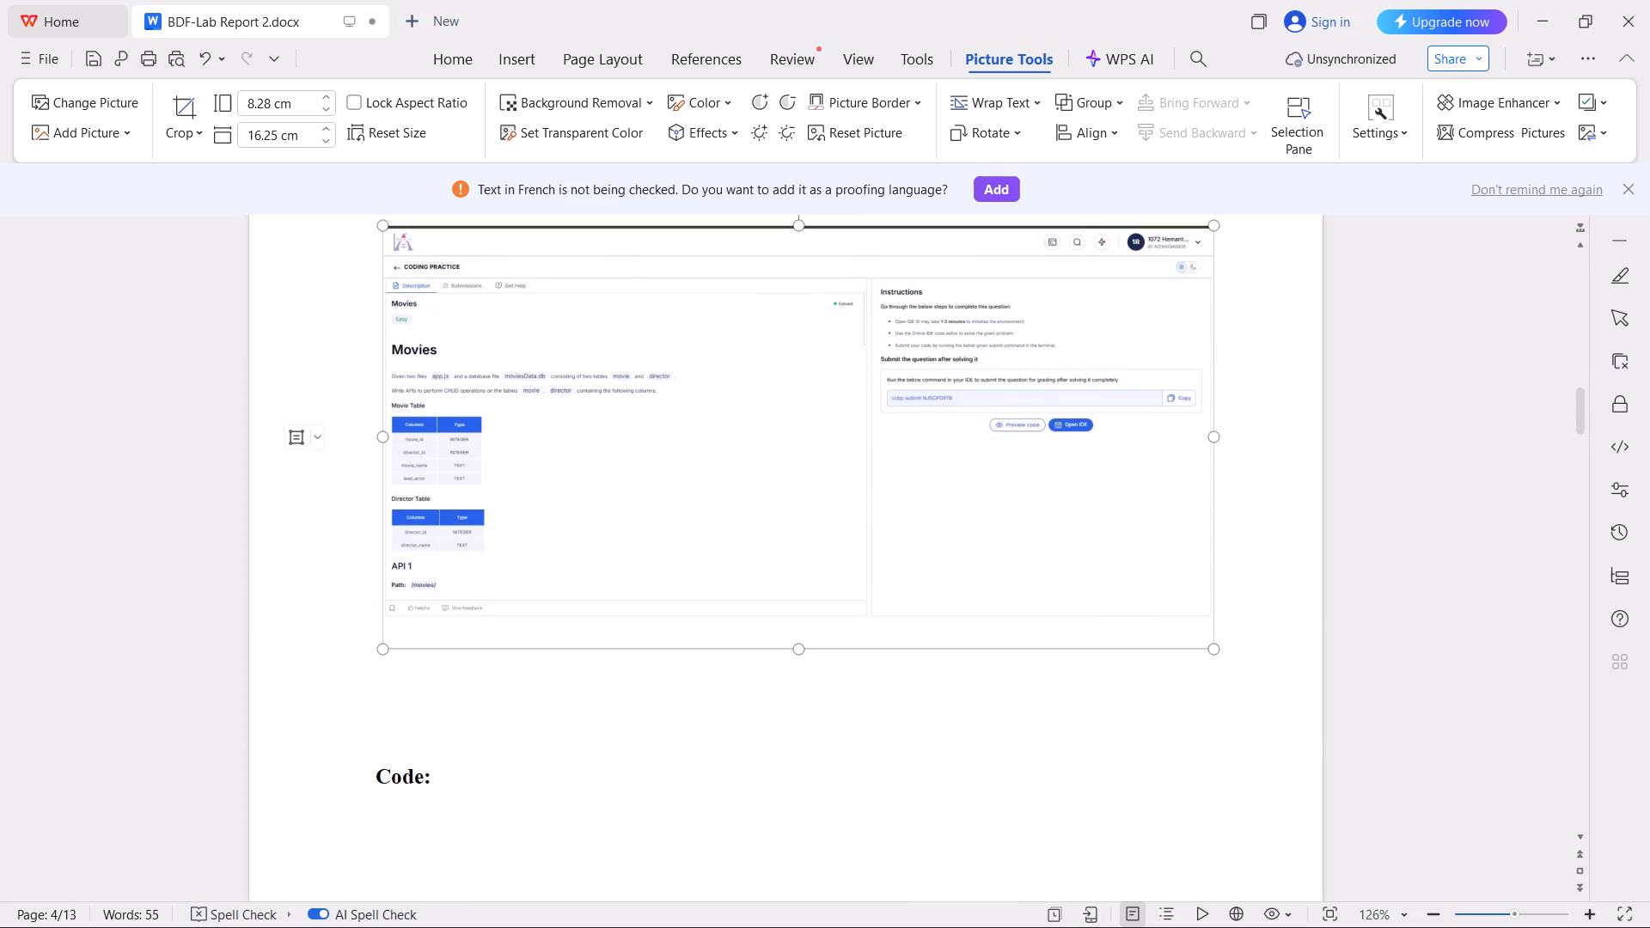
scroll(621, 558, up, 1)
click(621, 558)
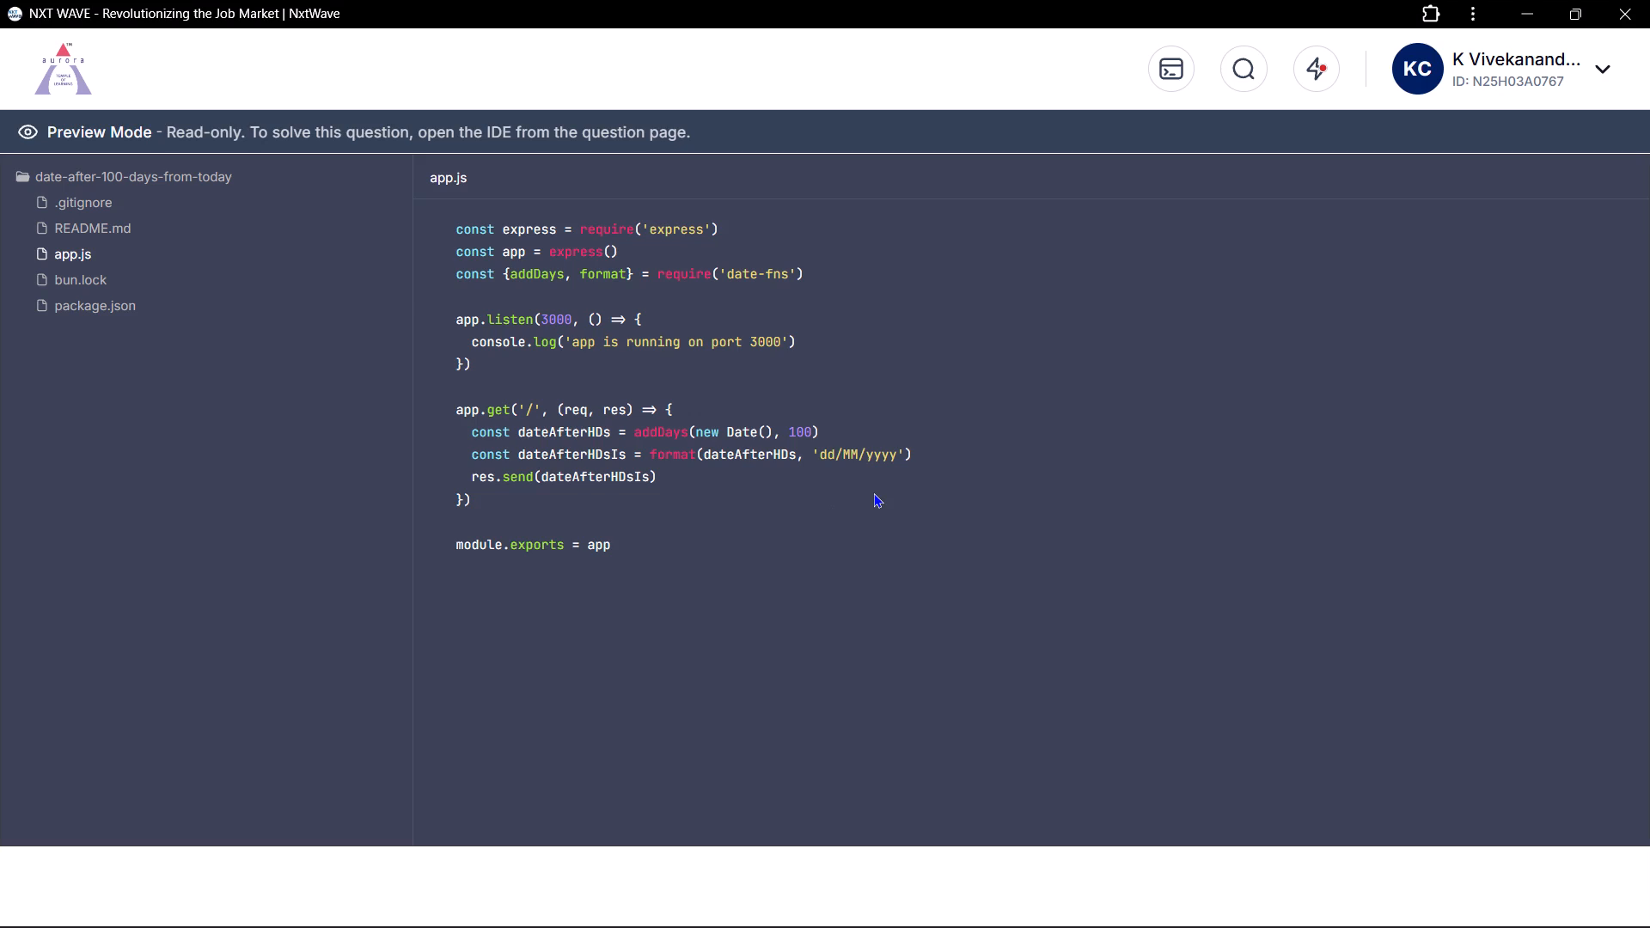
Switch to the NxtWave portal and open the Movies coding practice question page.
scroll(873, 492, right, 7)
click(88, 64)
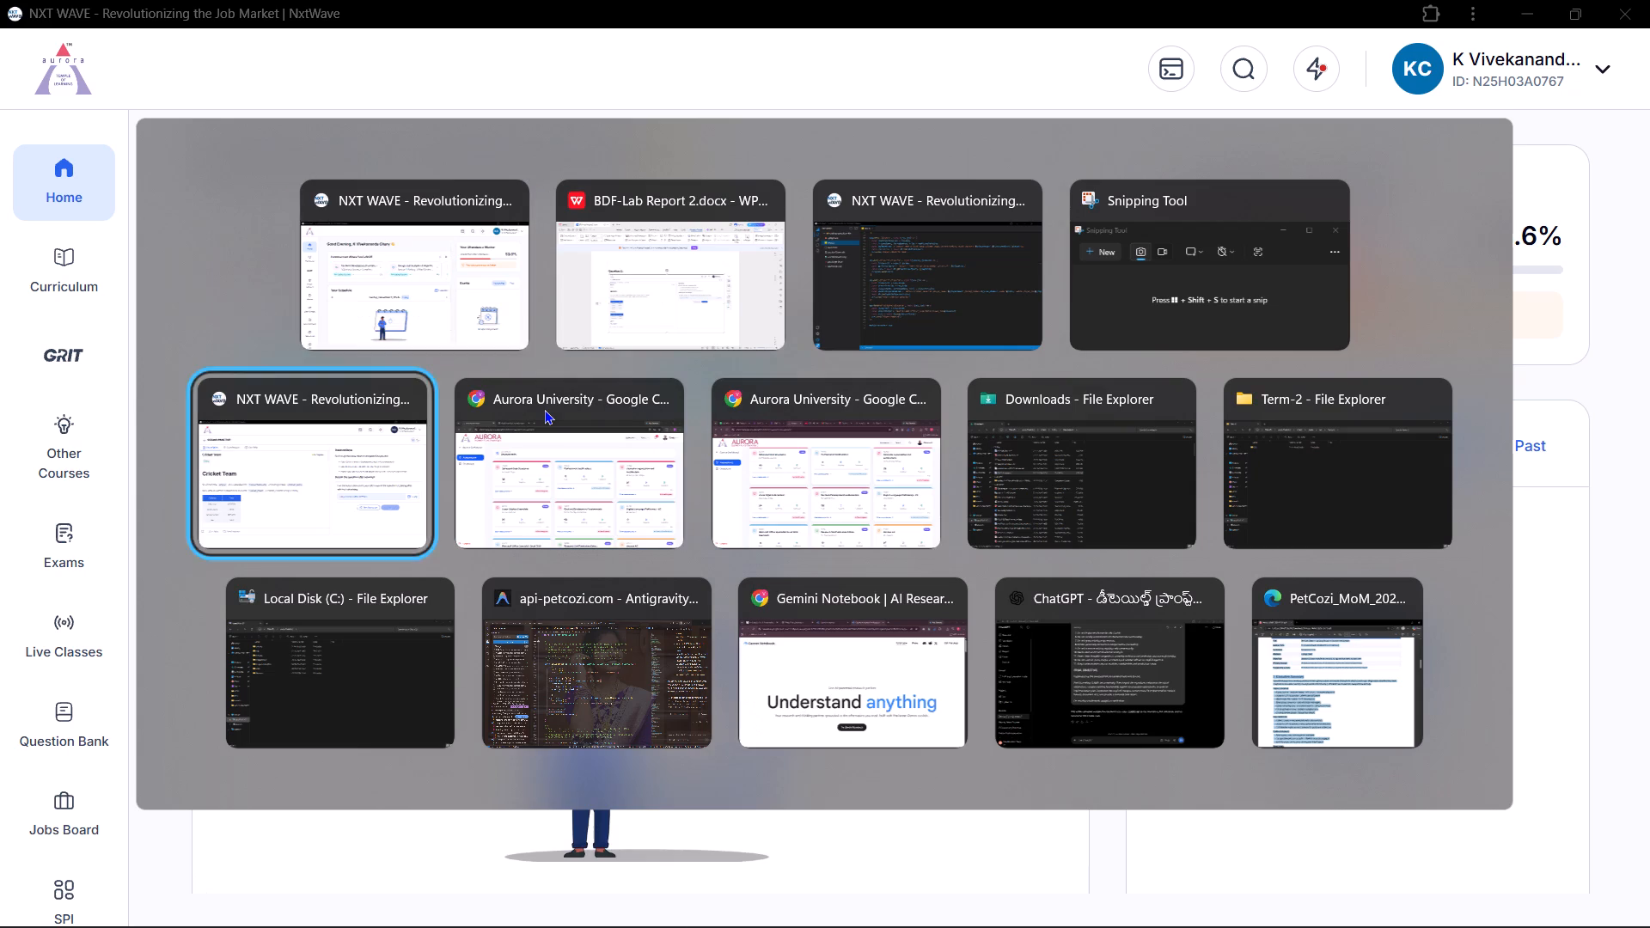
click(46, 147)
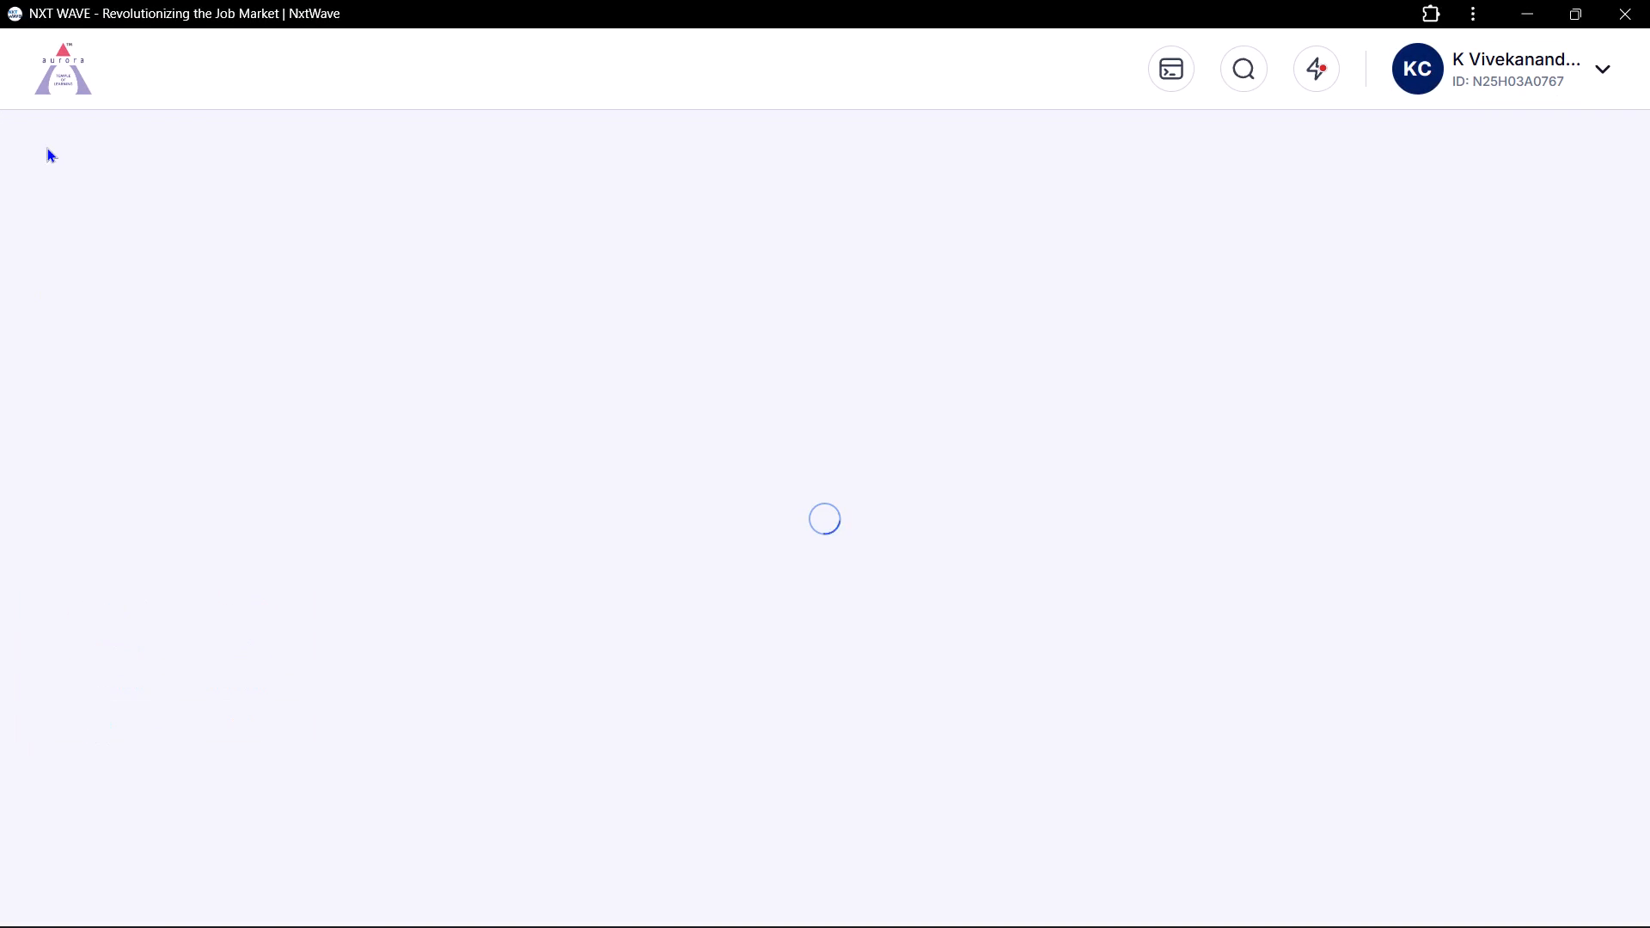
click(533, 406)
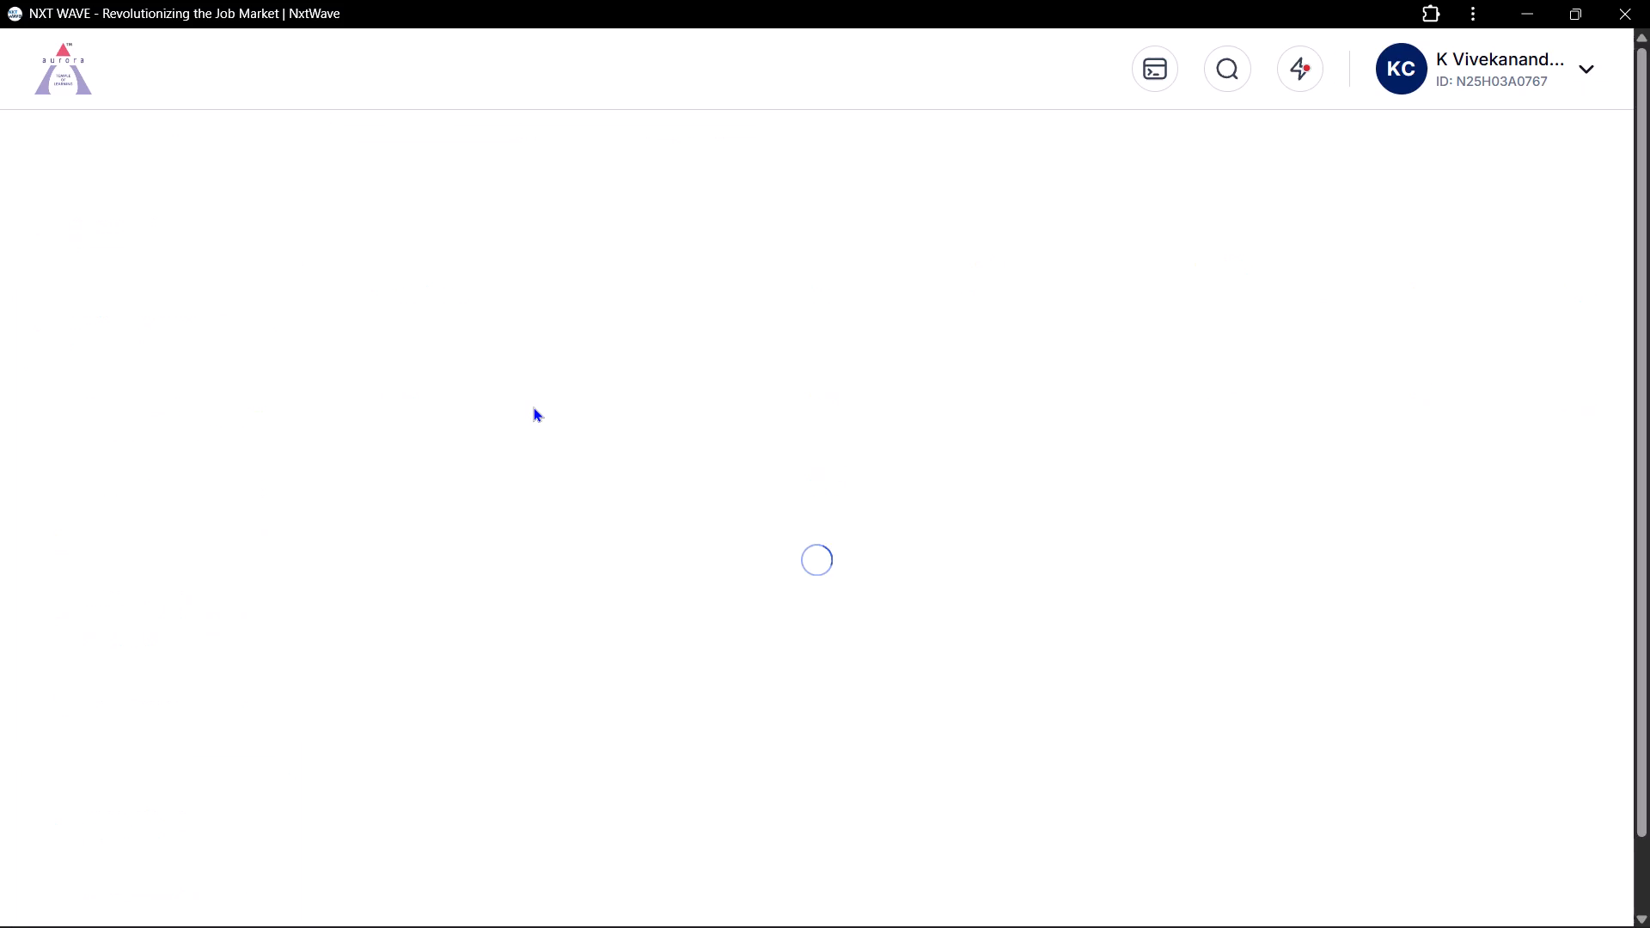
scroll(671, 619, up, 1)
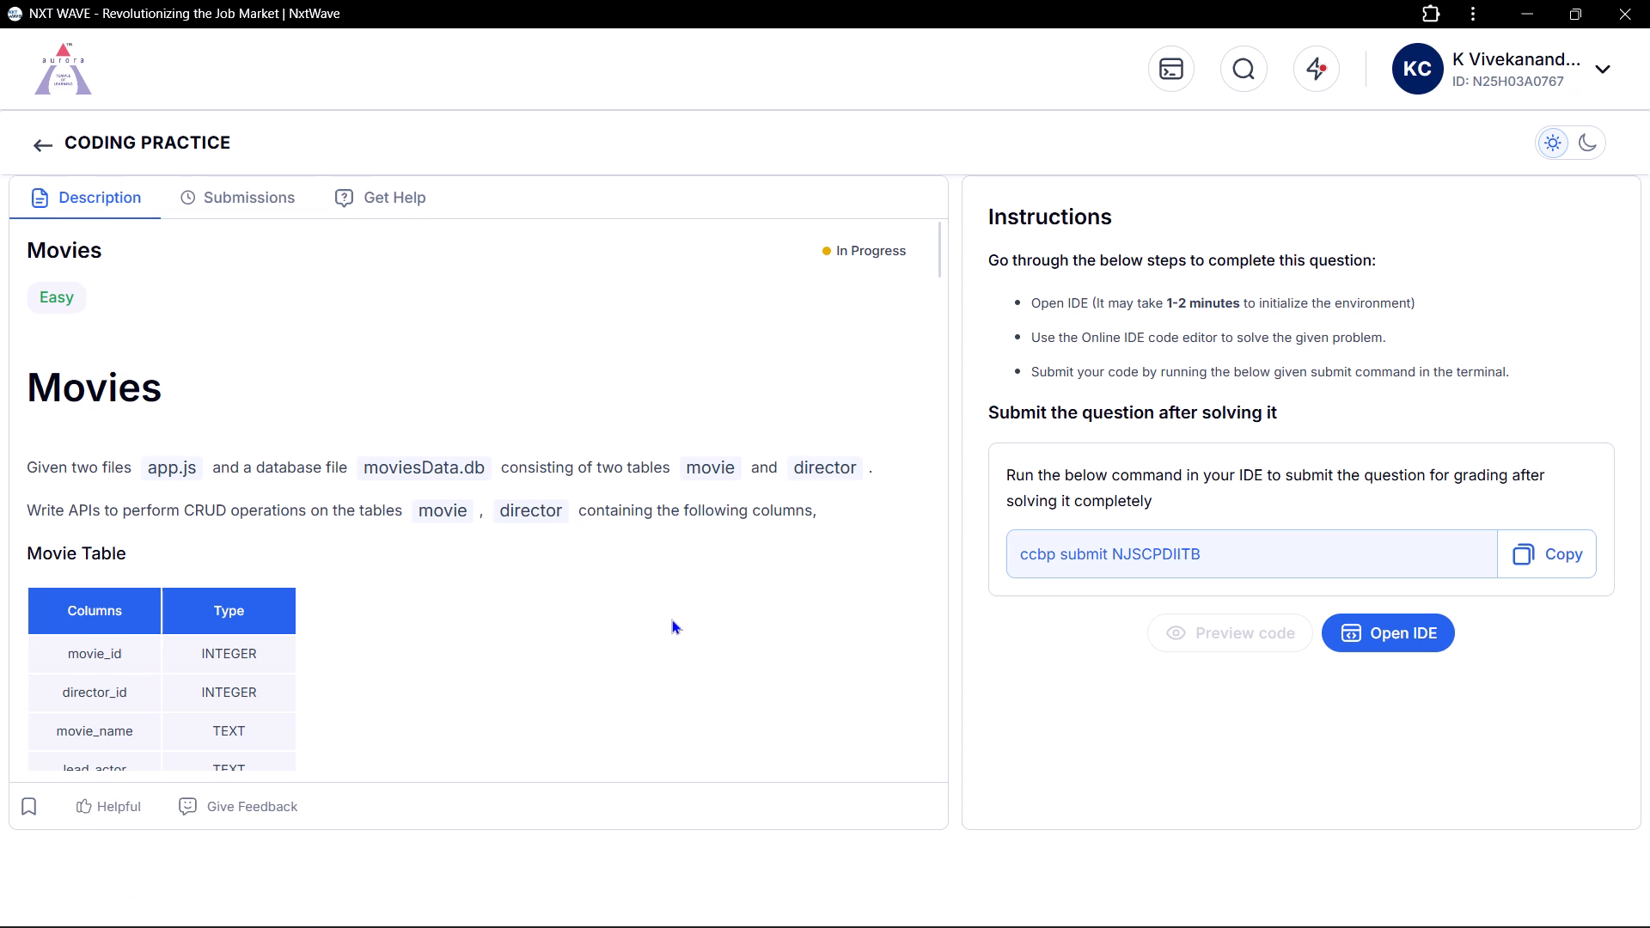
Capture the Movies question page below the window's title bar and paste it under the report's Question 2 heading.
key(shift+super+s)
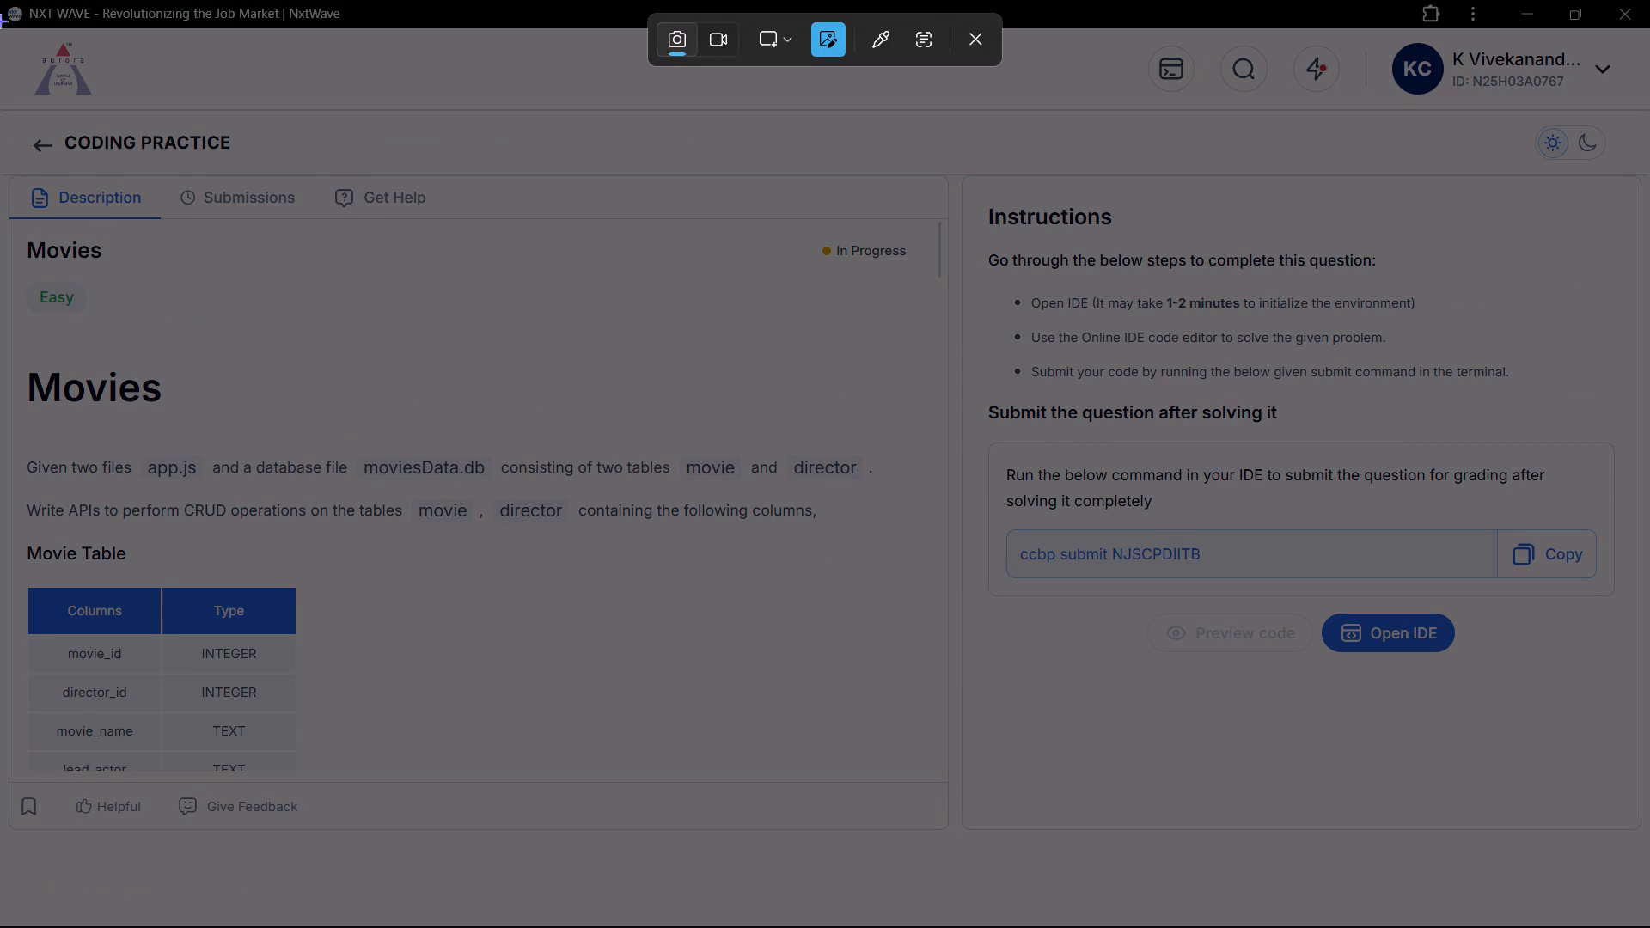
drag(0, 26, 1649, 927)
scroll(543, 335, right, 8)
key(ctrl+c)
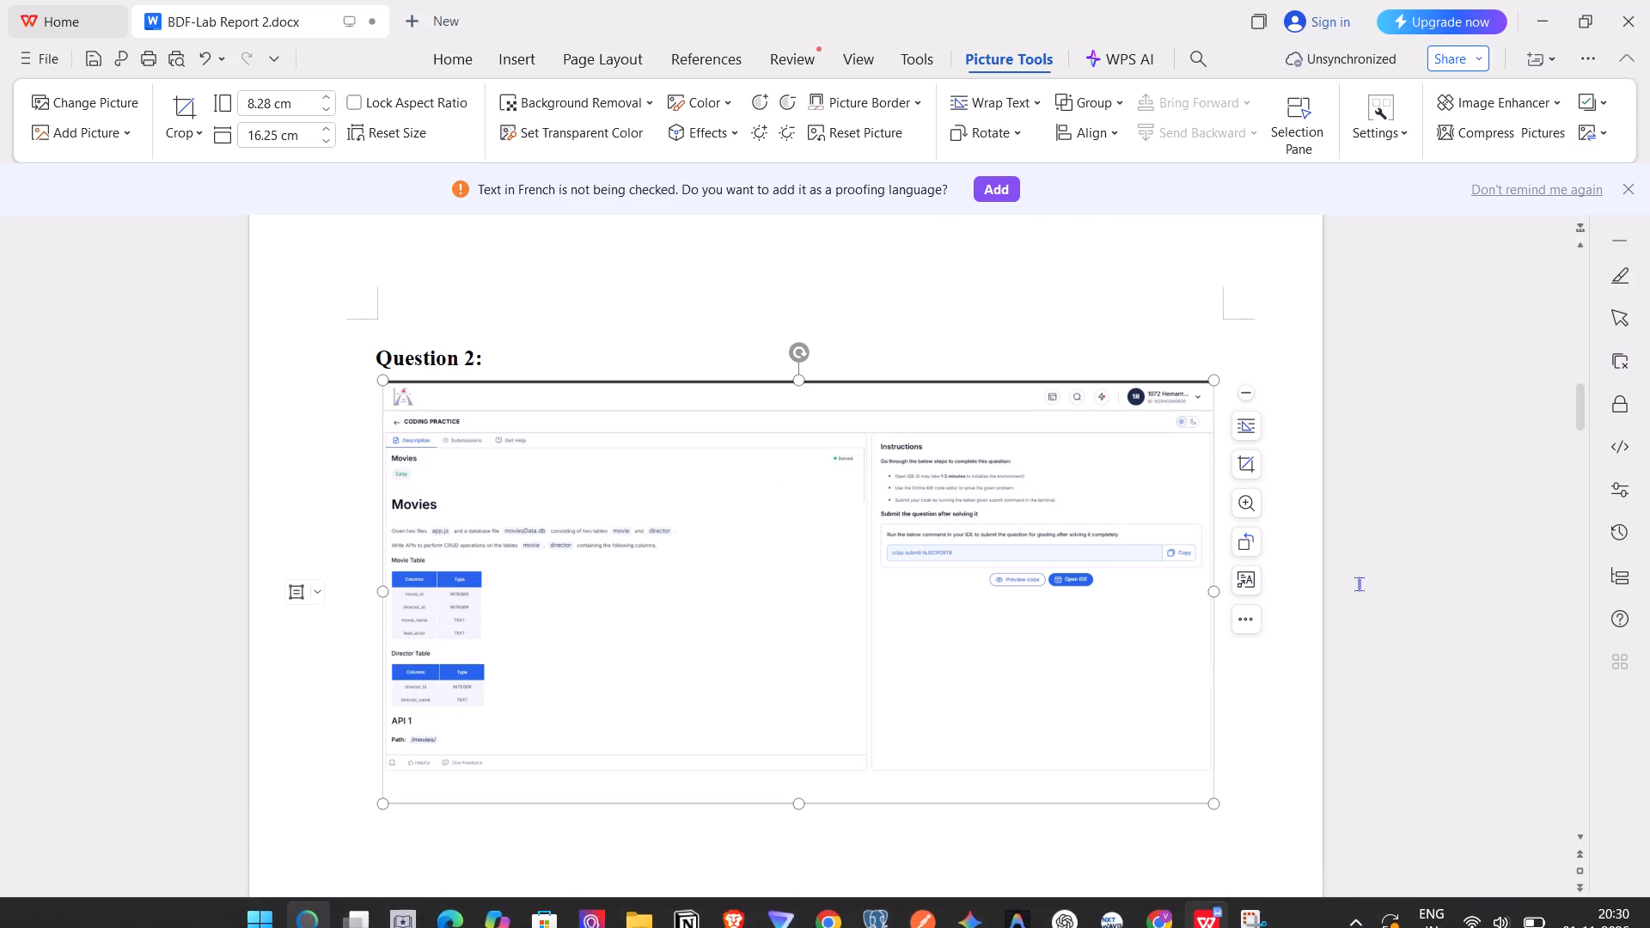
click(993, 540)
key(ctrl+v)
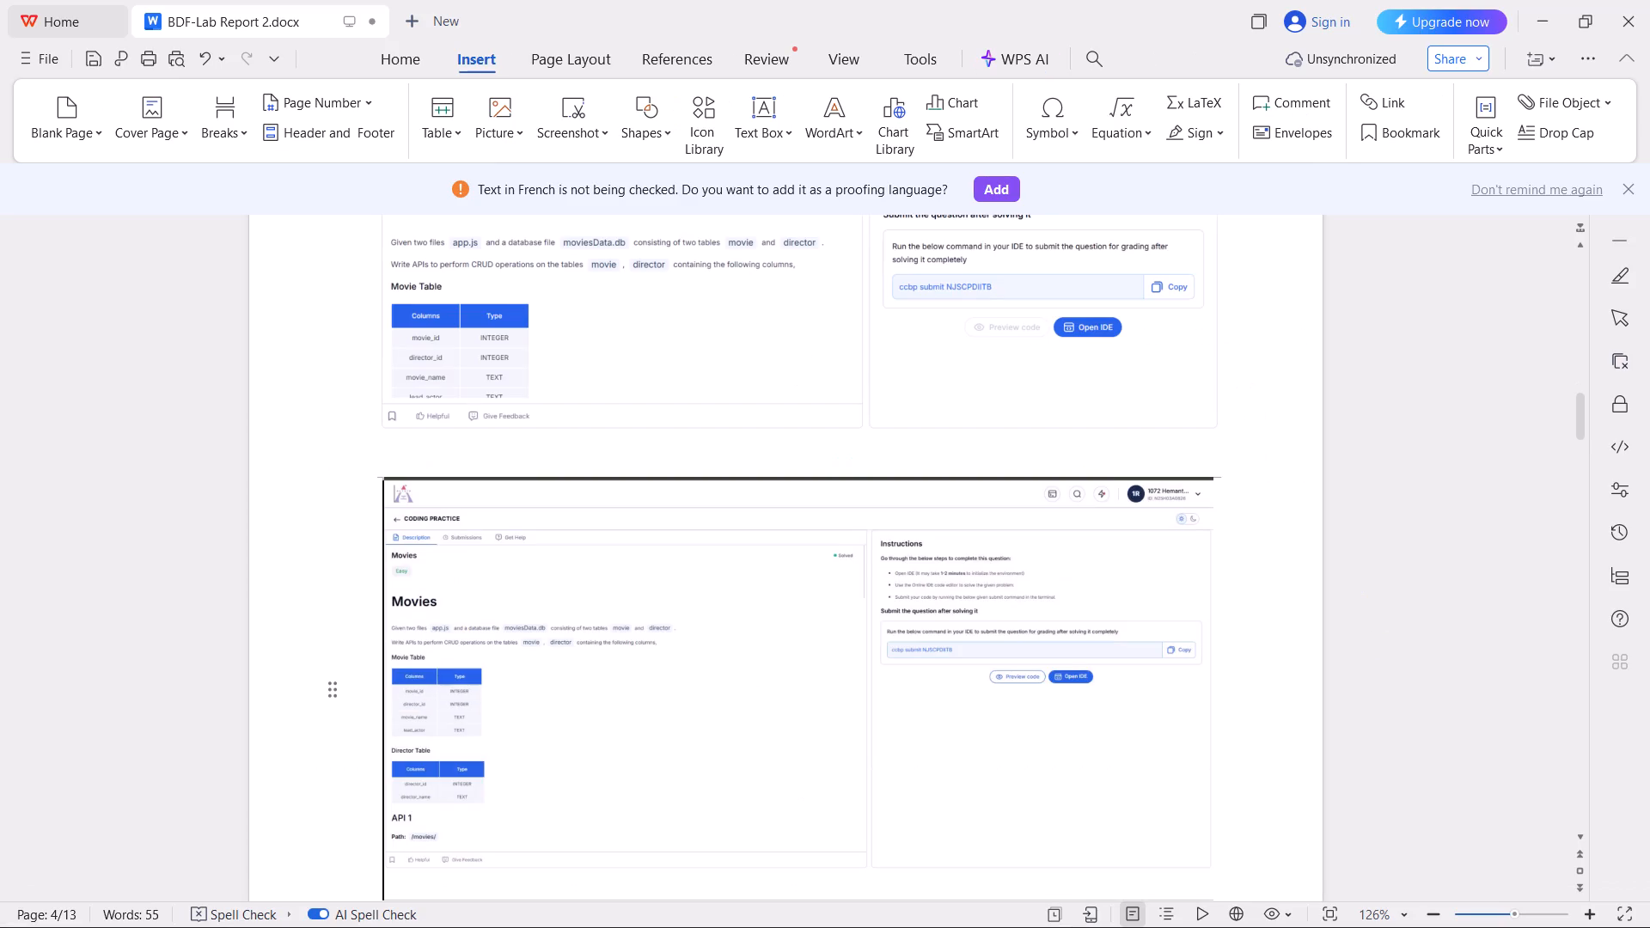
Cut the old Movies question picture below the newly pasted screenshot.
scroll(993, 540, up, 2)
click(915, 779)
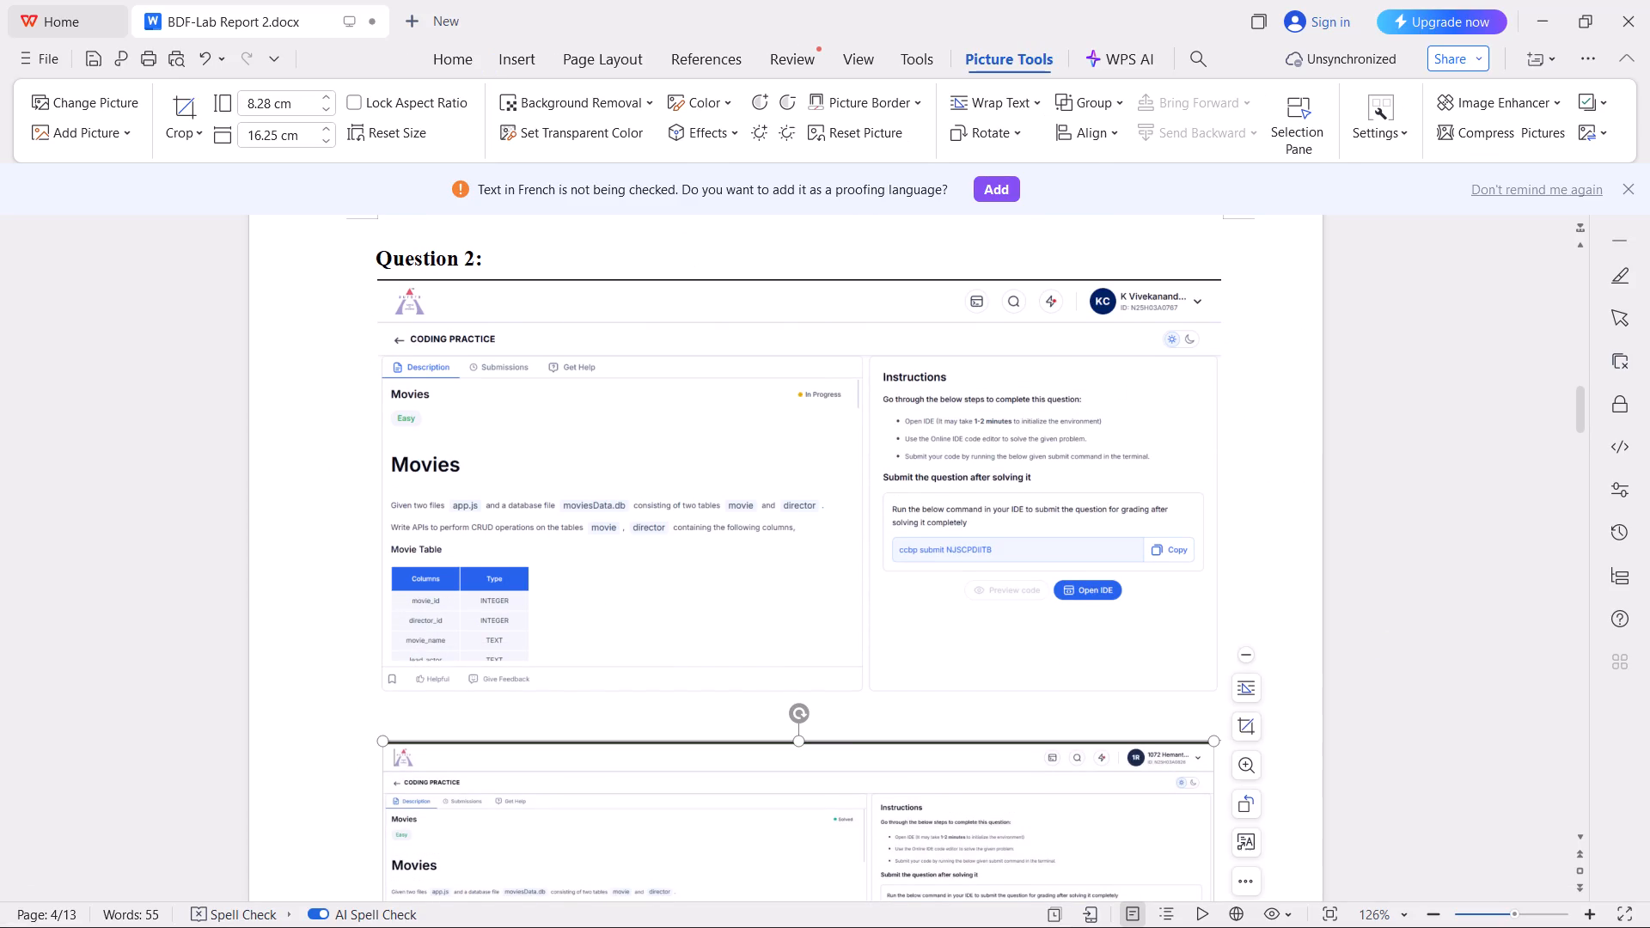
key(ctrl+x)
Remove the extra empty lines between the new Movies picture and Question 2's Code heading.
click(559, 623)
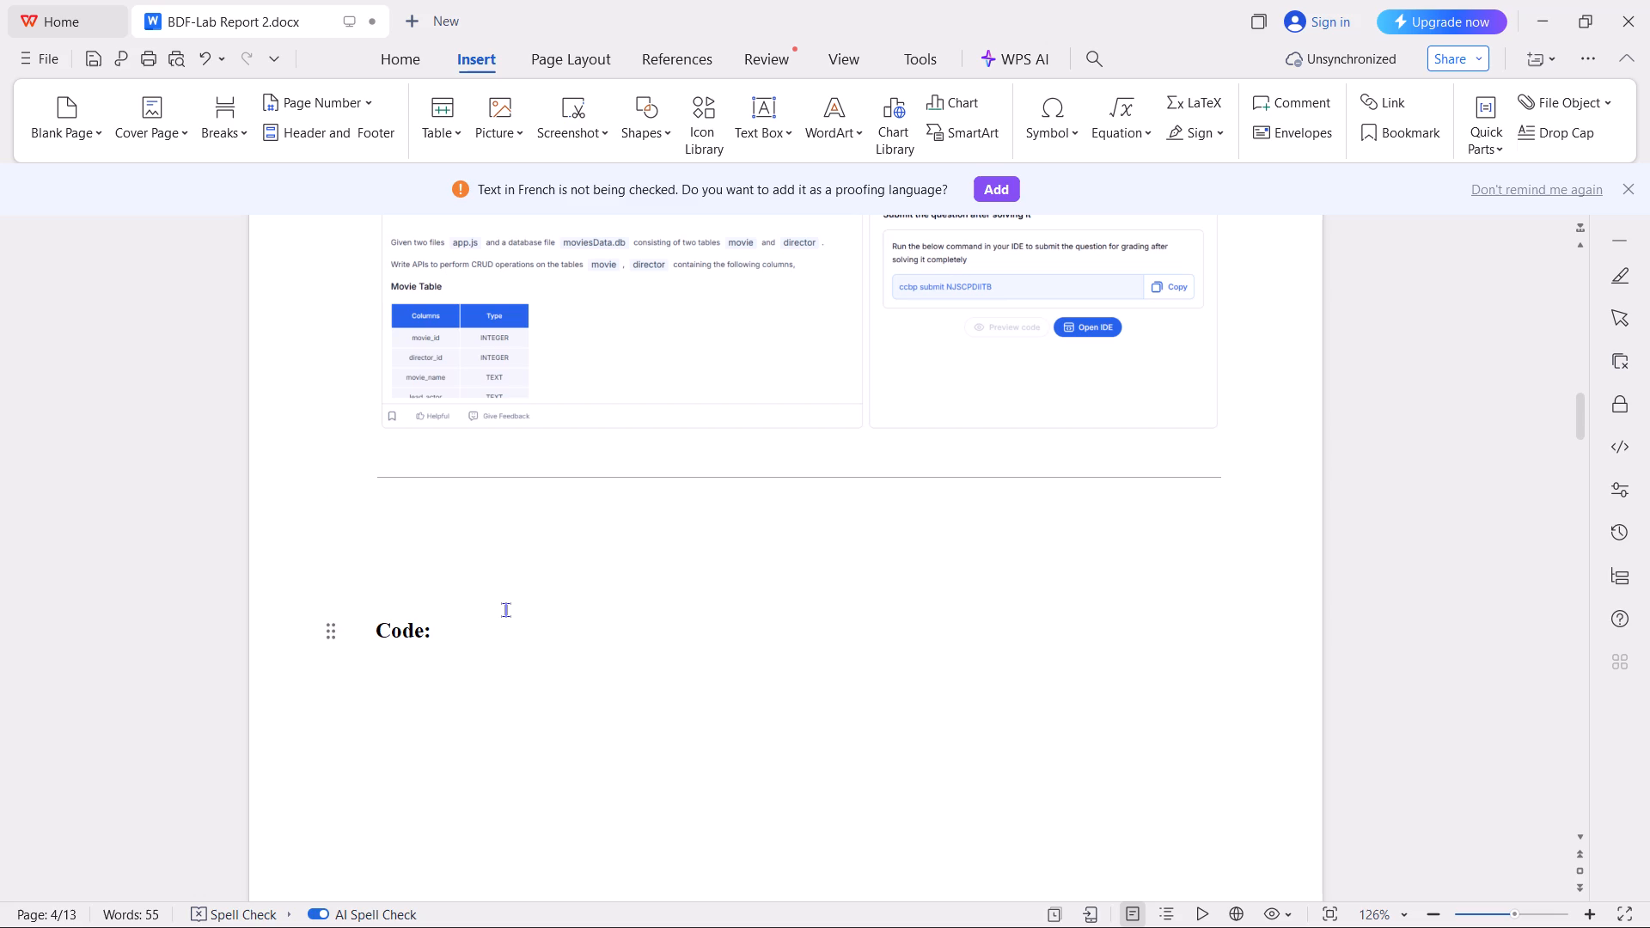
click(505, 609)
click(353, 608)
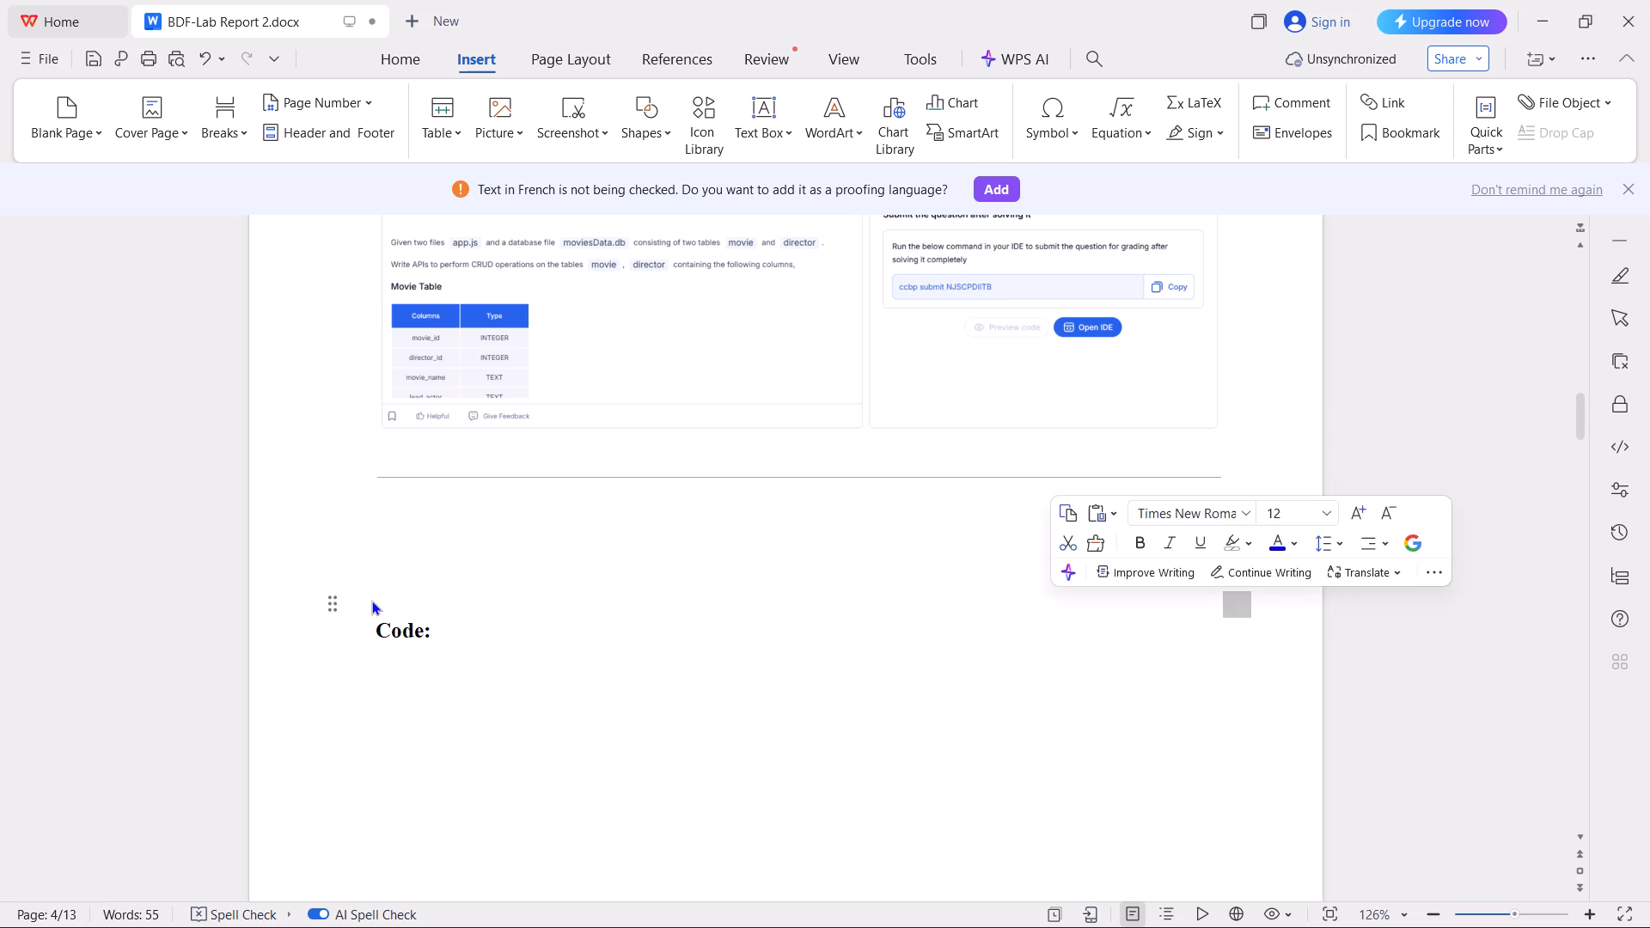
click(383, 600)
click(392, 603)
key(BackSpace)
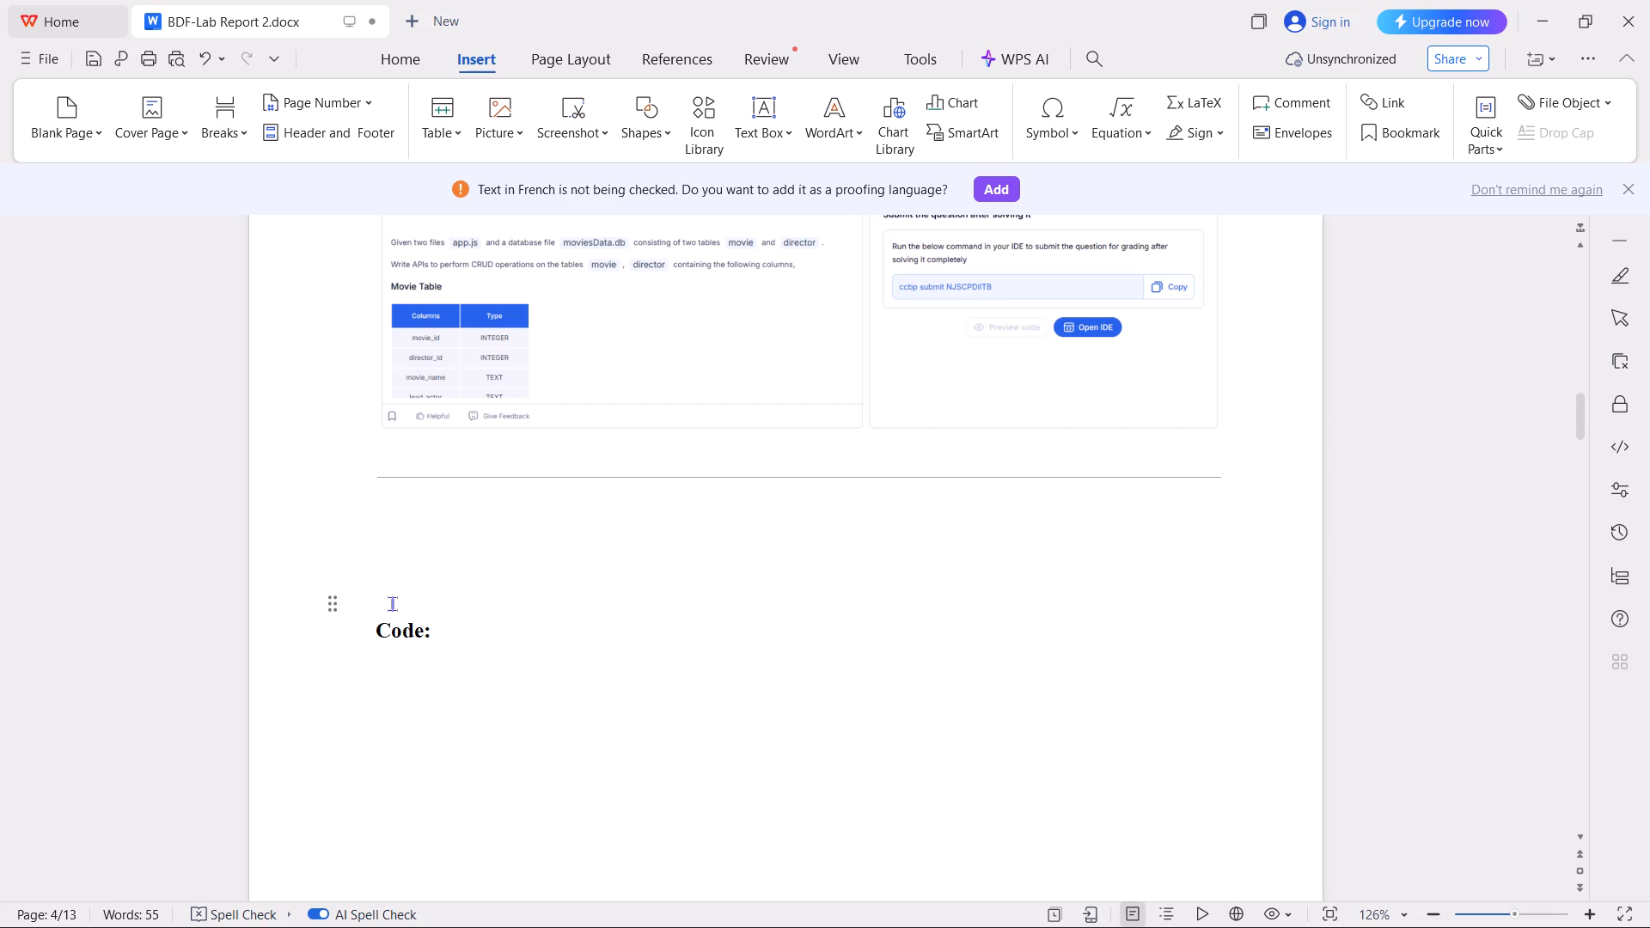
key(BackSpace)
key(BackSpace)
key(BackSpace)
key(BackSpace)
key(BackSpace)
Add five empty lines before Question 3's Code heading to push it onto page 8 above its code pictures.
scroll(427, 736, down, 5)
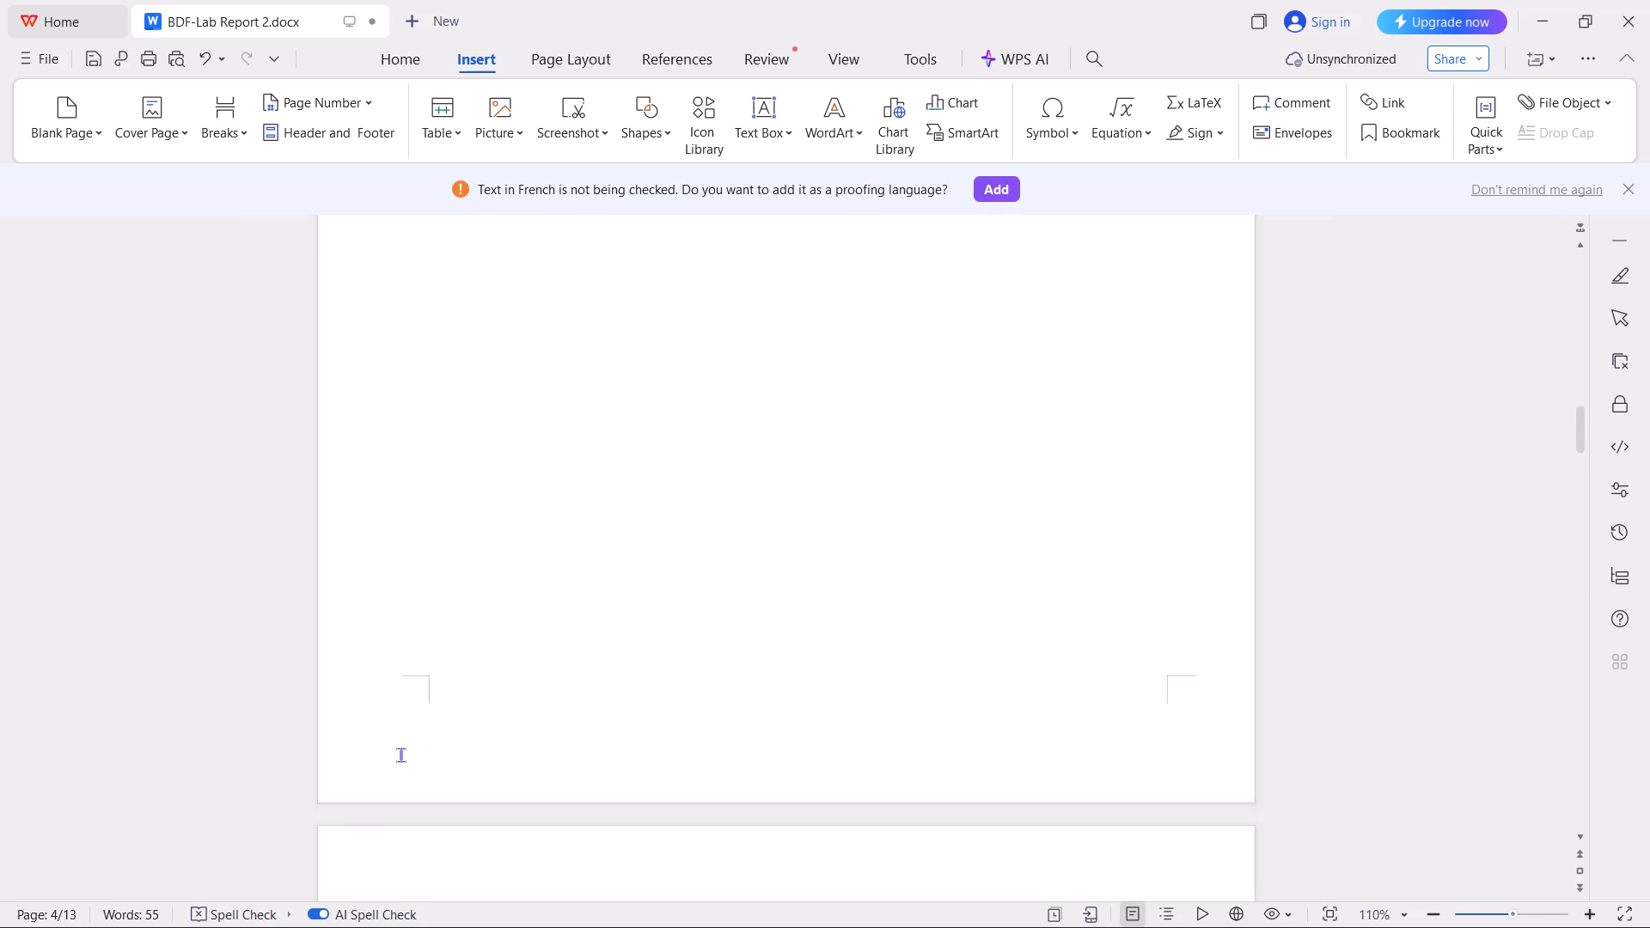
click(333, 763)
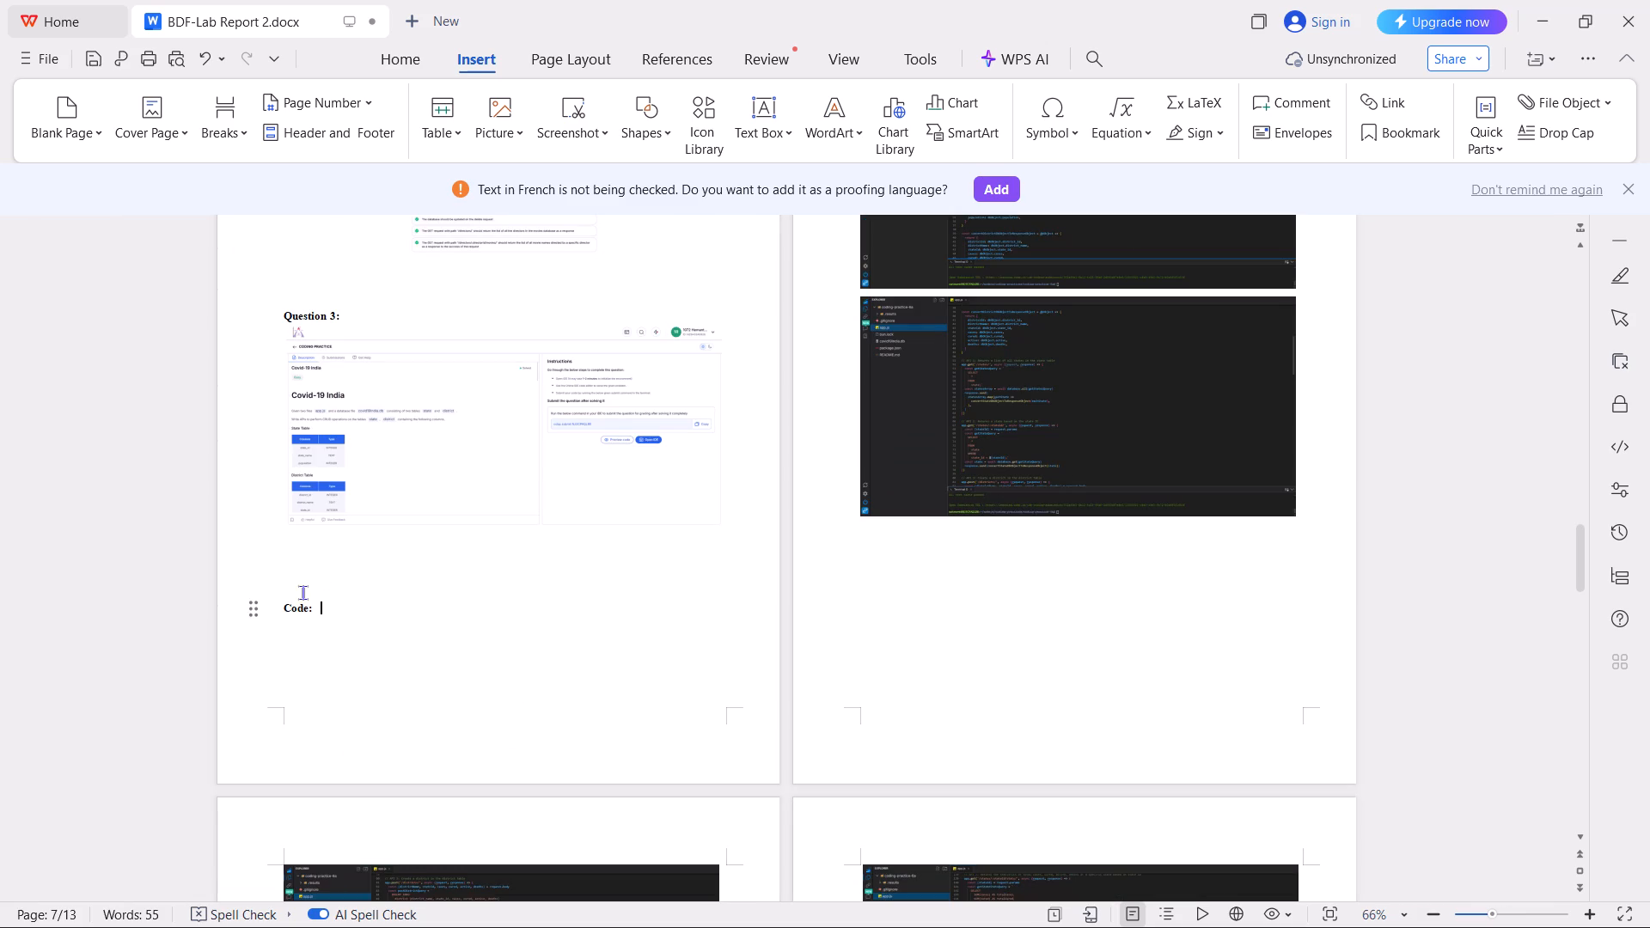
click(302, 557)
key(Return)
key(Return)
key(Return)
key(Return)
key(Return)
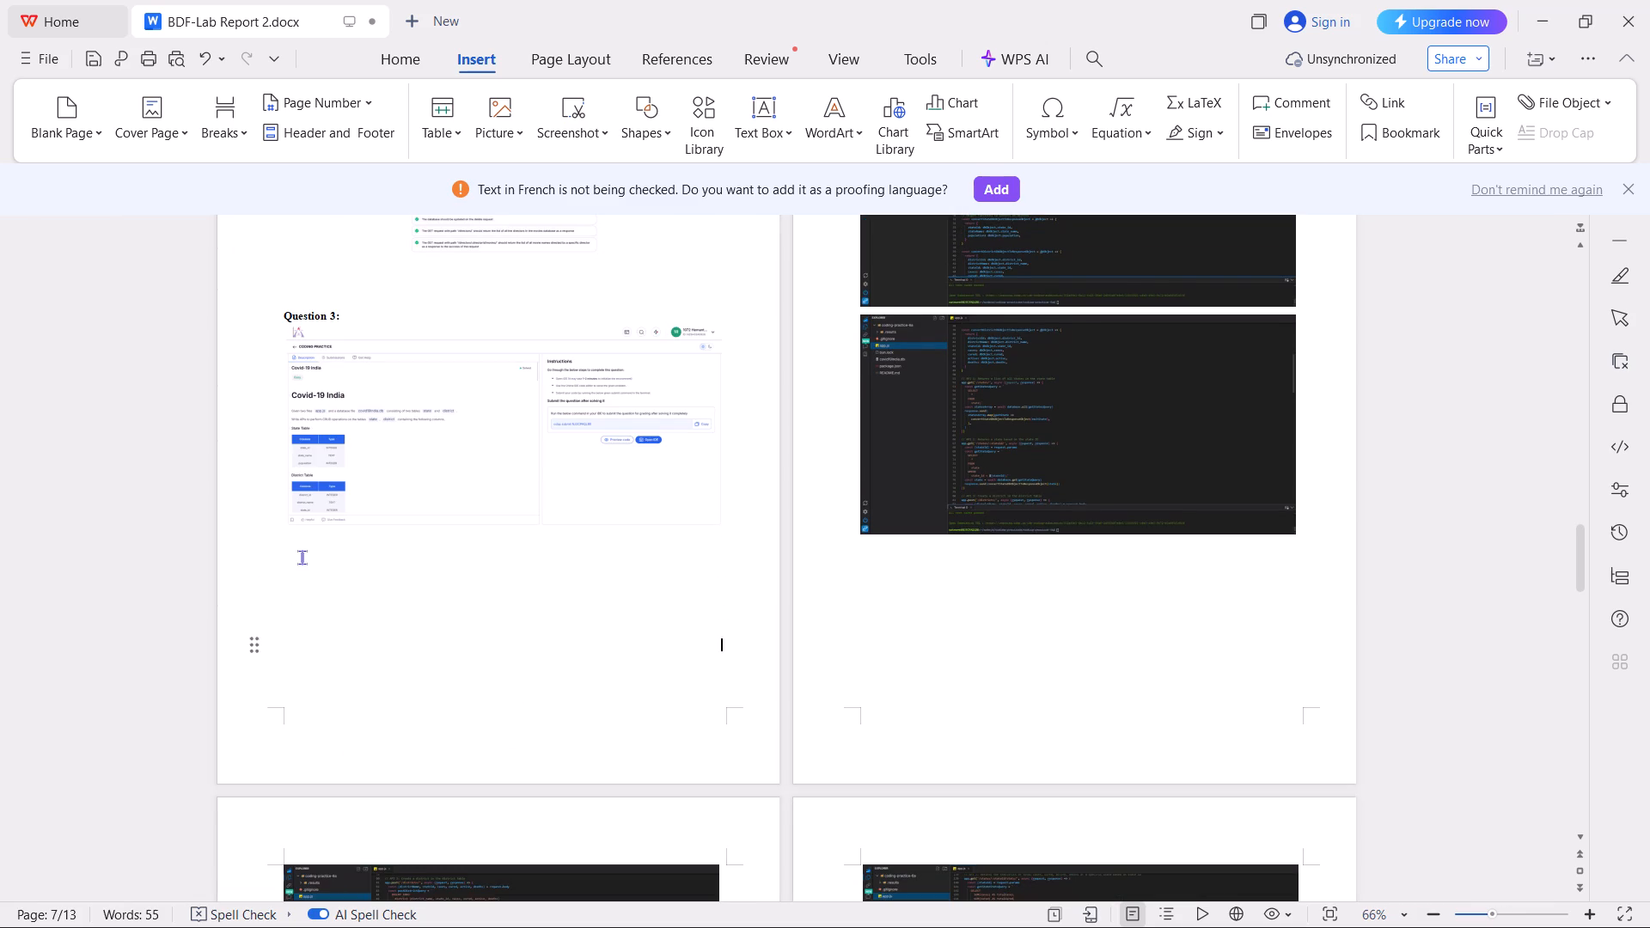
Review the layout from Question 3 back to the cover, and on through Question 1 to Question 2's Code heading.
scroll(302, 557, up, 2)
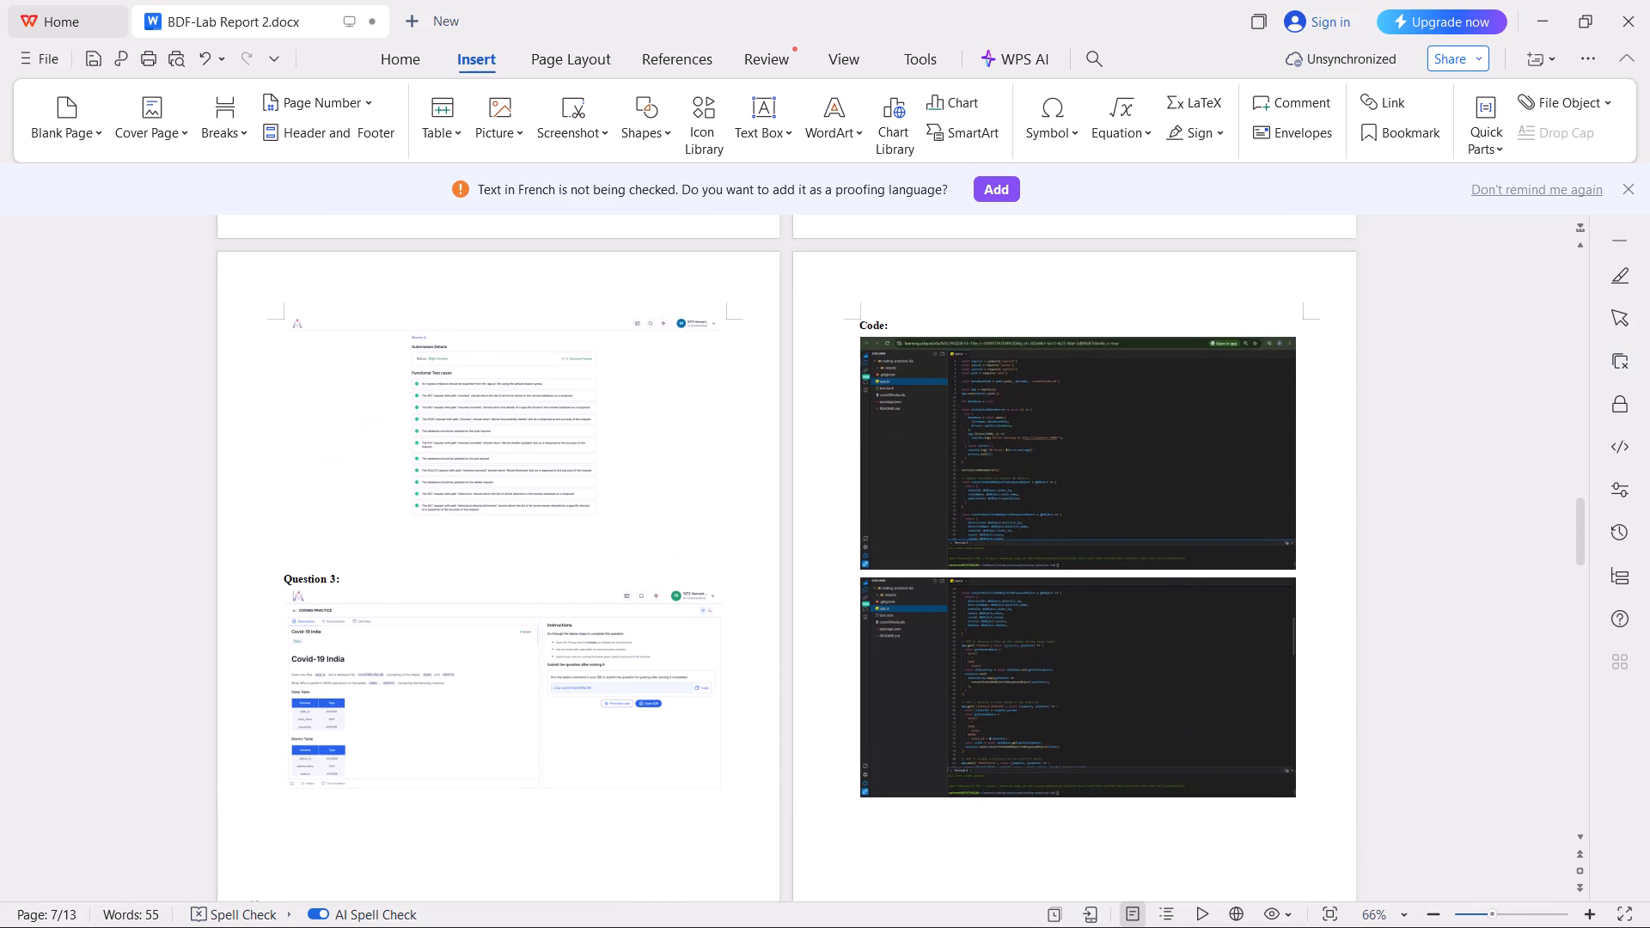
click(949, 415)
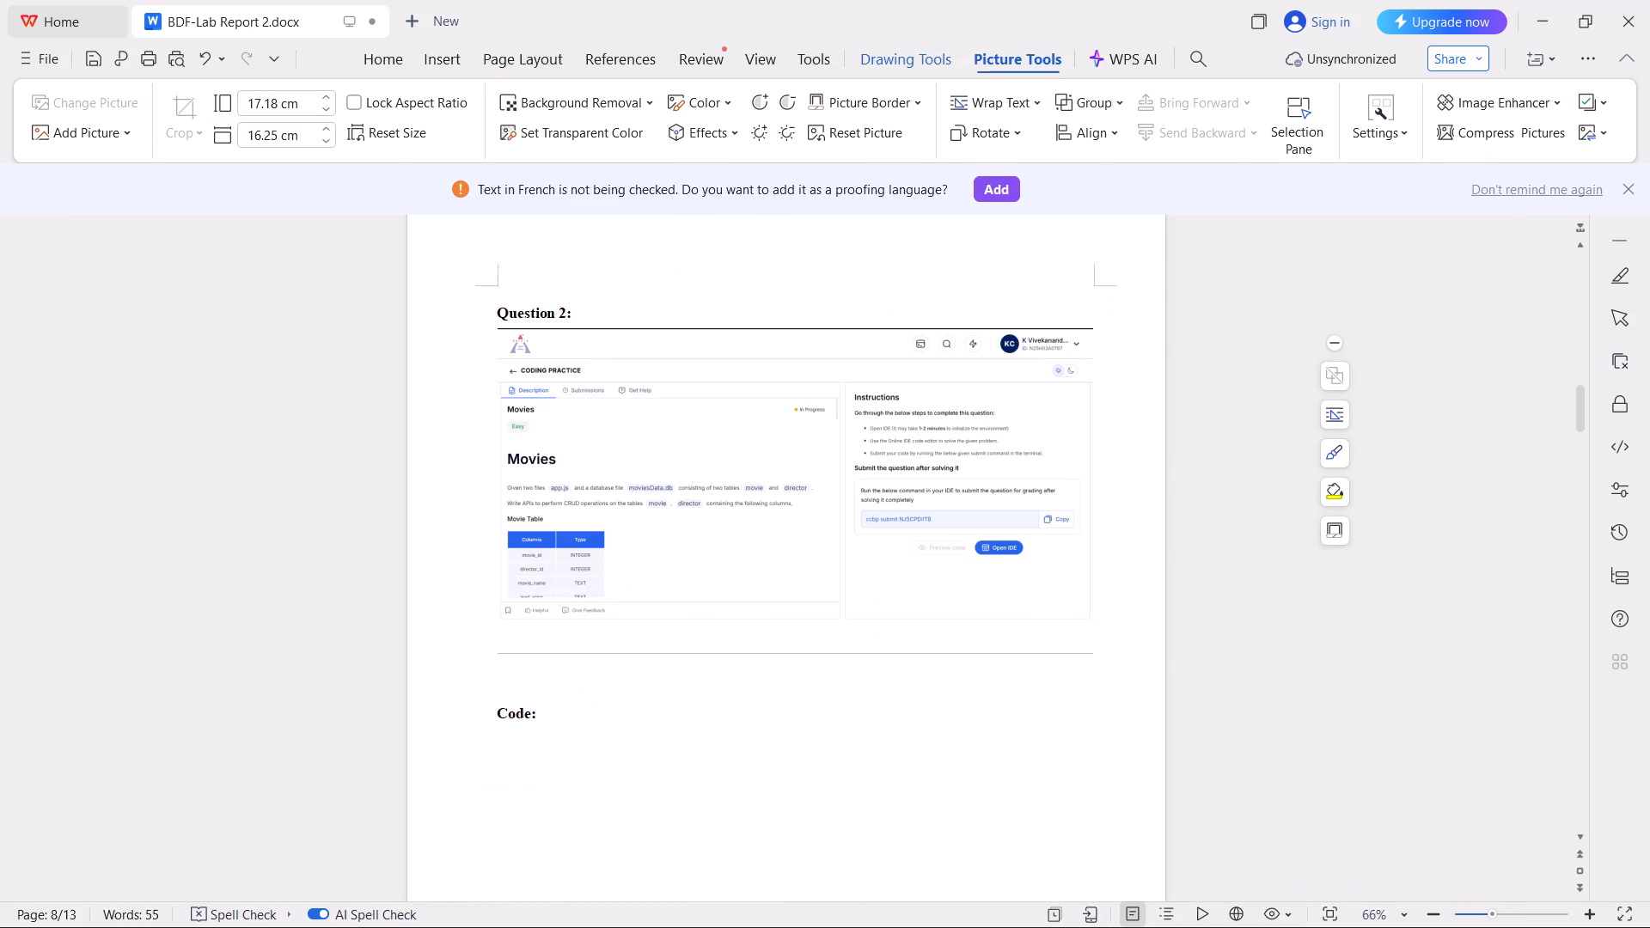
scroll(949, 415, up, 14)
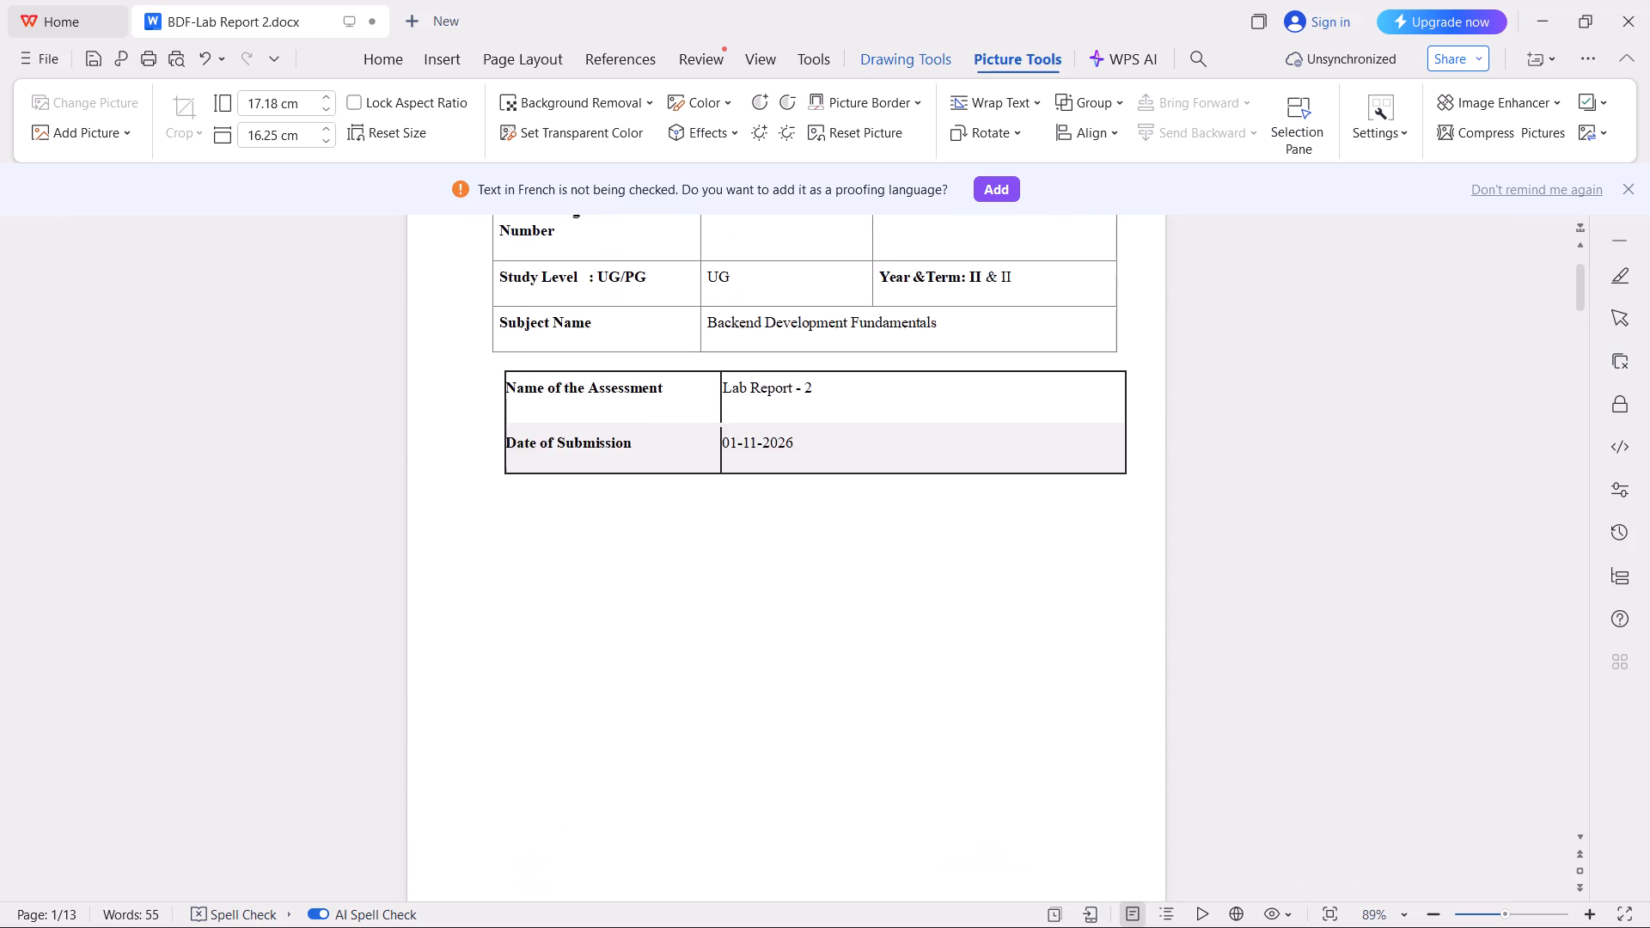
scroll(949, 415, down, 6)
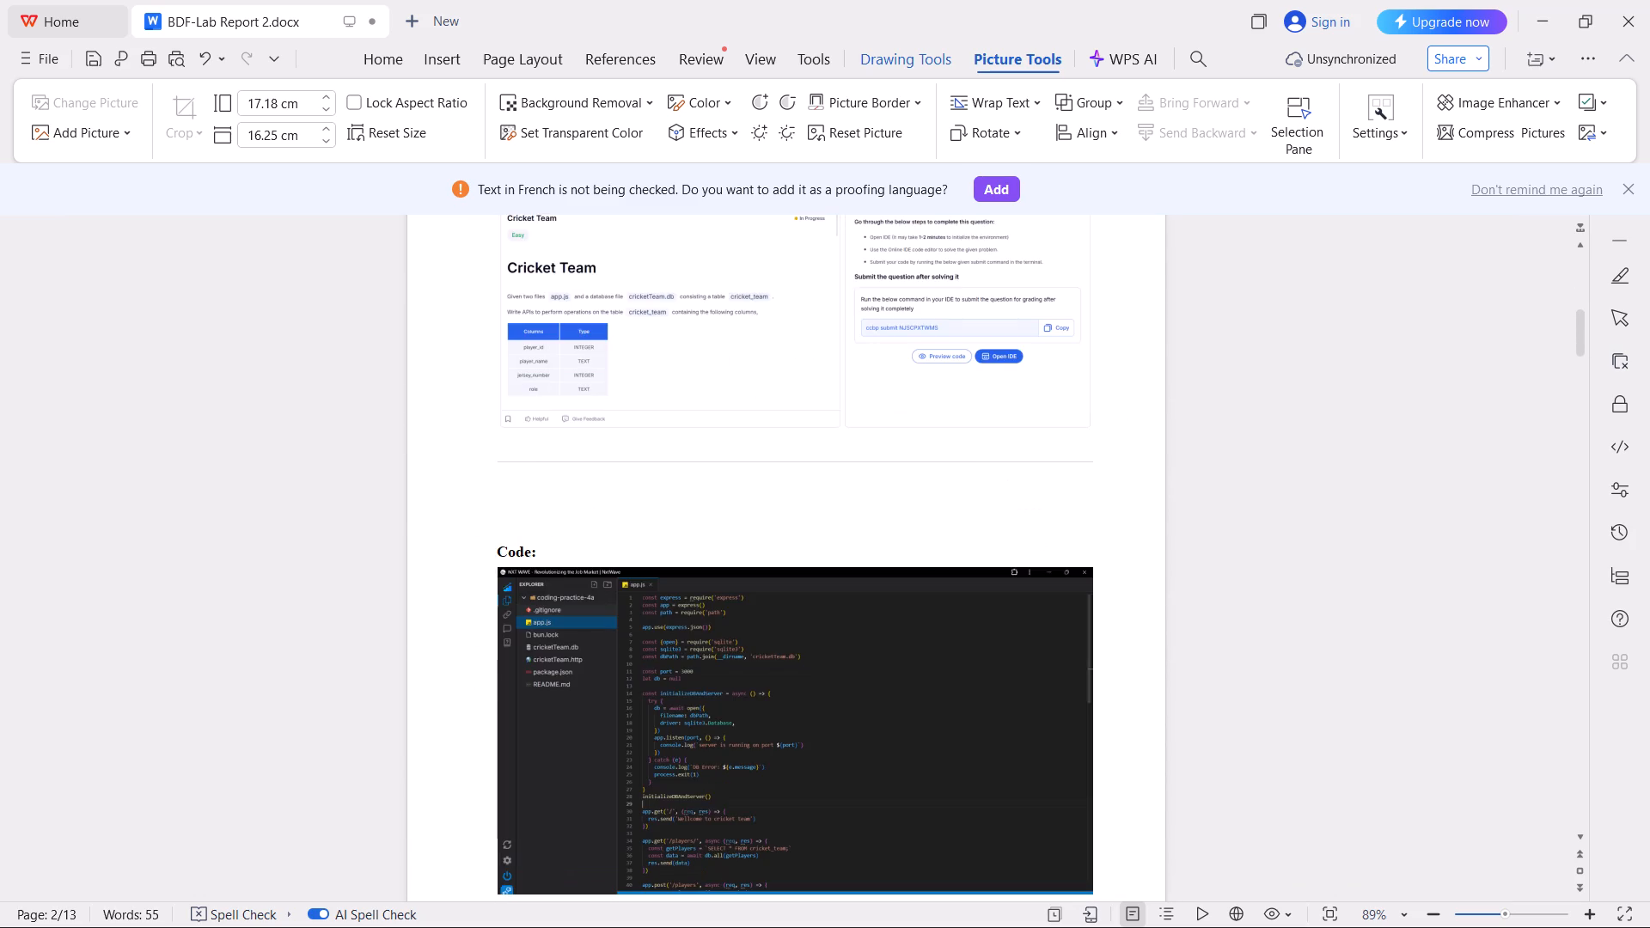
scroll(949, 415, right, 1)
scroll(949, 415, down, 2)
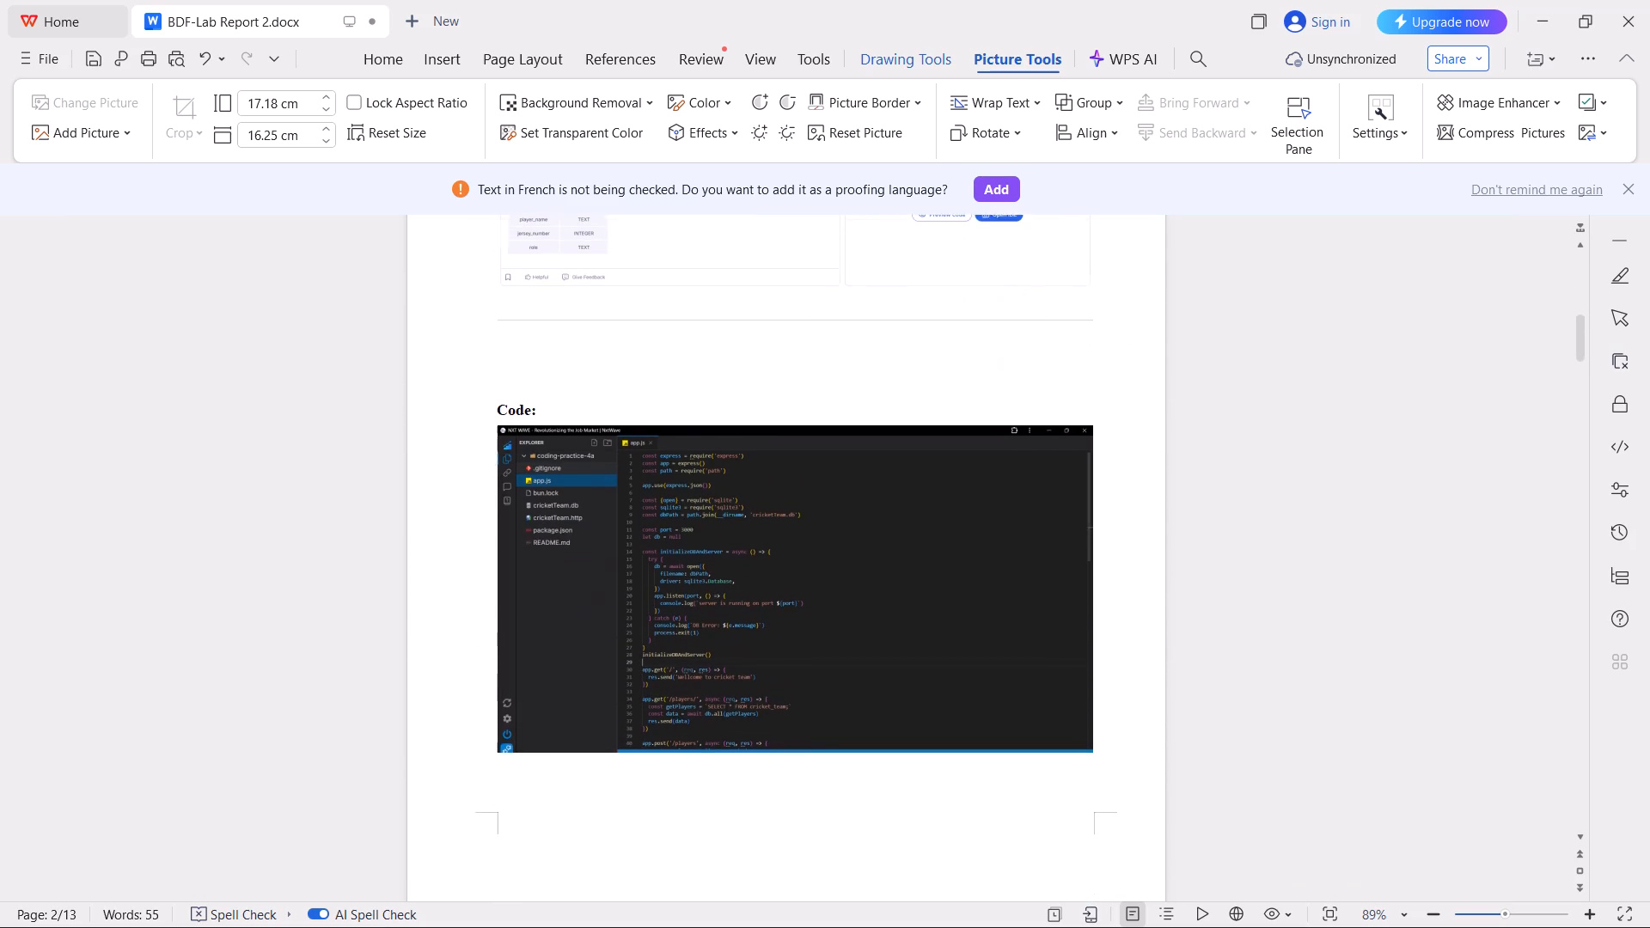
scroll(949, 415, down, 5)
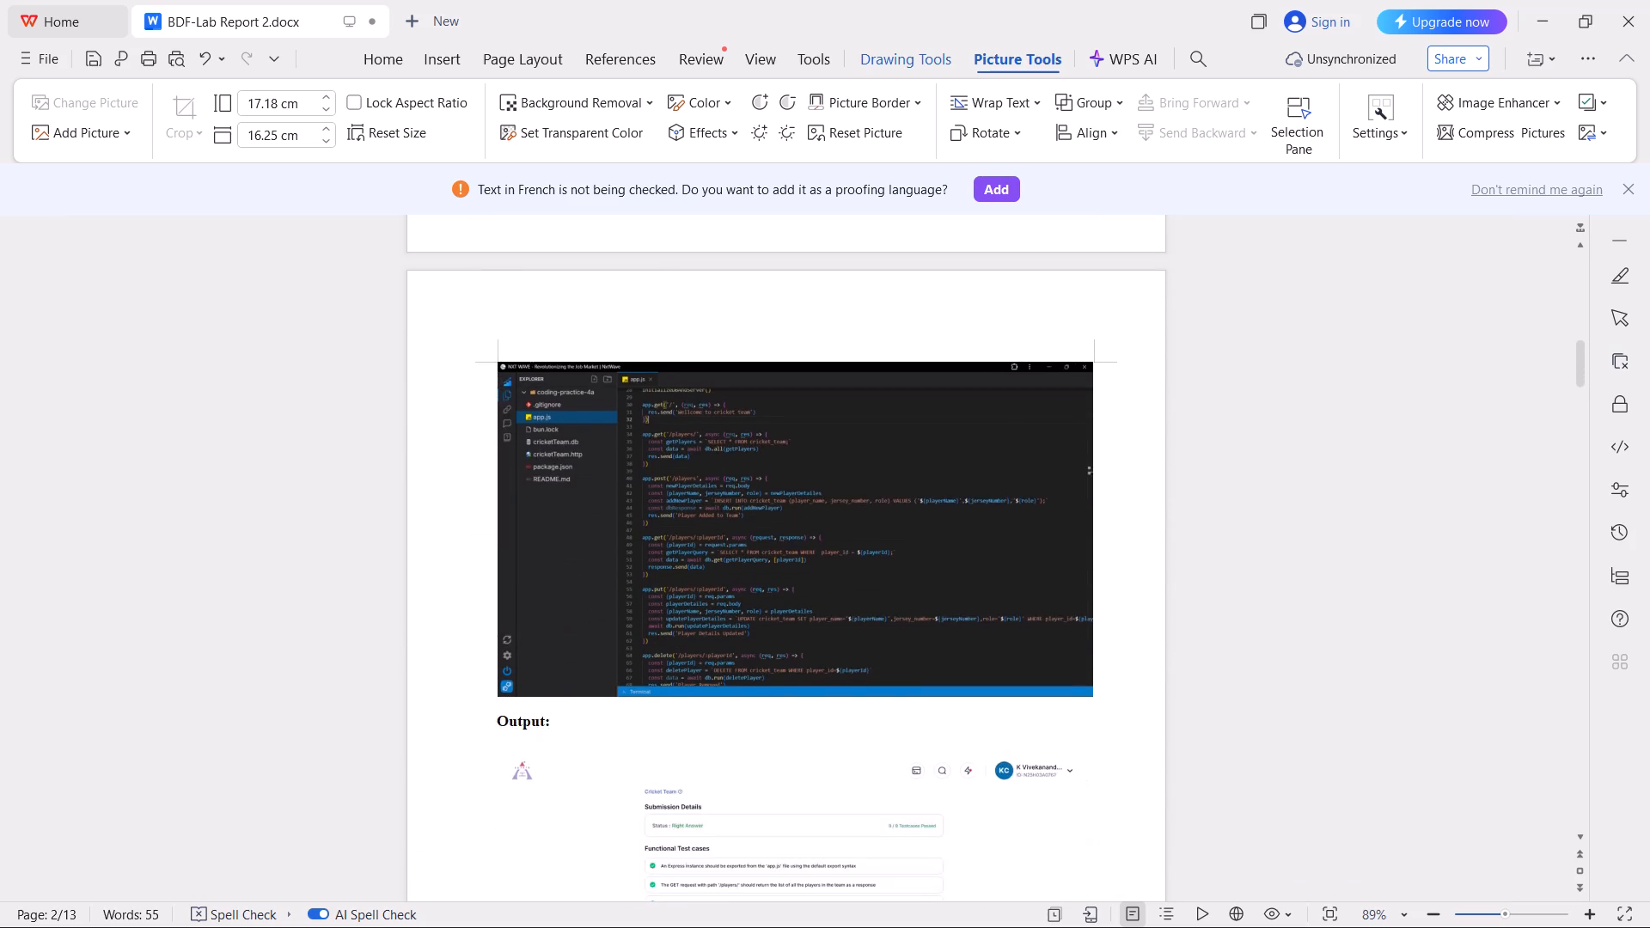
scroll(949, 415, down, 5)
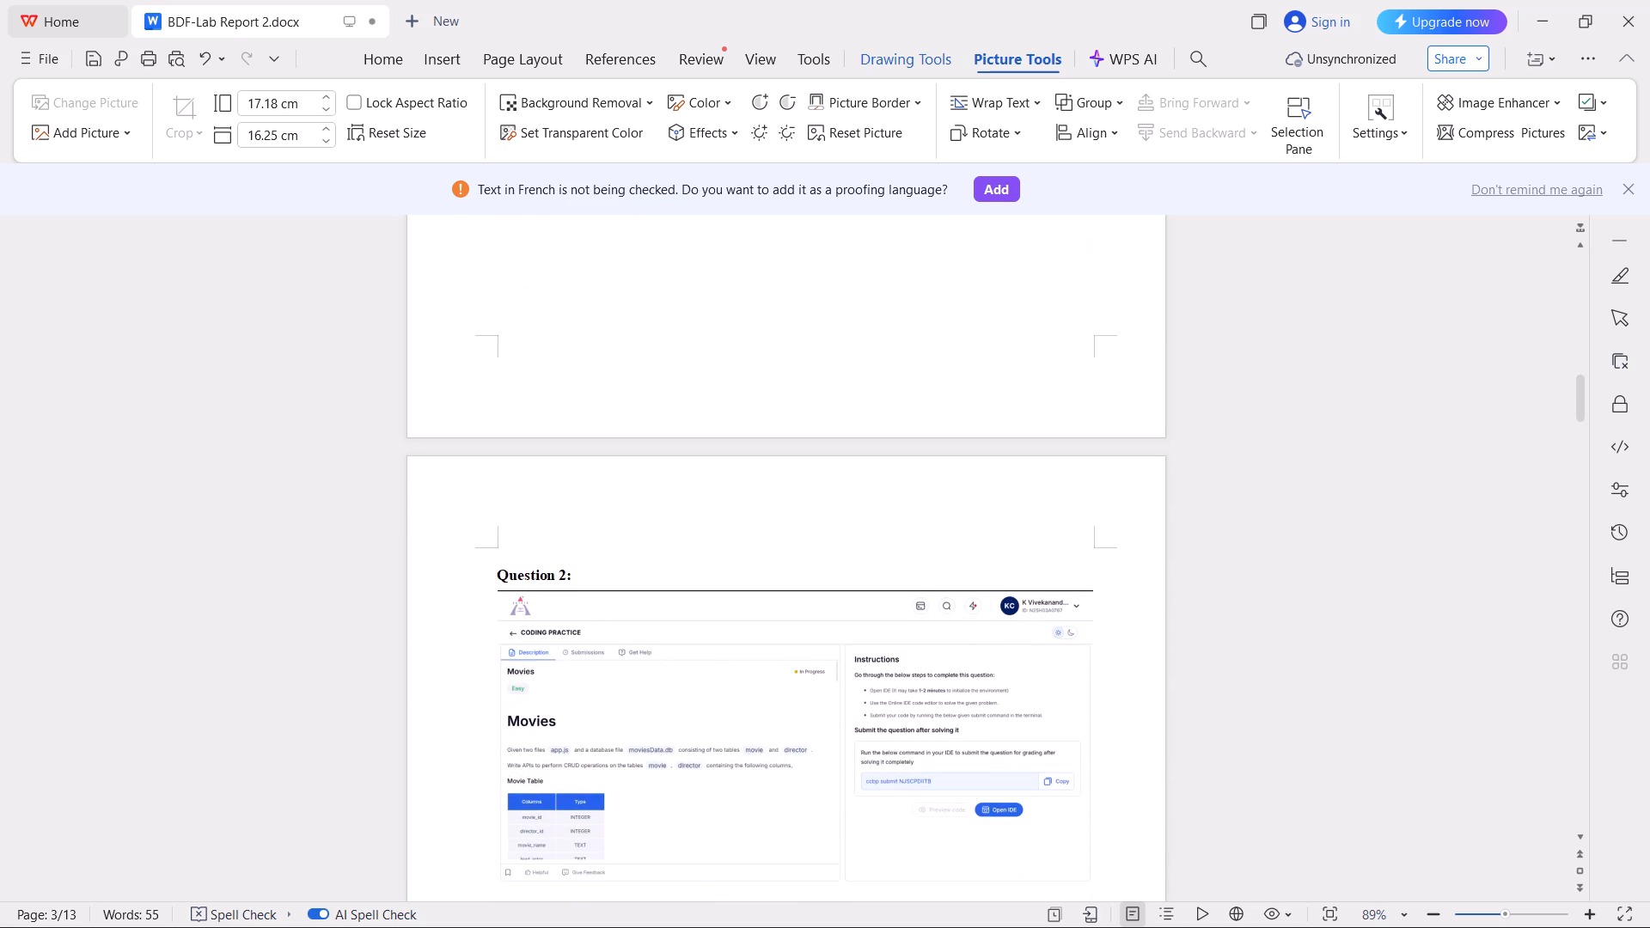
scroll(949, 415, down, 5)
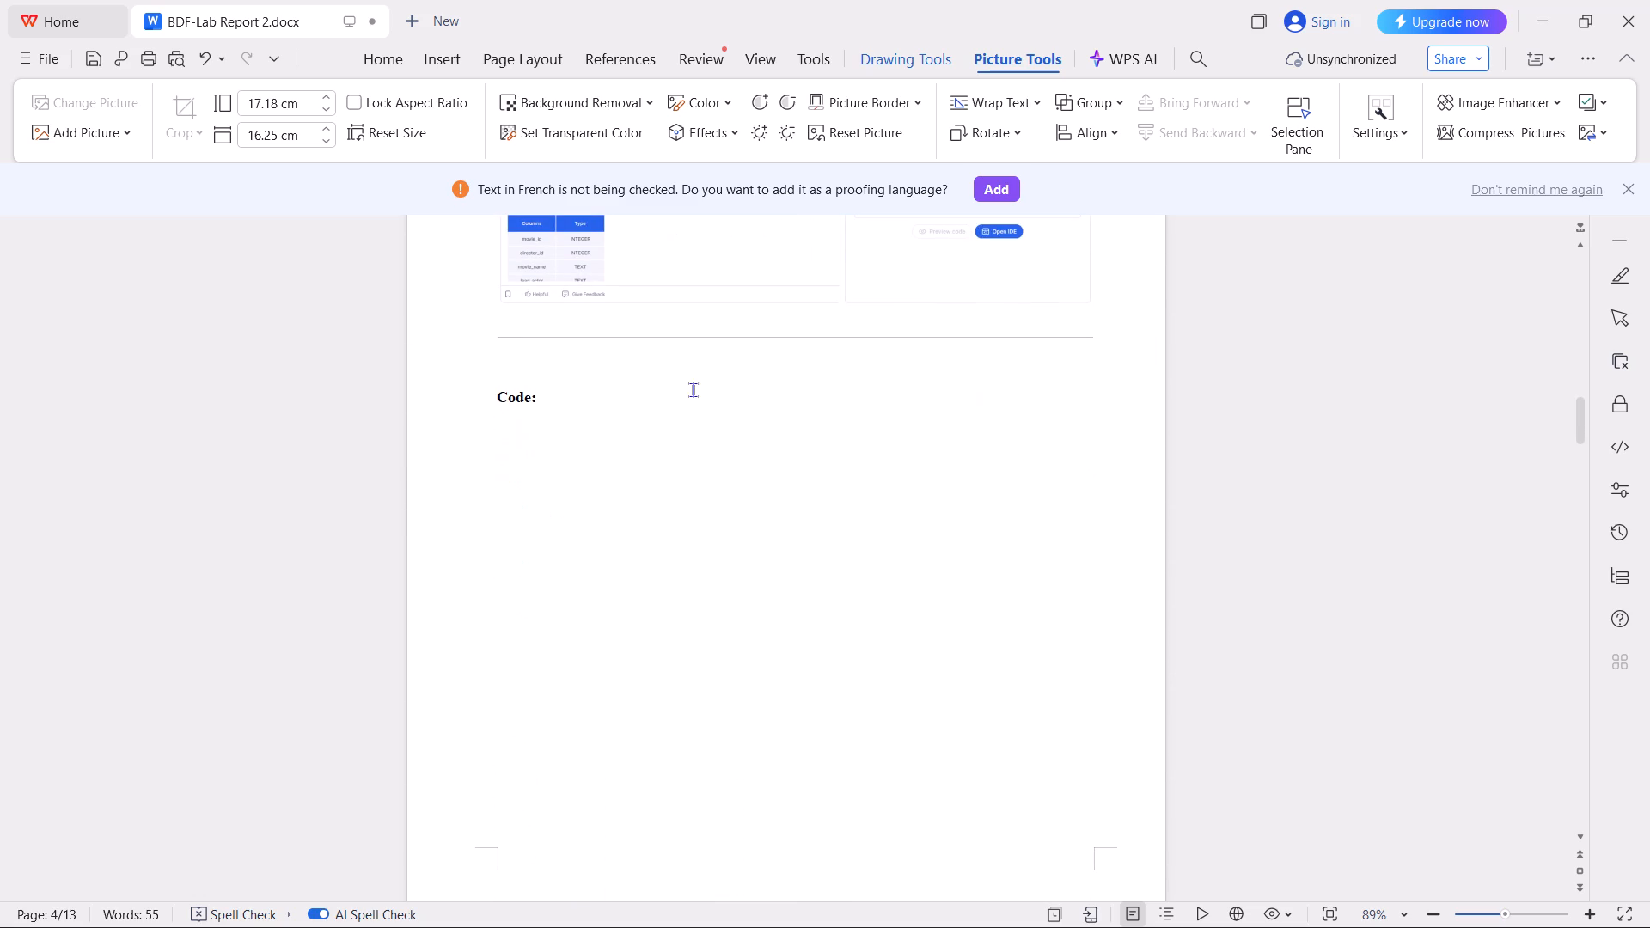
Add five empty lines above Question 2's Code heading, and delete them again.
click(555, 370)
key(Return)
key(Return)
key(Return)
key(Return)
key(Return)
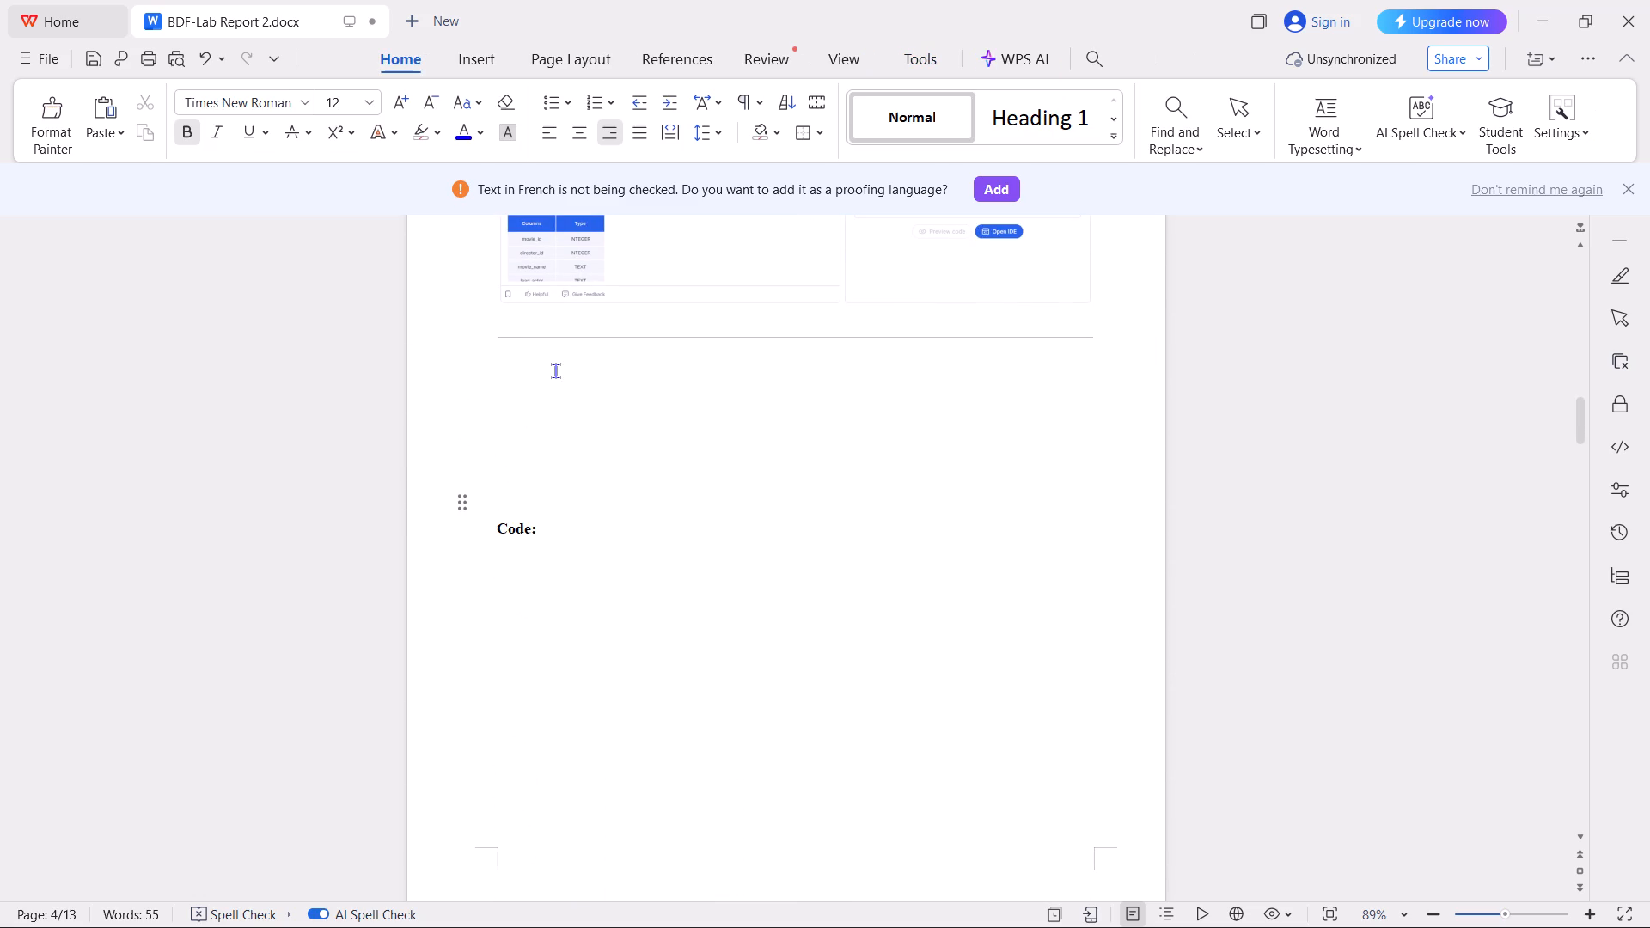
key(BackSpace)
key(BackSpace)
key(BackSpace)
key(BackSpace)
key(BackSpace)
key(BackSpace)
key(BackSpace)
Review the page layout from Question 3 back to the cover page and down again to Question 2's Movies picture.
scroll(555, 370, down, 1)
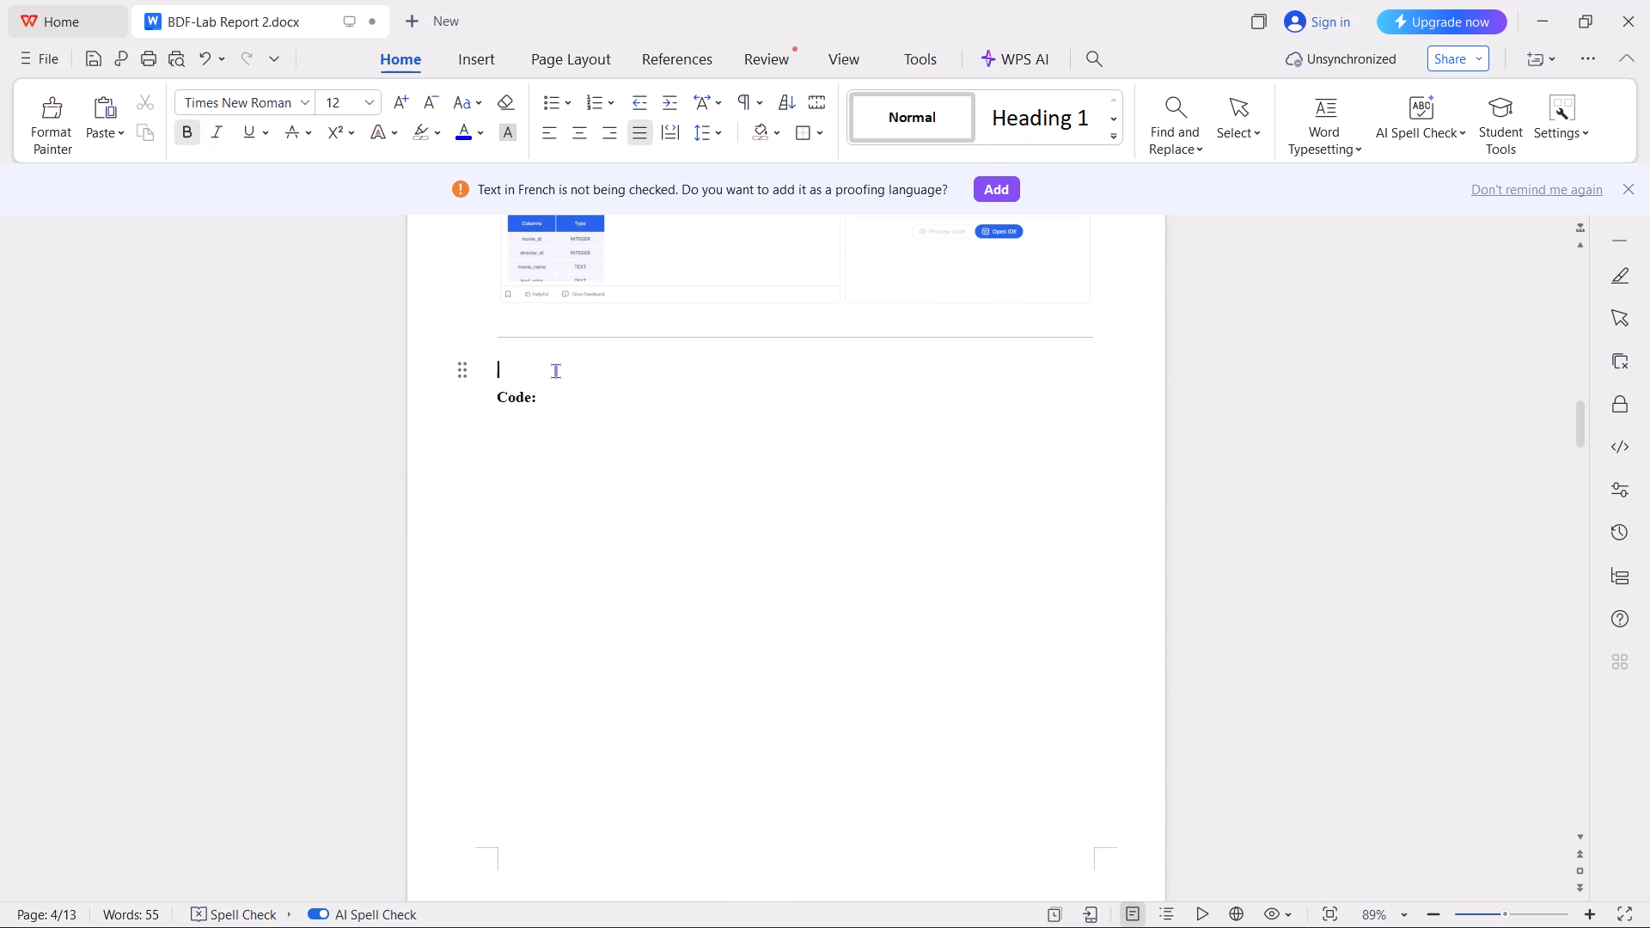
scroll(555, 370, down, 3)
scroll(583, 528, up, 3)
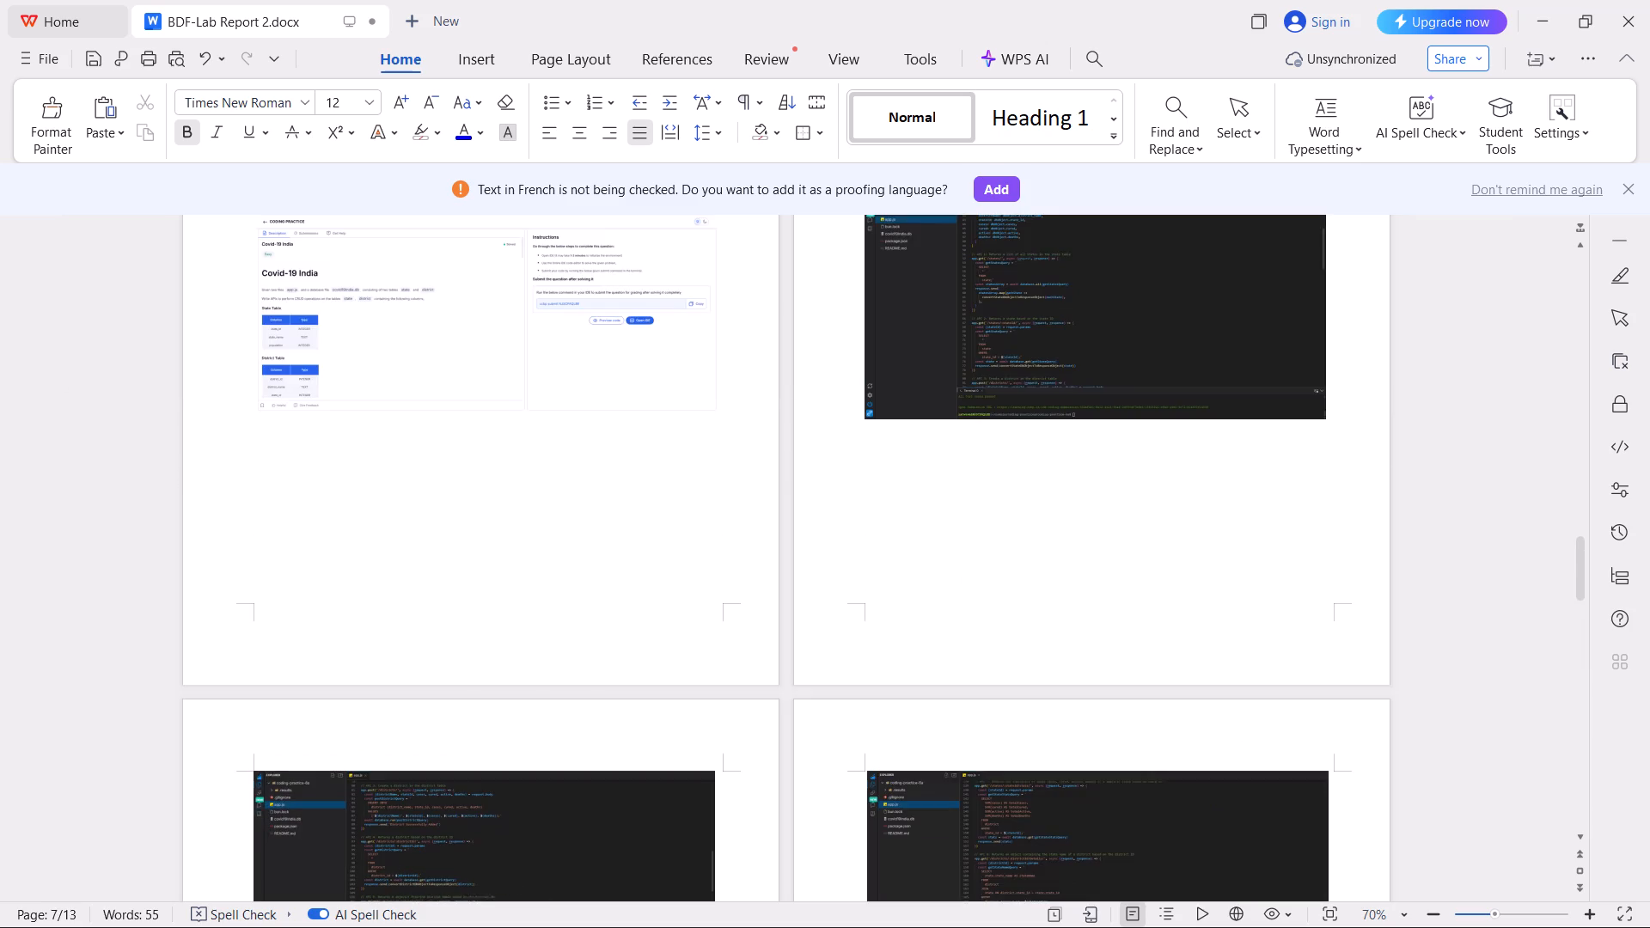
scroll(583, 528, up, 4)
scroll(583, 528, down, 2)
scroll(583, 528, up, 3)
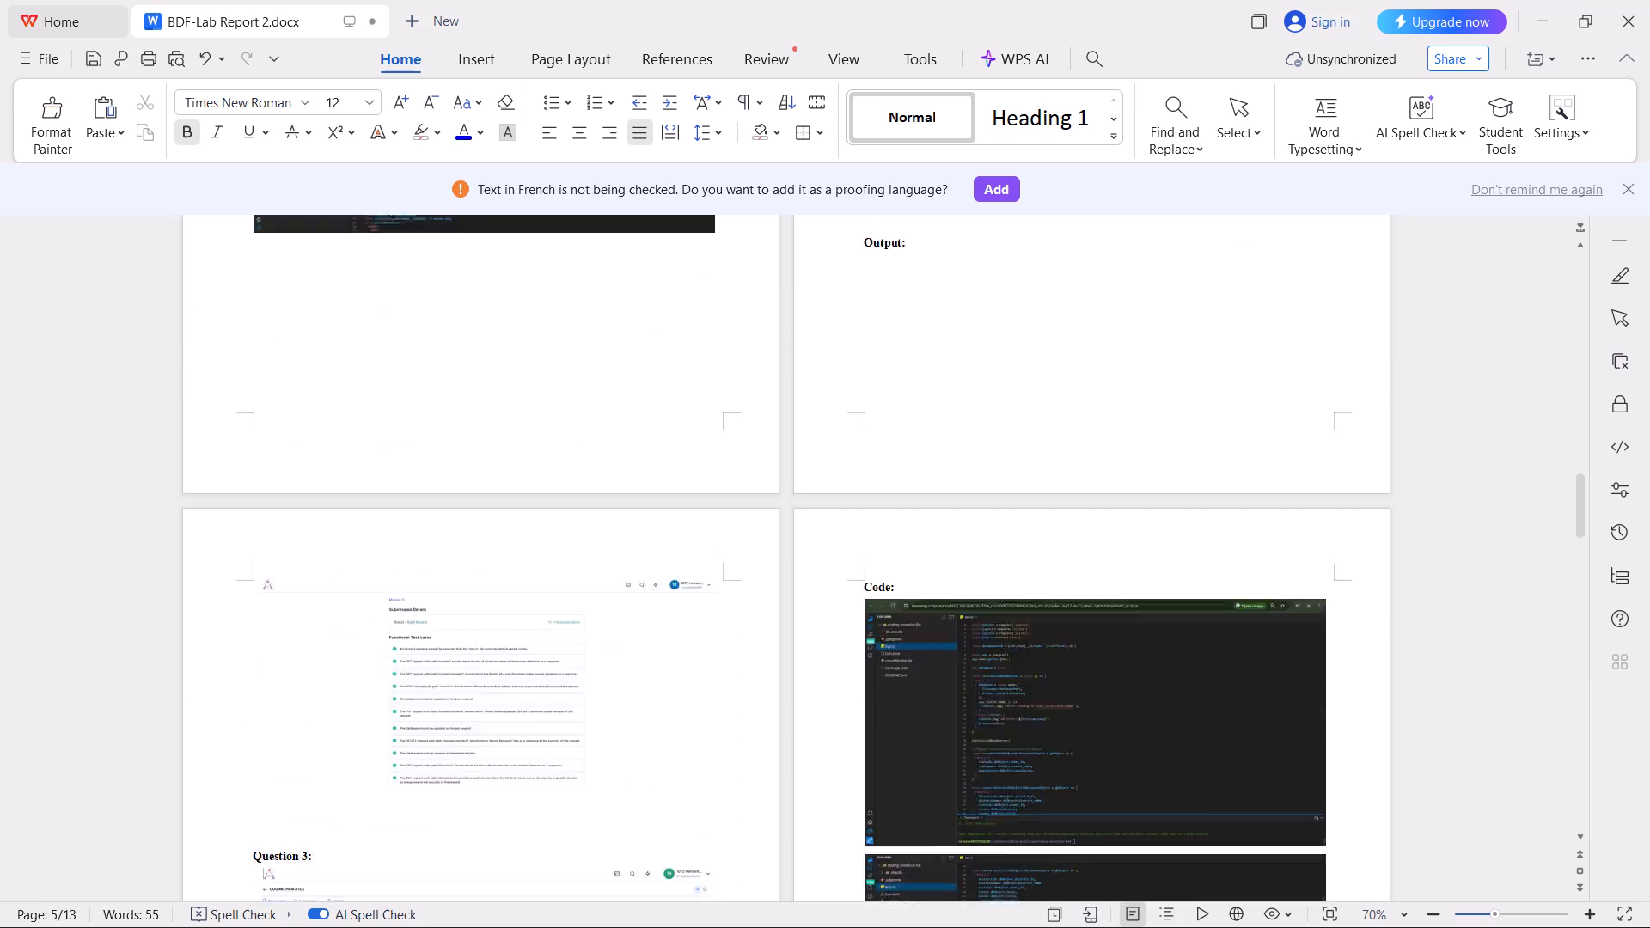
scroll(583, 528, up, 10)
scroll(583, 528, down, 2)
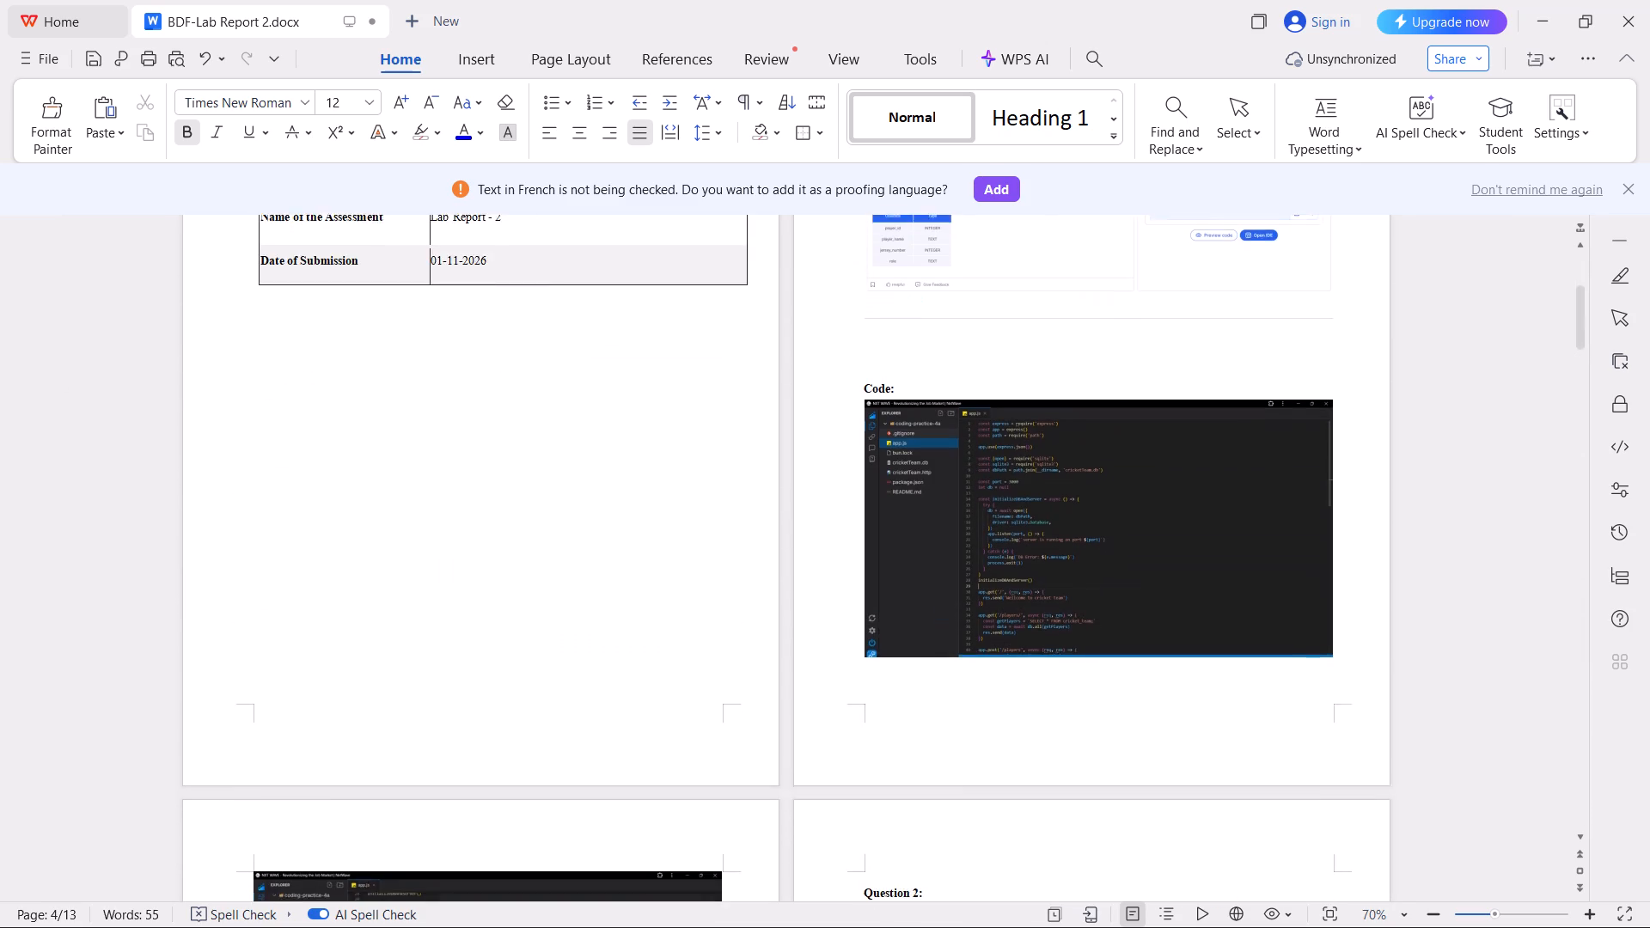
scroll(583, 528, down, 5)
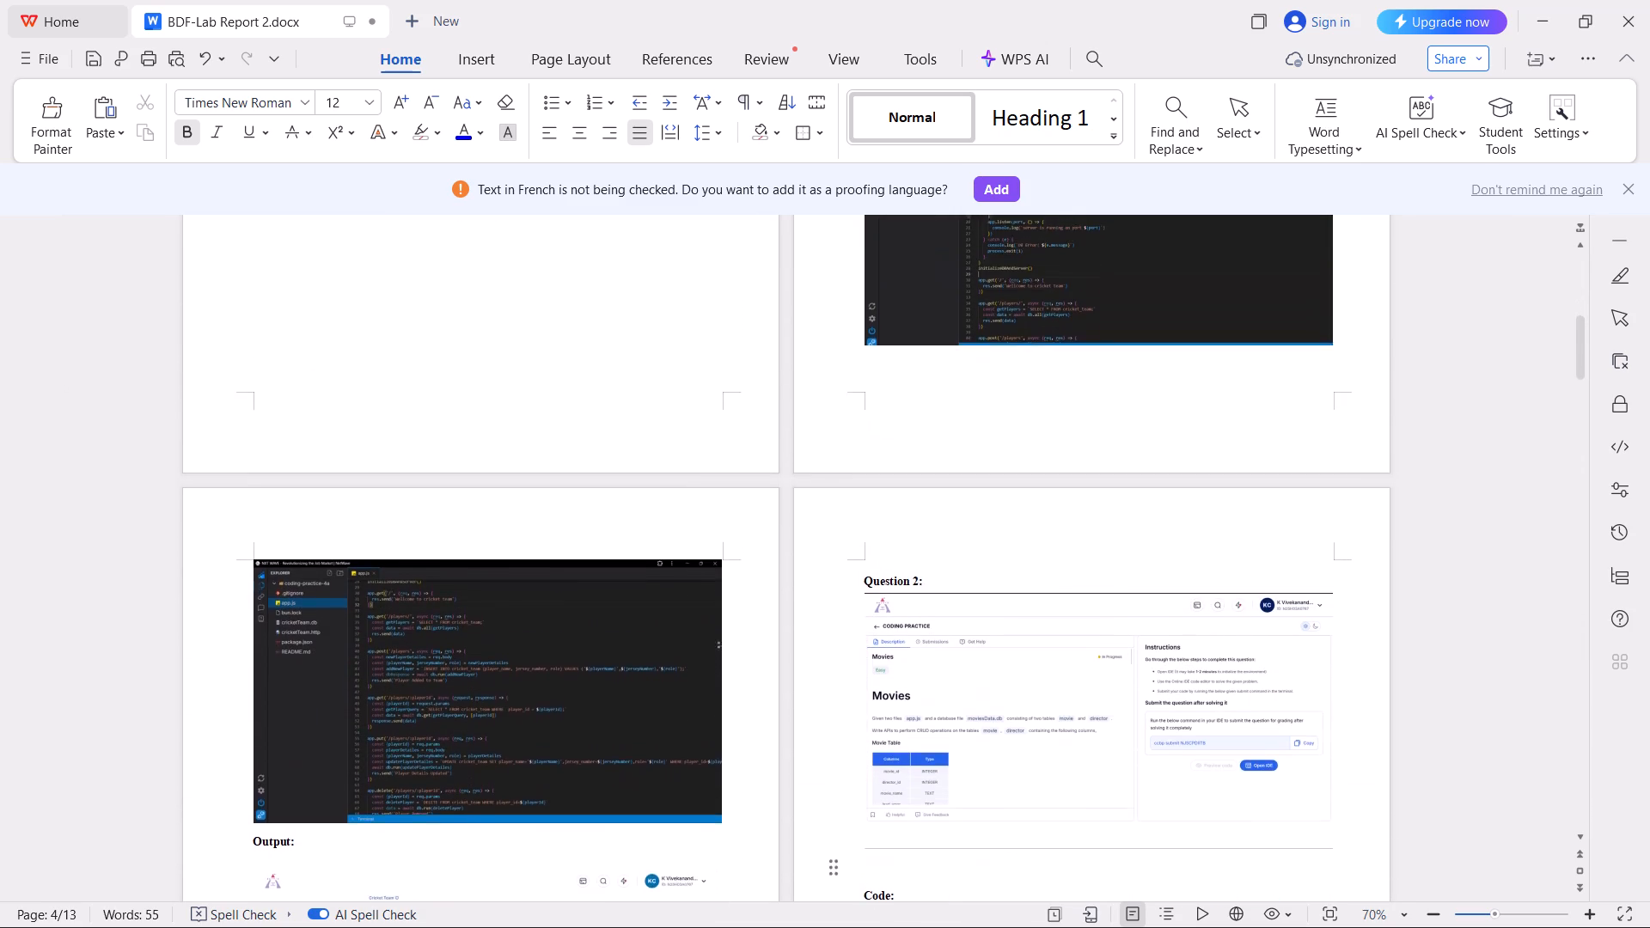
scroll(583, 528, down, 1)
scroll(583, 528, up, 6)
scroll(583, 528, down, 1)
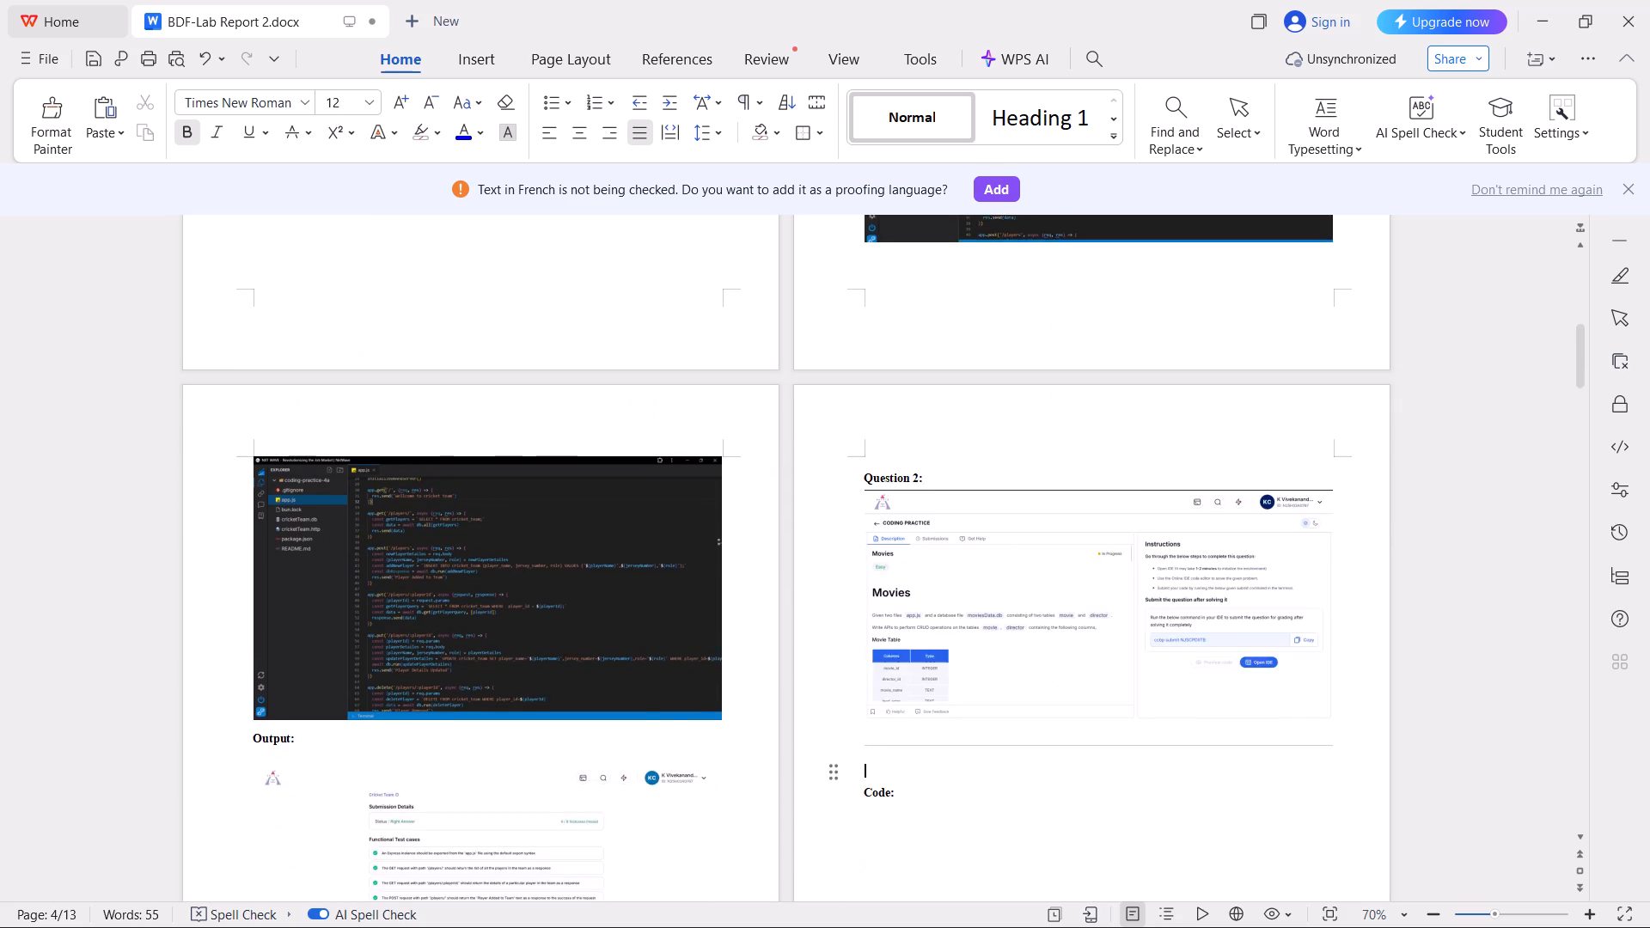
Delete the blank space before Question 2's first code picture so the Code heading sits directly above it on page 5.
scroll(583, 528, down, 5)
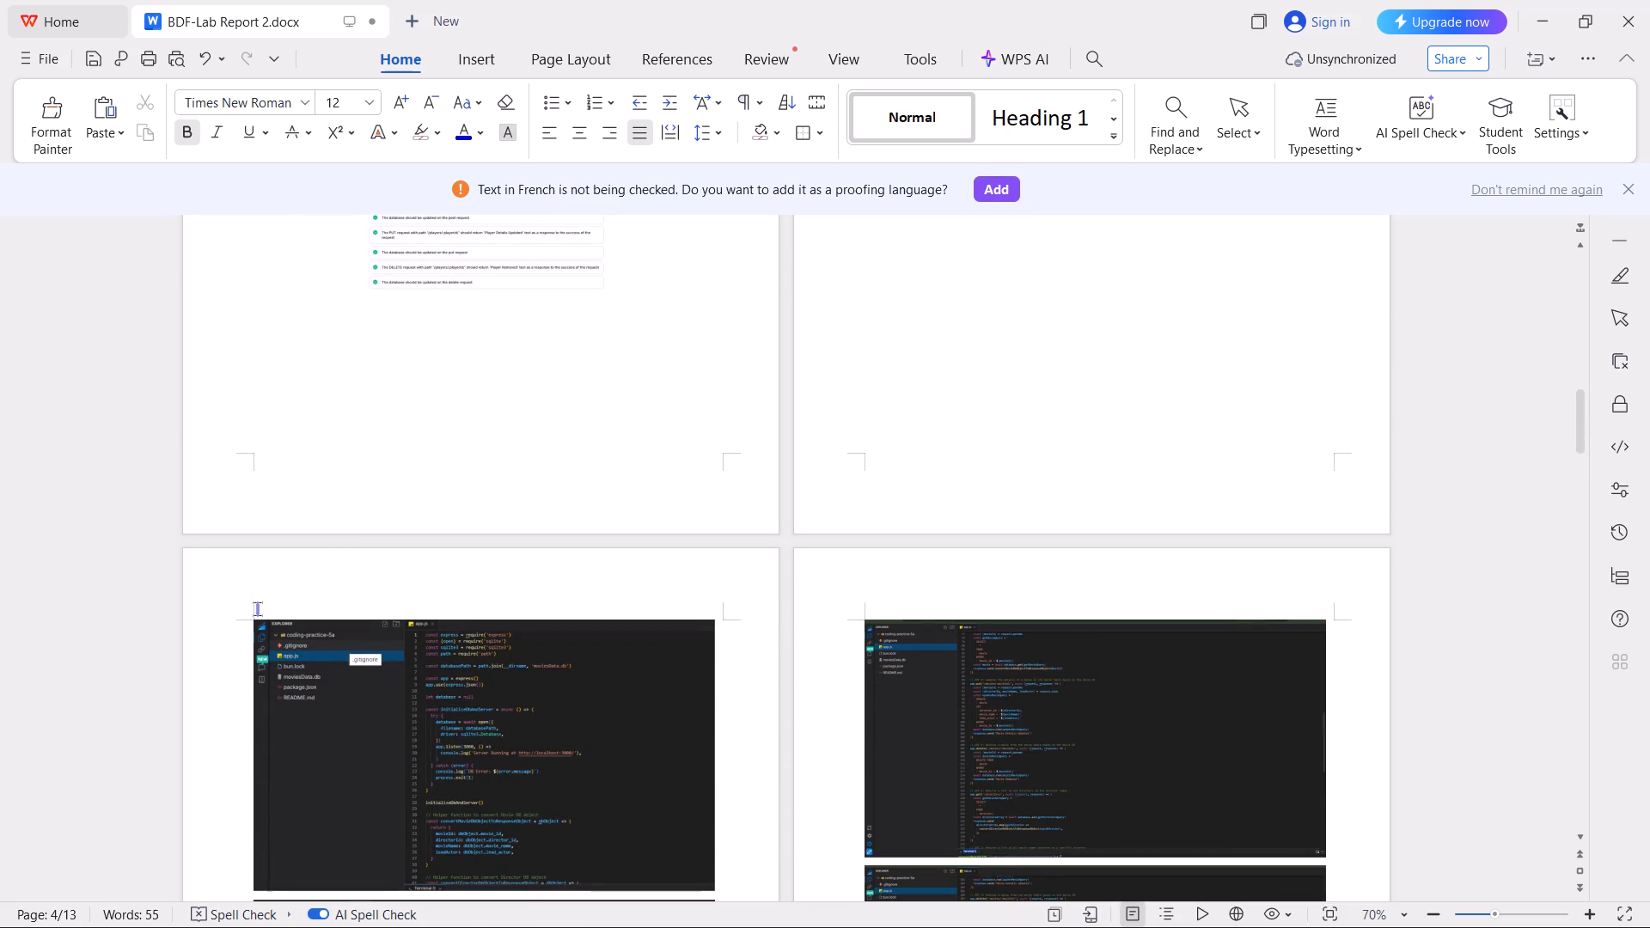
click(260, 608)
key(BackSpace)
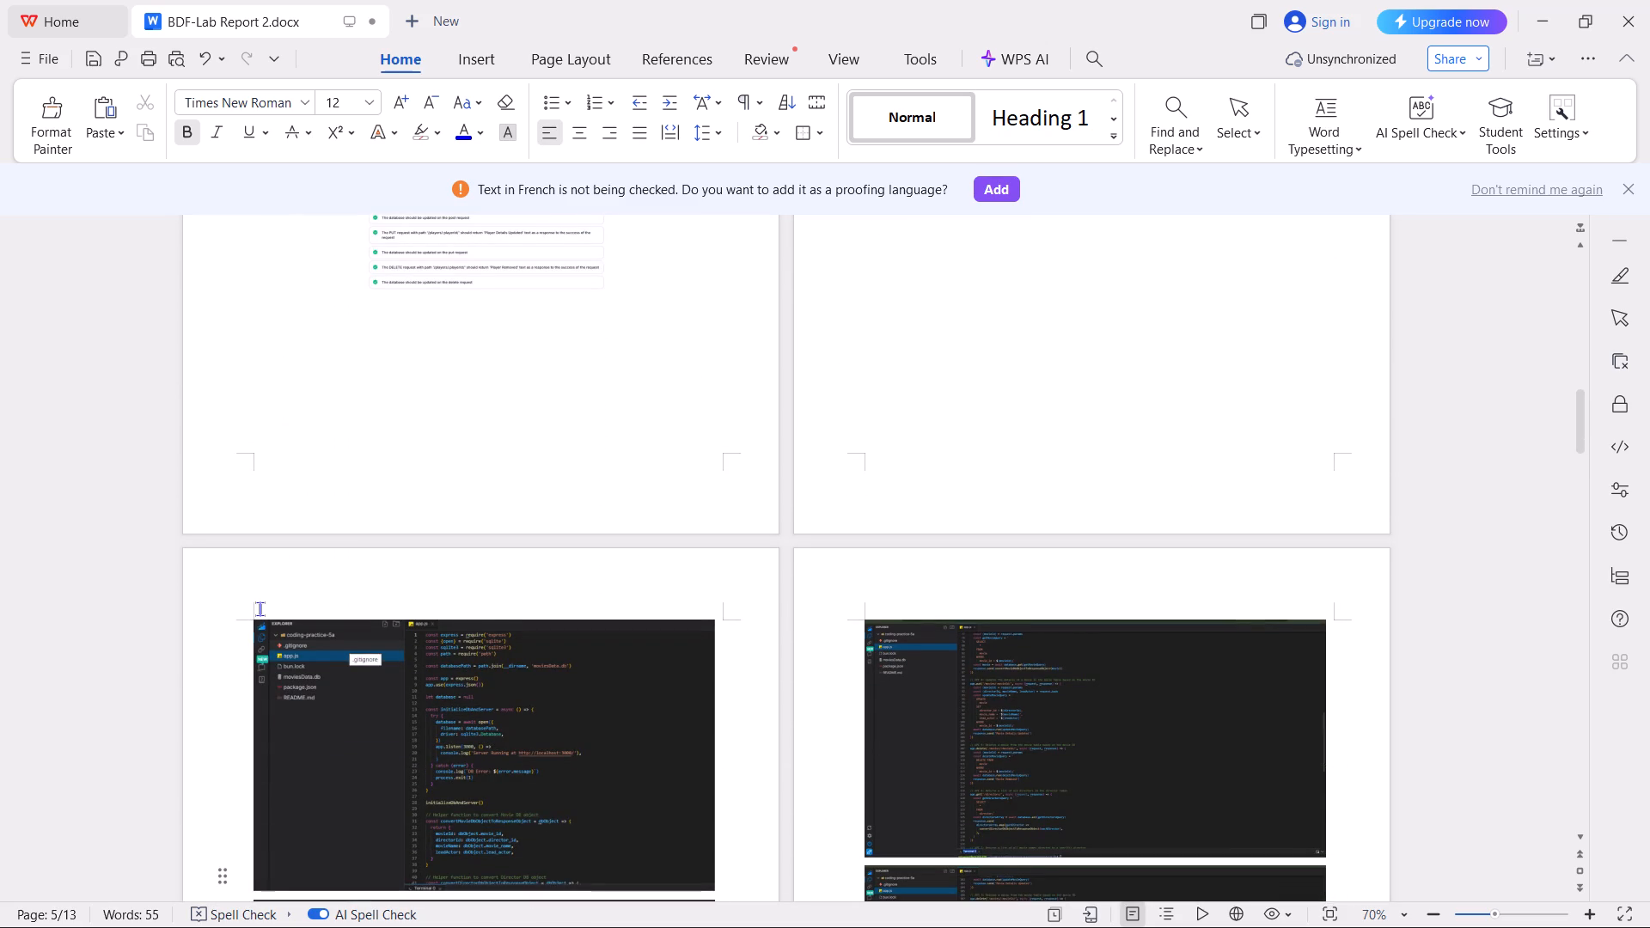
key(BackSpace)
key(BackSpace)
scroll(260, 608, up, 1)
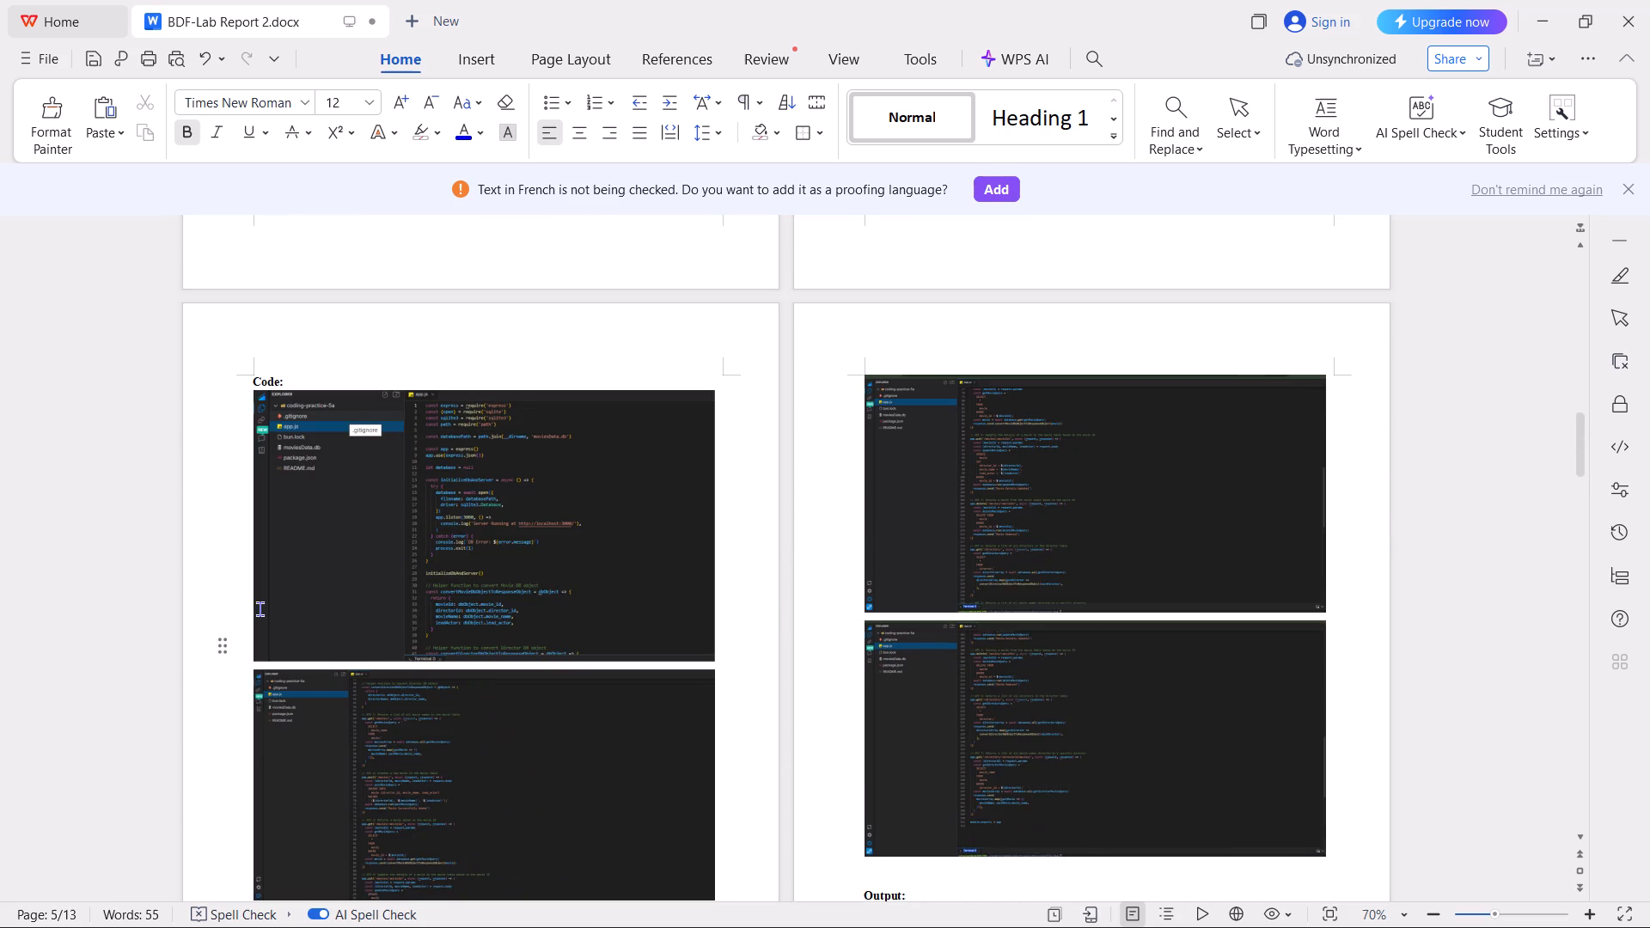
scroll(260, 608, up, 8)
scroll(260, 608, down, 5)
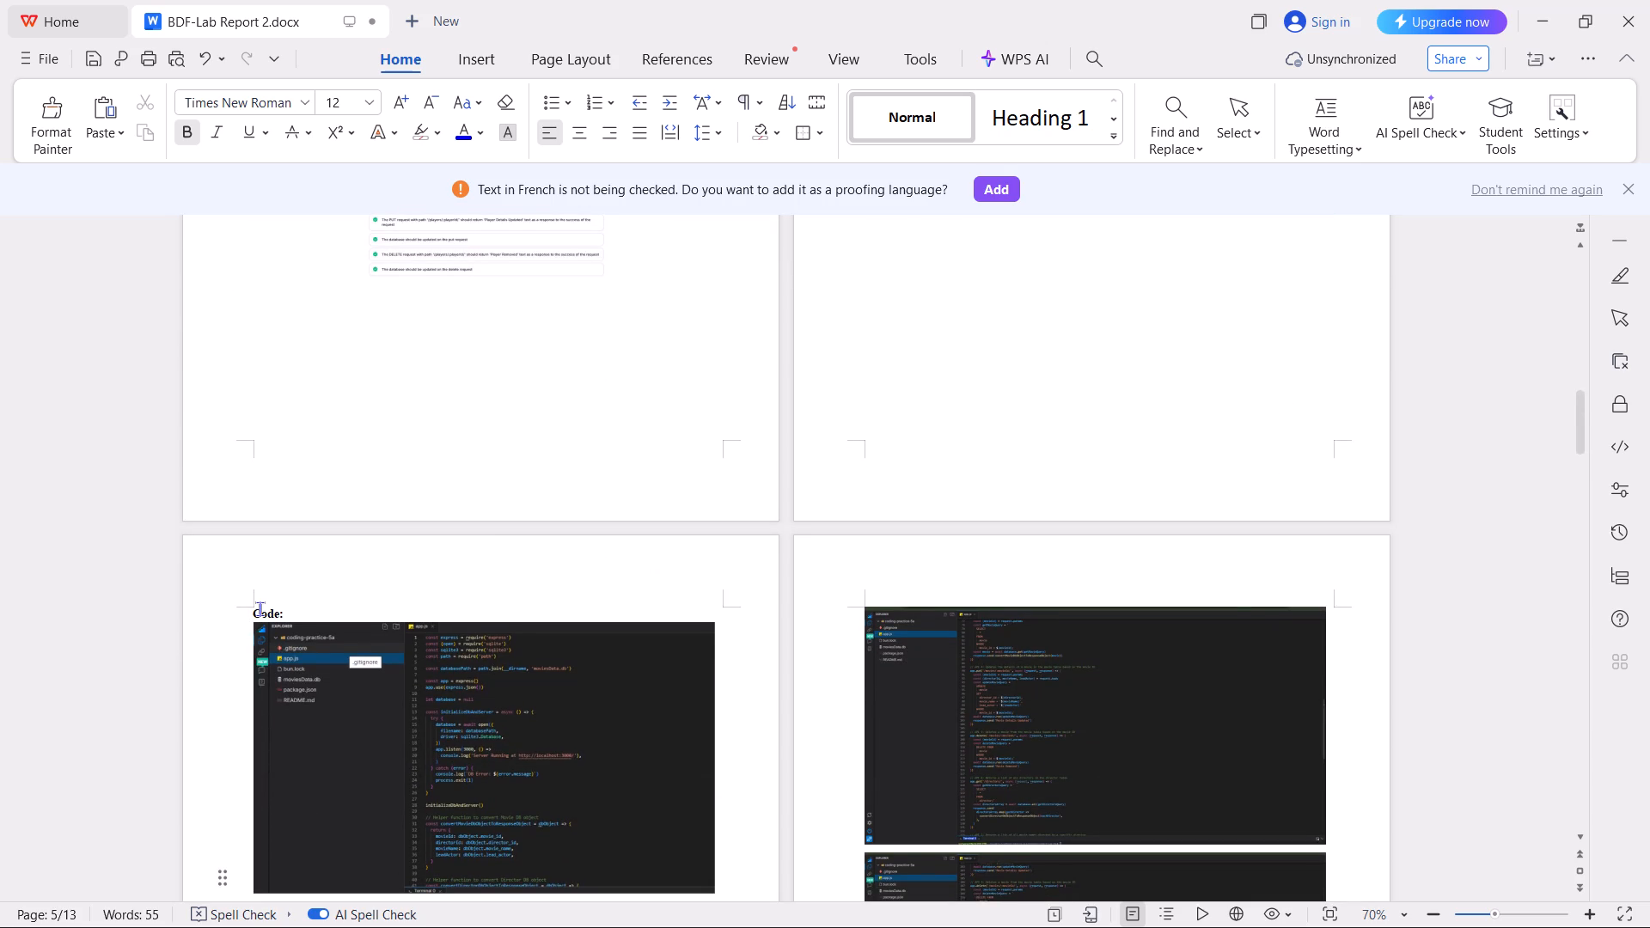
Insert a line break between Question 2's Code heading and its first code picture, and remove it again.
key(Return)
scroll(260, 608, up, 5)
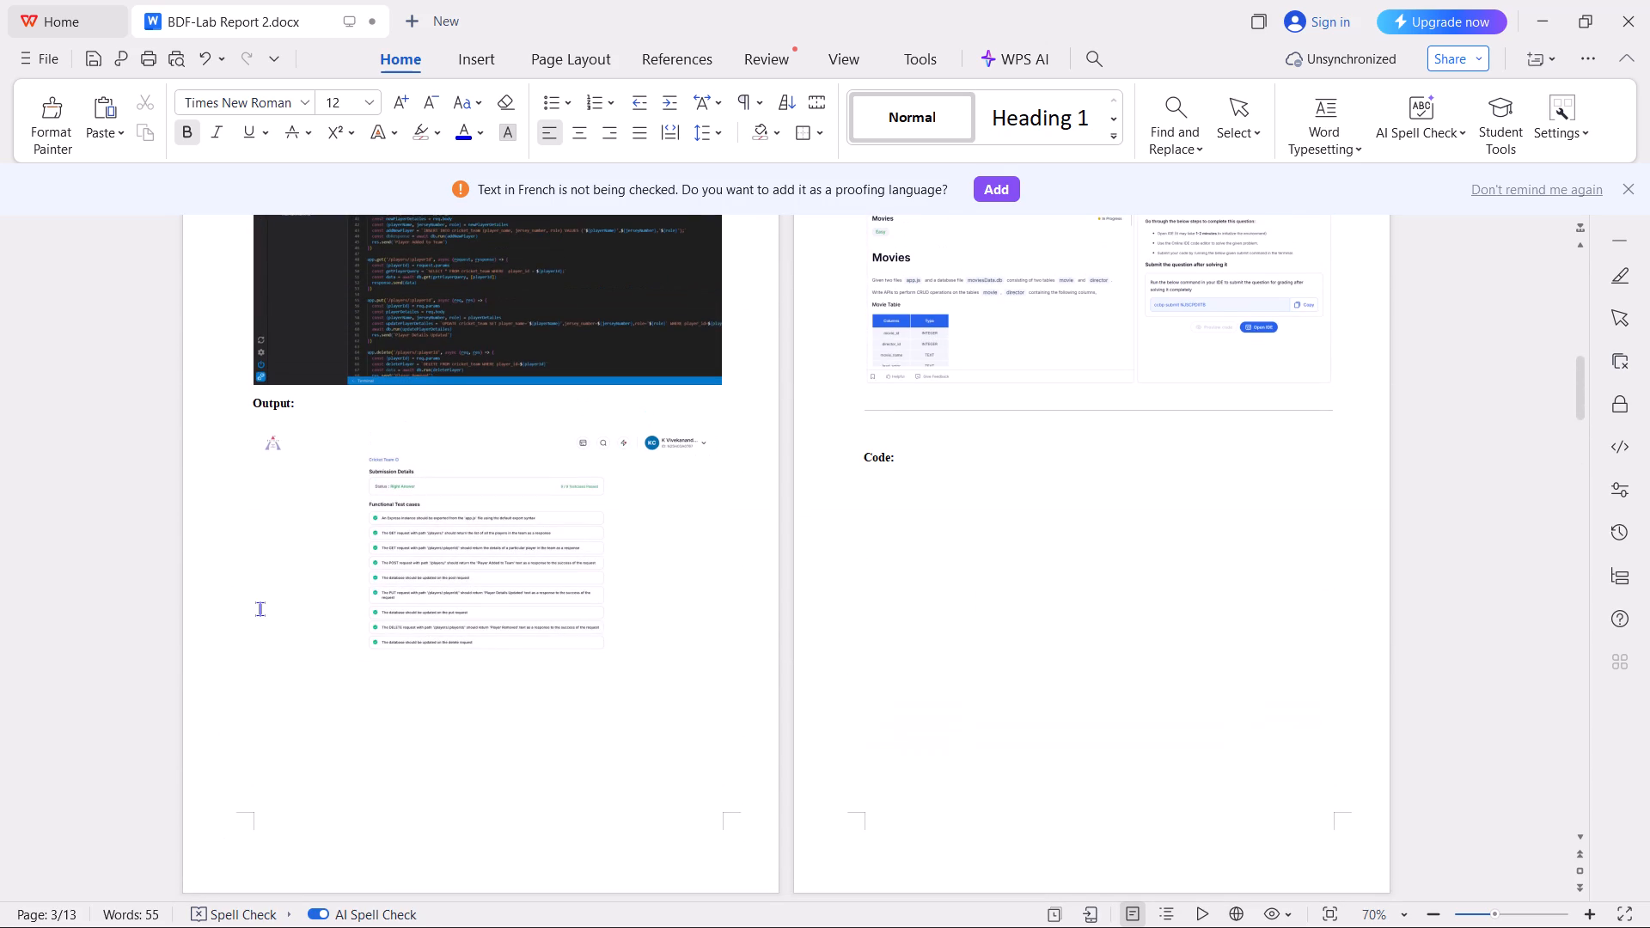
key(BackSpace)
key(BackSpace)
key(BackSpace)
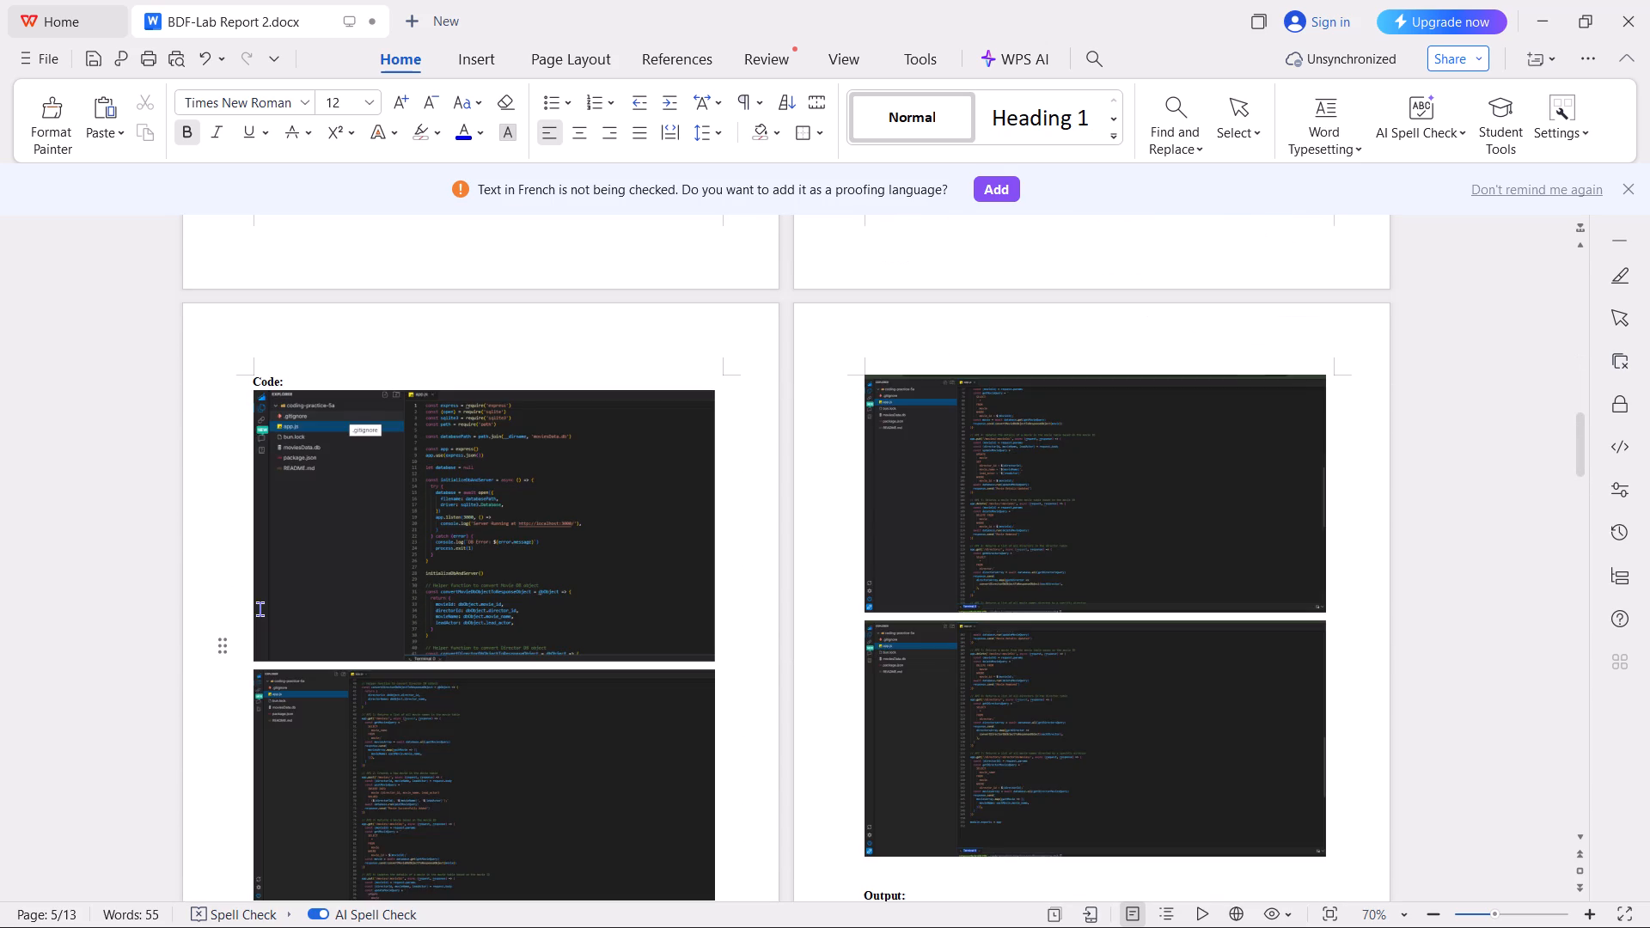
Review the pages from Question 1's picture, code and output through to Question 2's Movies picture.
scroll(260, 608, up, 8)
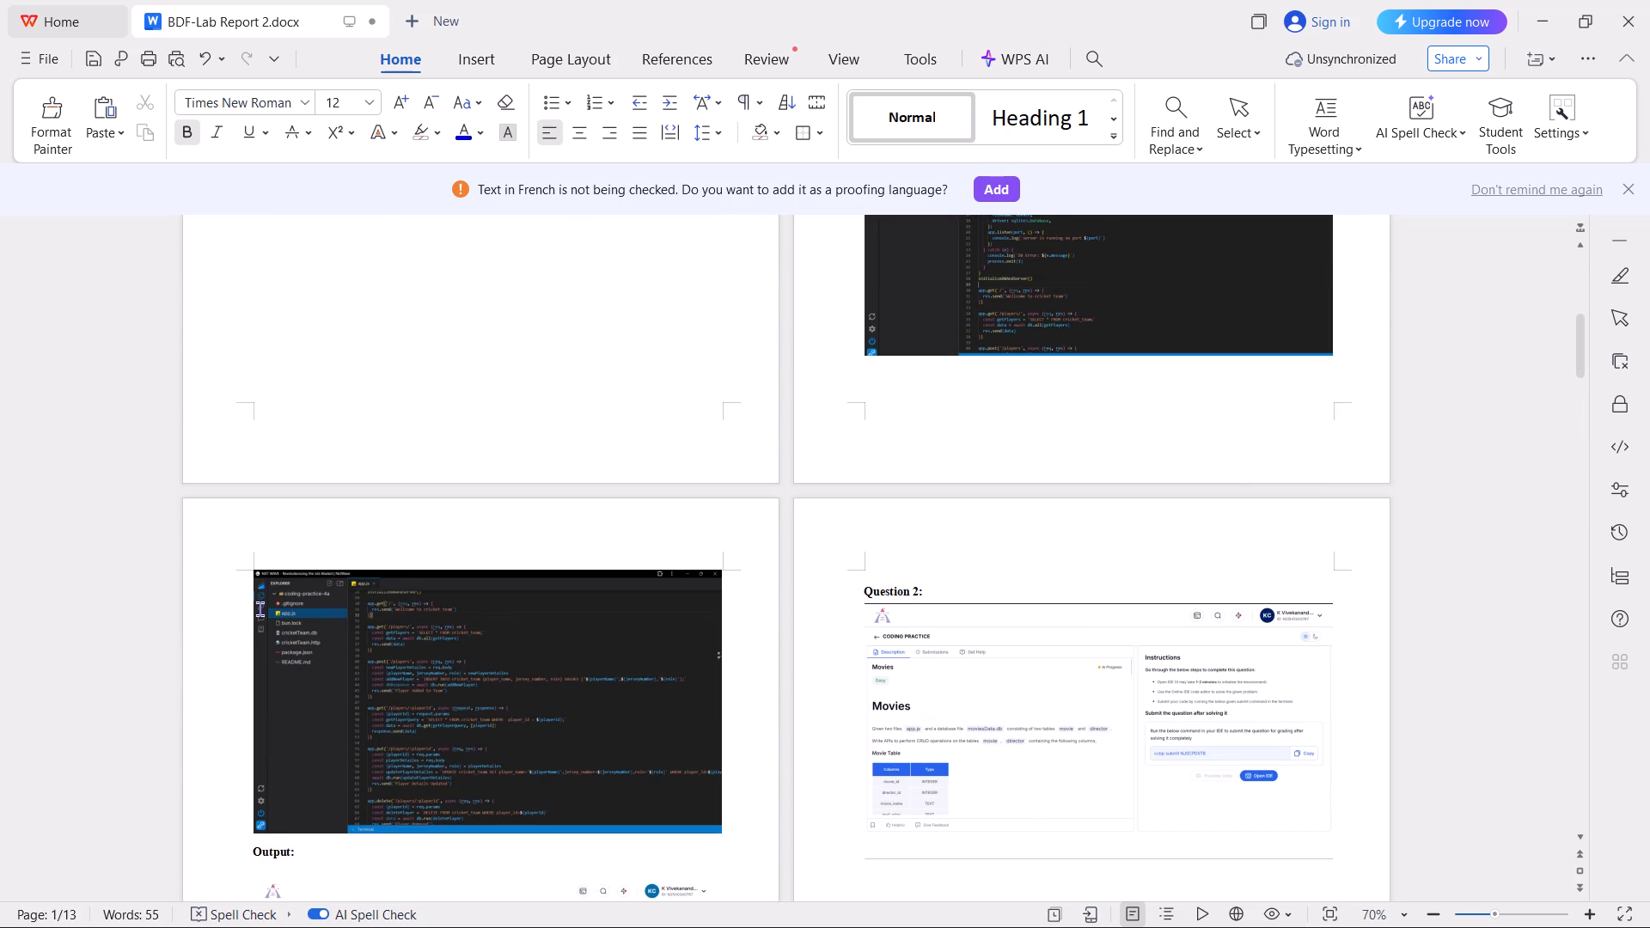
scroll(260, 608, up, 4)
scroll(260, 608, down, 6)
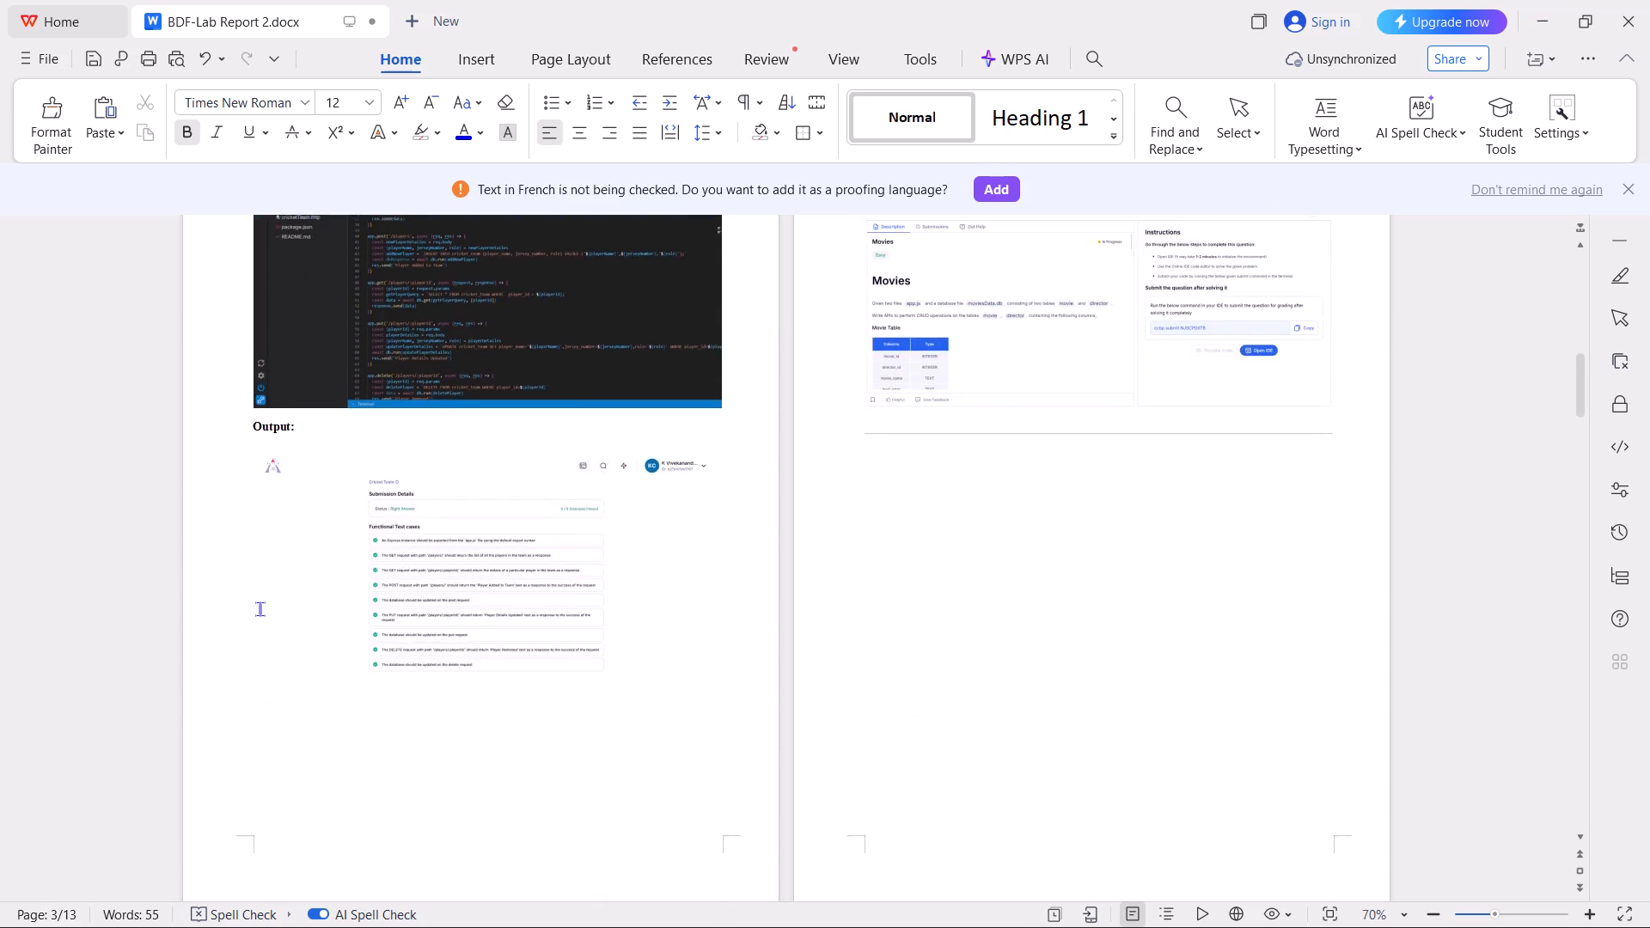
scroll(260, 608, down, 4)
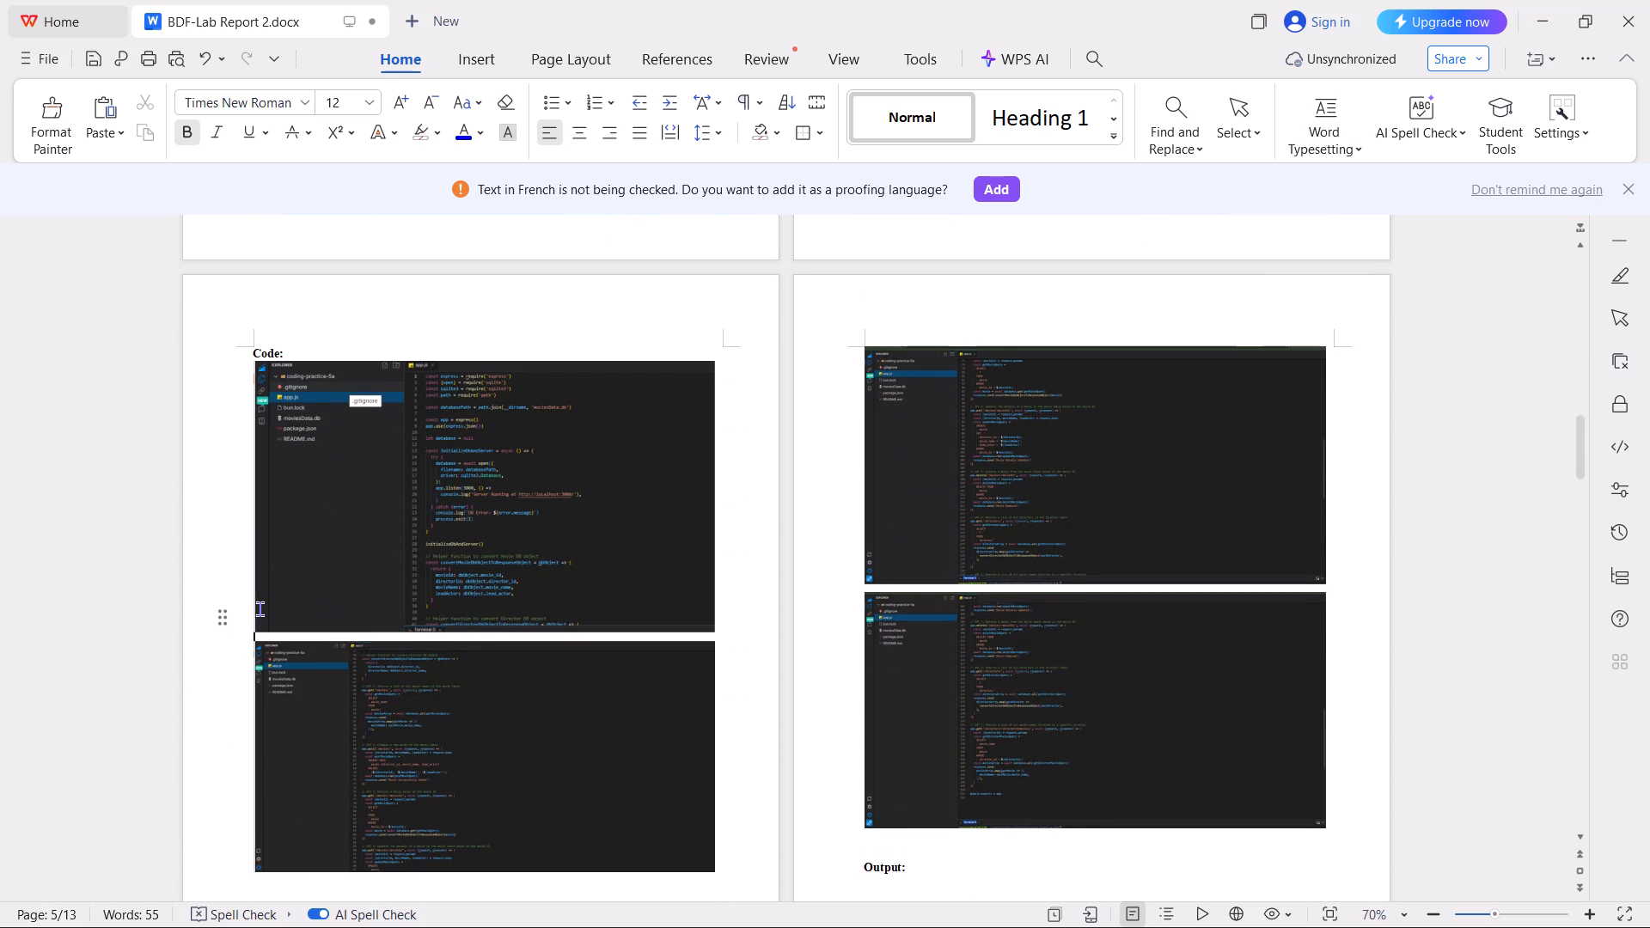
click(486, 393)
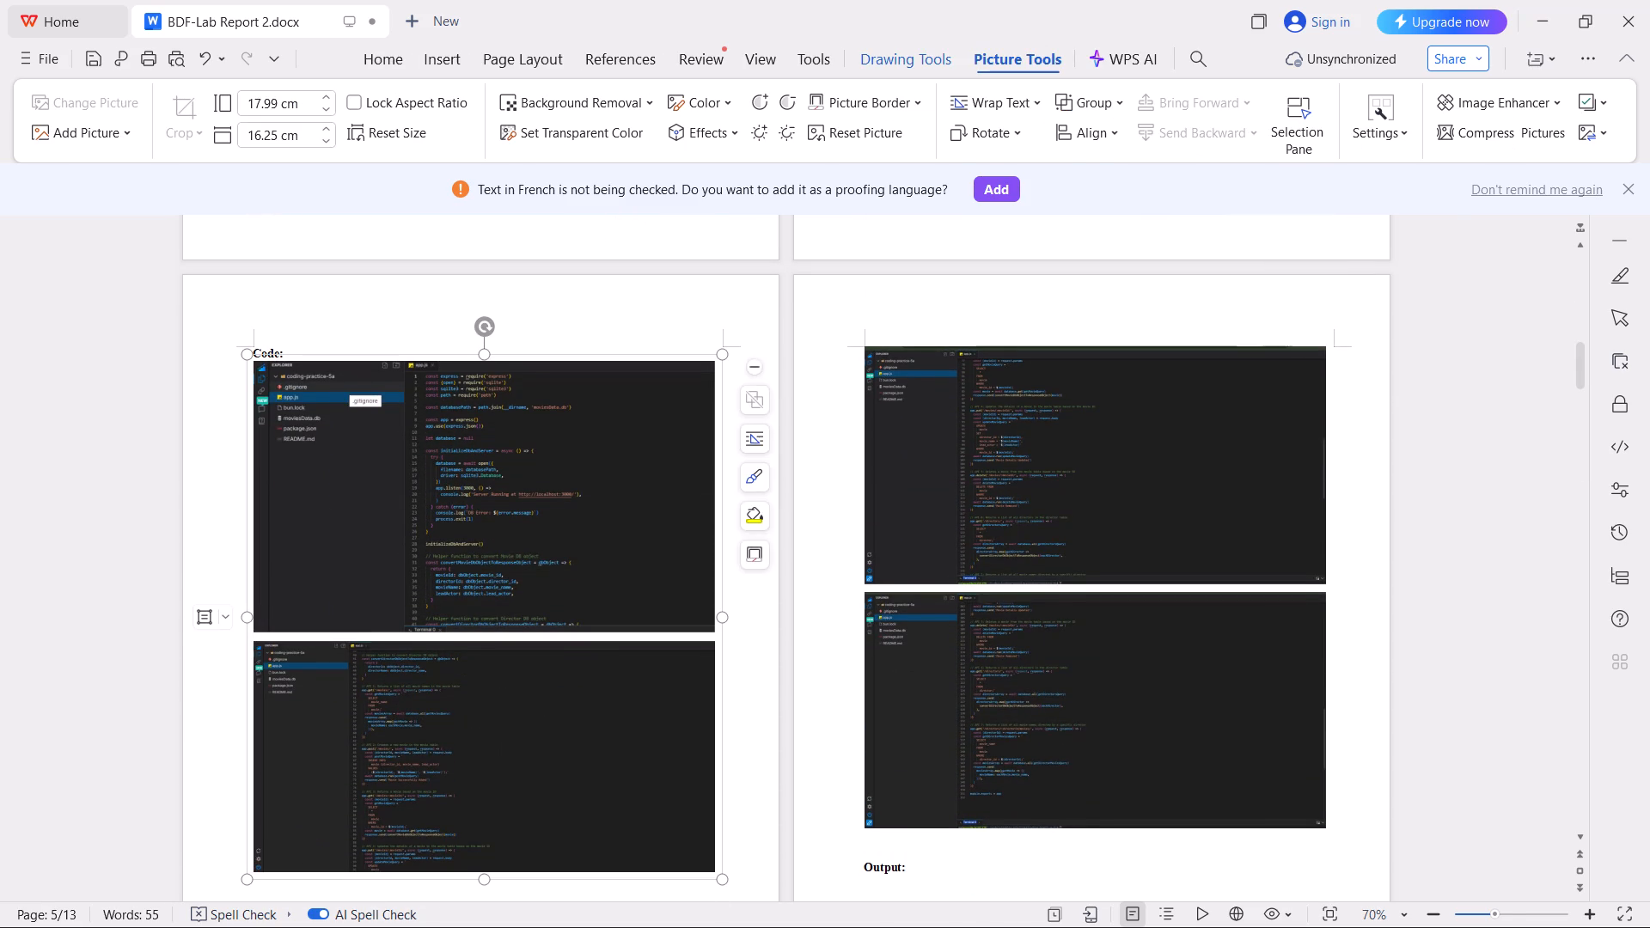
scroll(776, 461, up, 3)
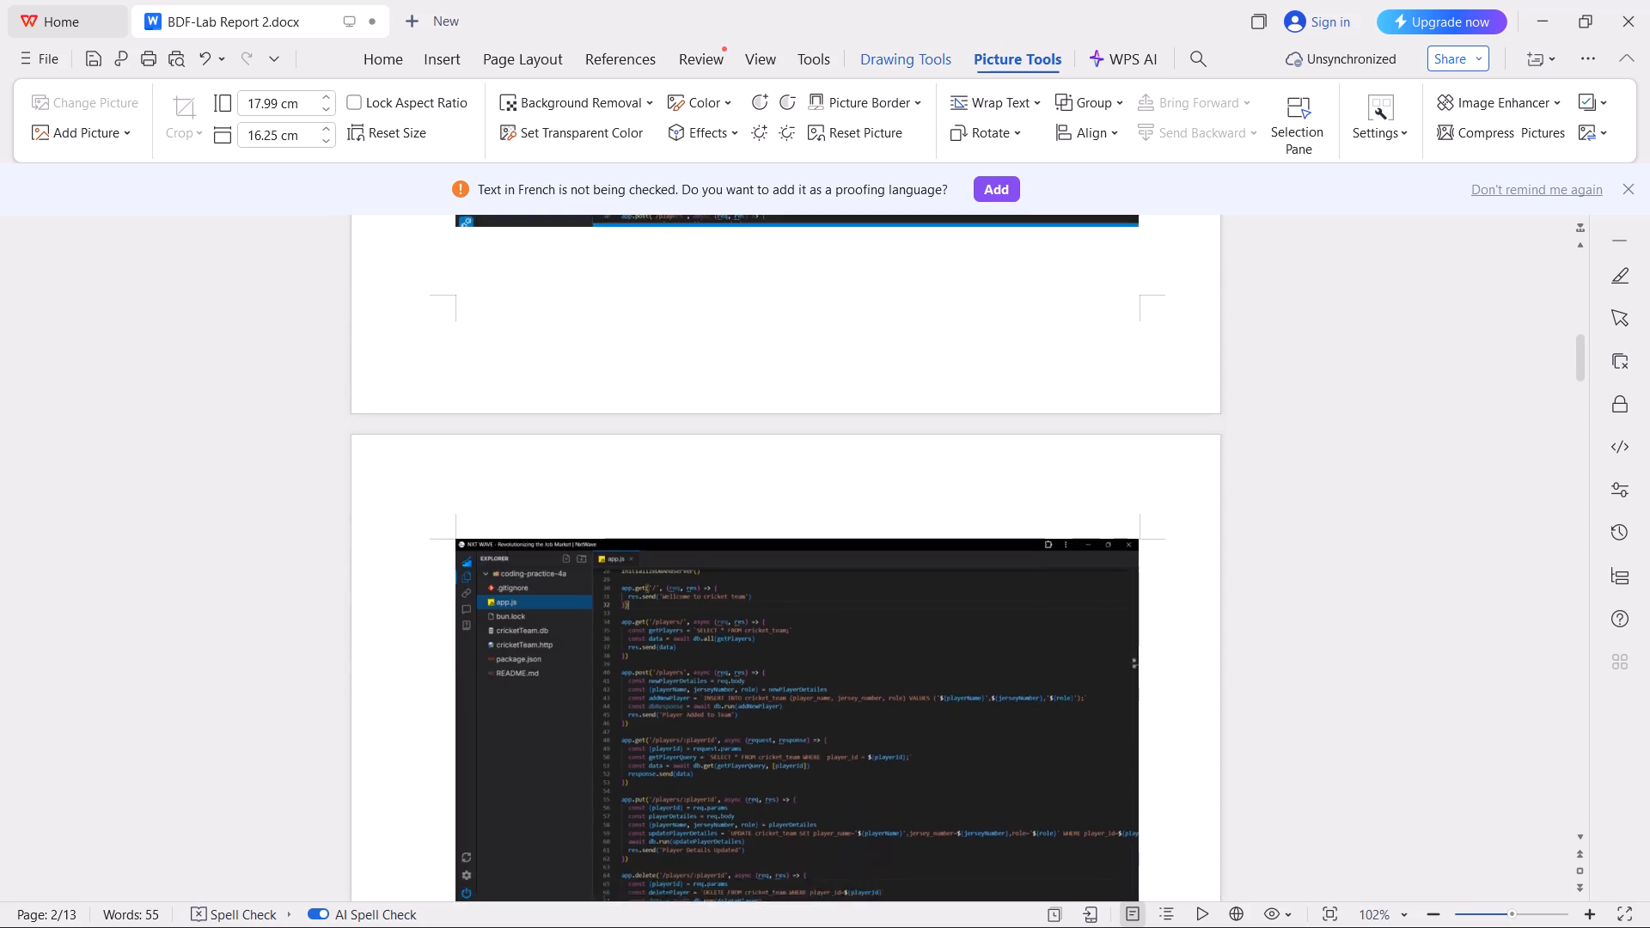
scroll(776, 461, up, 4)
scroll(776, 461, down, 6)
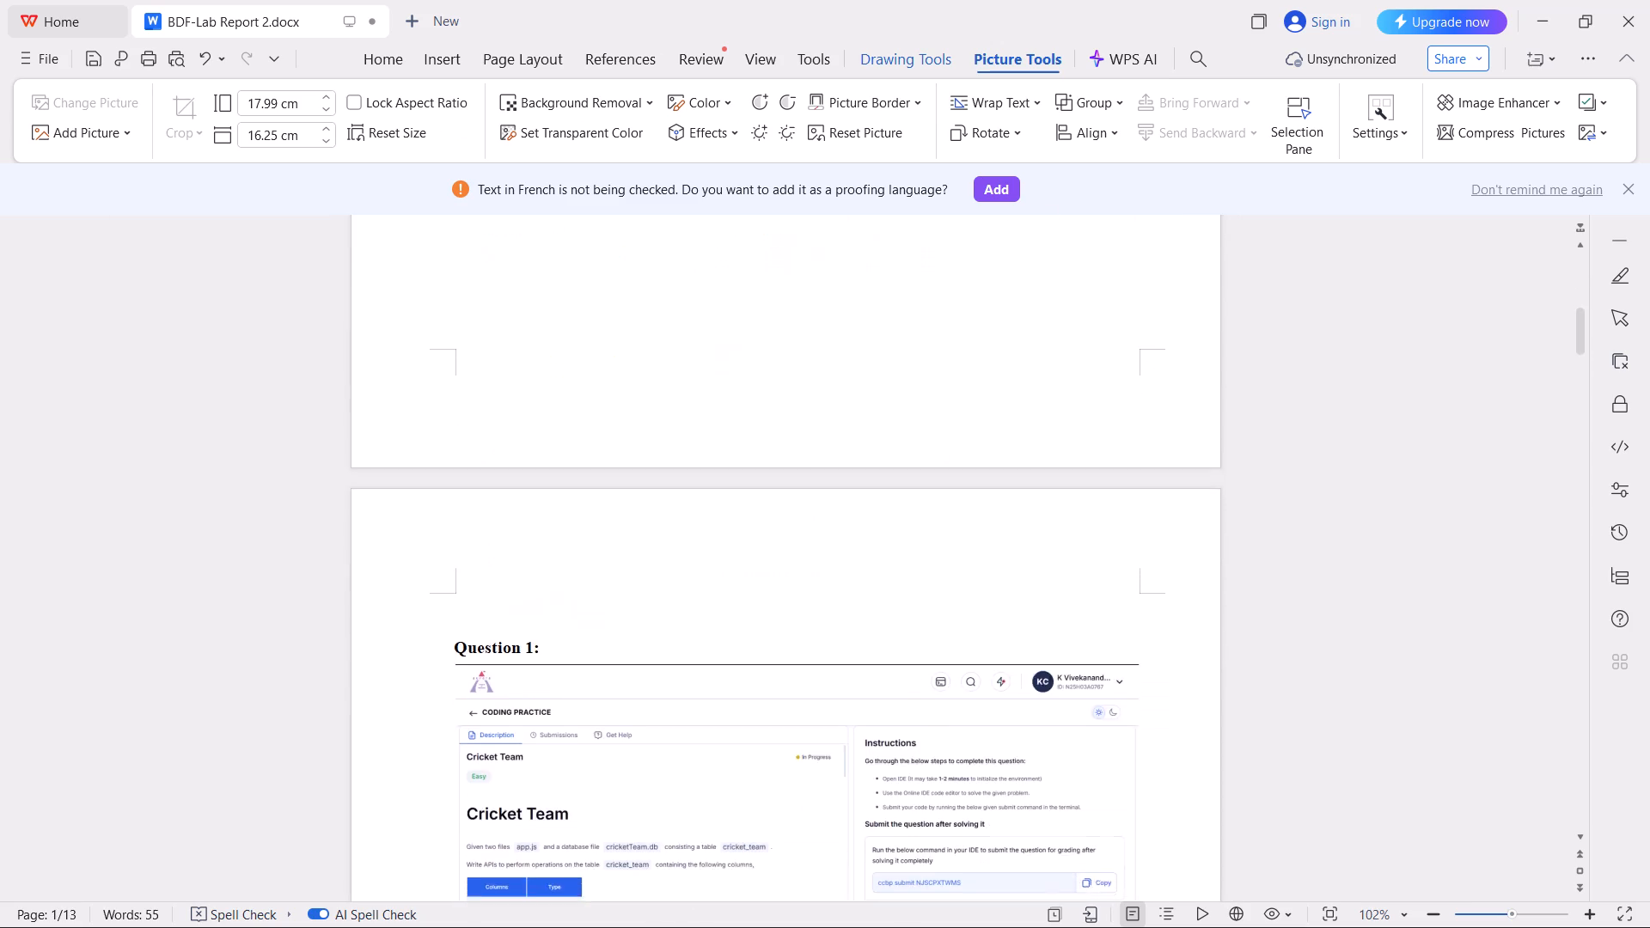
scroll(776, 461, down, 6)
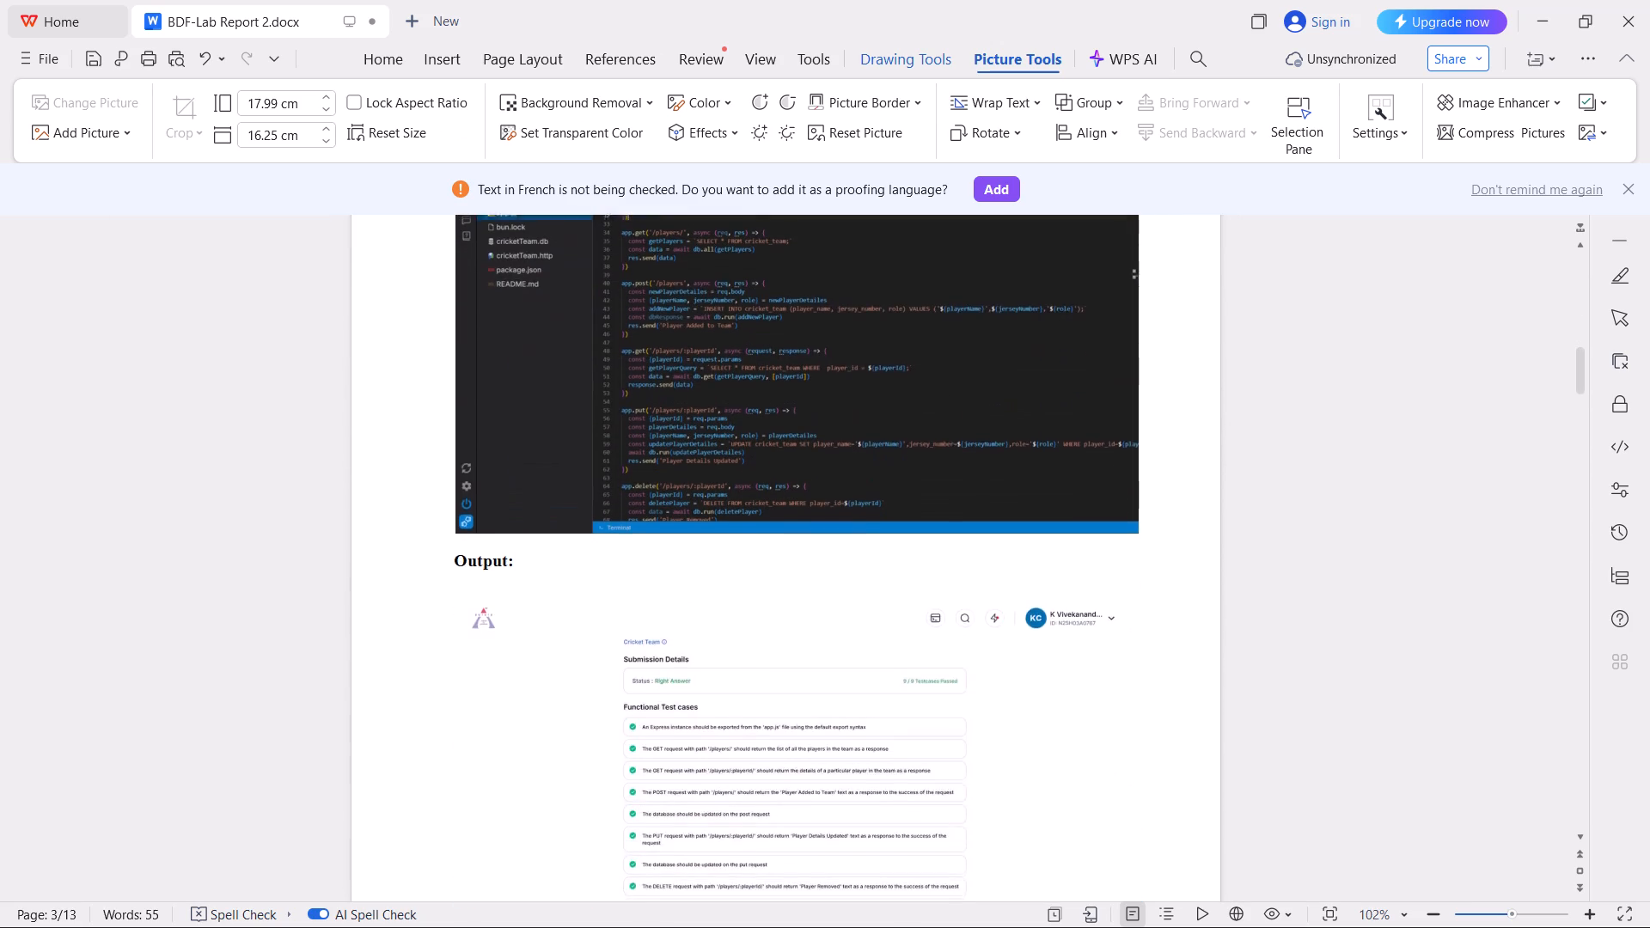
scroll(776, 461, down, 6)
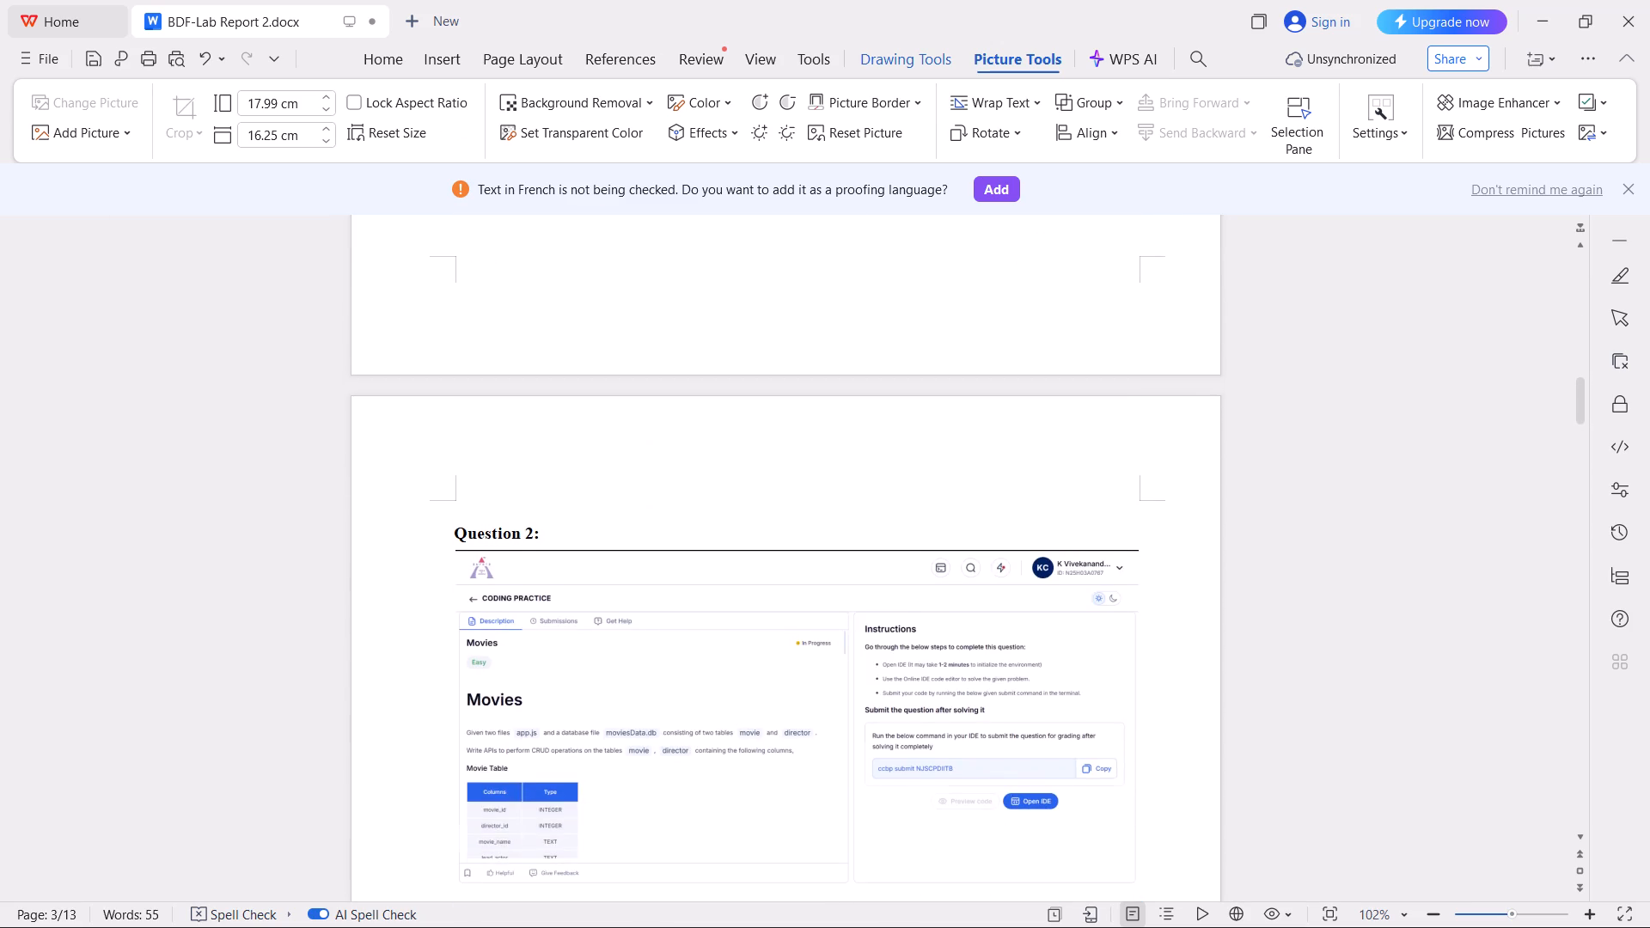
Inspect Question 2's grouped code pictures on pages 5 and 6, from the Code heading to the Output heading.
scroll(776, 461, down, 5)
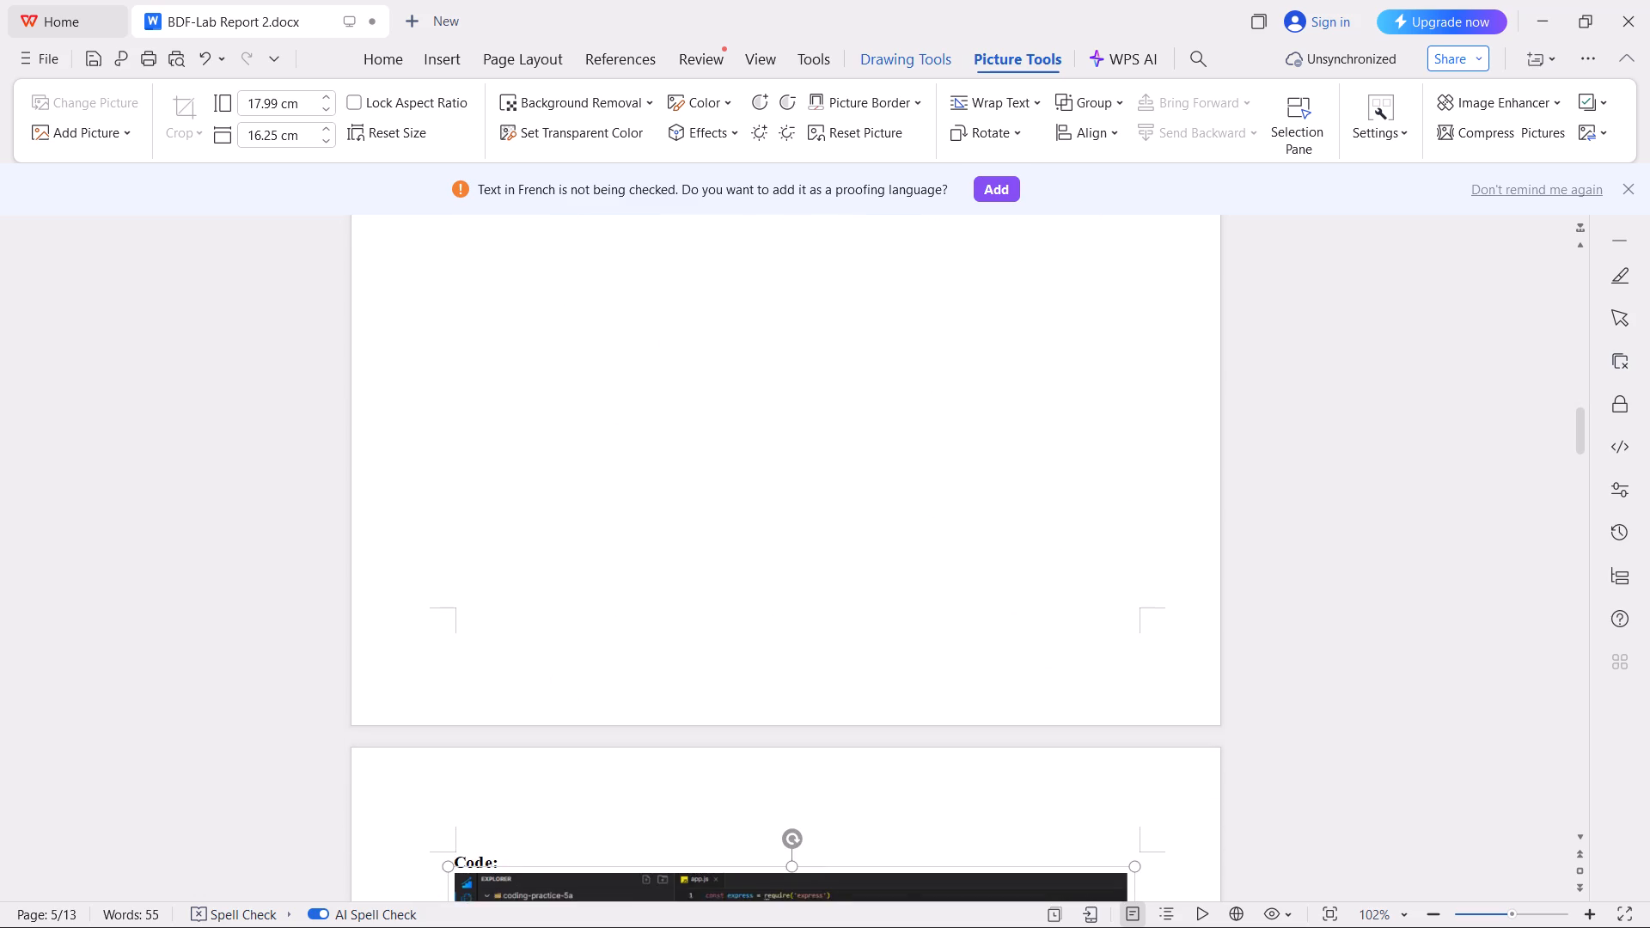
scroll(776, 461, down, 5)
click(776, 461)
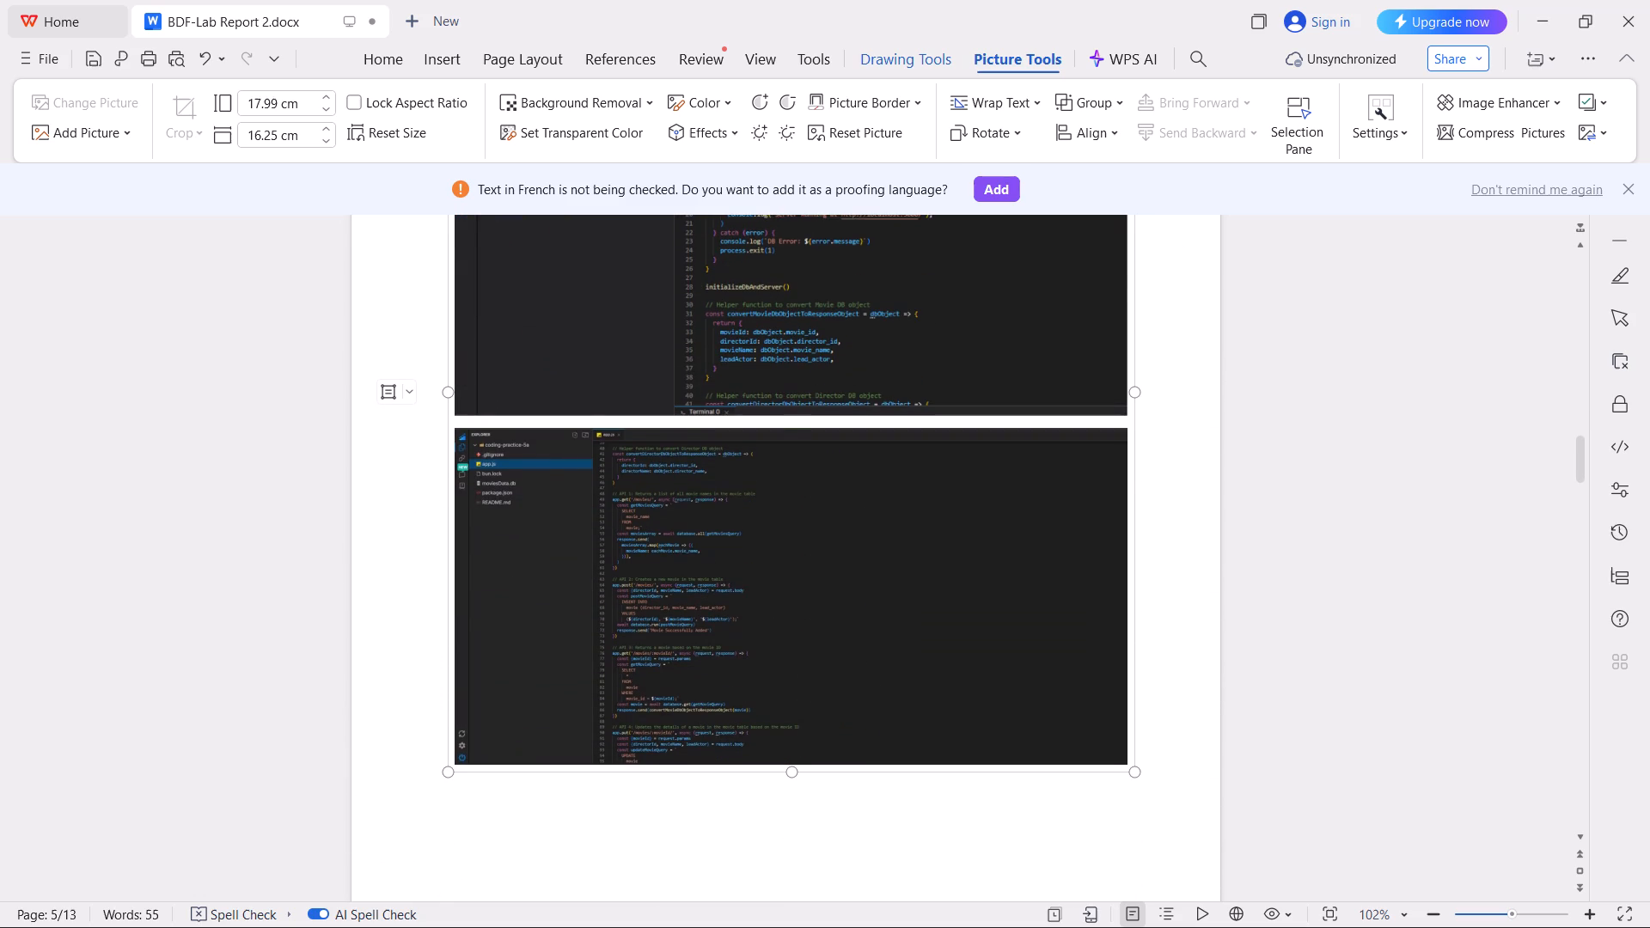
scroll(776, 461, down, 5)
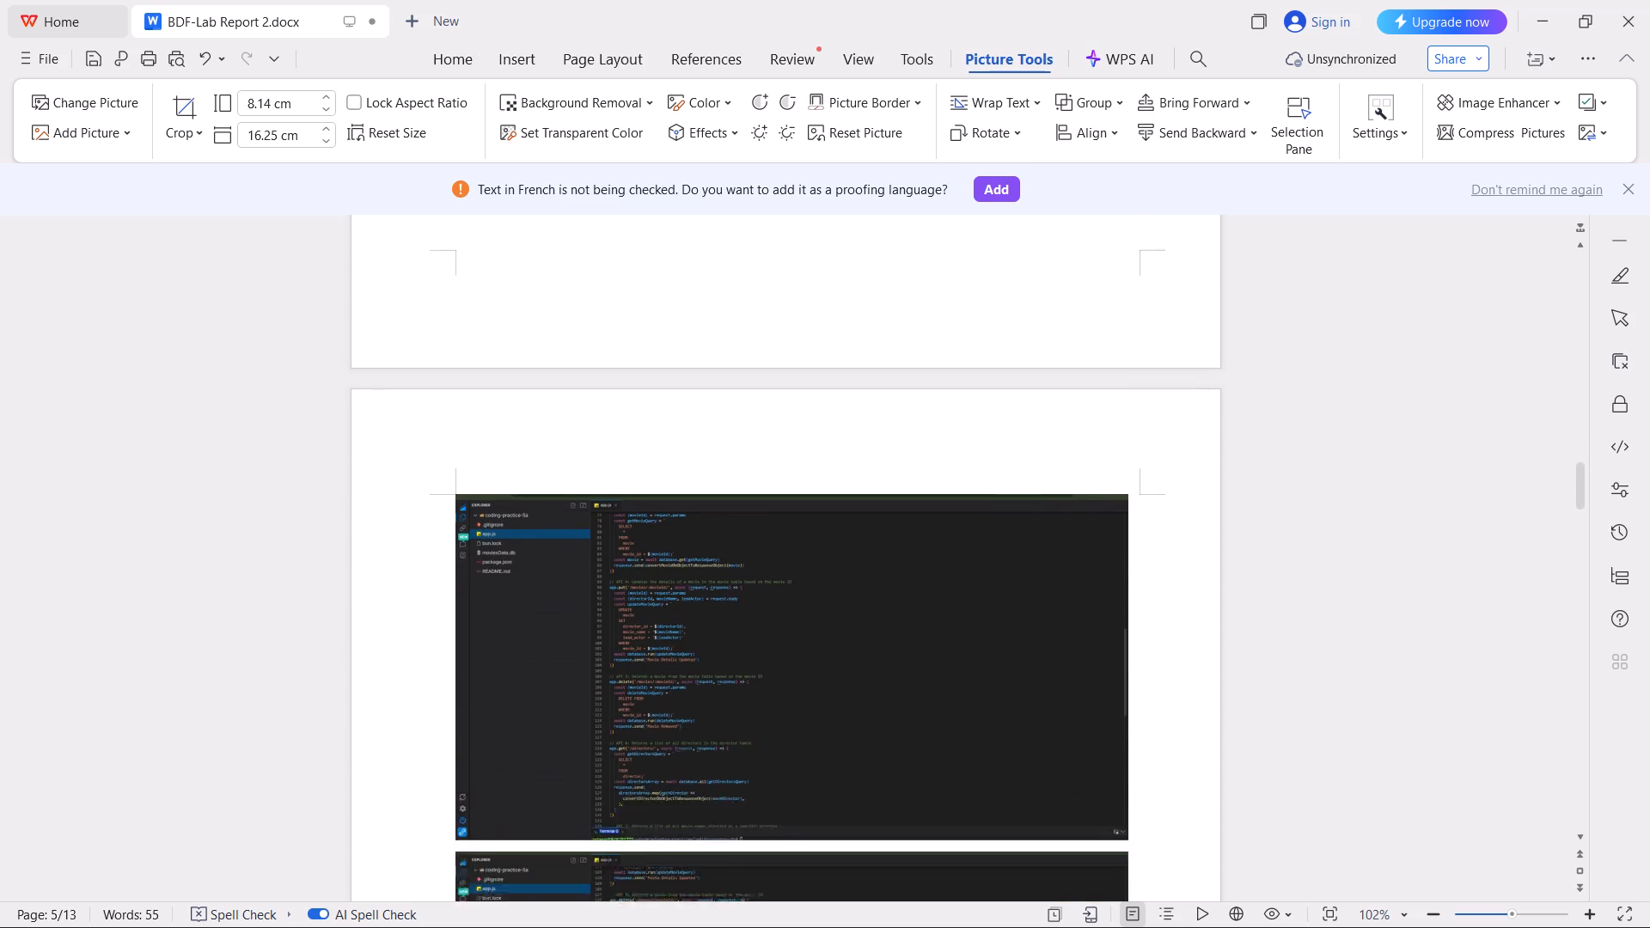
scroll(776, 461, down, 1)
click(765, 540)
scroll(765, 540, down, 4)
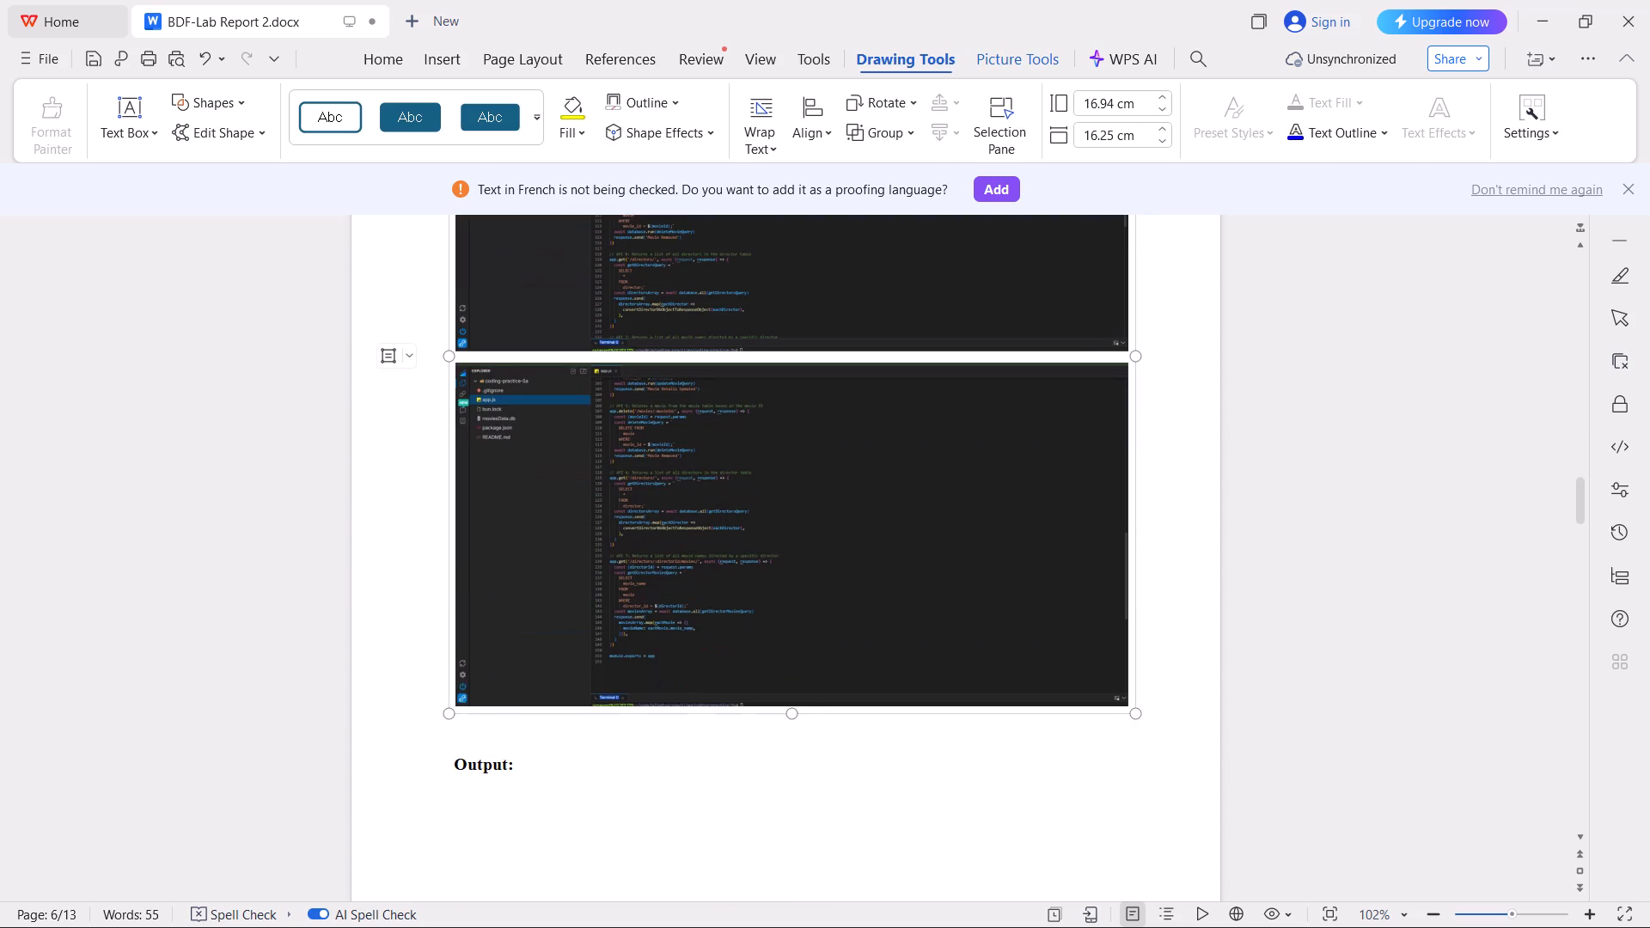
click(765, 540)
scroll(765, 540, down, 2)
scroll(753, 414, down, 1)
scroll(753, 414, up, 3)
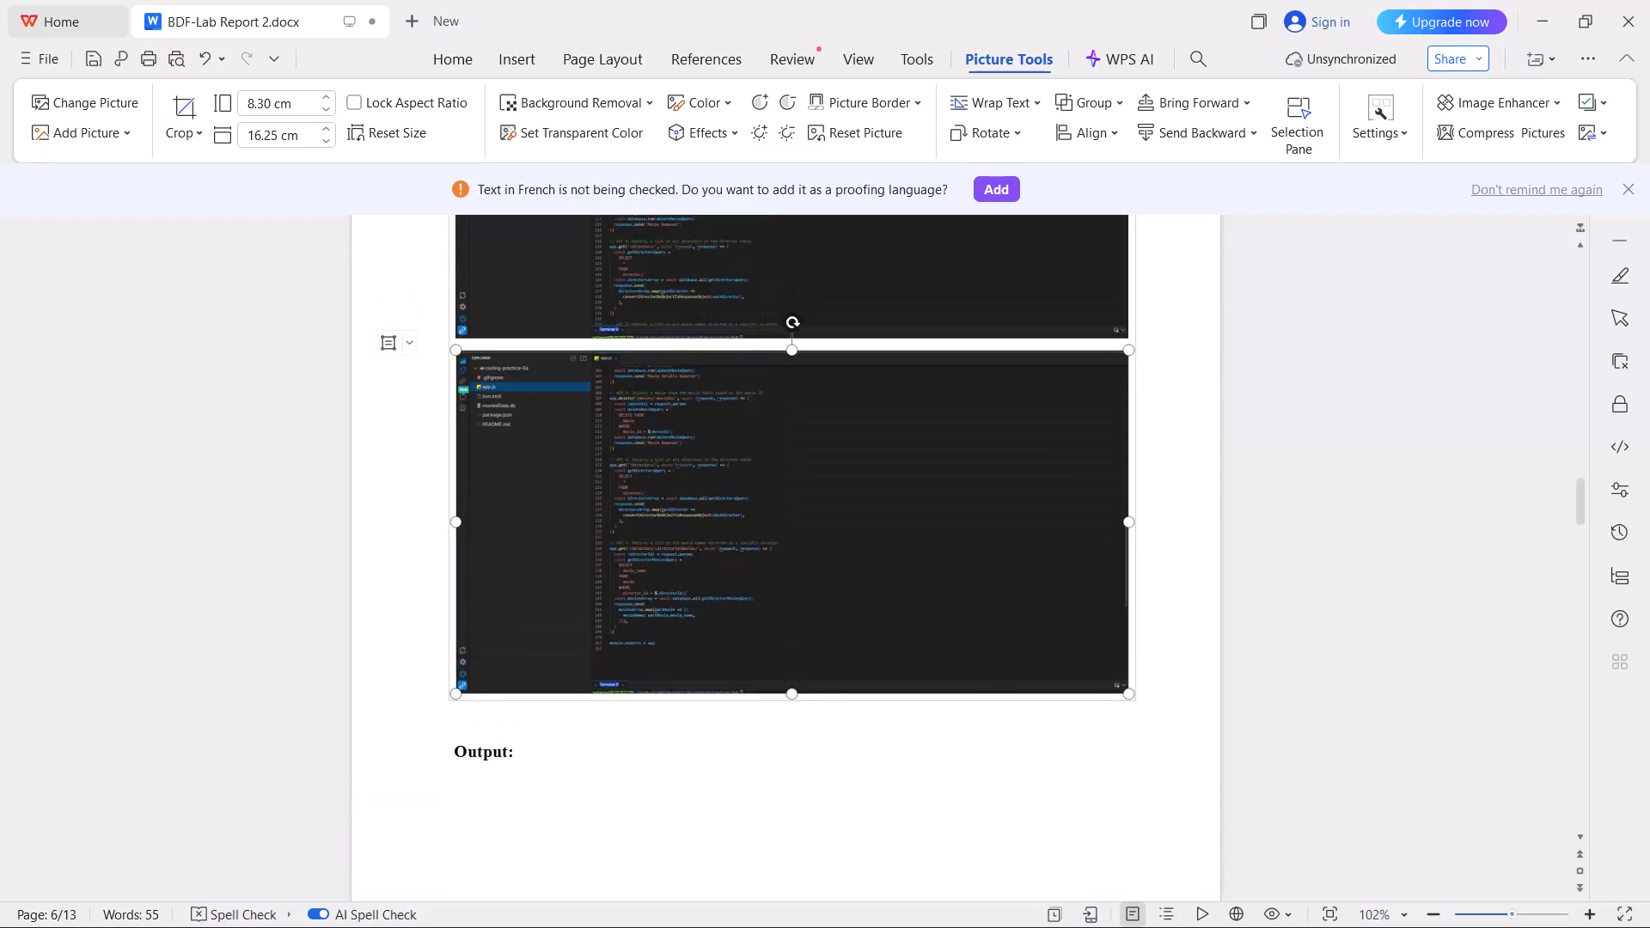
scroll(753, 414, up, 11)
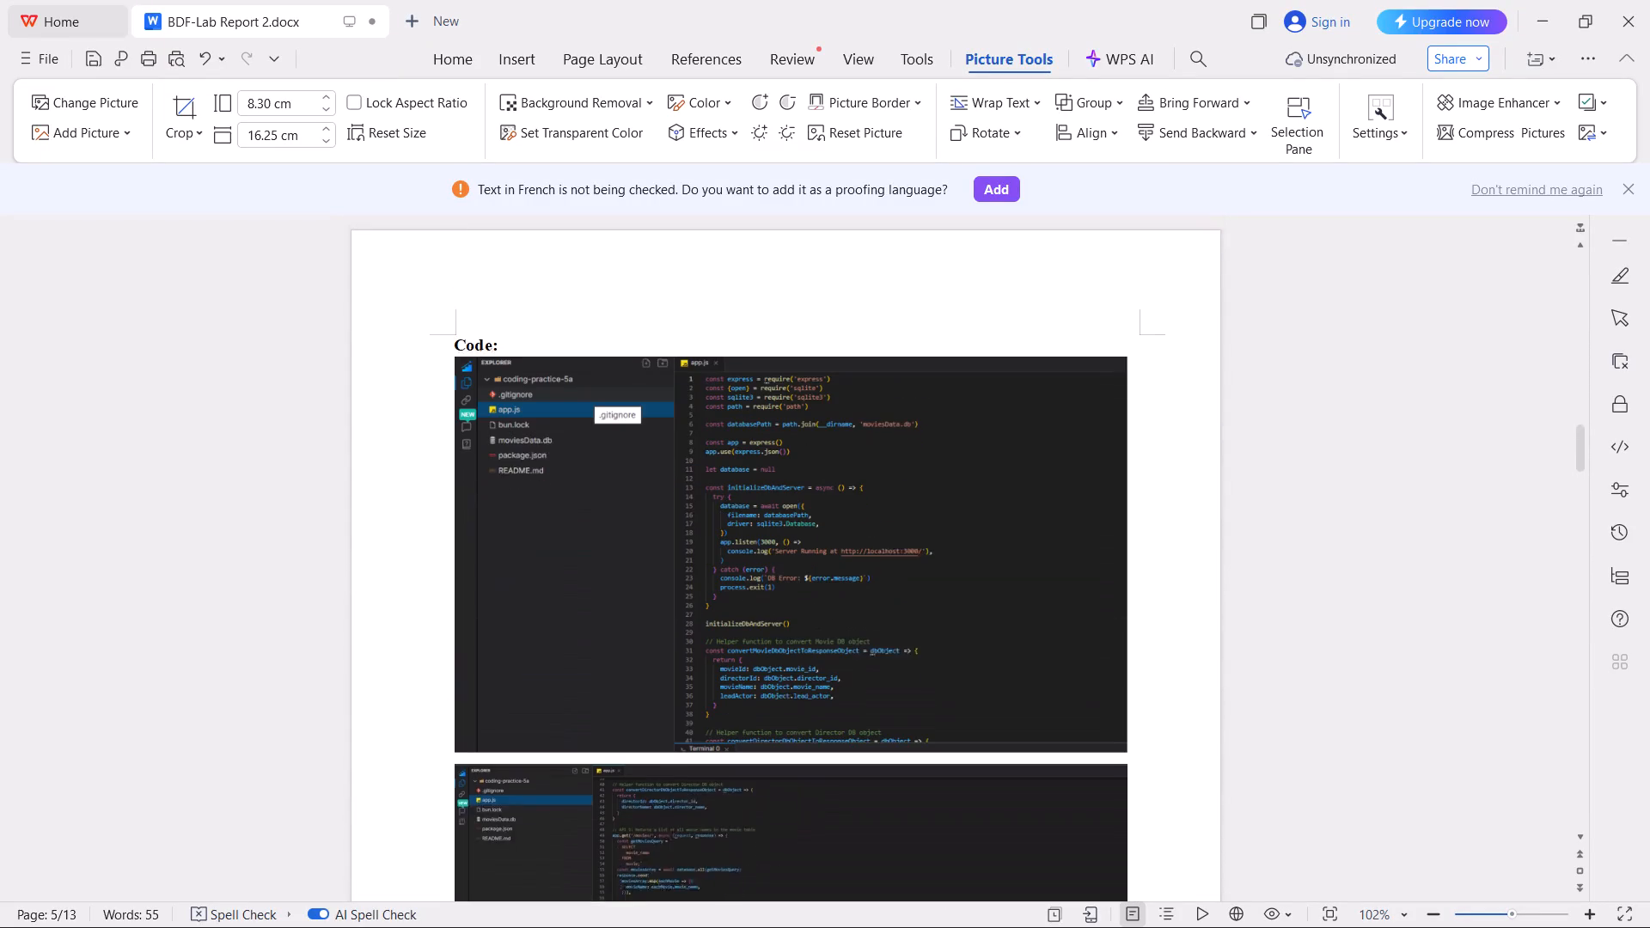
Cut the group of two code pictures directly below Question 2's Code heading on page 5.
click(744, 519)
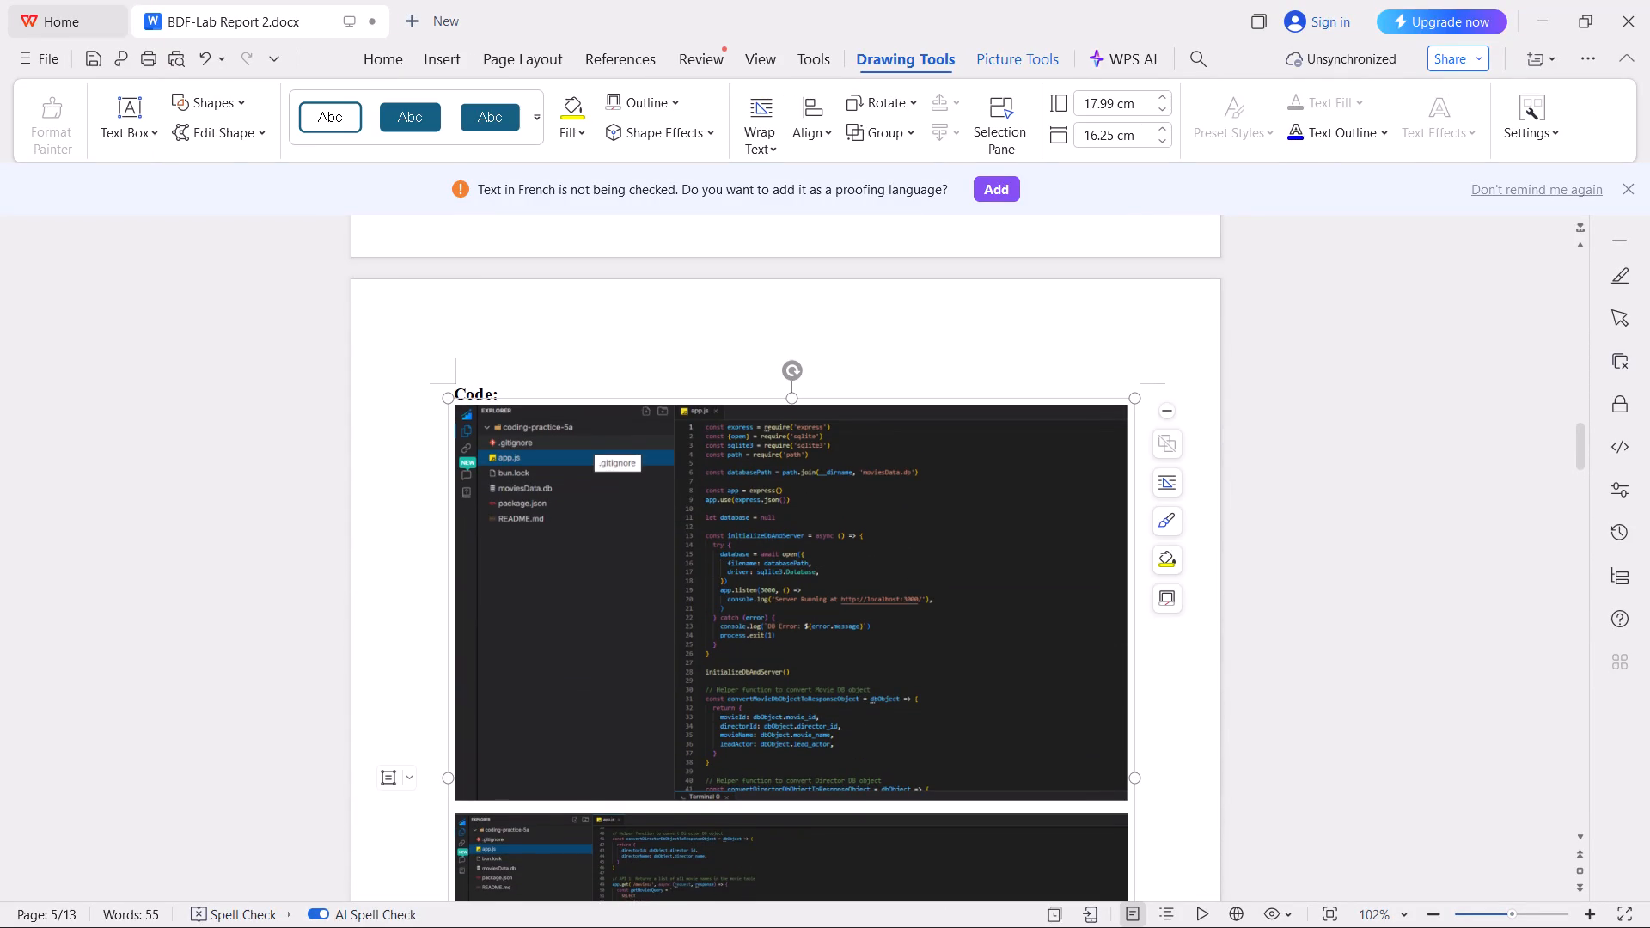
key(ctrl+x)
Move the remaining group of two Movies code pictures to directly after Question 2's Code heading.
scroll(744, 519, up, 3)
scroll(715, 693, down, 4)
scroll(541, 648, up, 3)
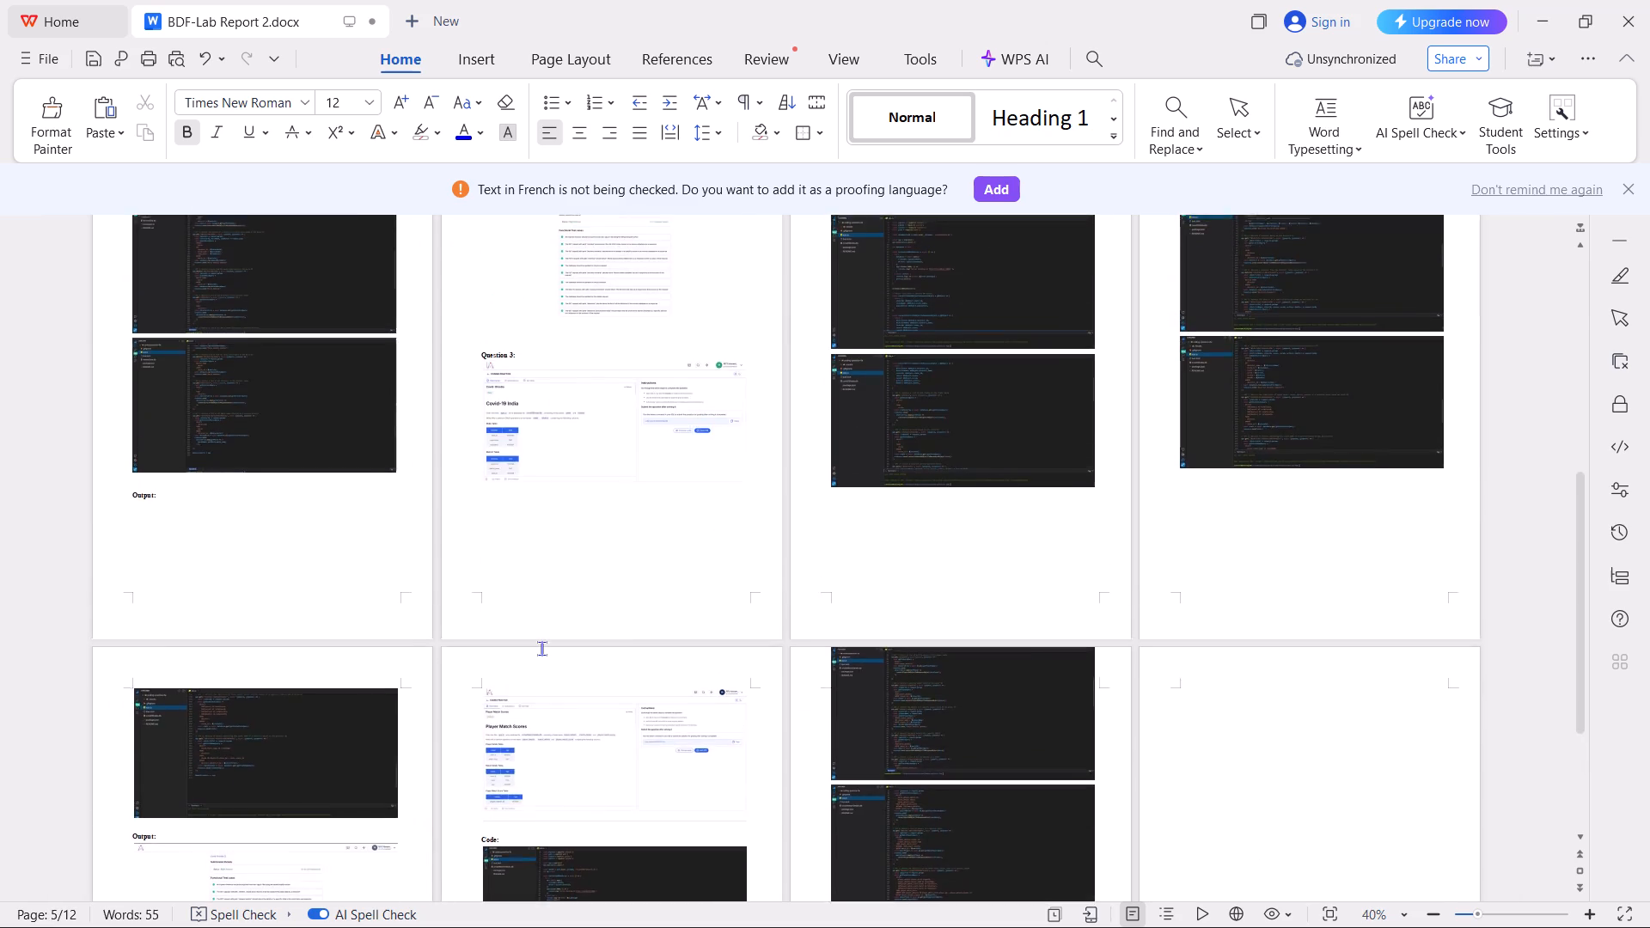
scroll(541, 648, up, 1)
click(211, 790)
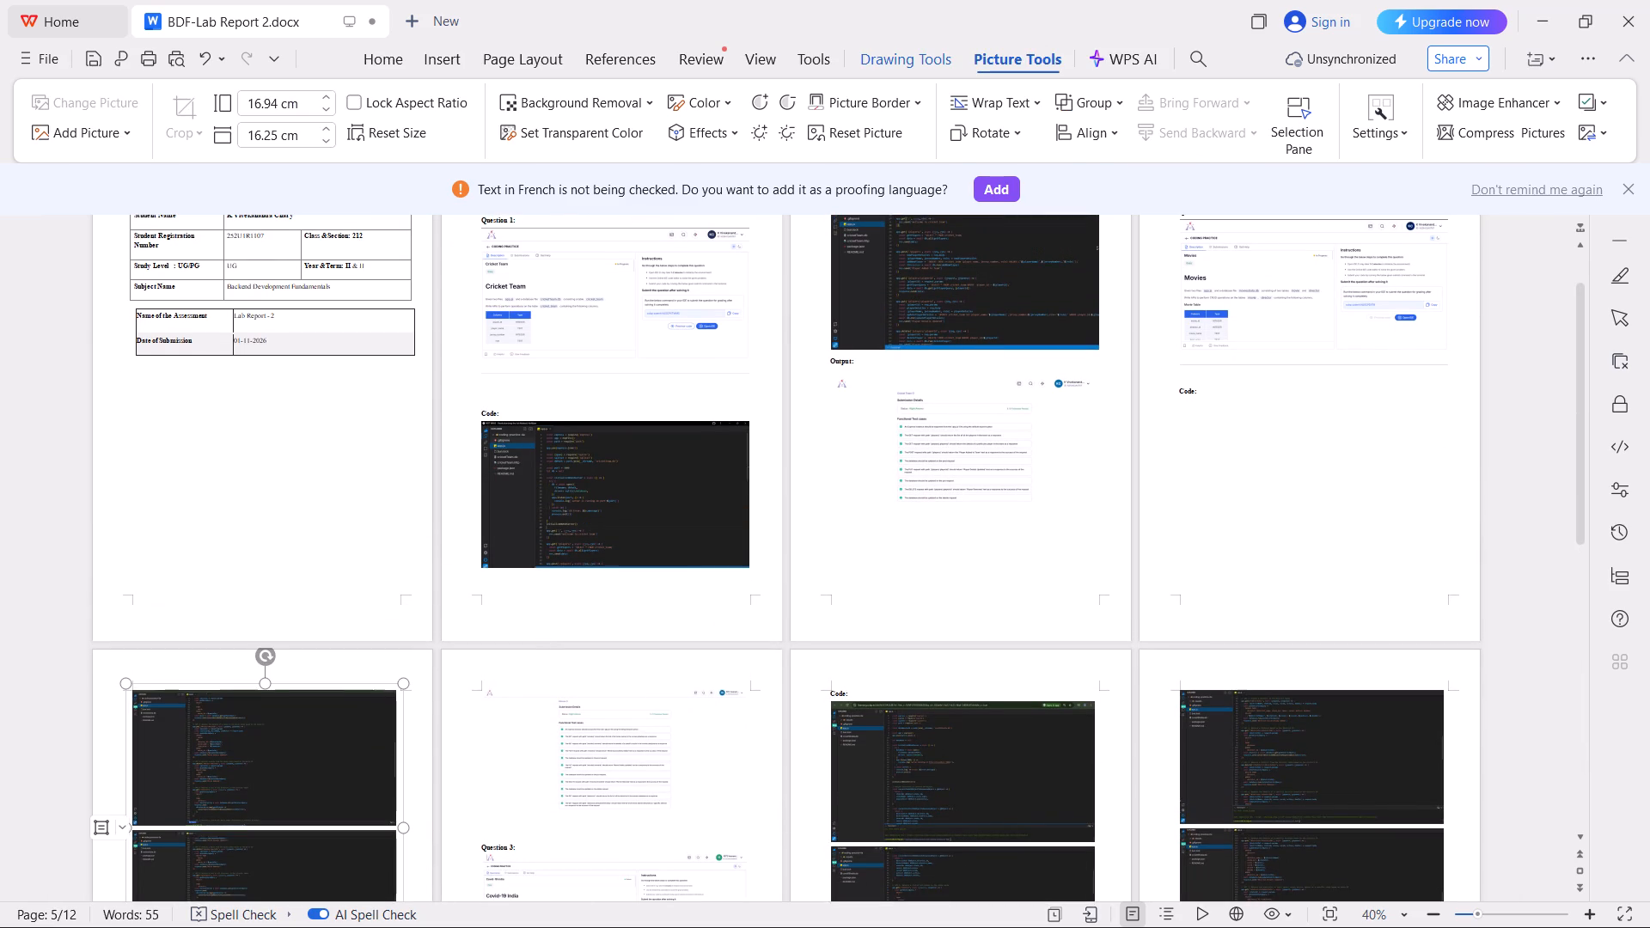
drag(211, 790, 1214, 467)
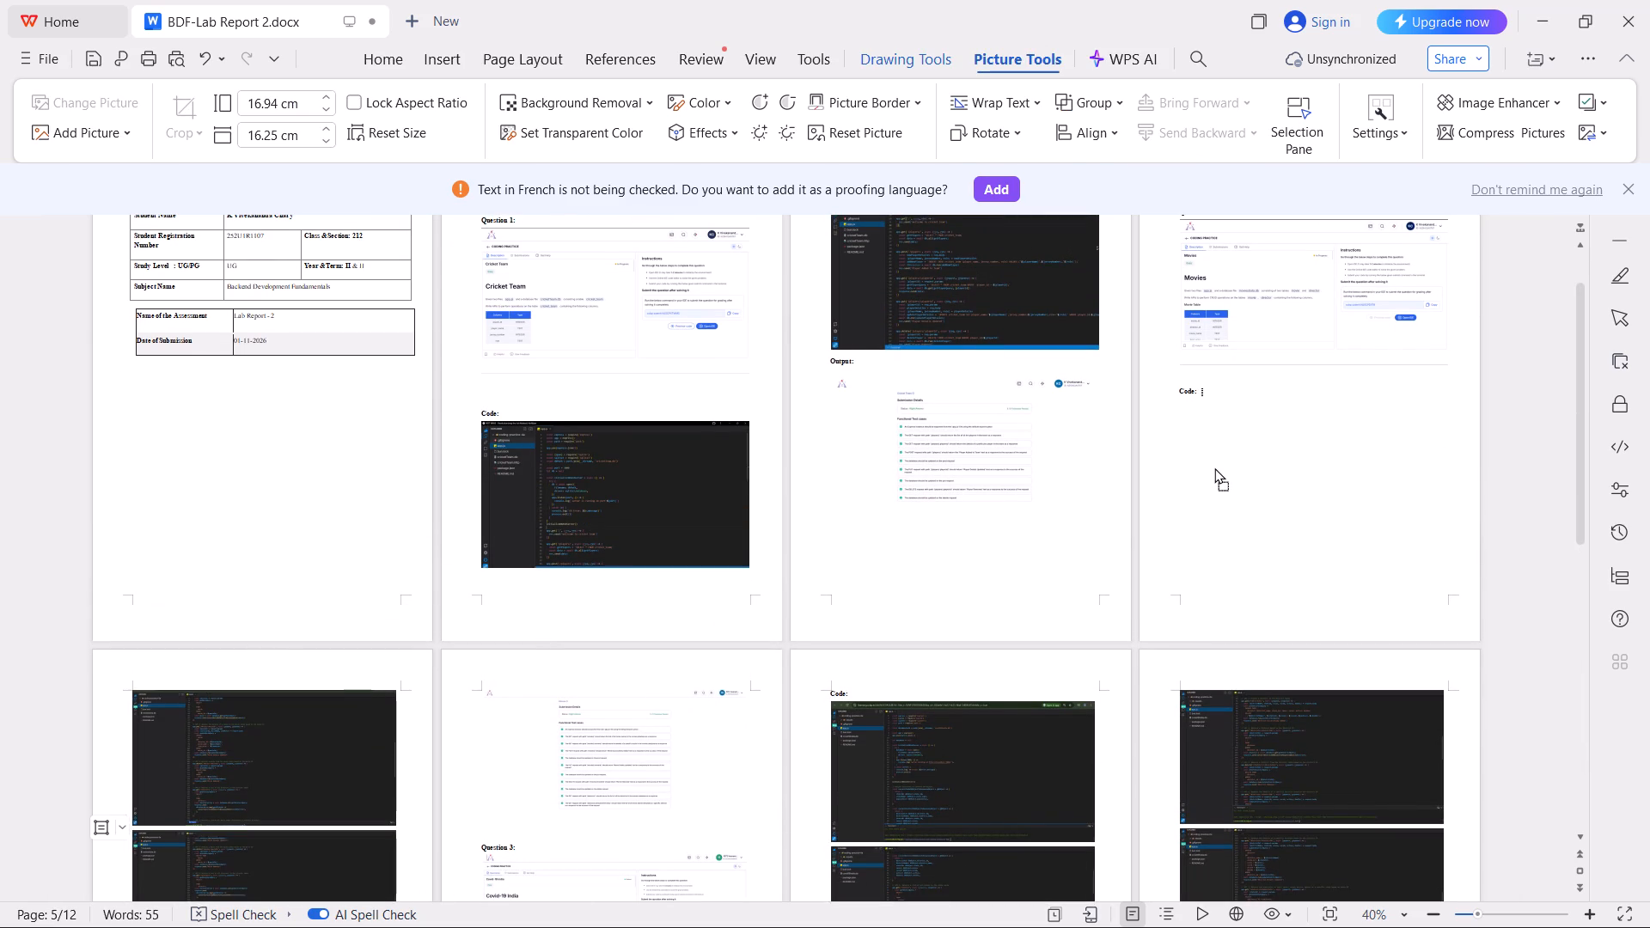
drag(1214, 467, 1212, 467)
click(1212, 467)
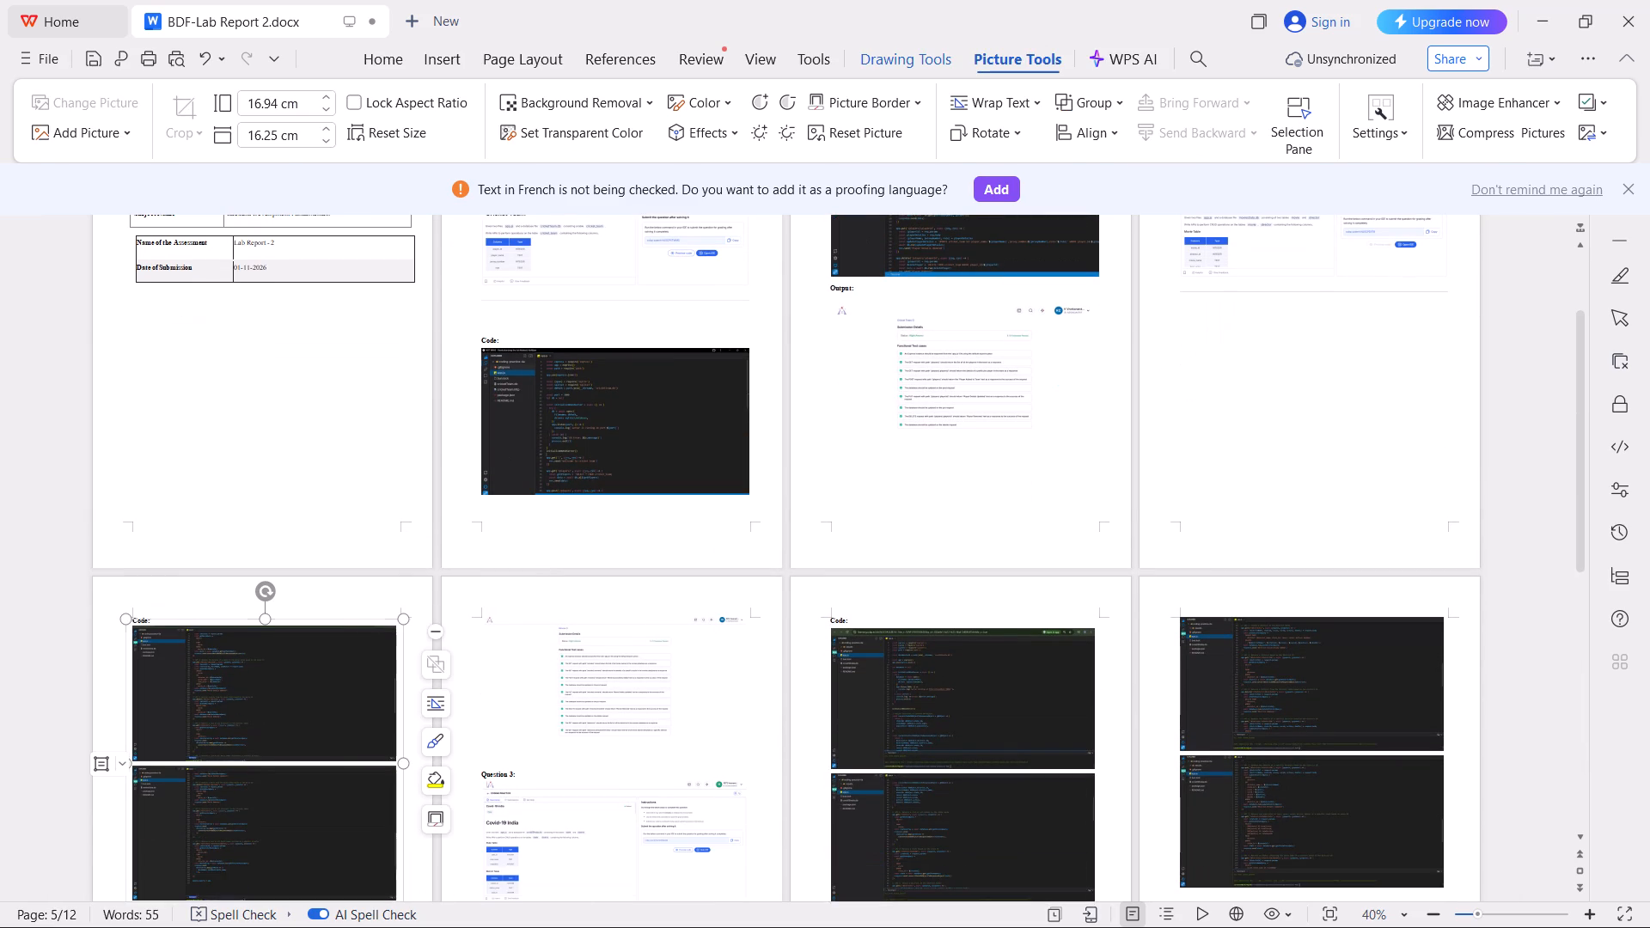
Add eight empty lines above Question 2's Output heading to push it onto page 6 above its output picture.
scroll(1212, 467, up, 3)
scroll(1212, 467, down, 2)
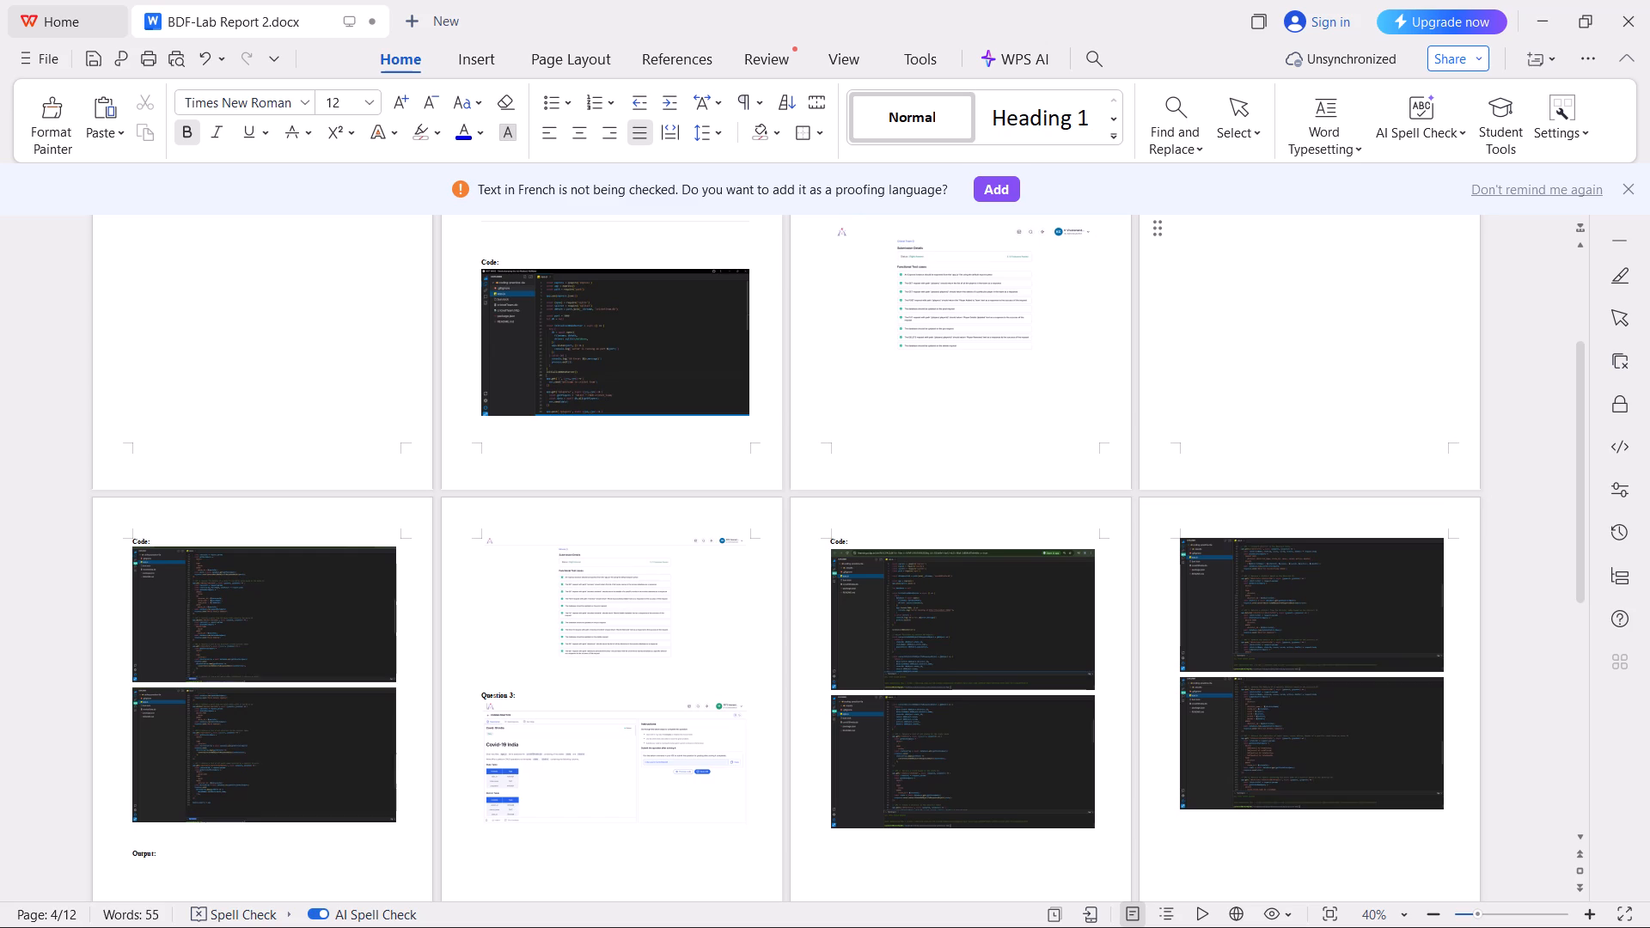
scroll(1212, 467, down, 1)
click(240, 726)
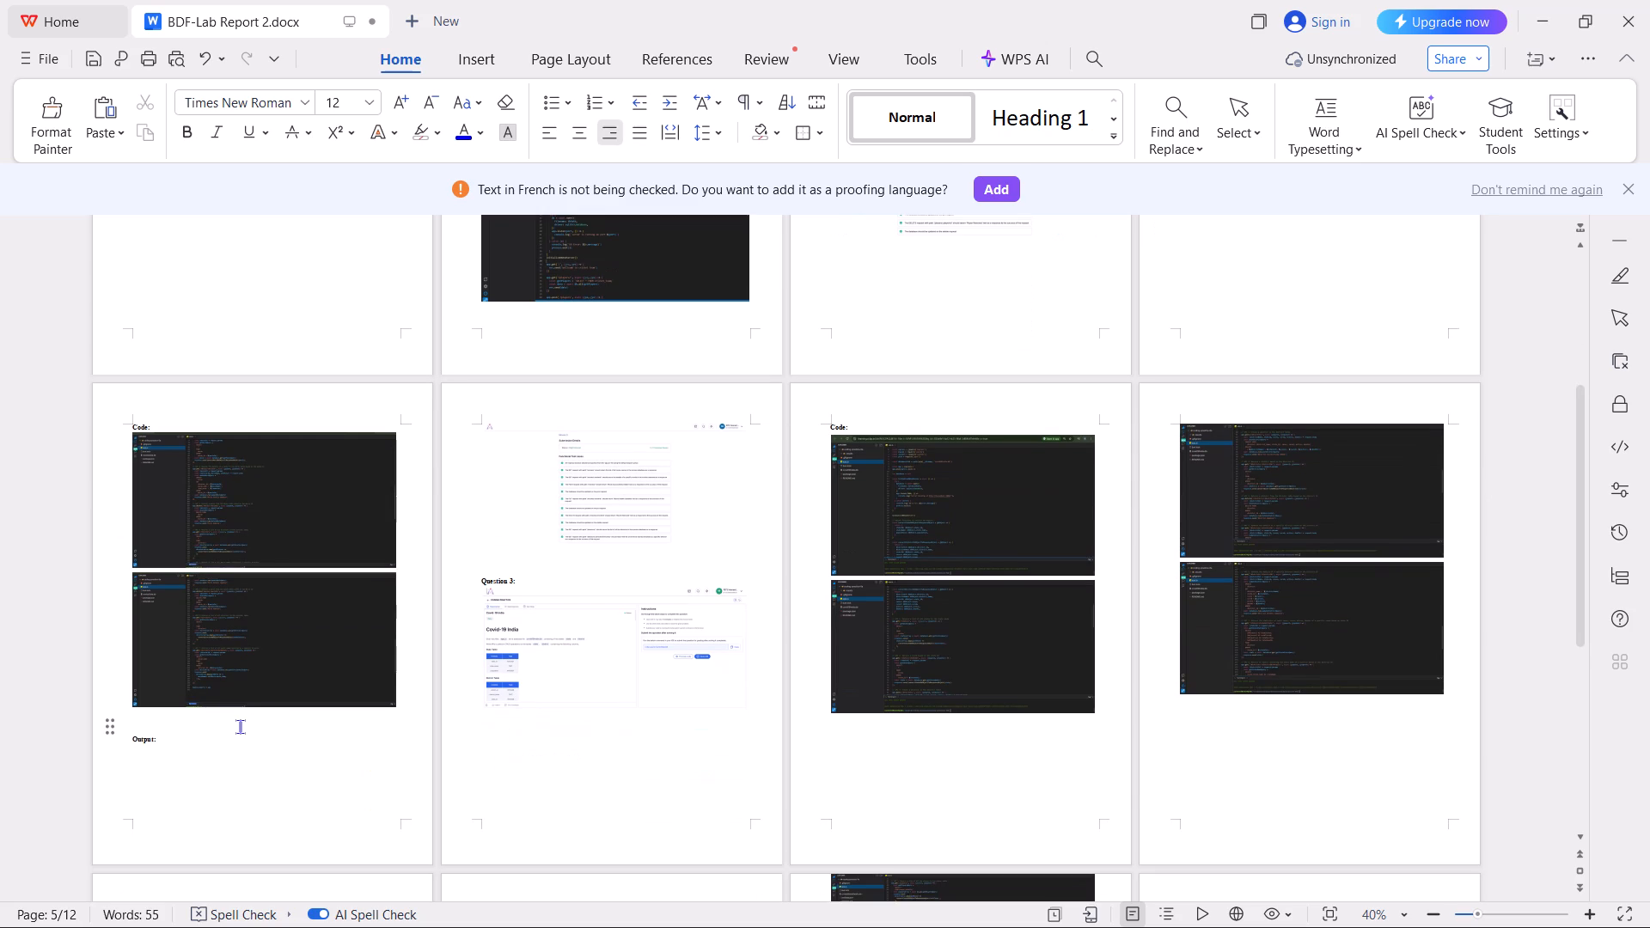
key(Return)
key(Return)
key(Return)
key(Return)
key(Return)
key(Return)
key(Return)
key(Return)
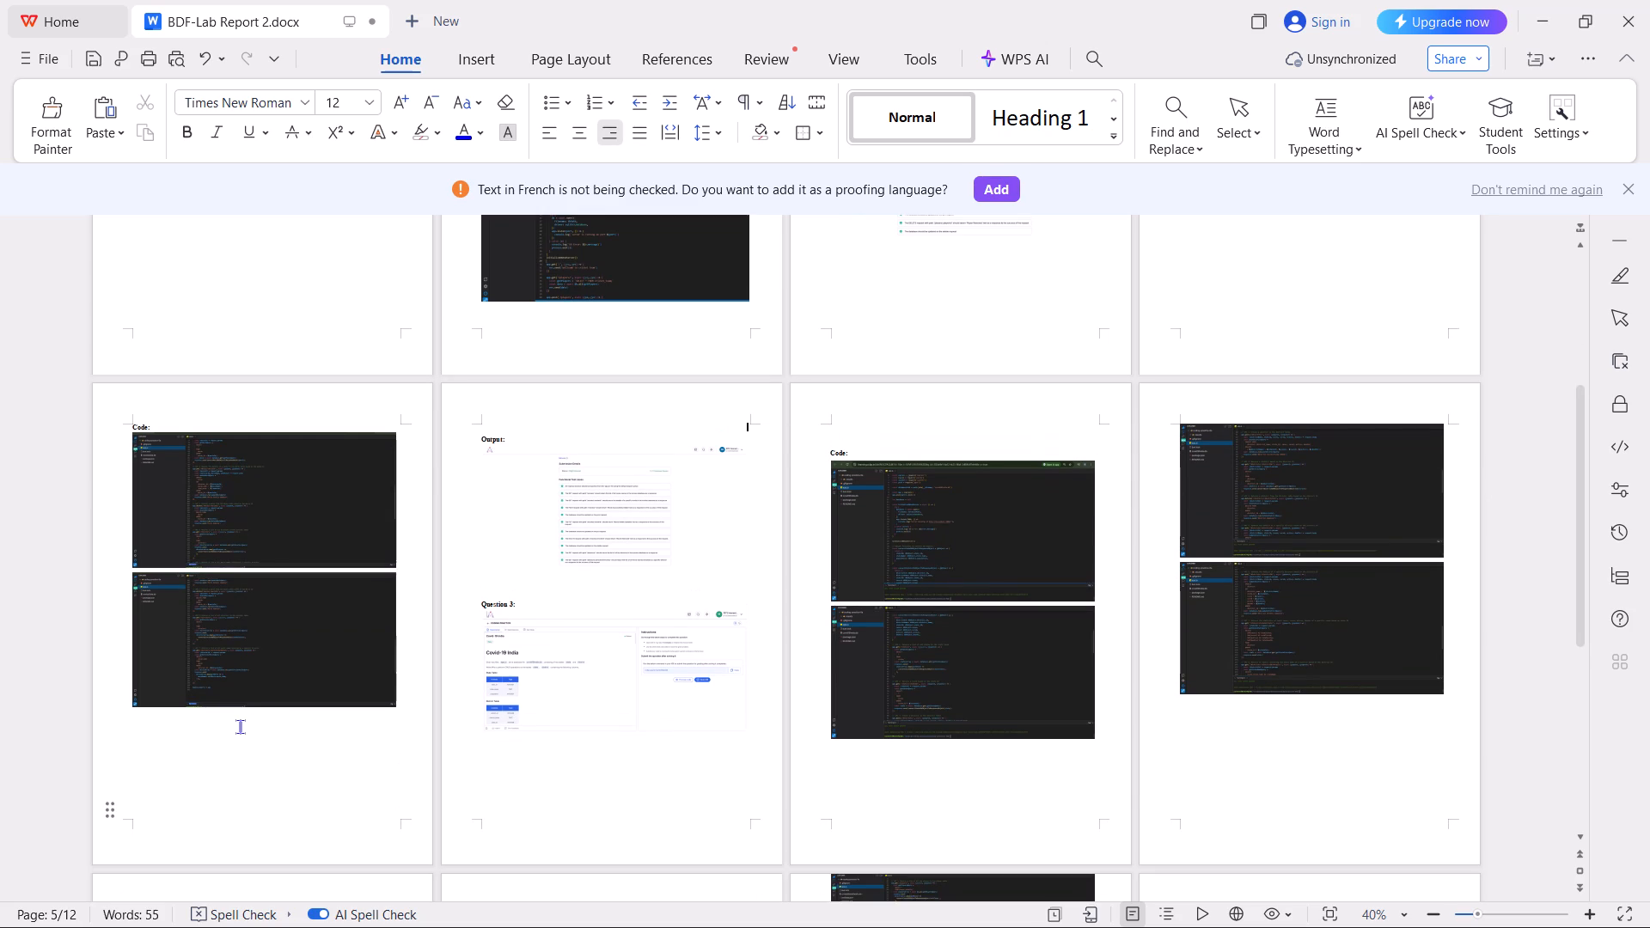
Switch to the NxtWave course site, leave the Movies question and open the Coding Practice set for Introduction to Express JS Part 3.
click(607, 672)
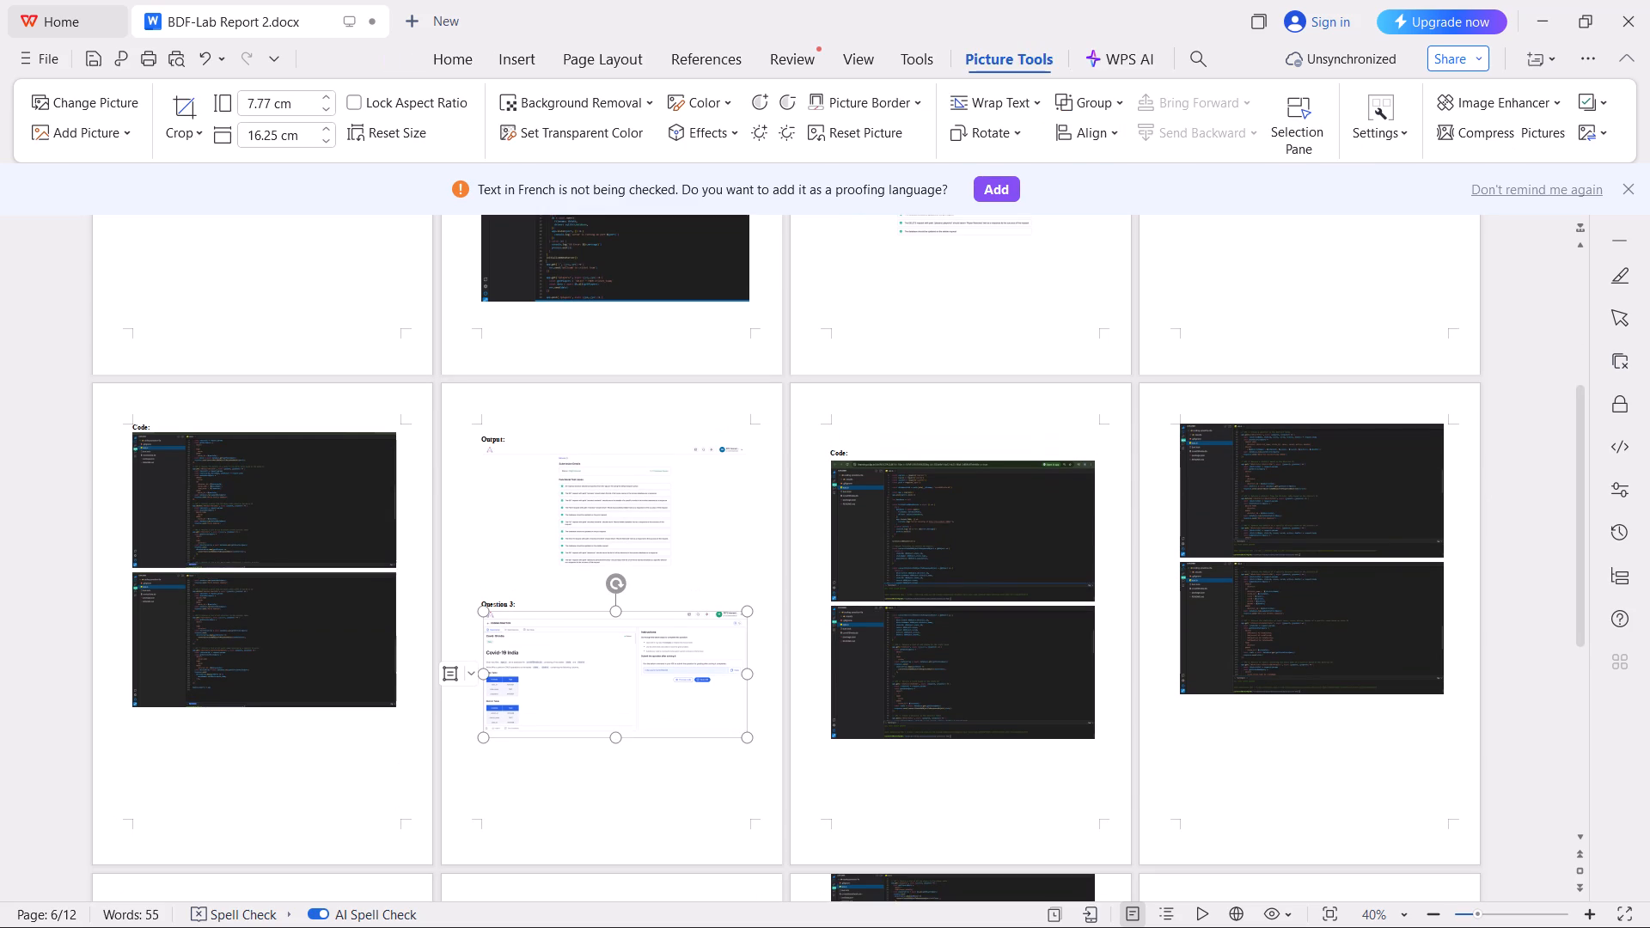
scroll(607, 672, down, 5)
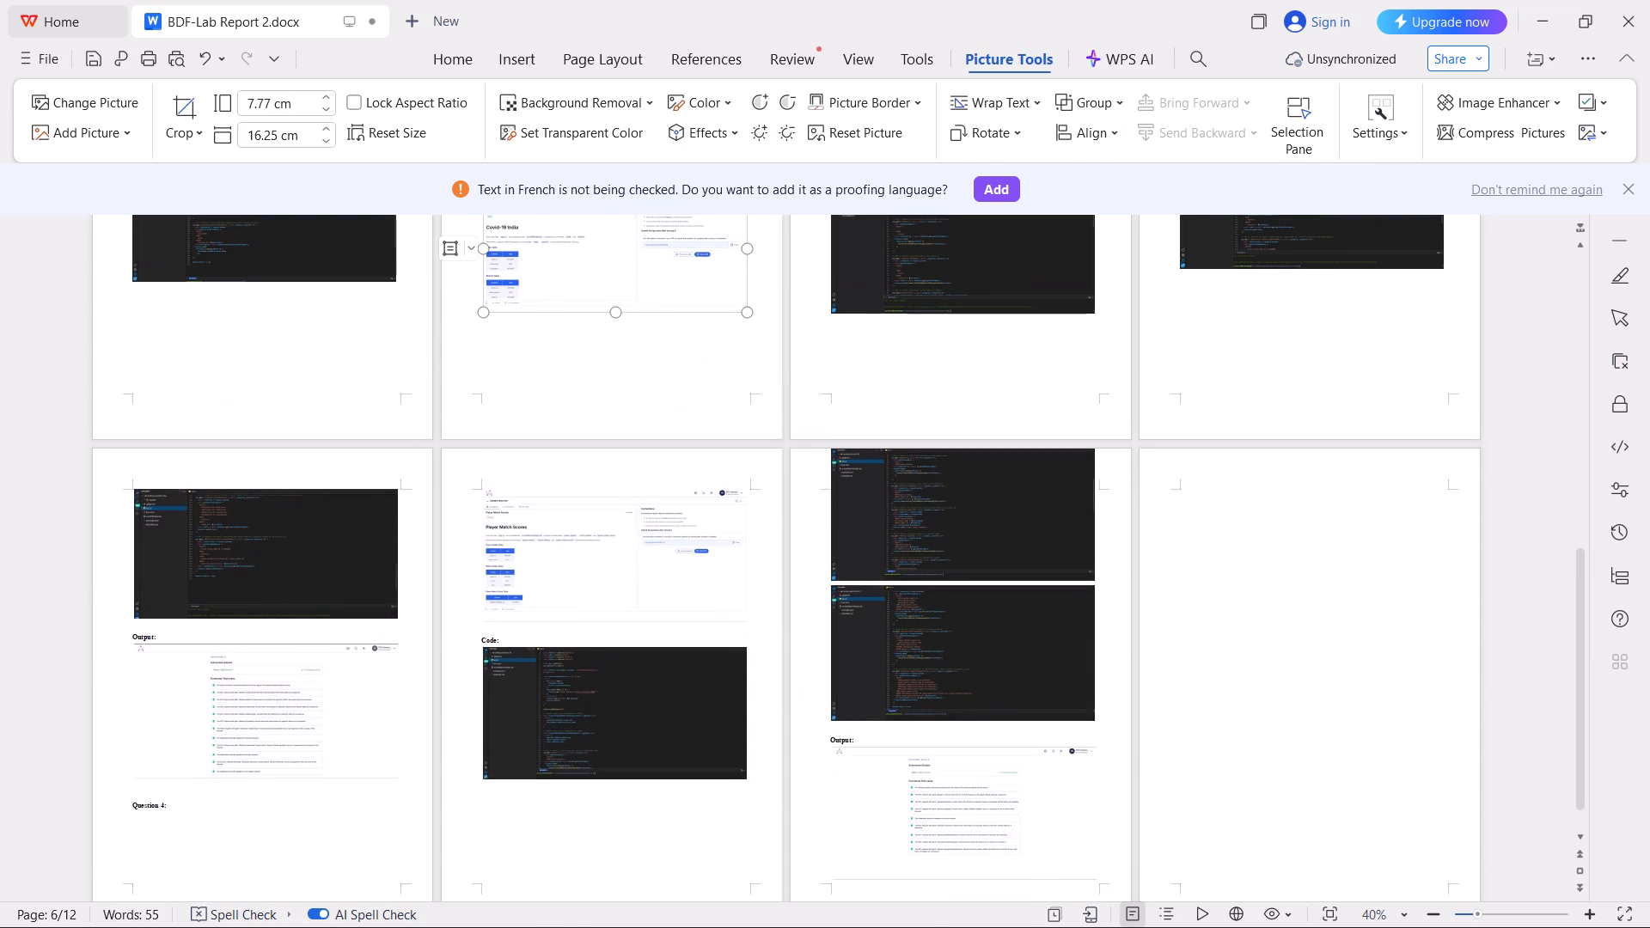
scroll(607, 672, down, 1)
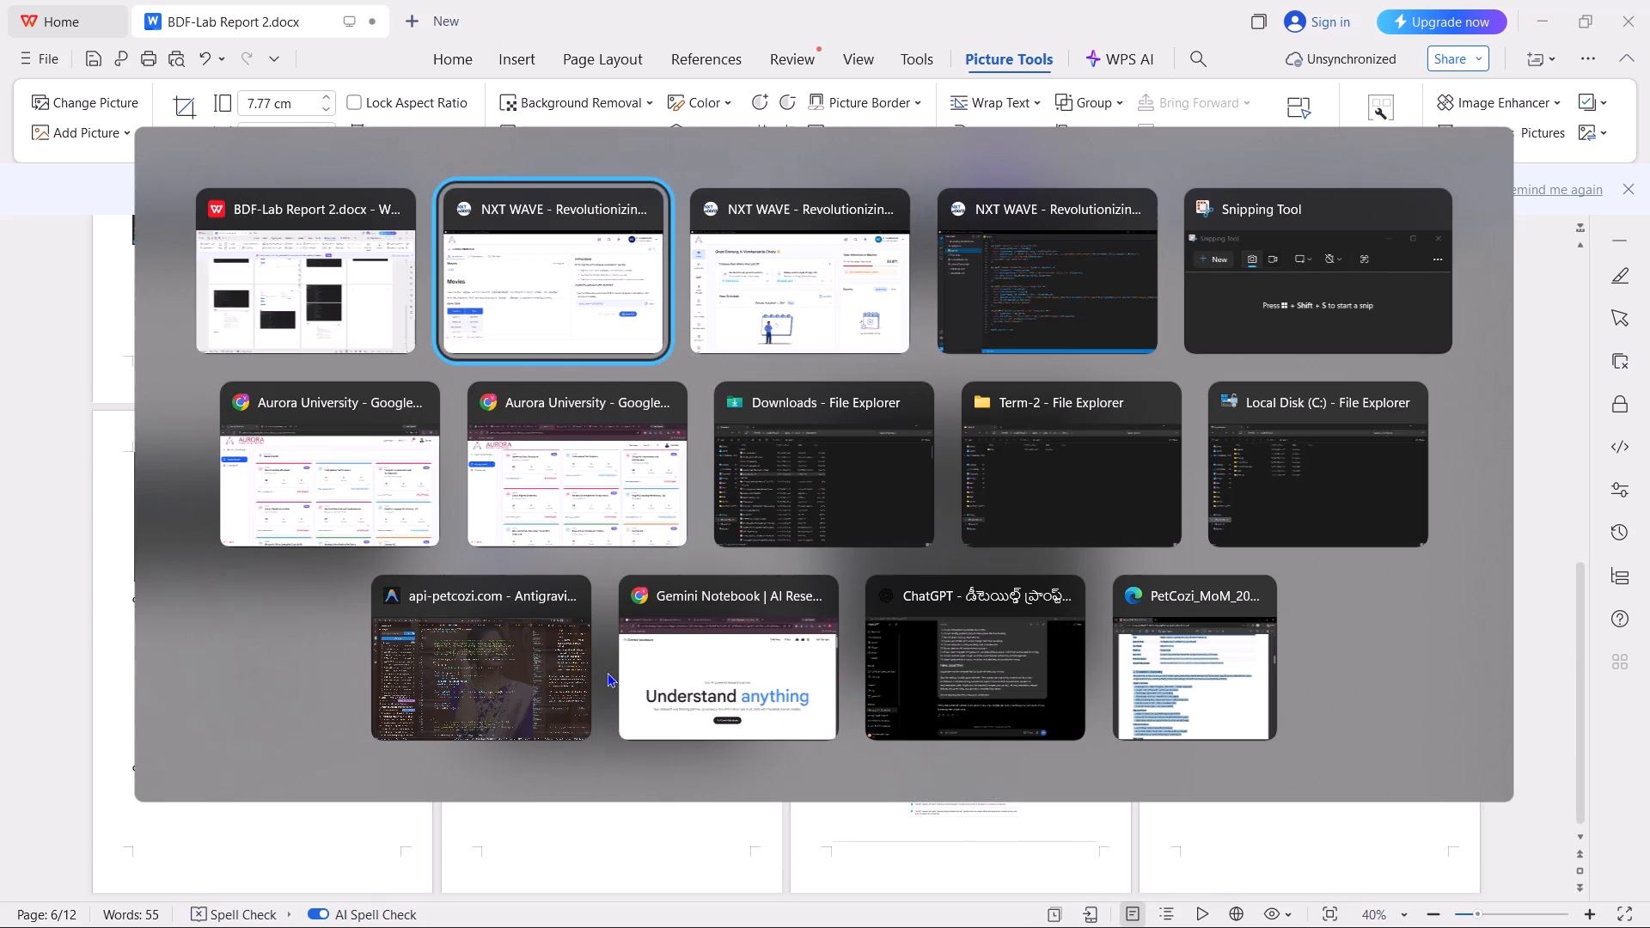
click(44, 151)
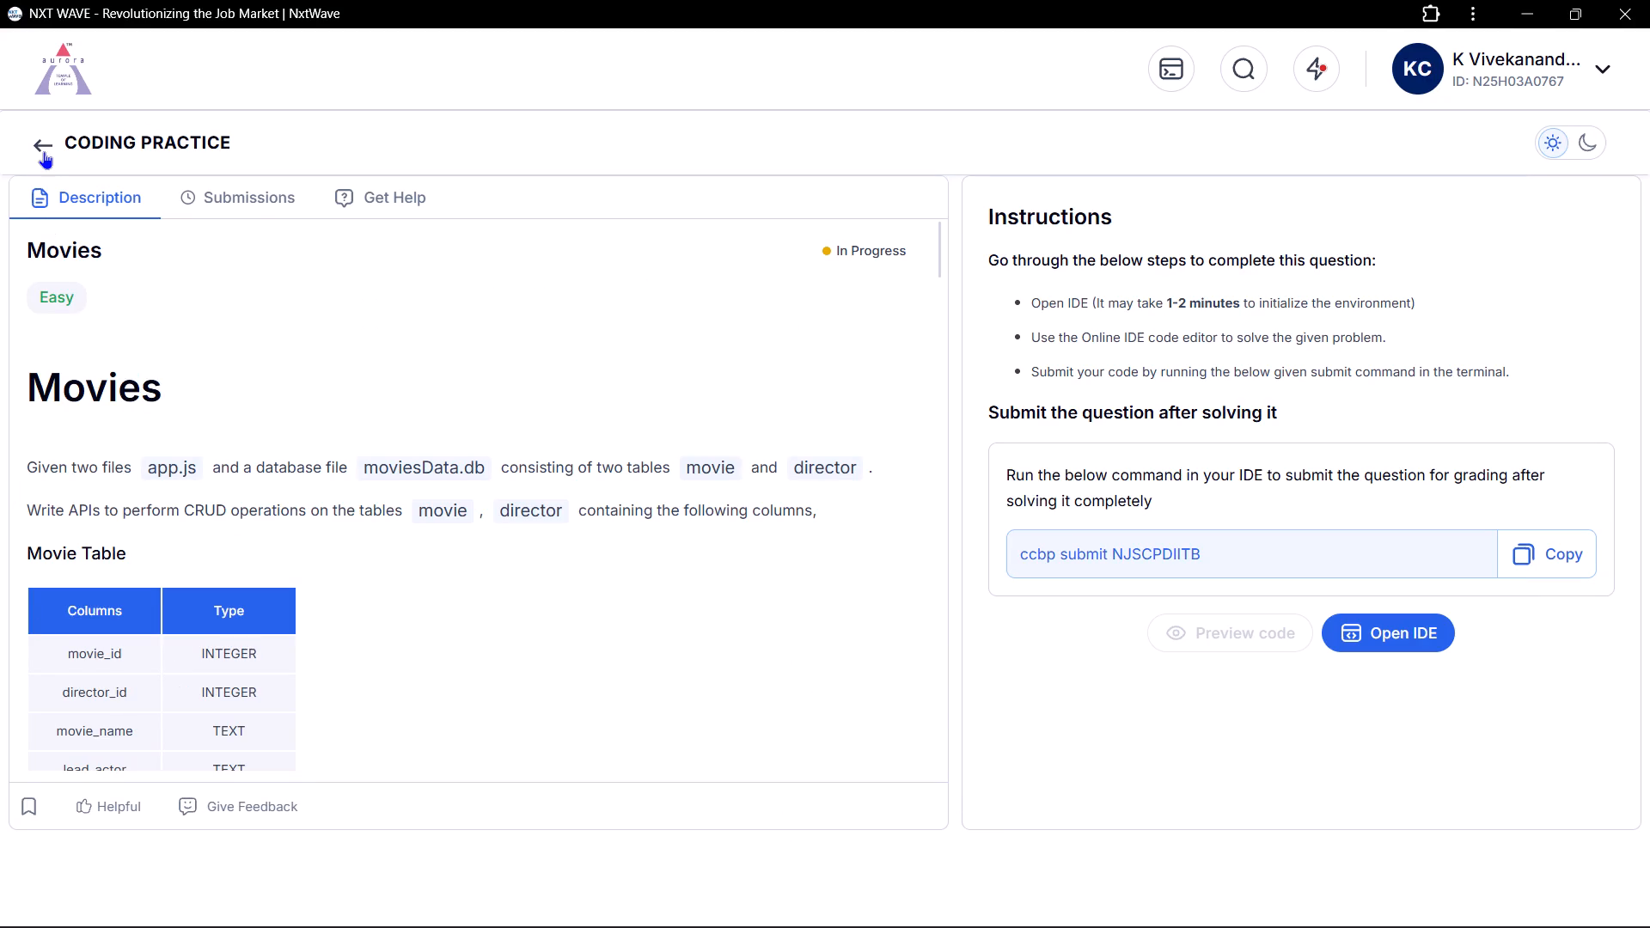
scroll(139, 553, down, 1)
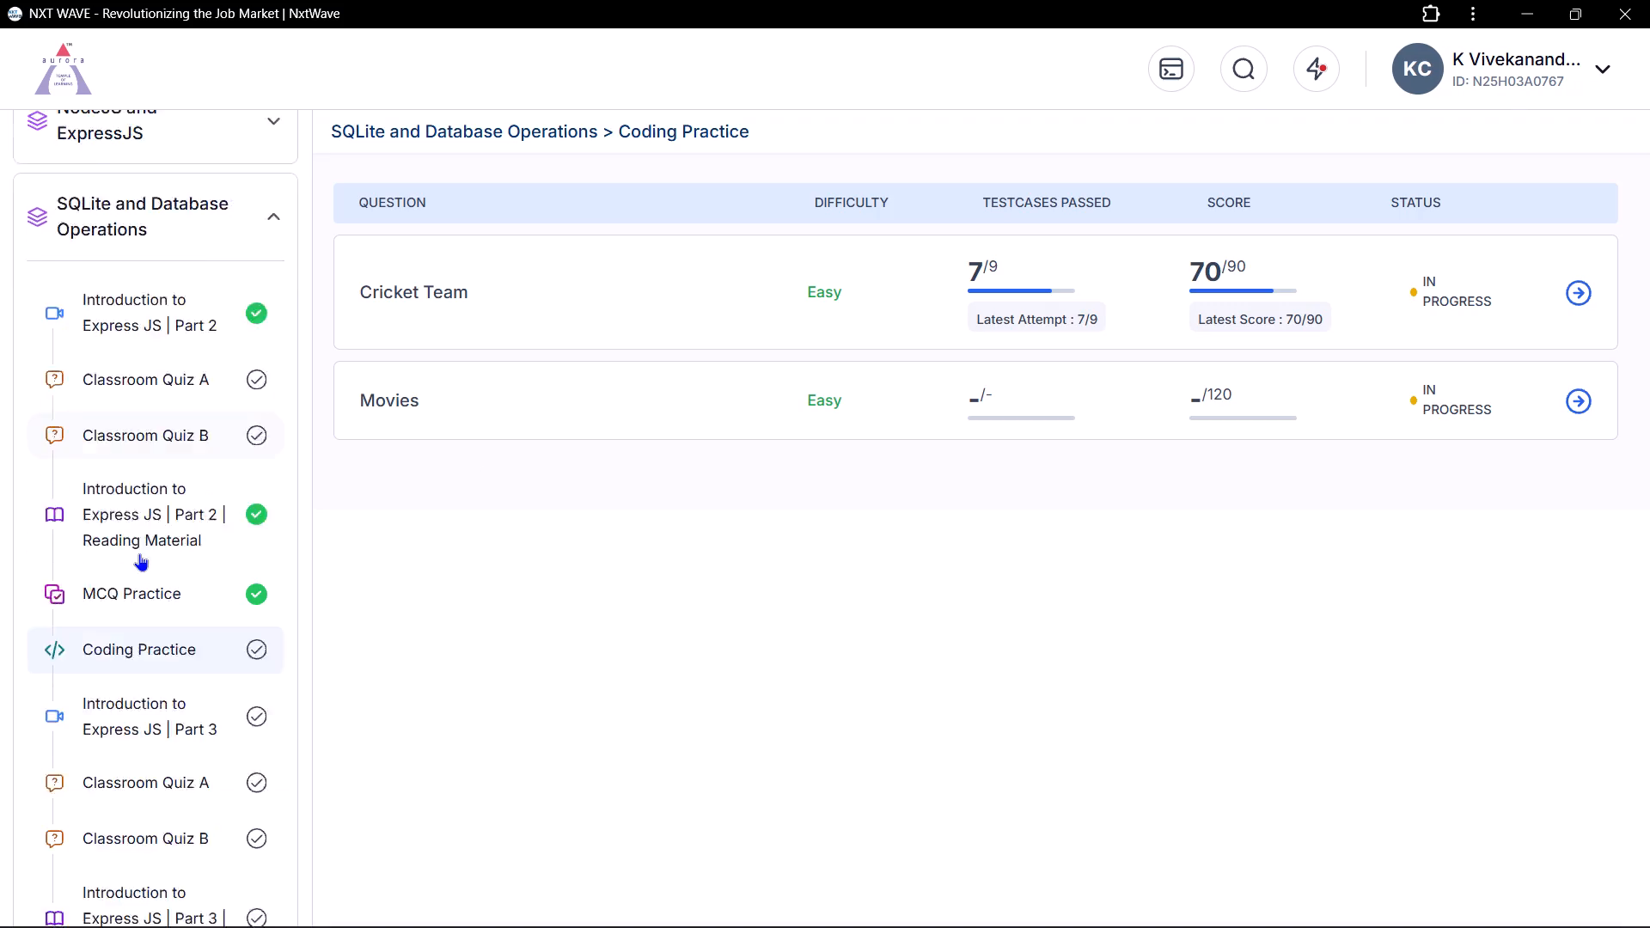
scroll(139, 553, down, 3)
click(152, 612)
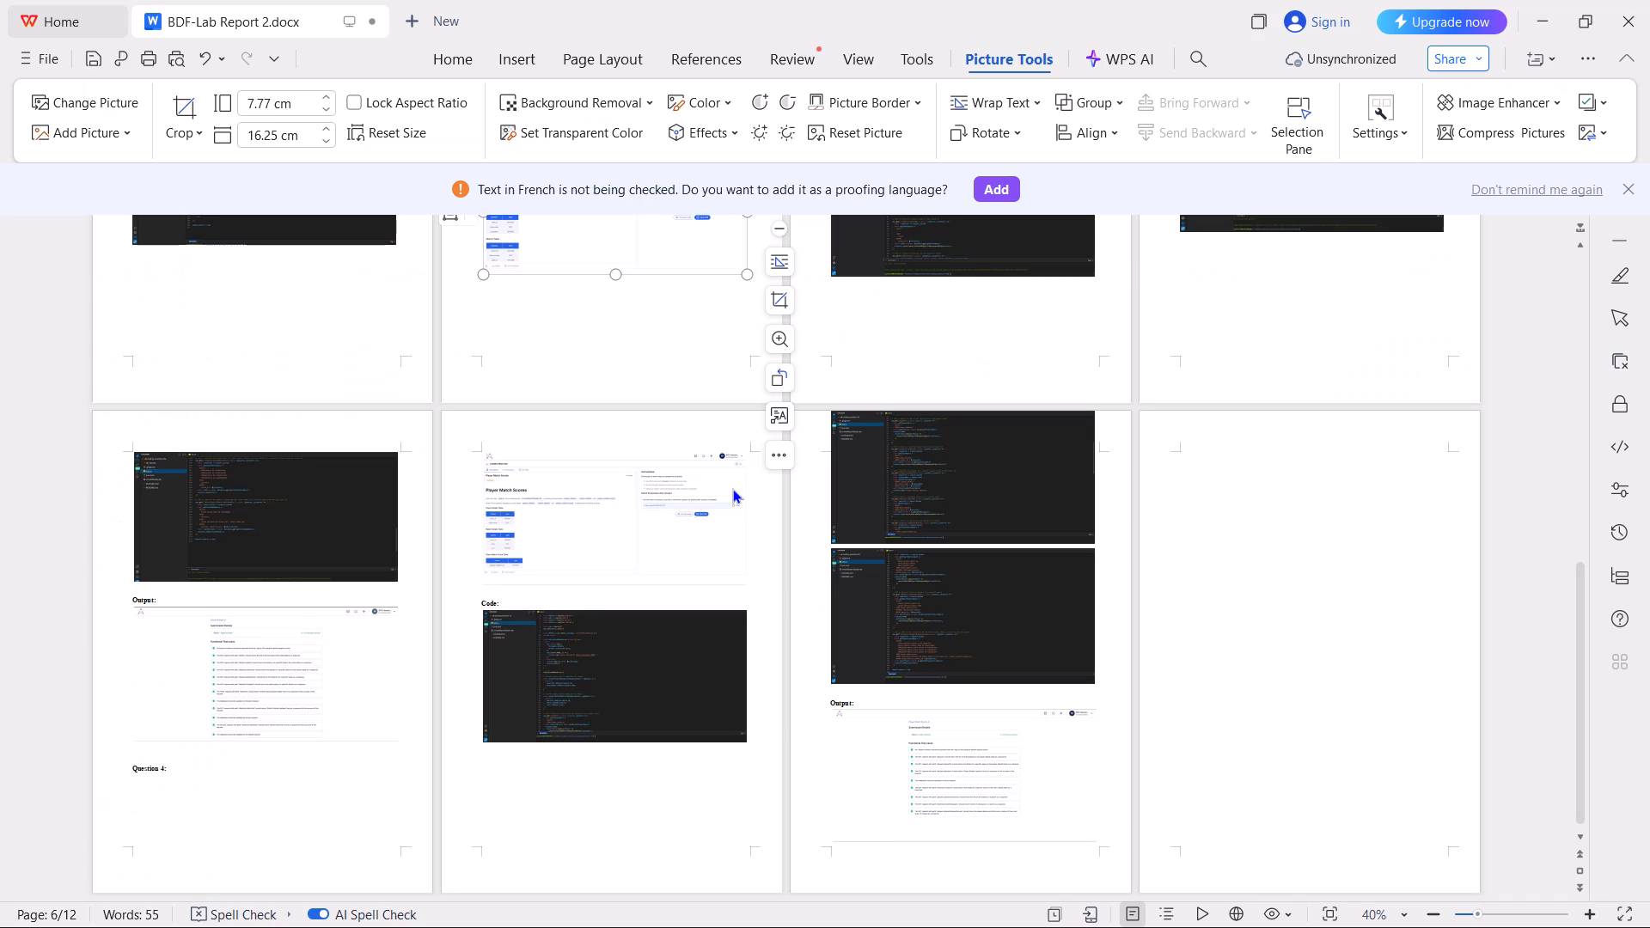
Switch back to the report in WPS Office and review its pages from the details table to Question 2's output picture on page 6.
scroll(590, 532, up, 7)
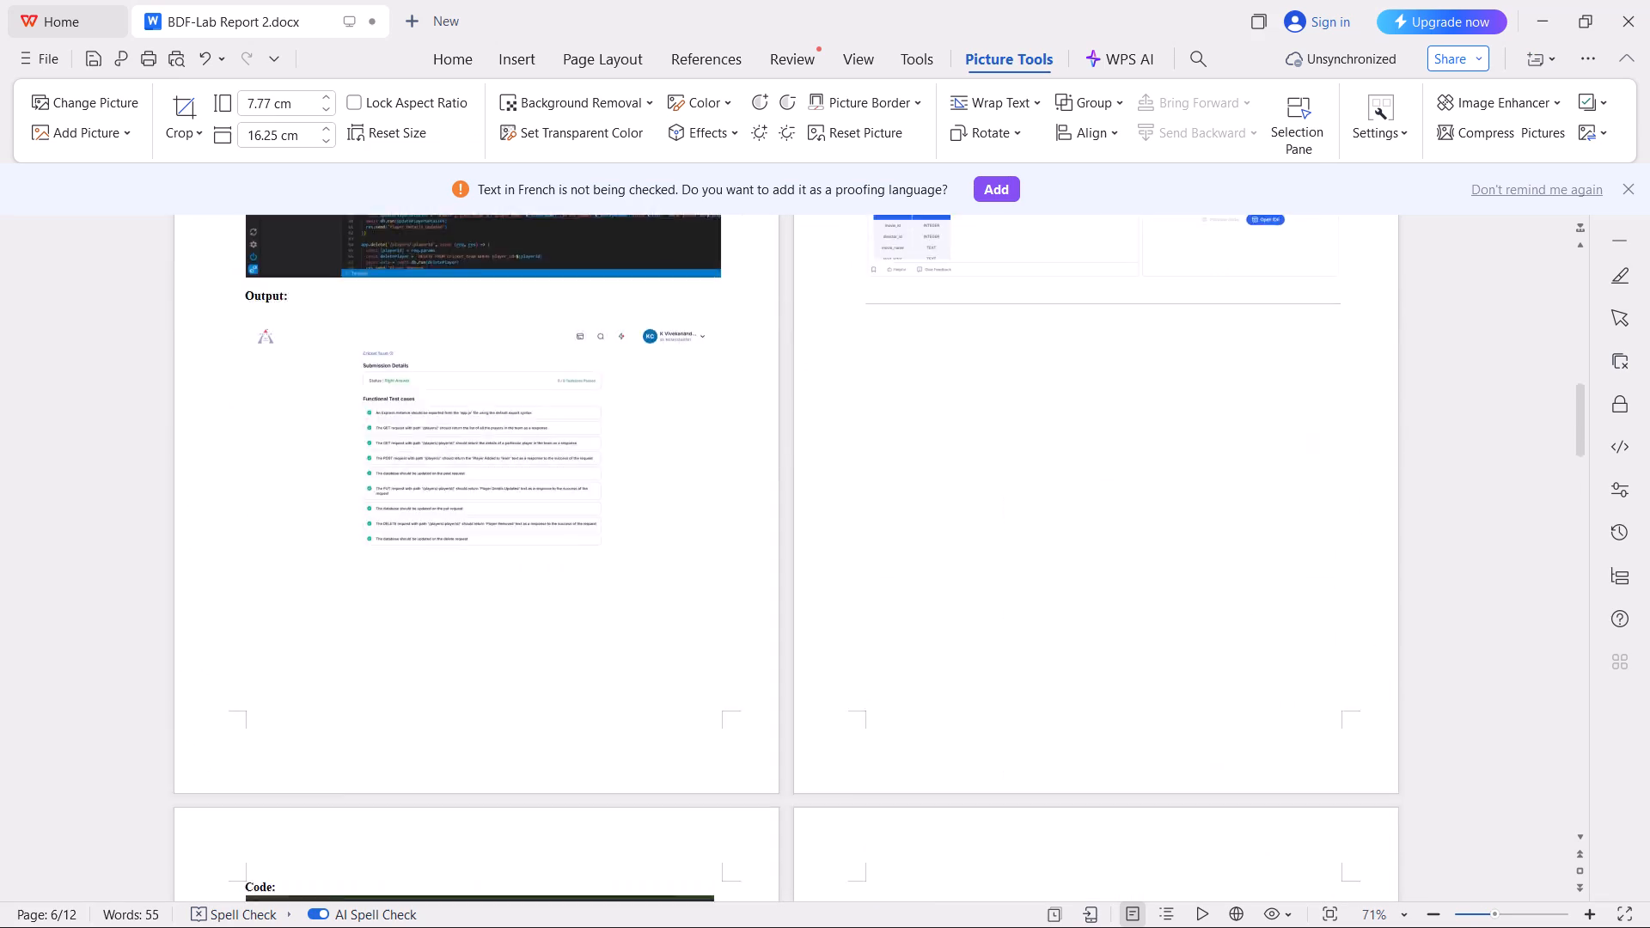
scroll(590, 532, up, 11)
scroll(590, 532, down, 3)
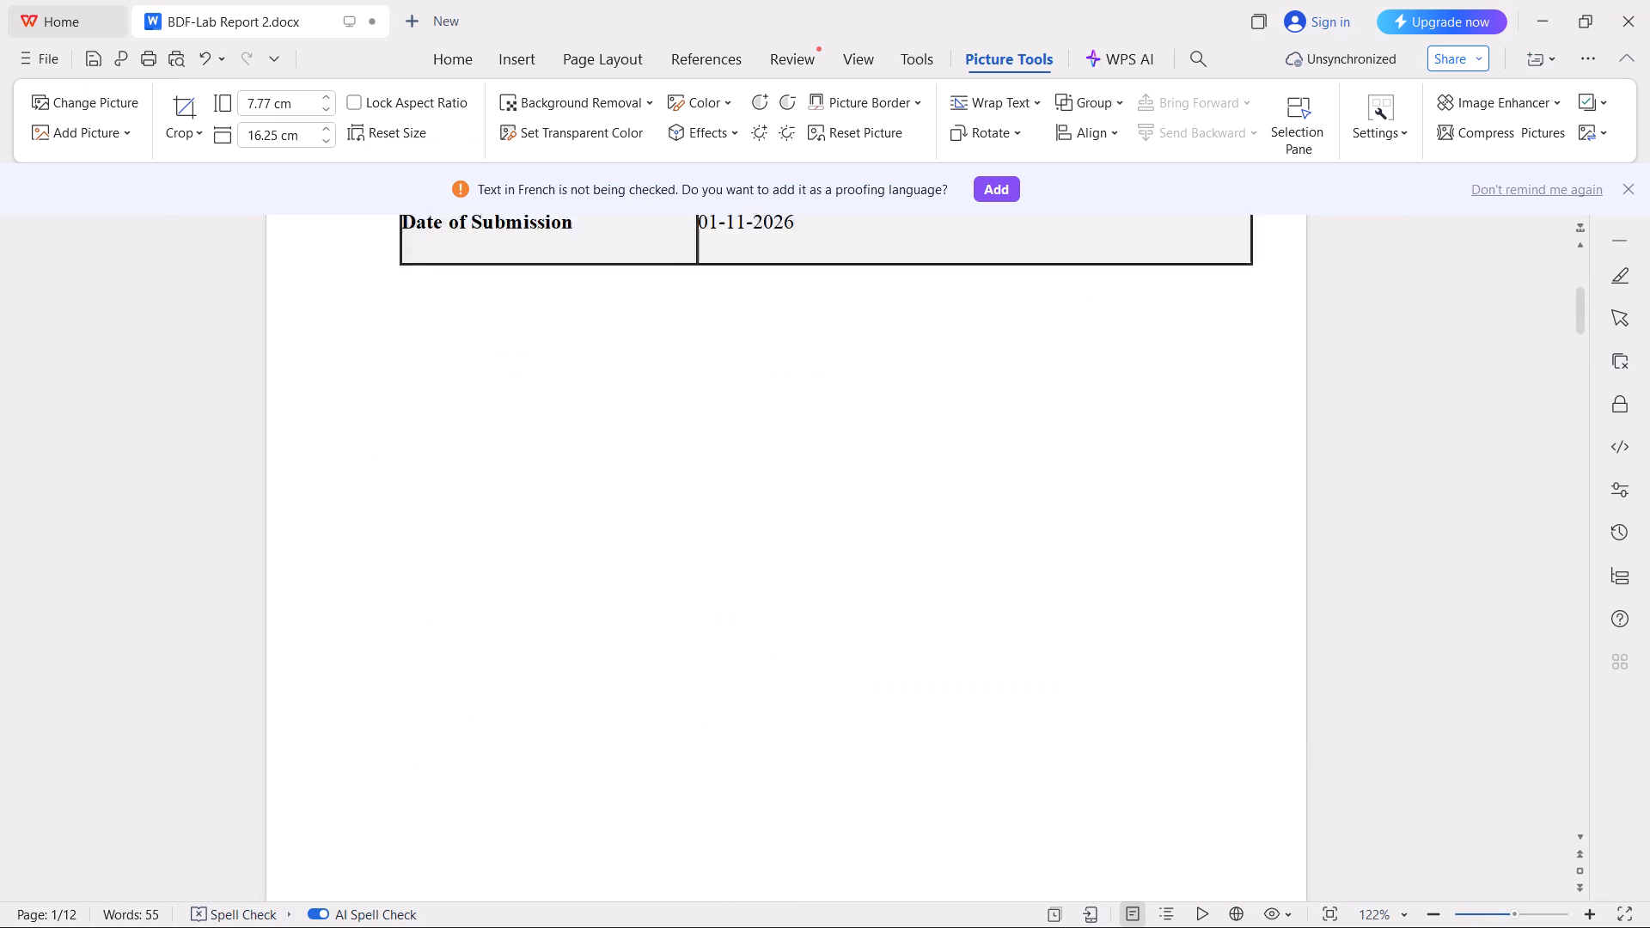
scroll(590, 532, down, 10)
scroll(590, 532, right, 1)
scroll(590, 532, down, 4)
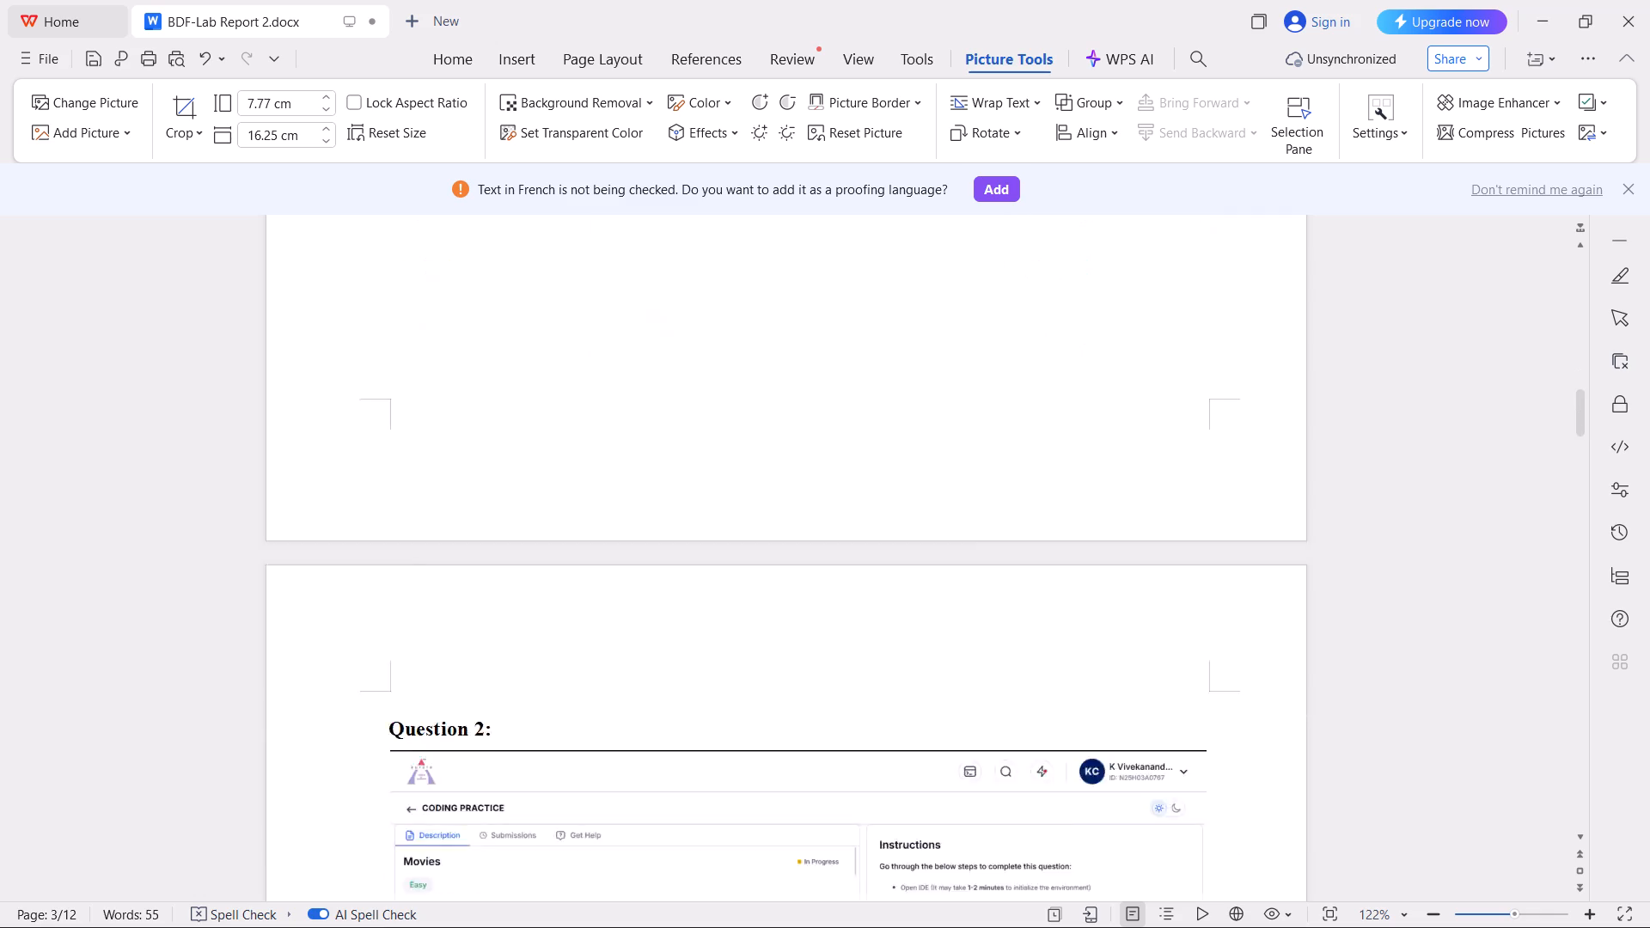
scroll(590, 532, down, 8)
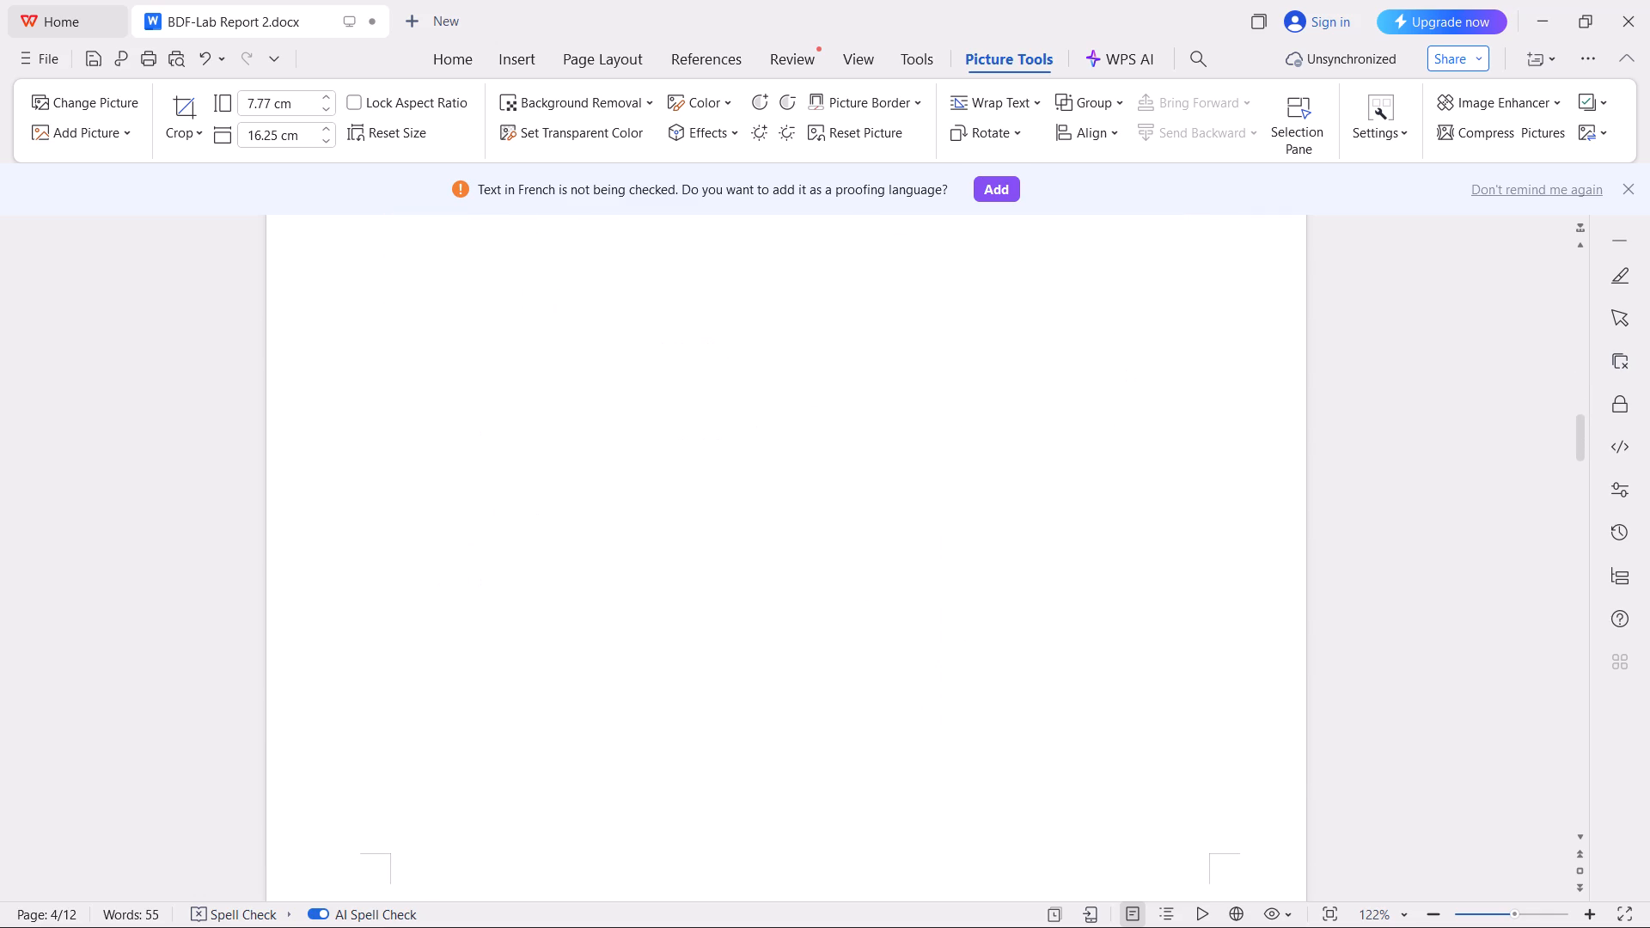
scroll(590, 532, down, 13)
scroll(590, 532, up, 2)
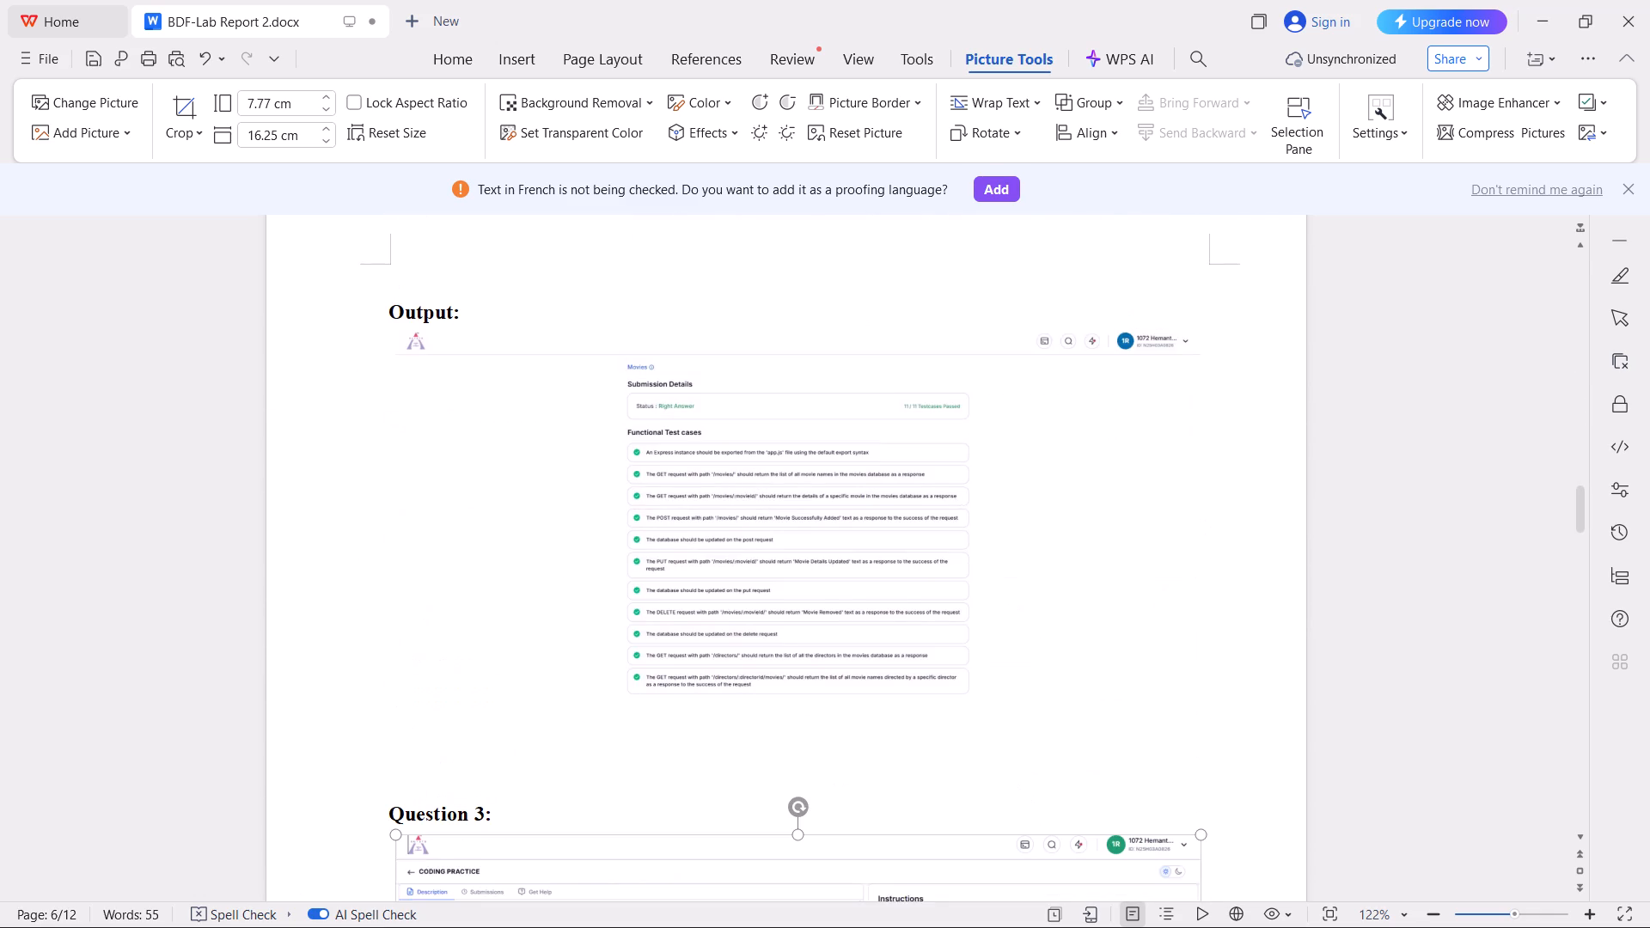
scroll(590, 532, up, 1)
Draw a rectangle about 0.47 cm high and 16.29 cm wide over the header strip of Question 2's output picture.
click(590, 532)
scroll(590, 532, up, 1)
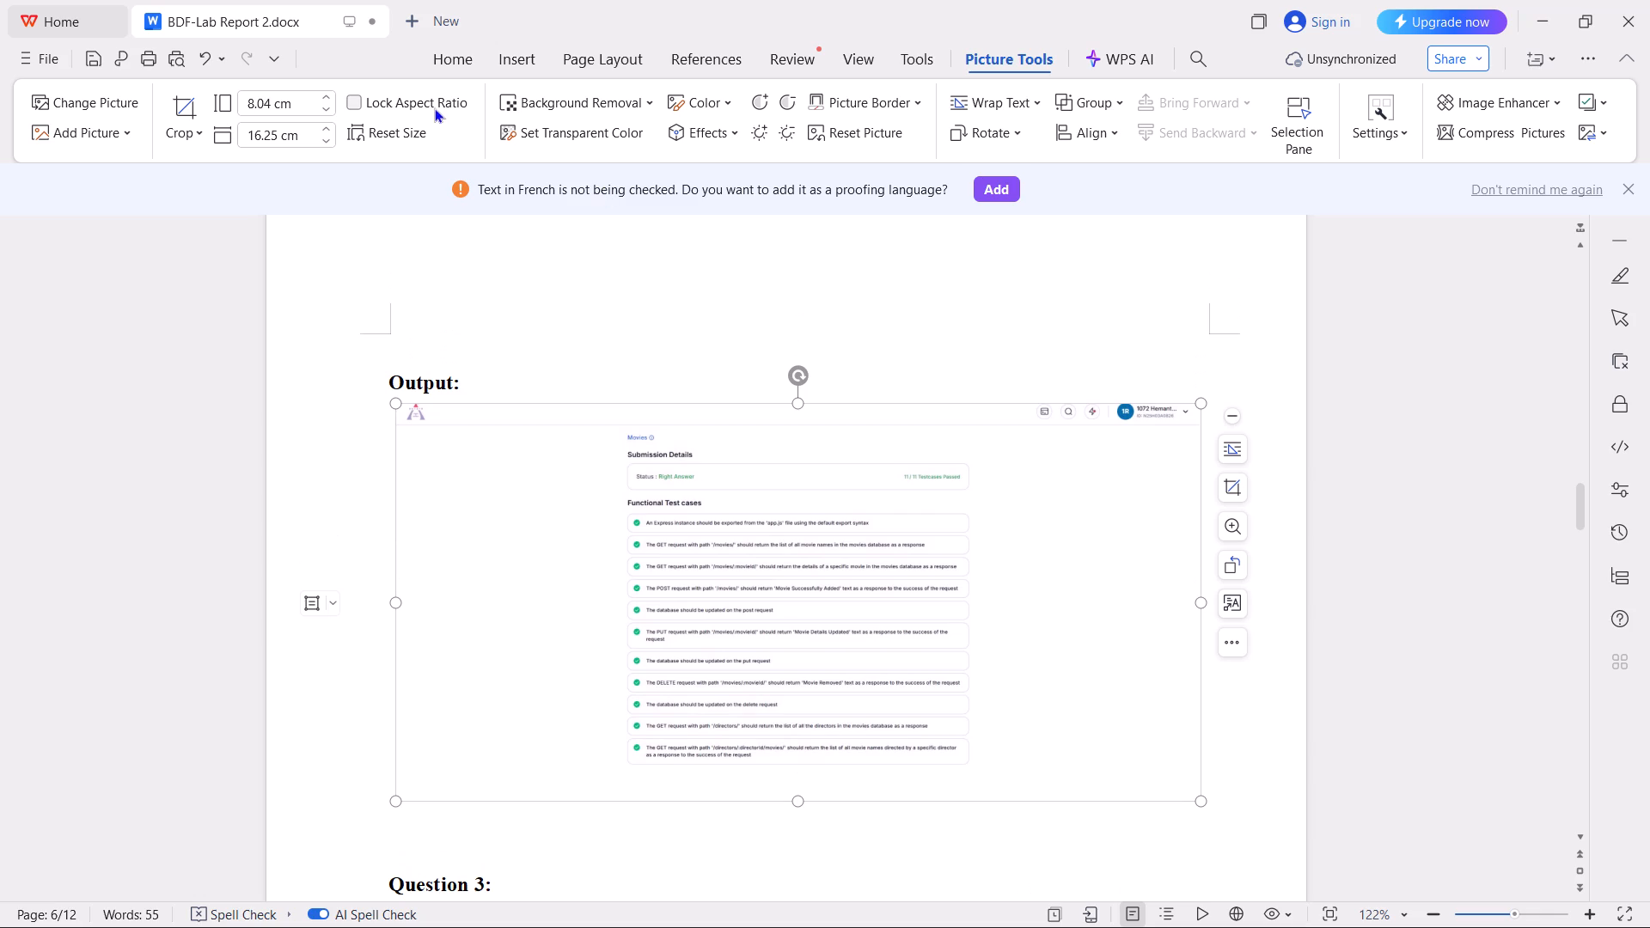
click(537, 46)
click(694, 112)
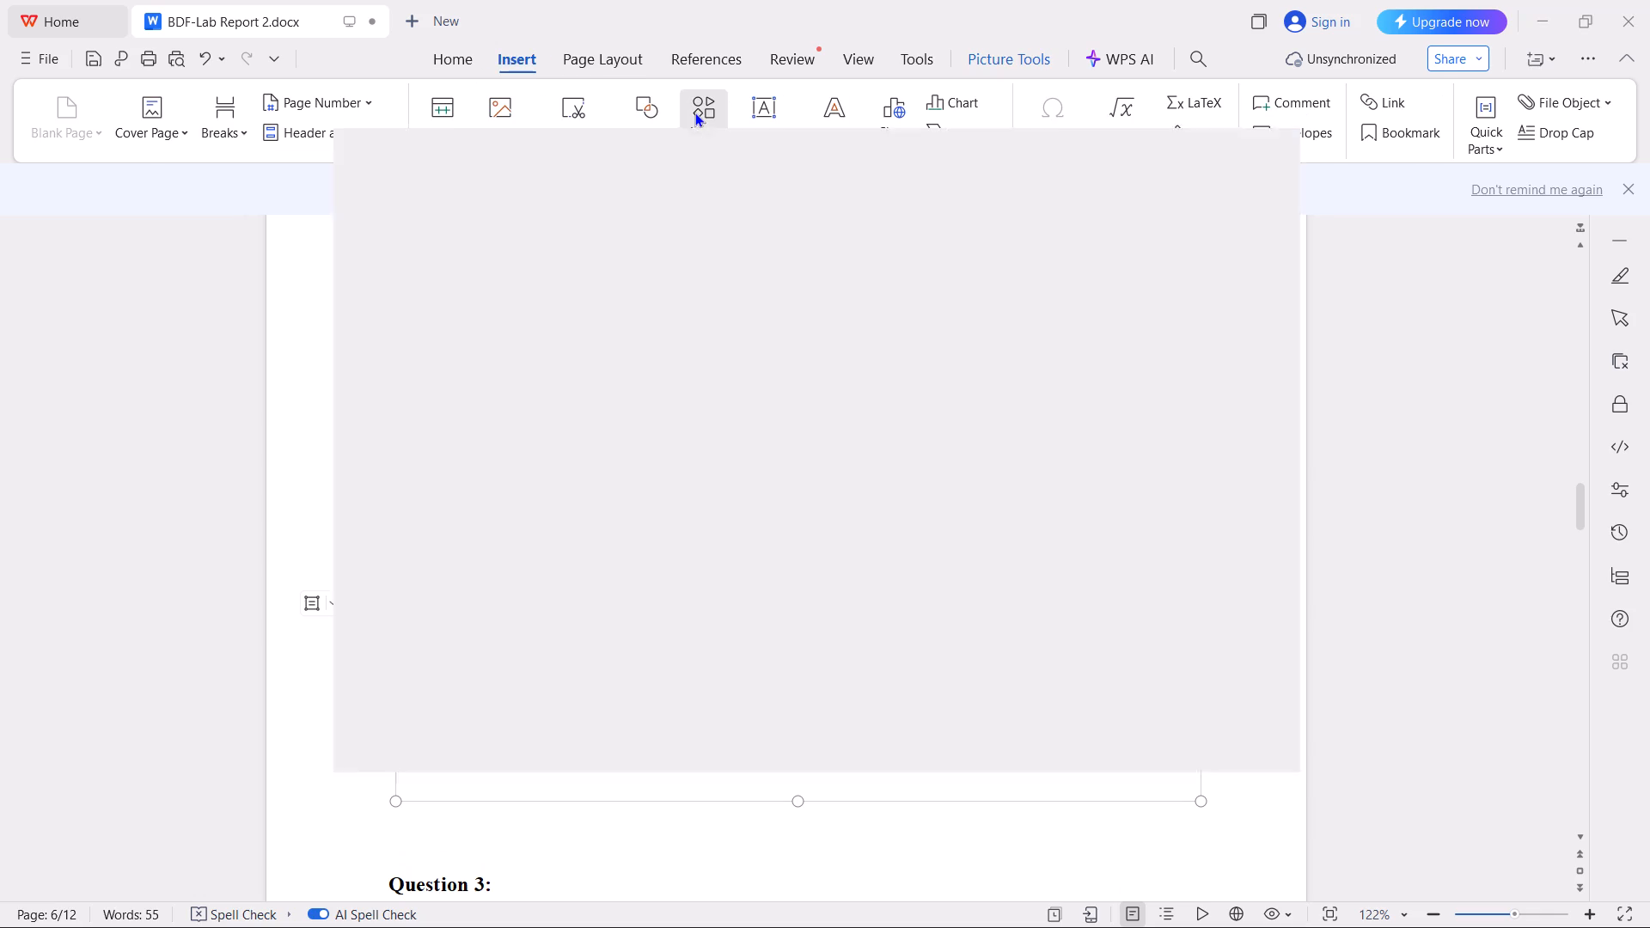
click(647, 112)
click(1268, 157)
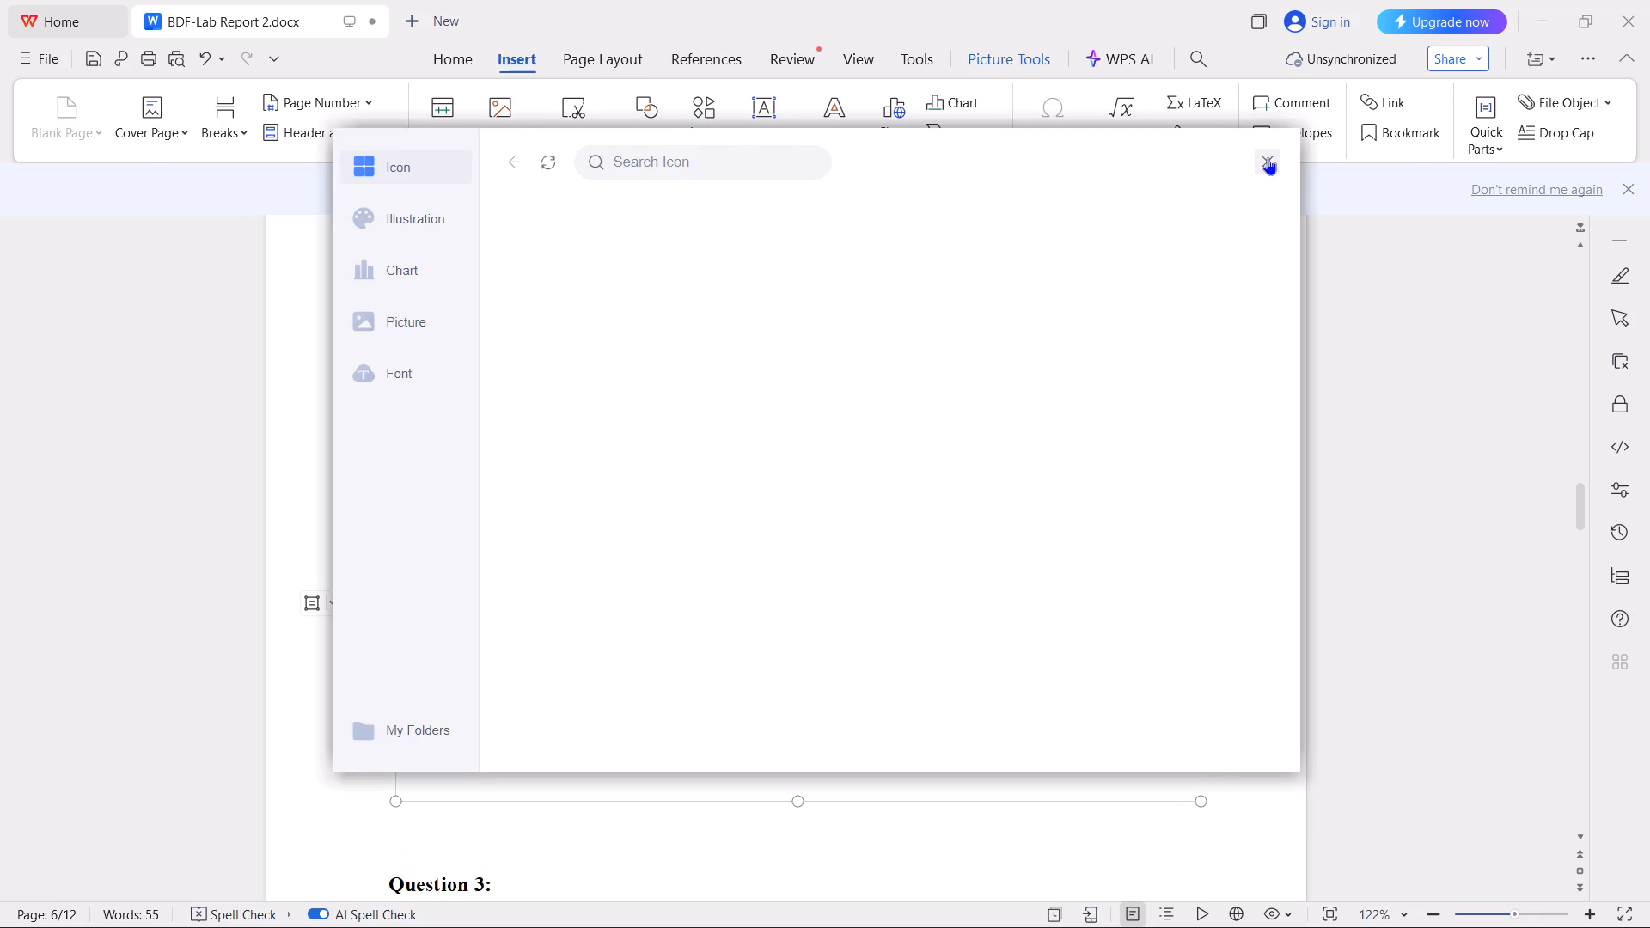
click(656, 119)
click(645, 279)
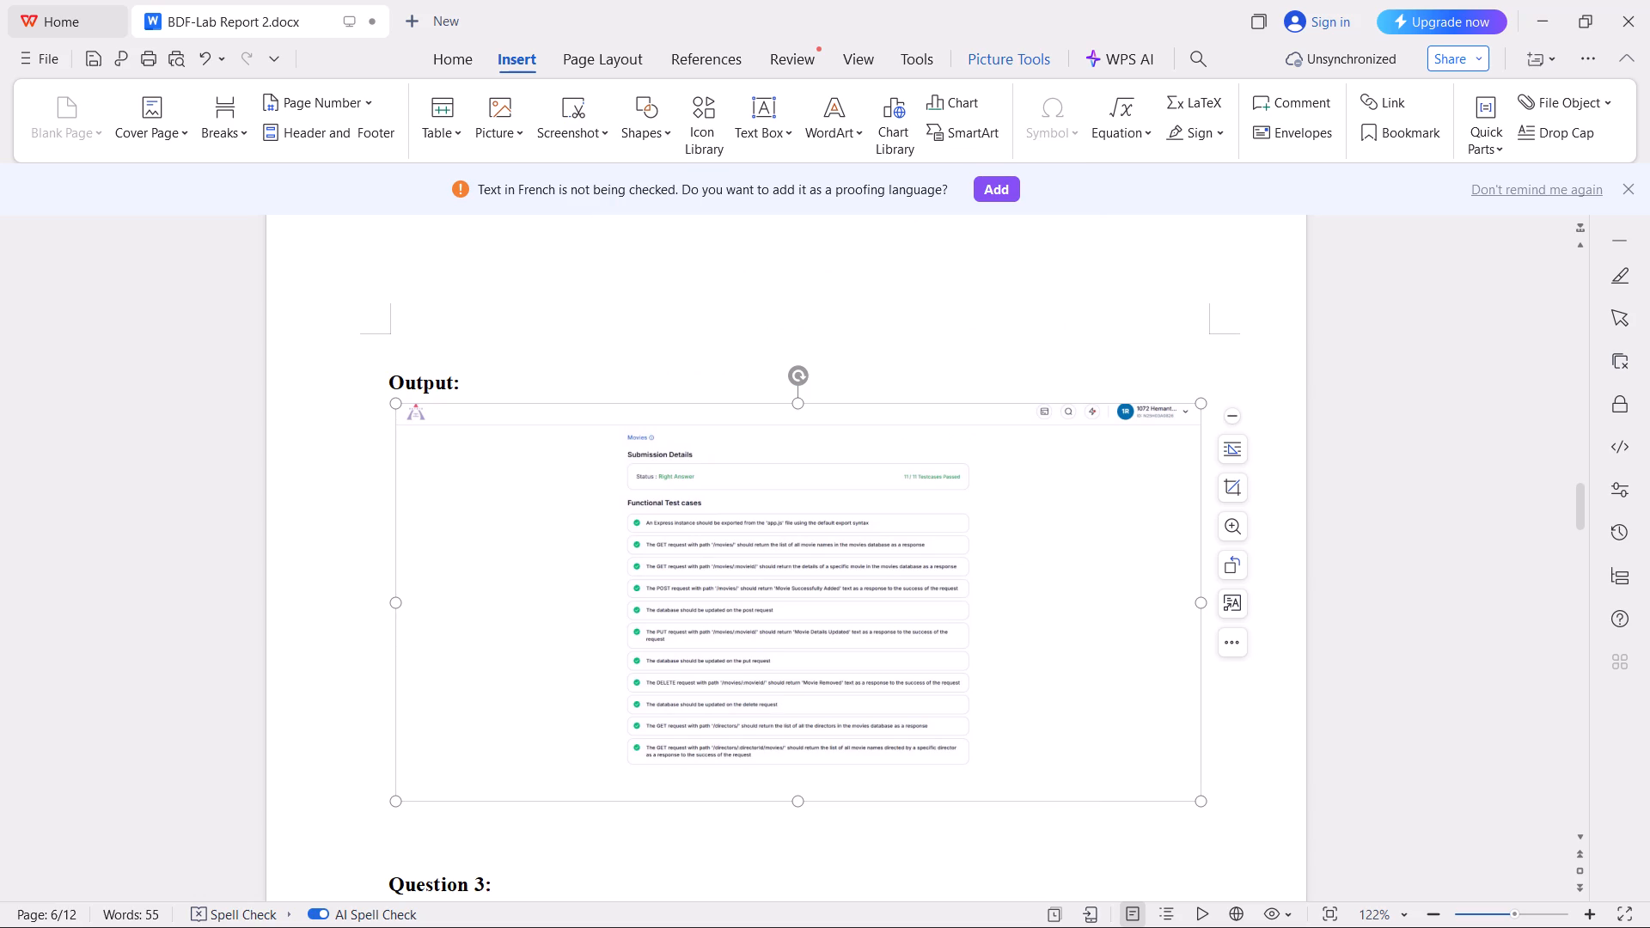
drag(395, 402, 1043, 430)
scroll(907, 433, right, 1)
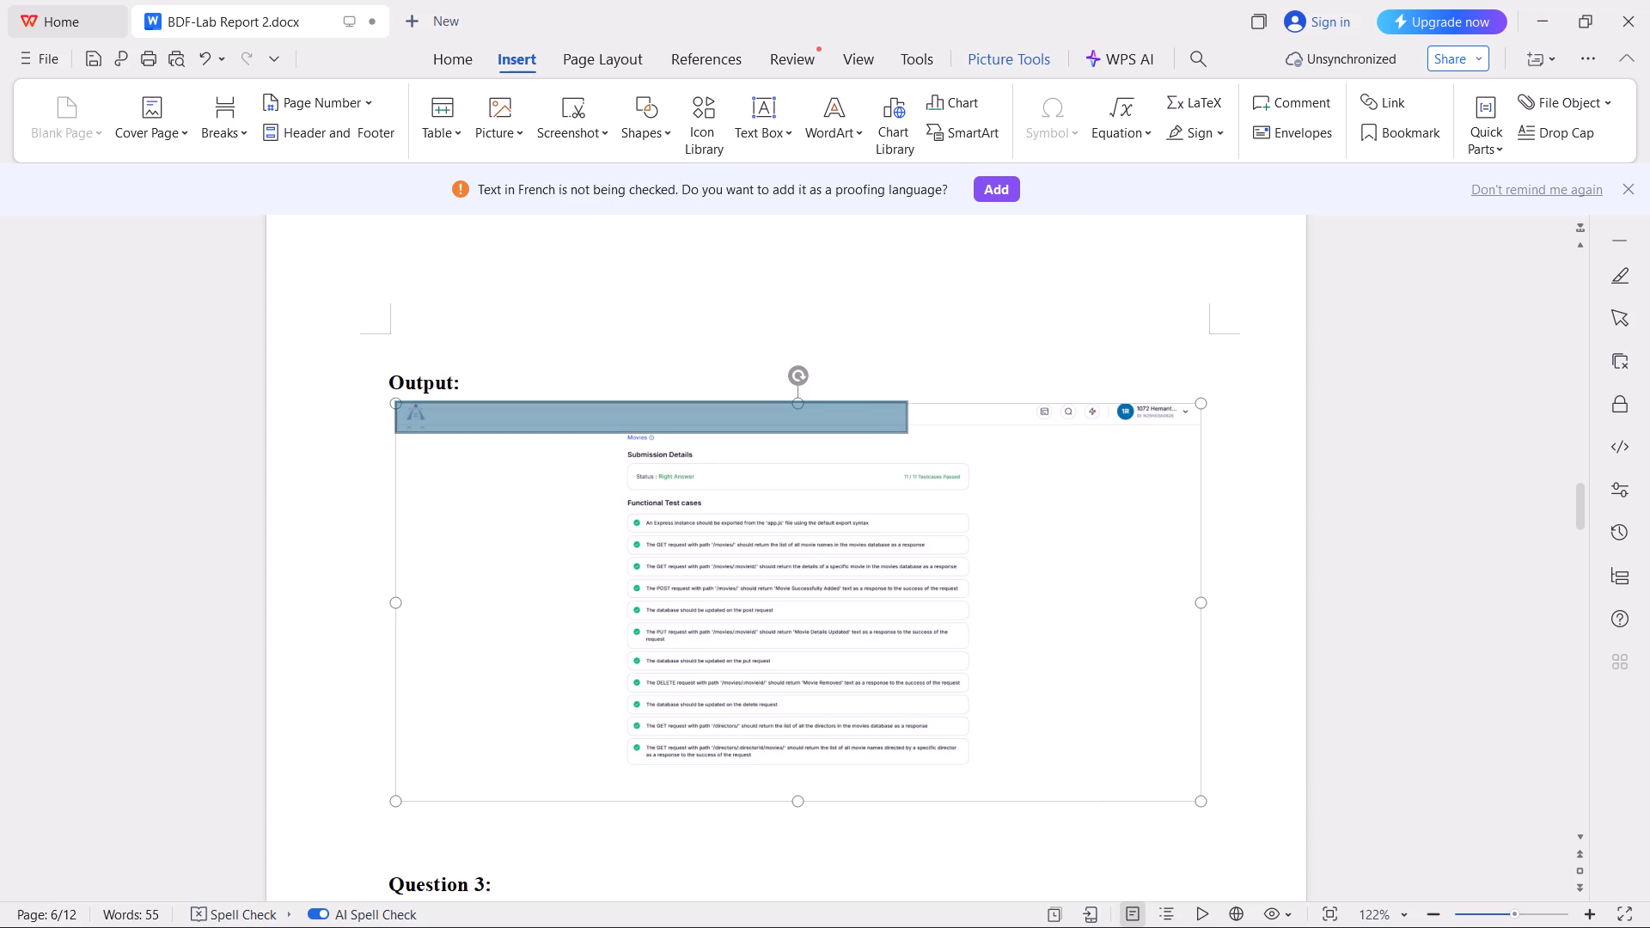
scroll(1043, 430, right, 2)
drag(1043, 430, 1204, 425)
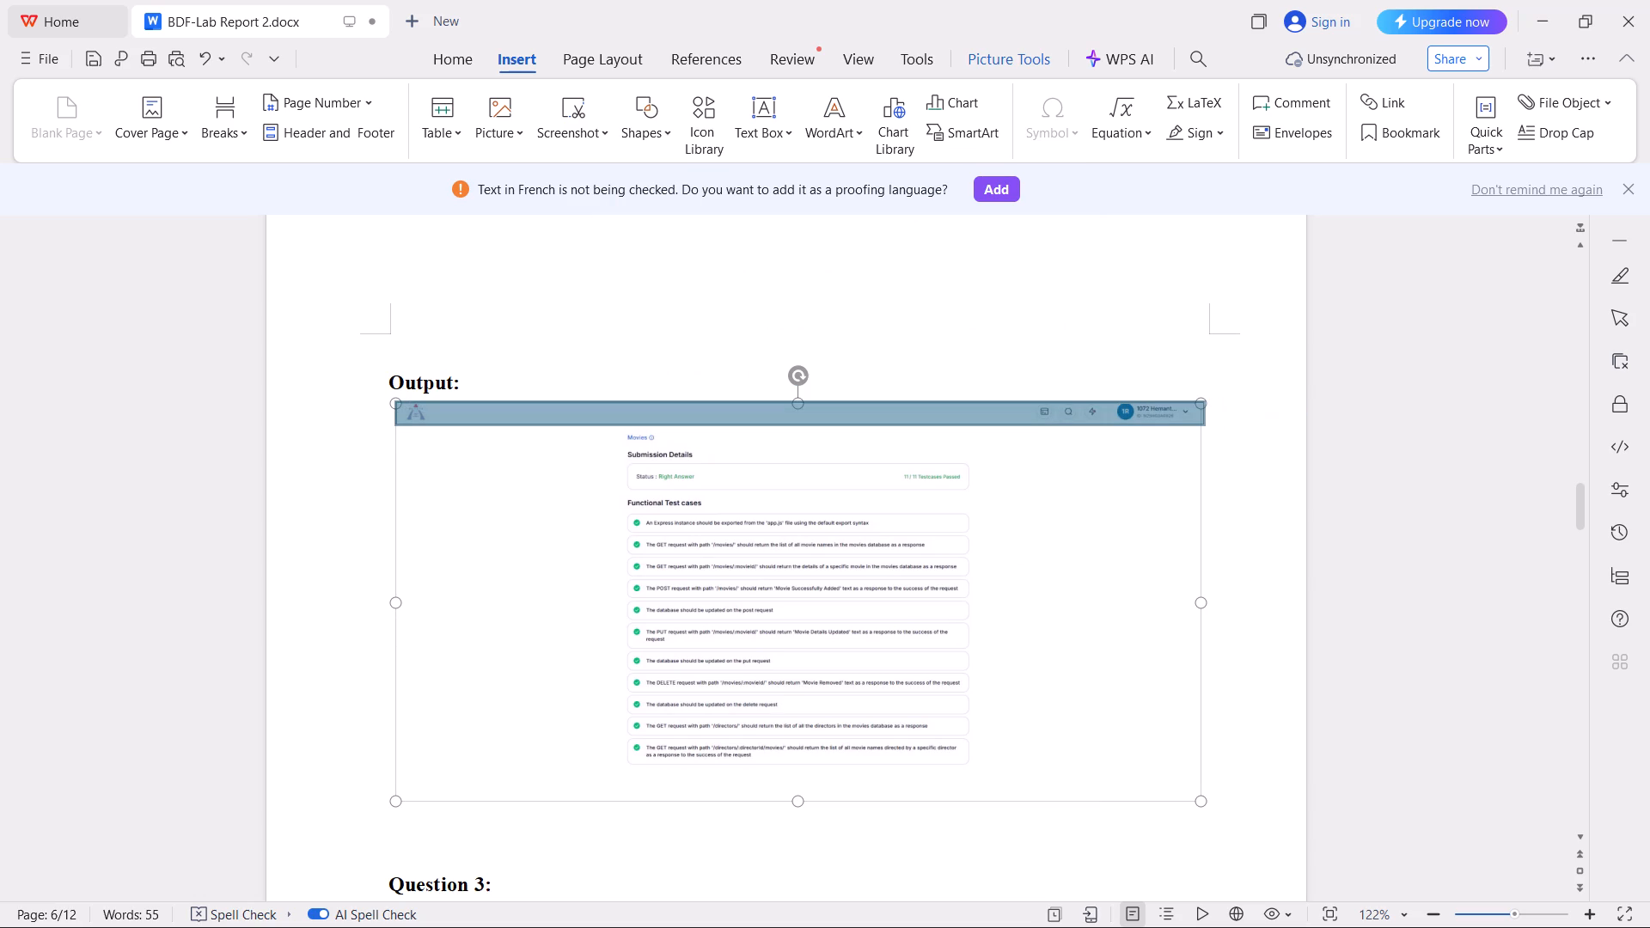
drag(1204, 425, 1202, 425)
Remove the outline of the rectangle covering the output picture's header.
click(632, 101)
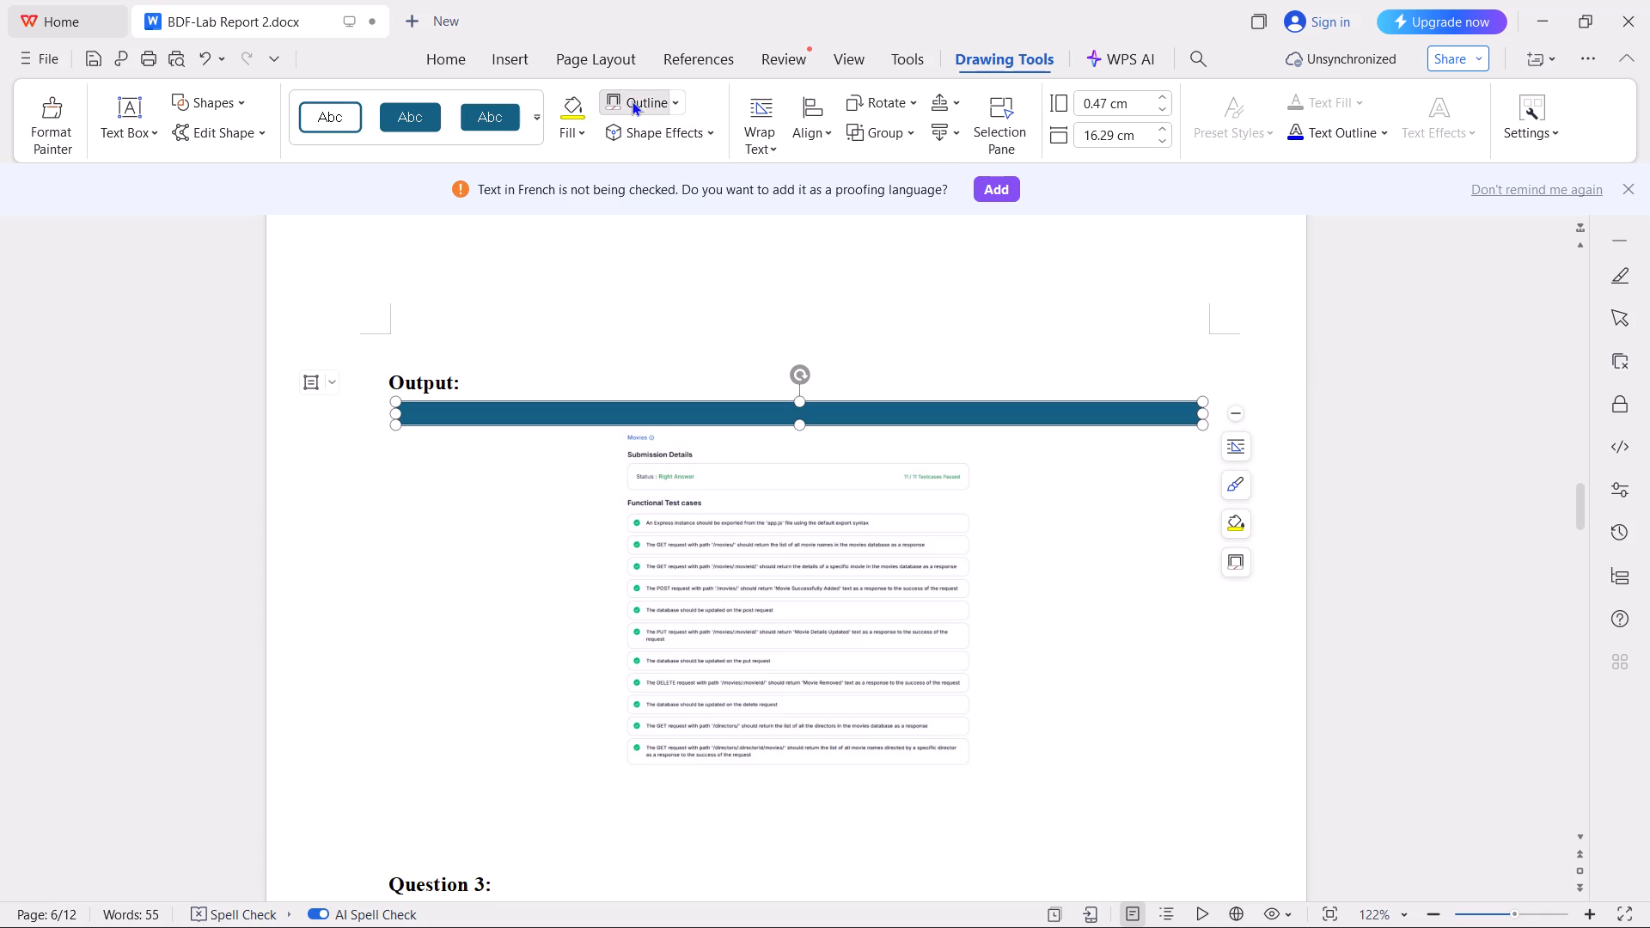
click(683, 102)
click(655, 137)
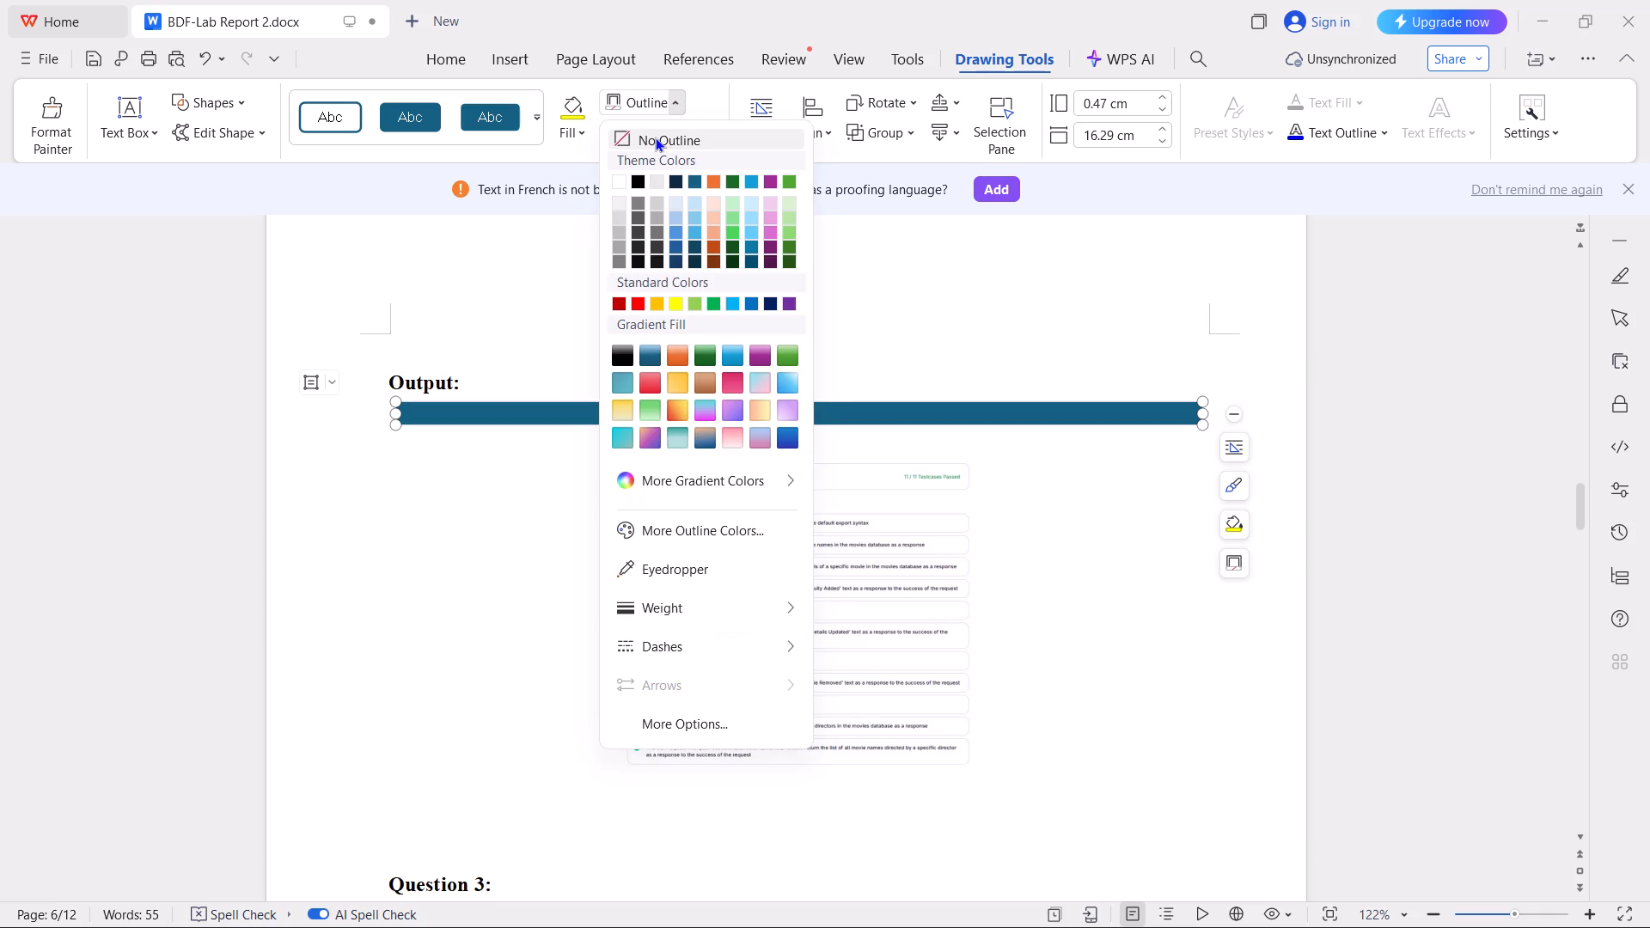
Fill the header rectangle with the picture Bannar.png from the Desktop's BDE folder.
click(584, 128)
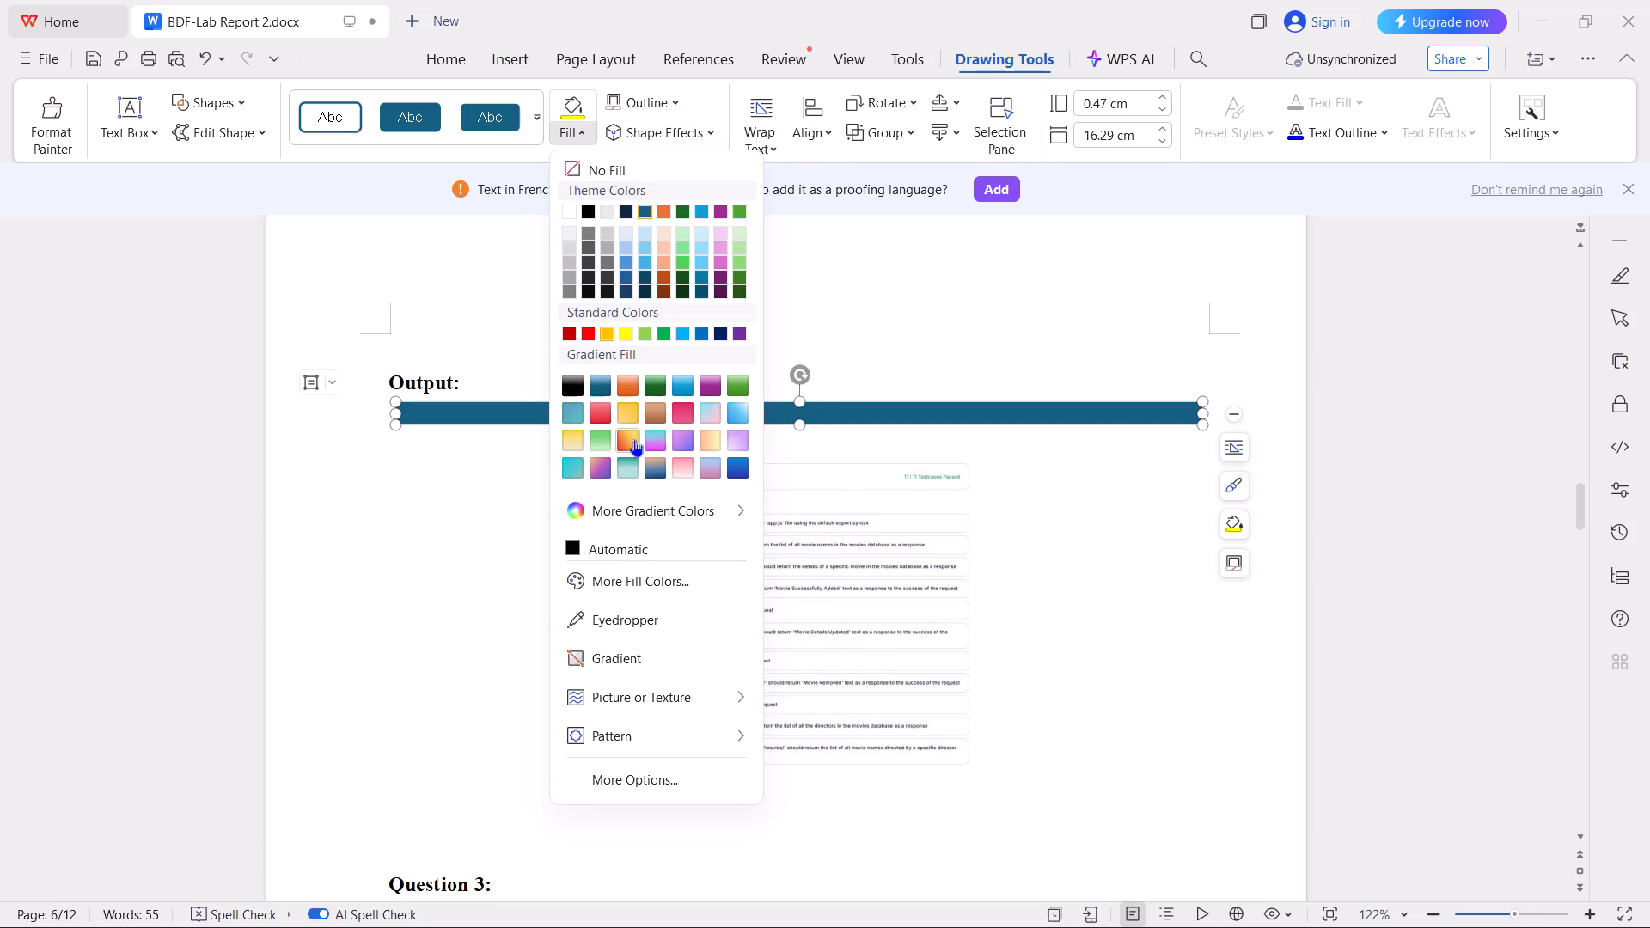
click(641, 694)
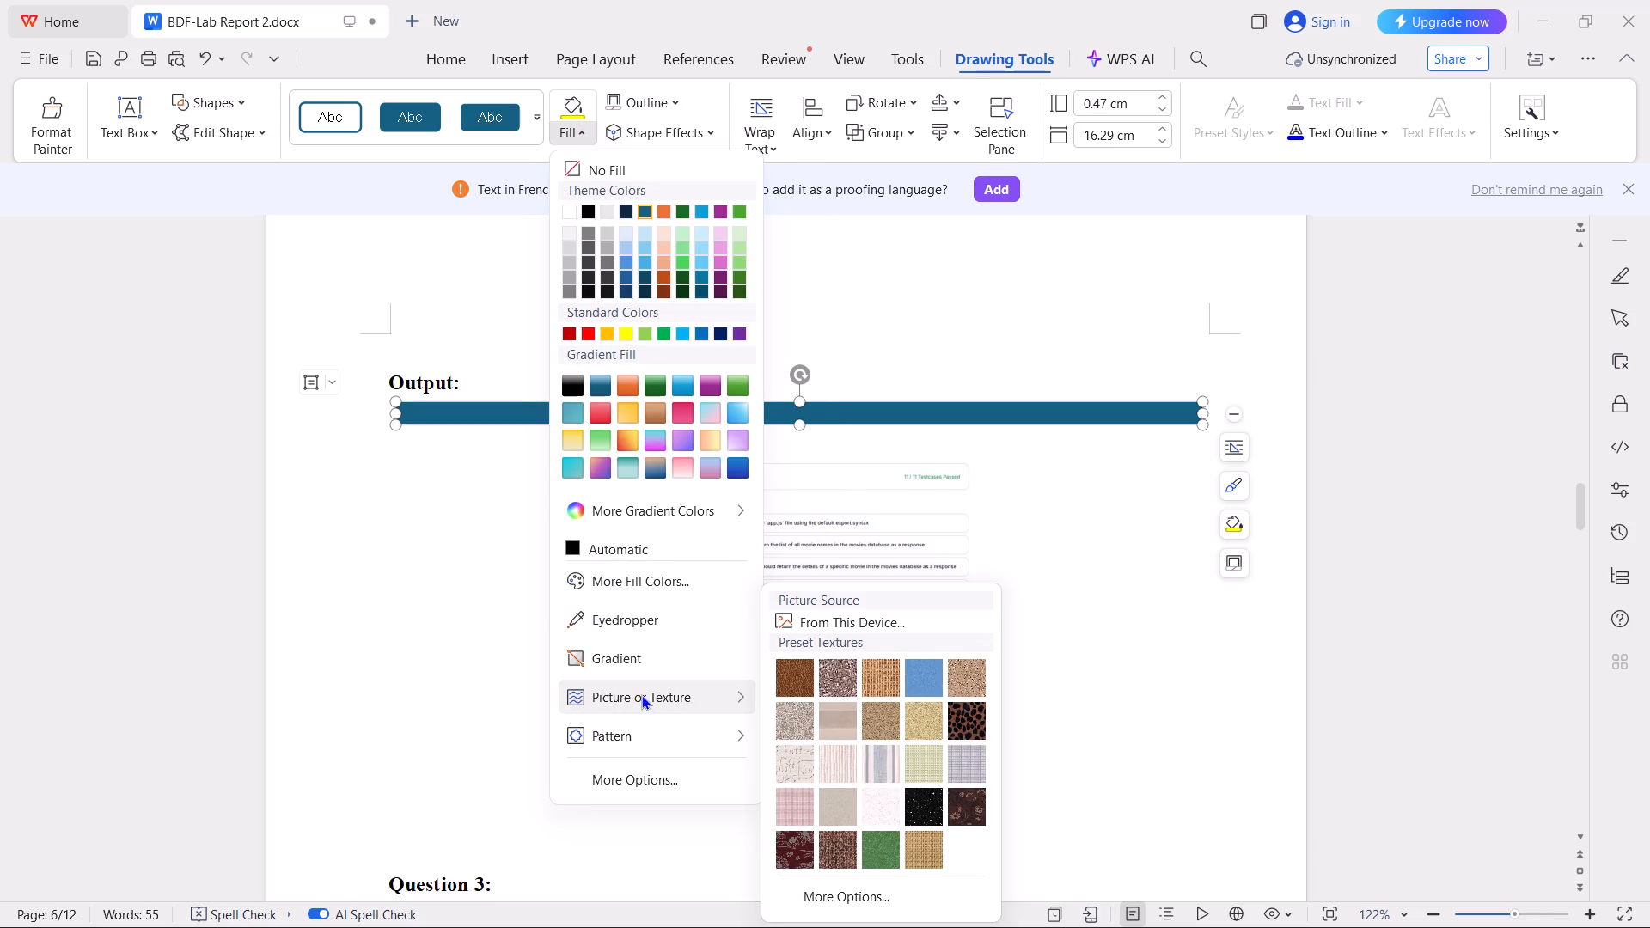
click(810, 626)
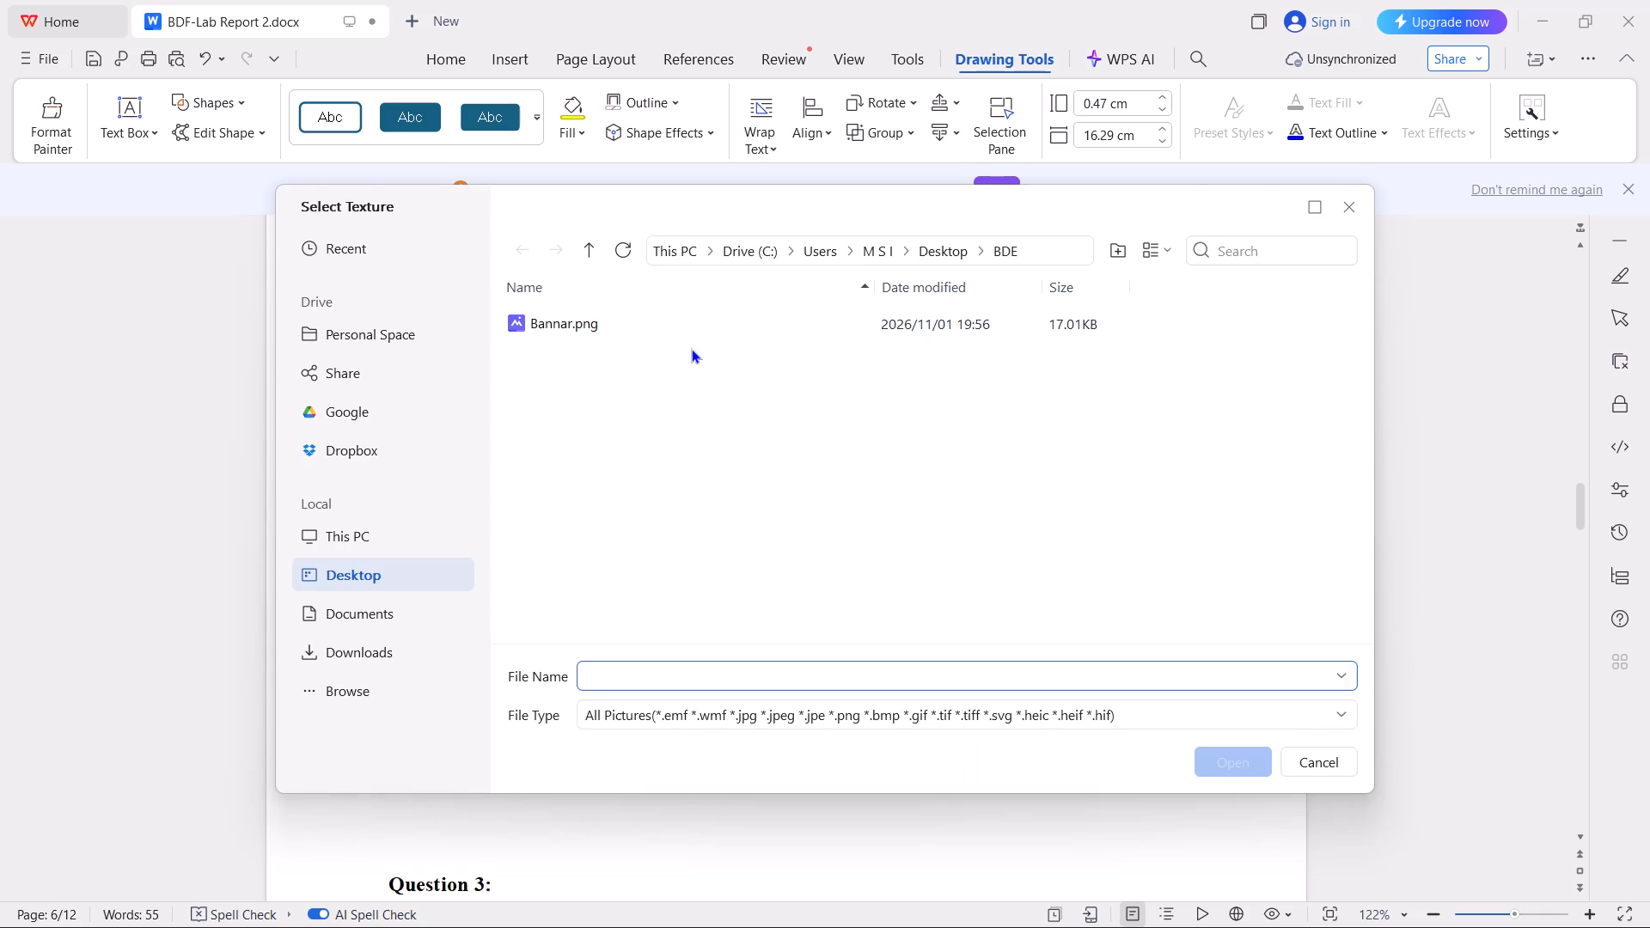
click(630, 322)
click(1248, 765)
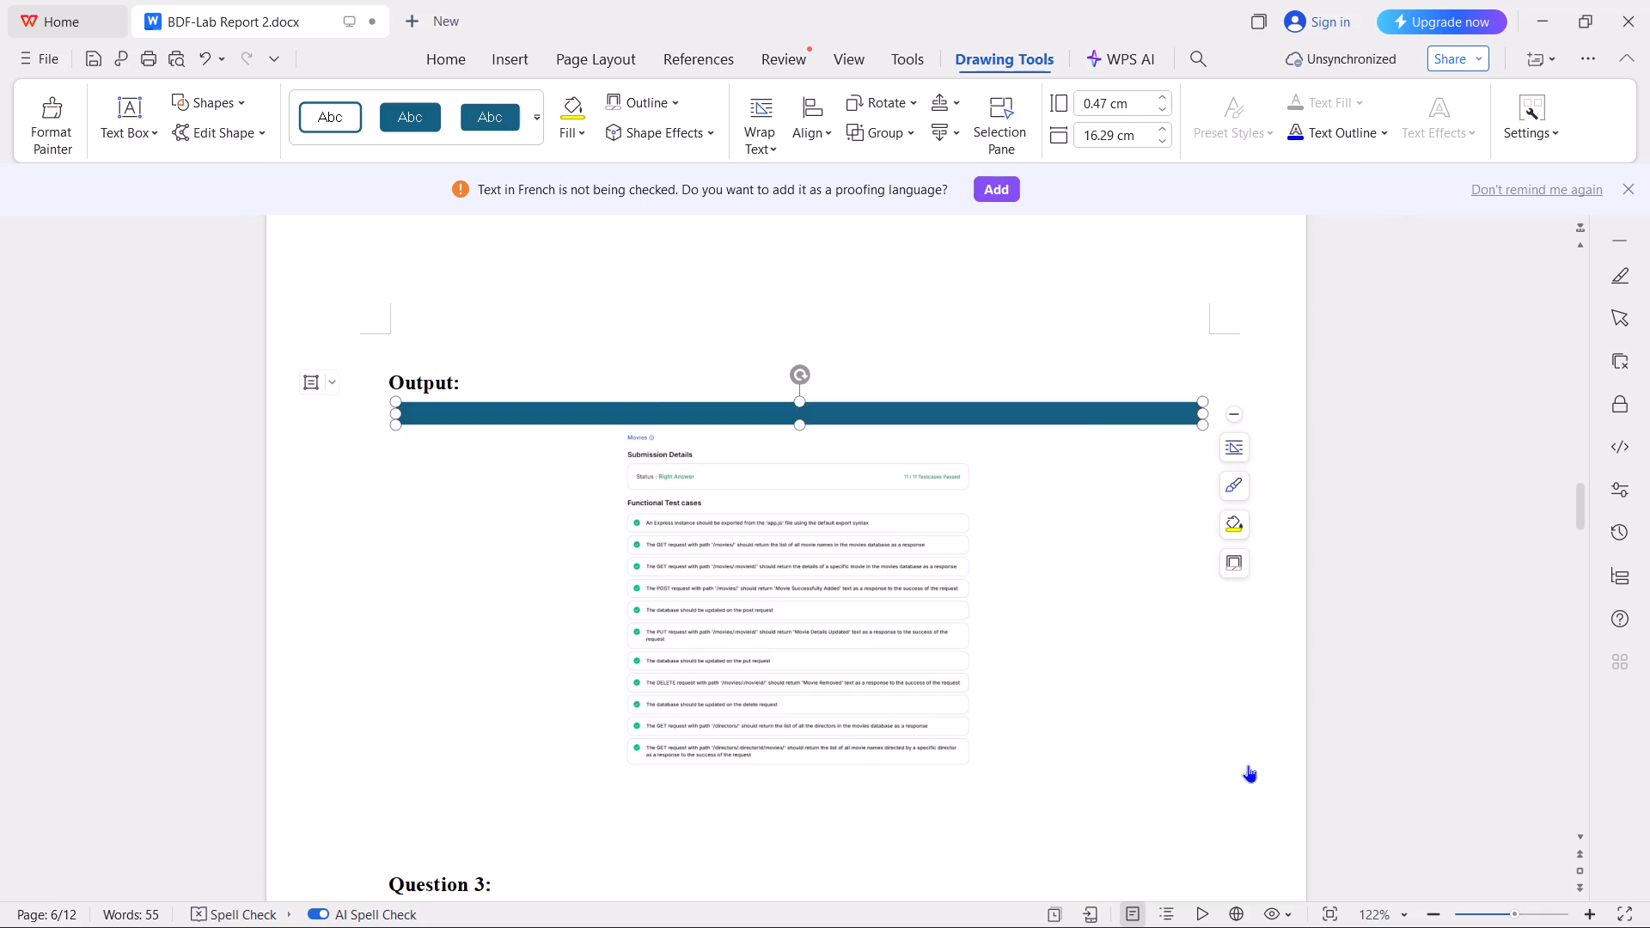
Stretch the banner's lower edge to a height of about 0.52 cm and its upper edge slightly upward over Question 2's output header.
click(796, 424)
click(919, 354)
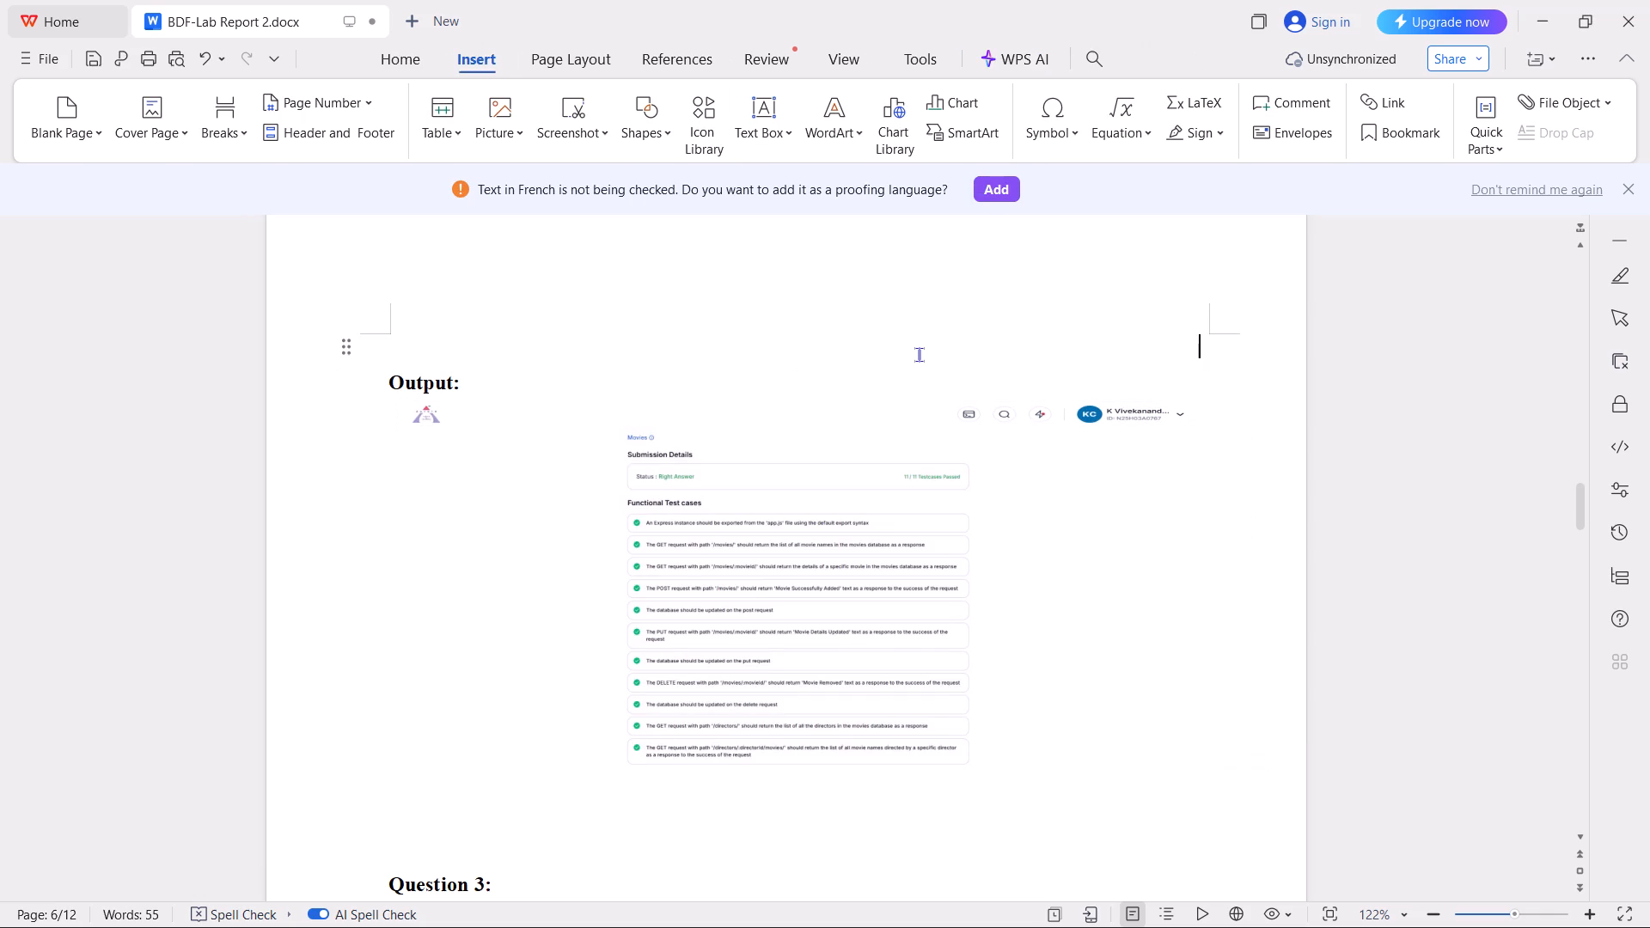
click(784, 406)
click(799, 399)
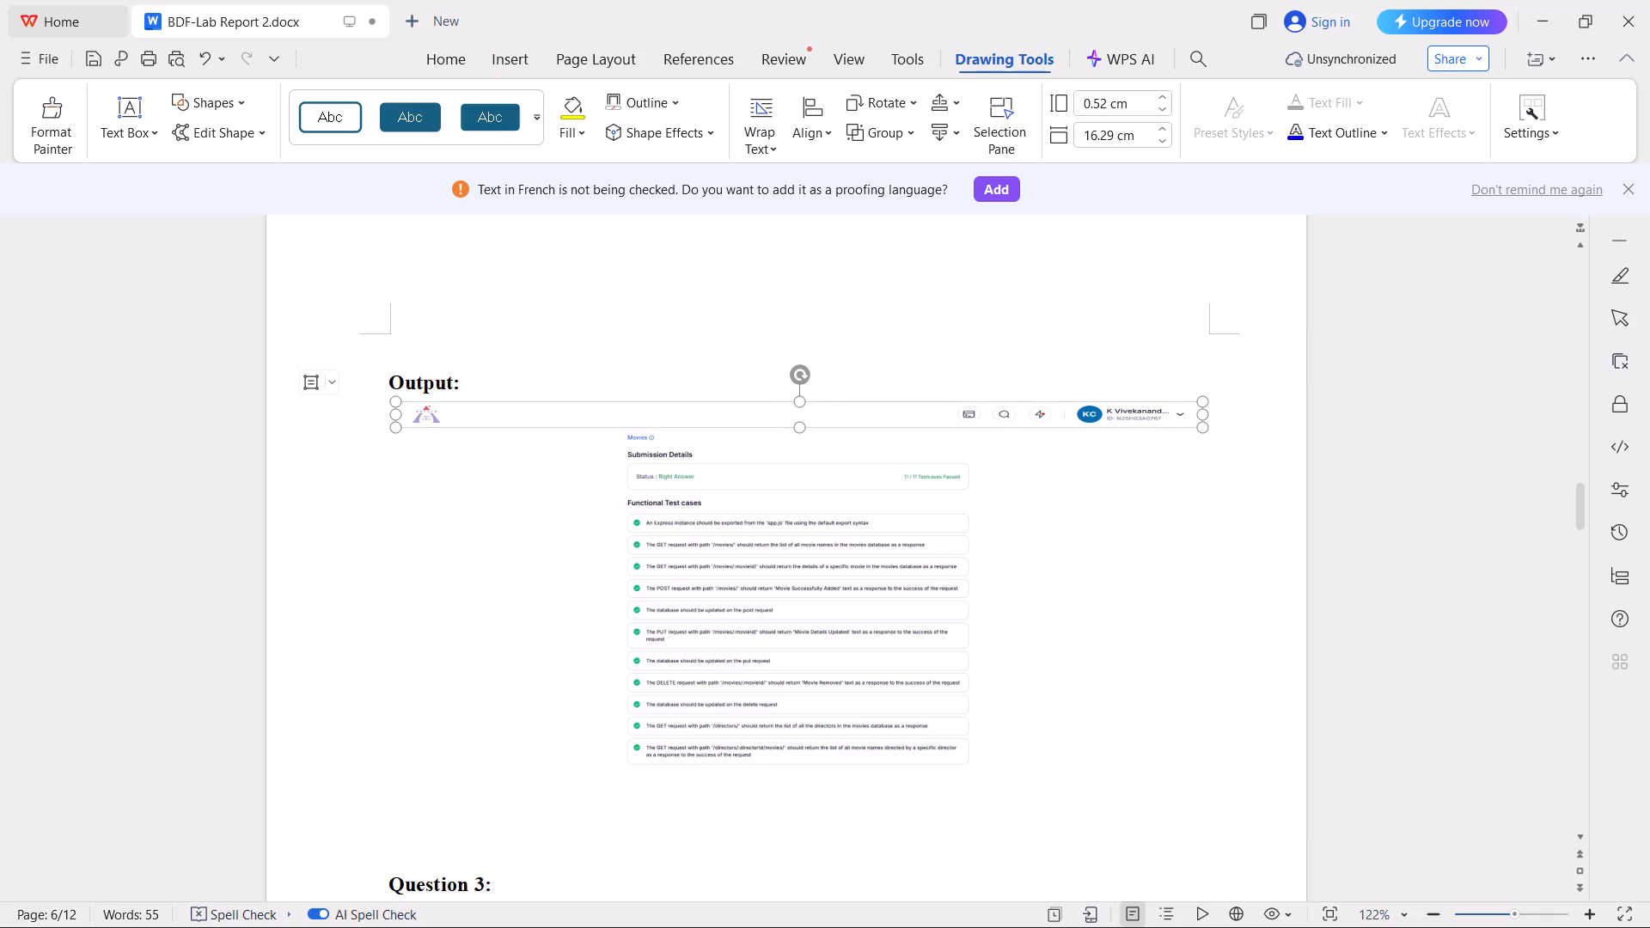
click(871, 375)
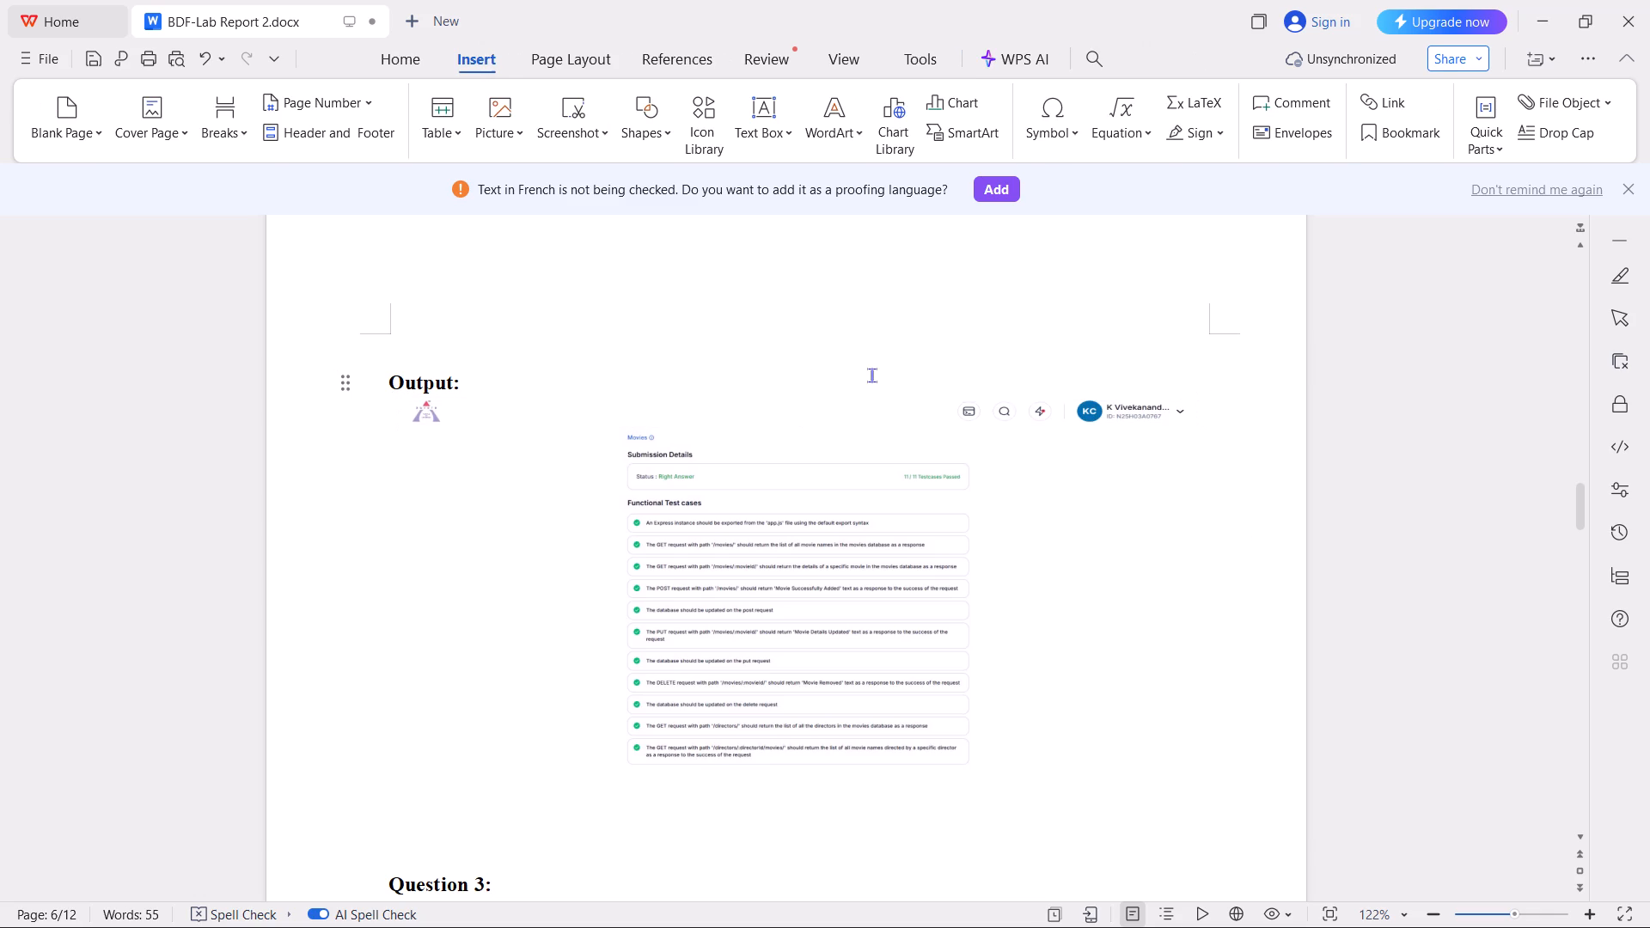
Check Question 2's output picture with its new banner, Question 3's Covid-19 India picture and the pages that follow.
scroll(871, 375, down, 1)
click(1134, 557)
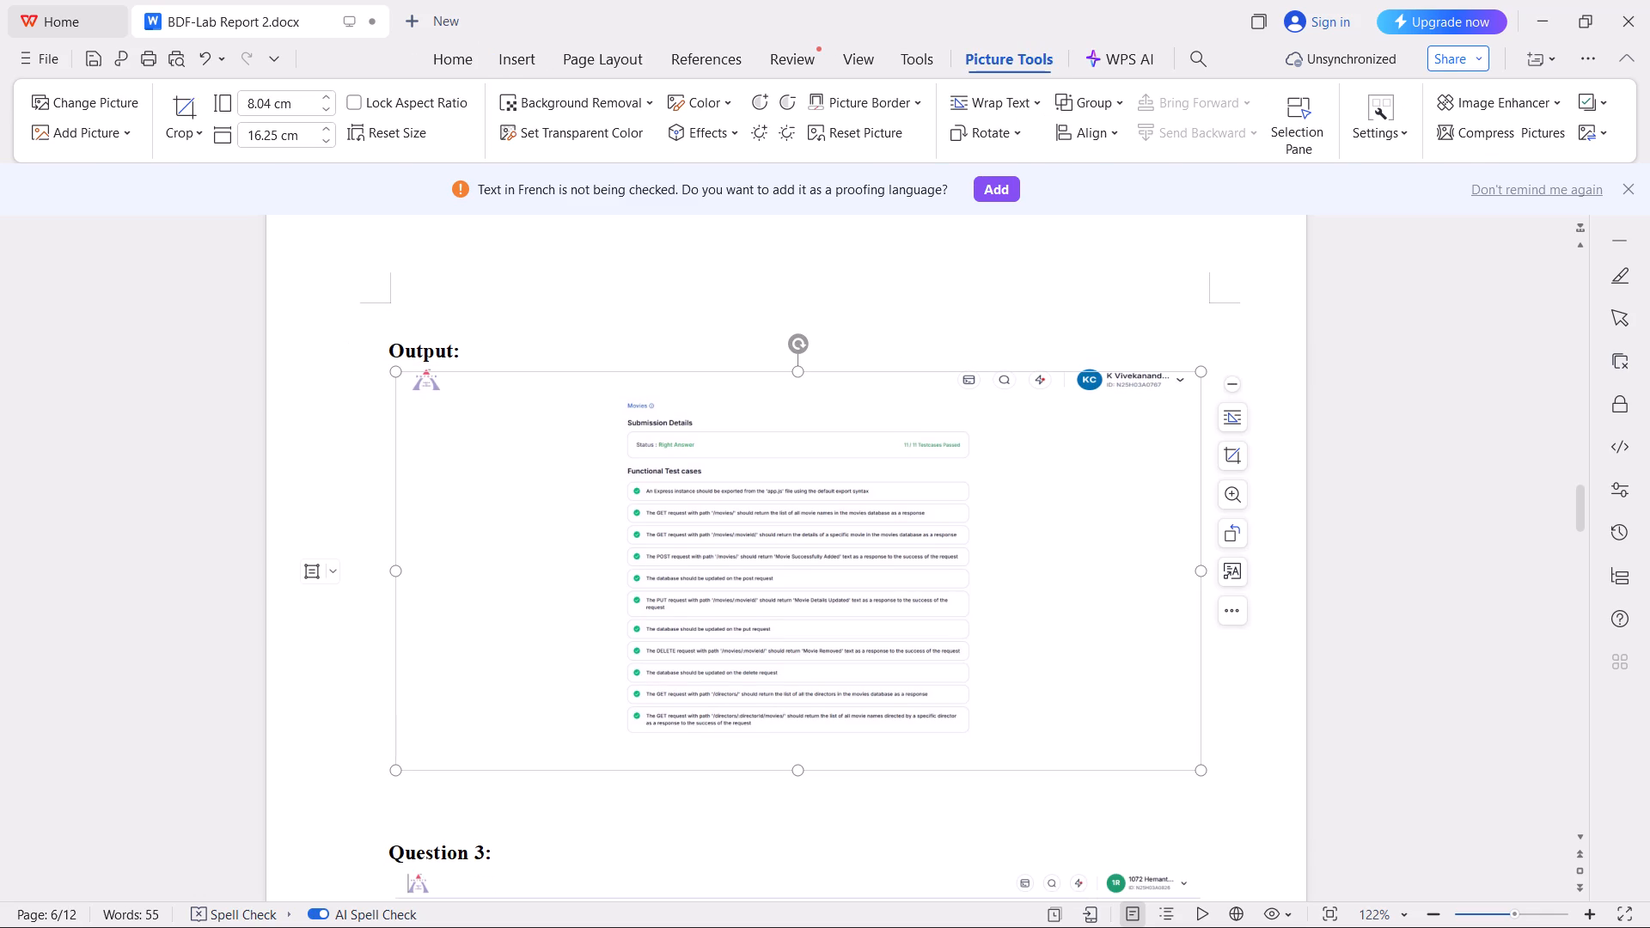
click(1269, 493)
scroll(1269, 493, down, 1)
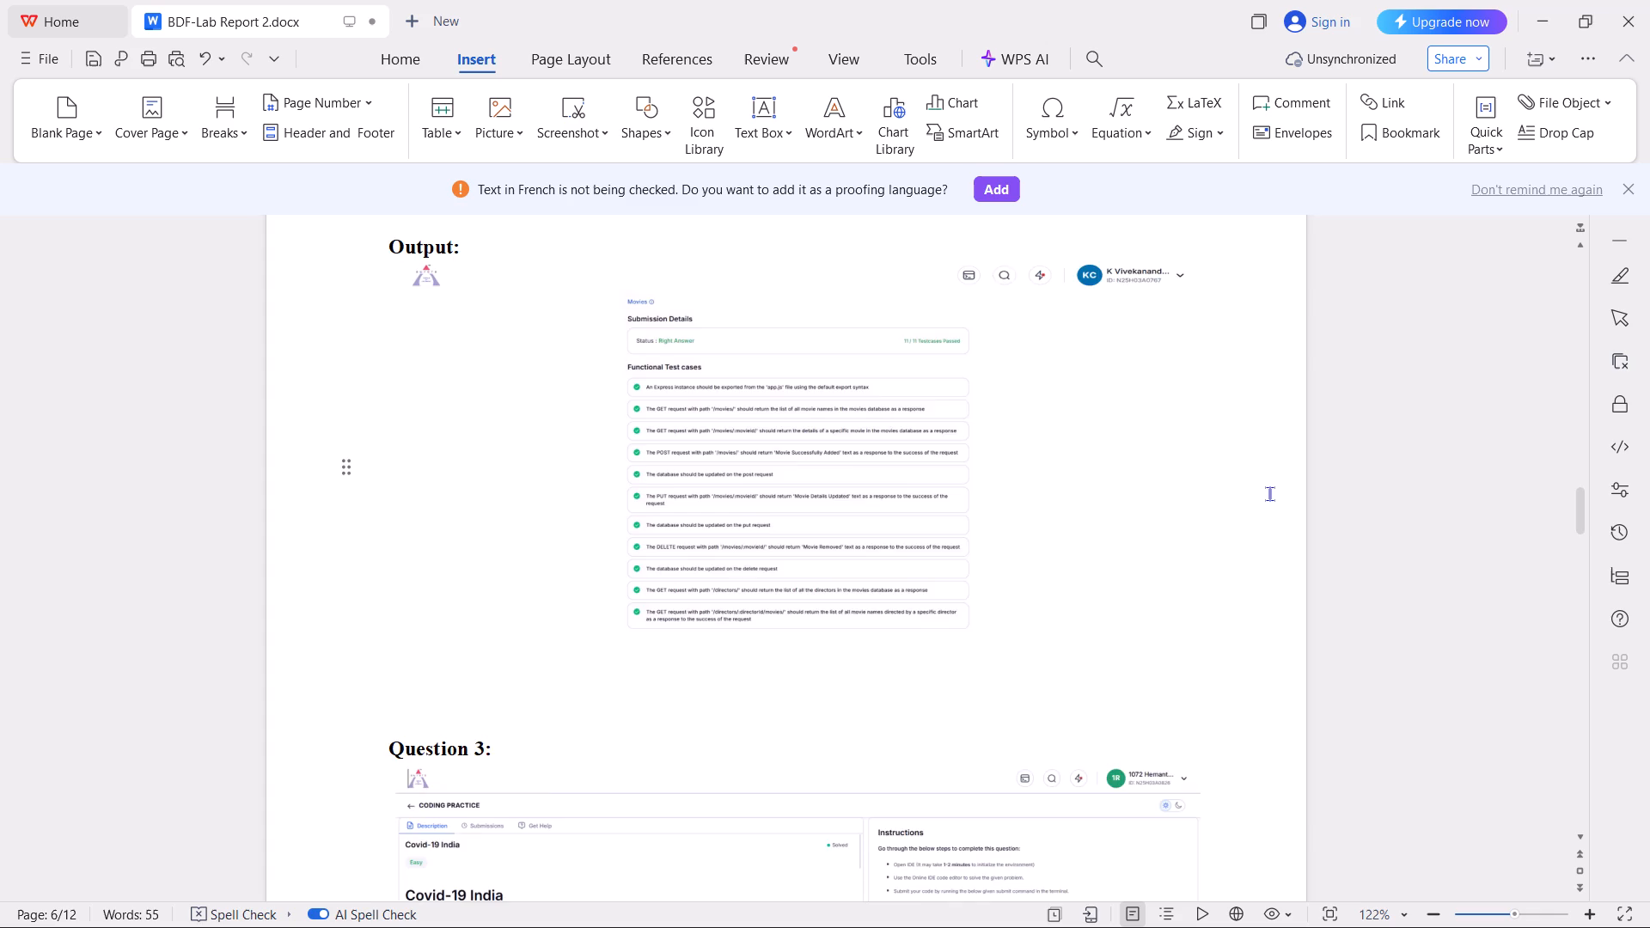
scroll(1269, 493, down, 4)
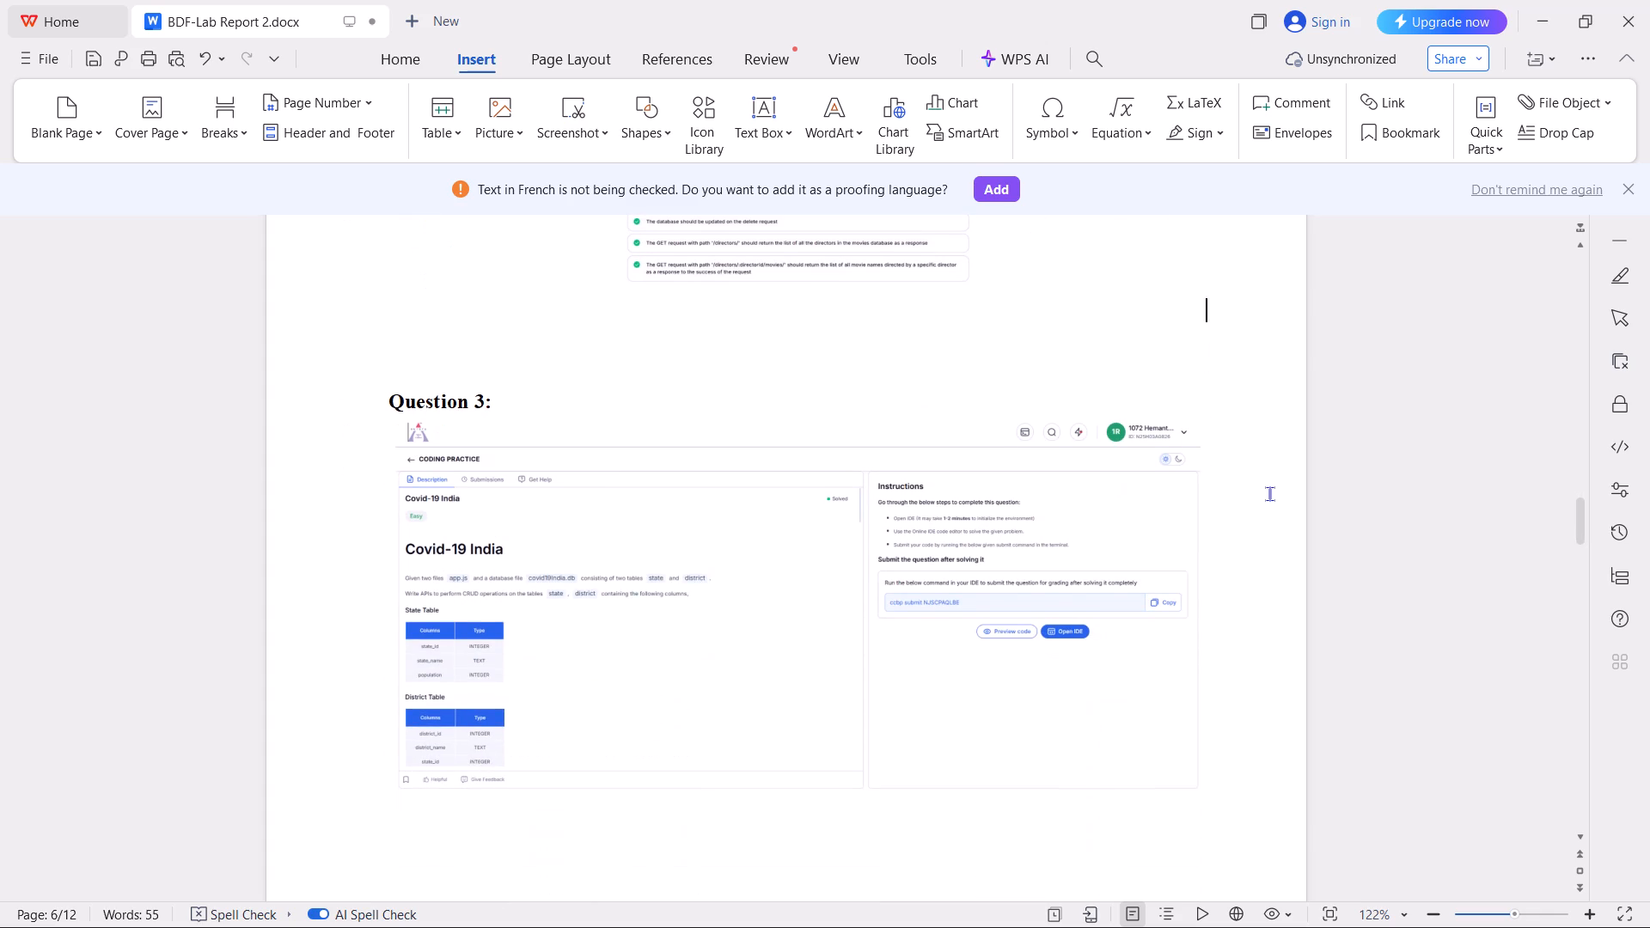
click(887, 553)
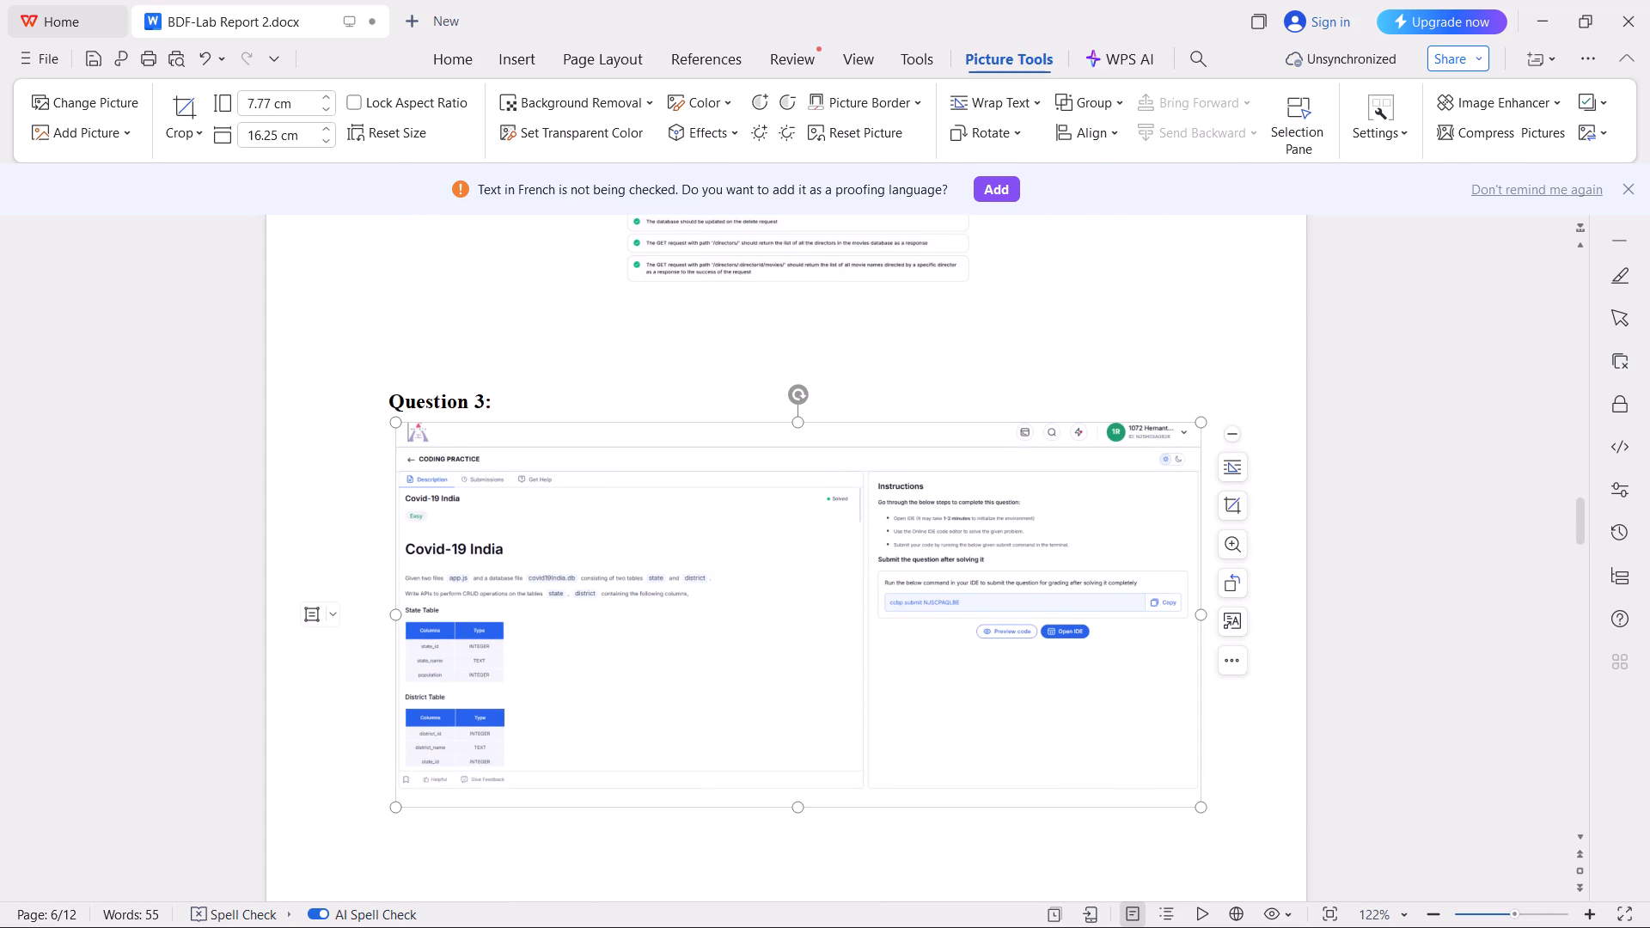
click(911, 369)
scroll(911, 369, down, 2)
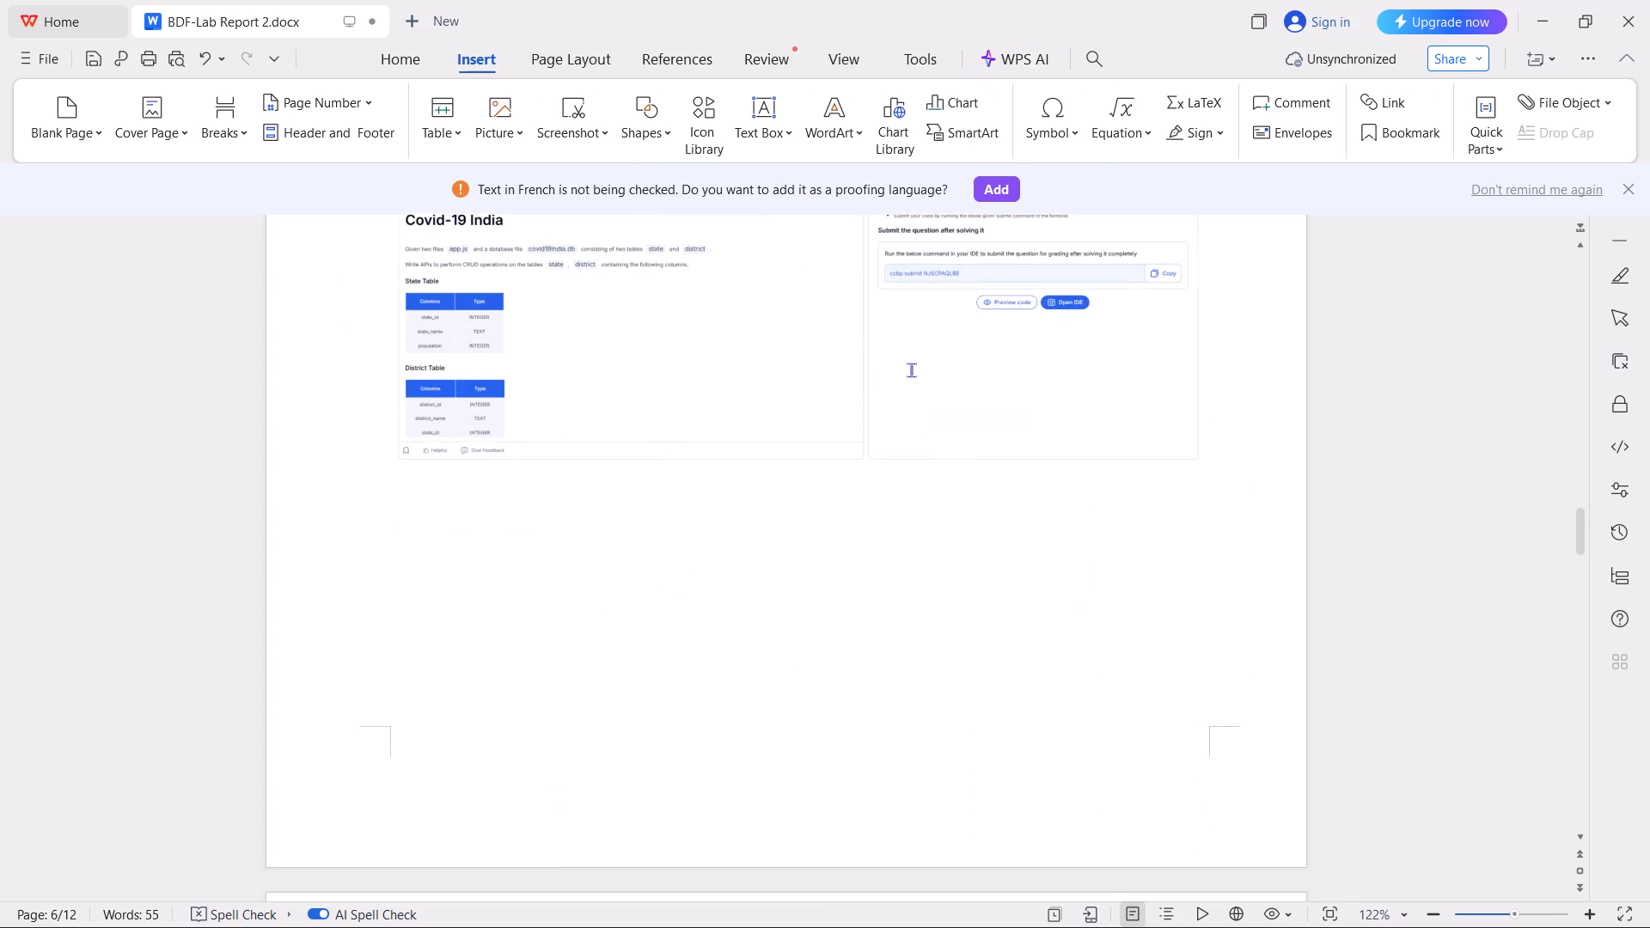
scroll(911, 369, down, 2)
scroll(911, 369, up, 3)
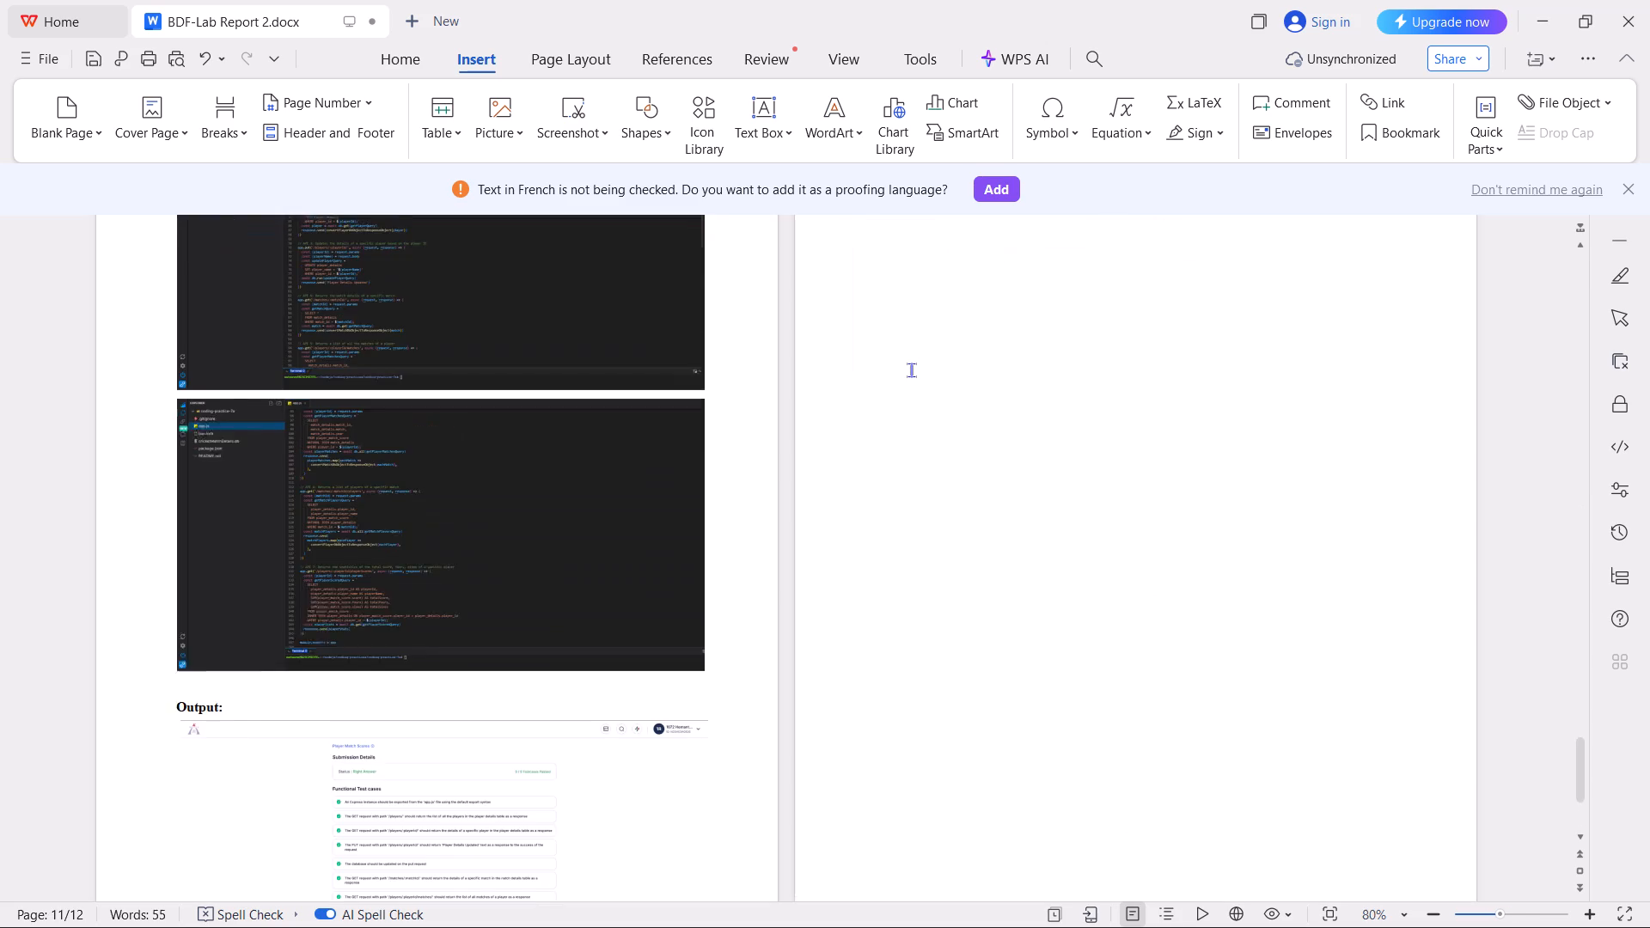
scroll(911, 369, up, 1)
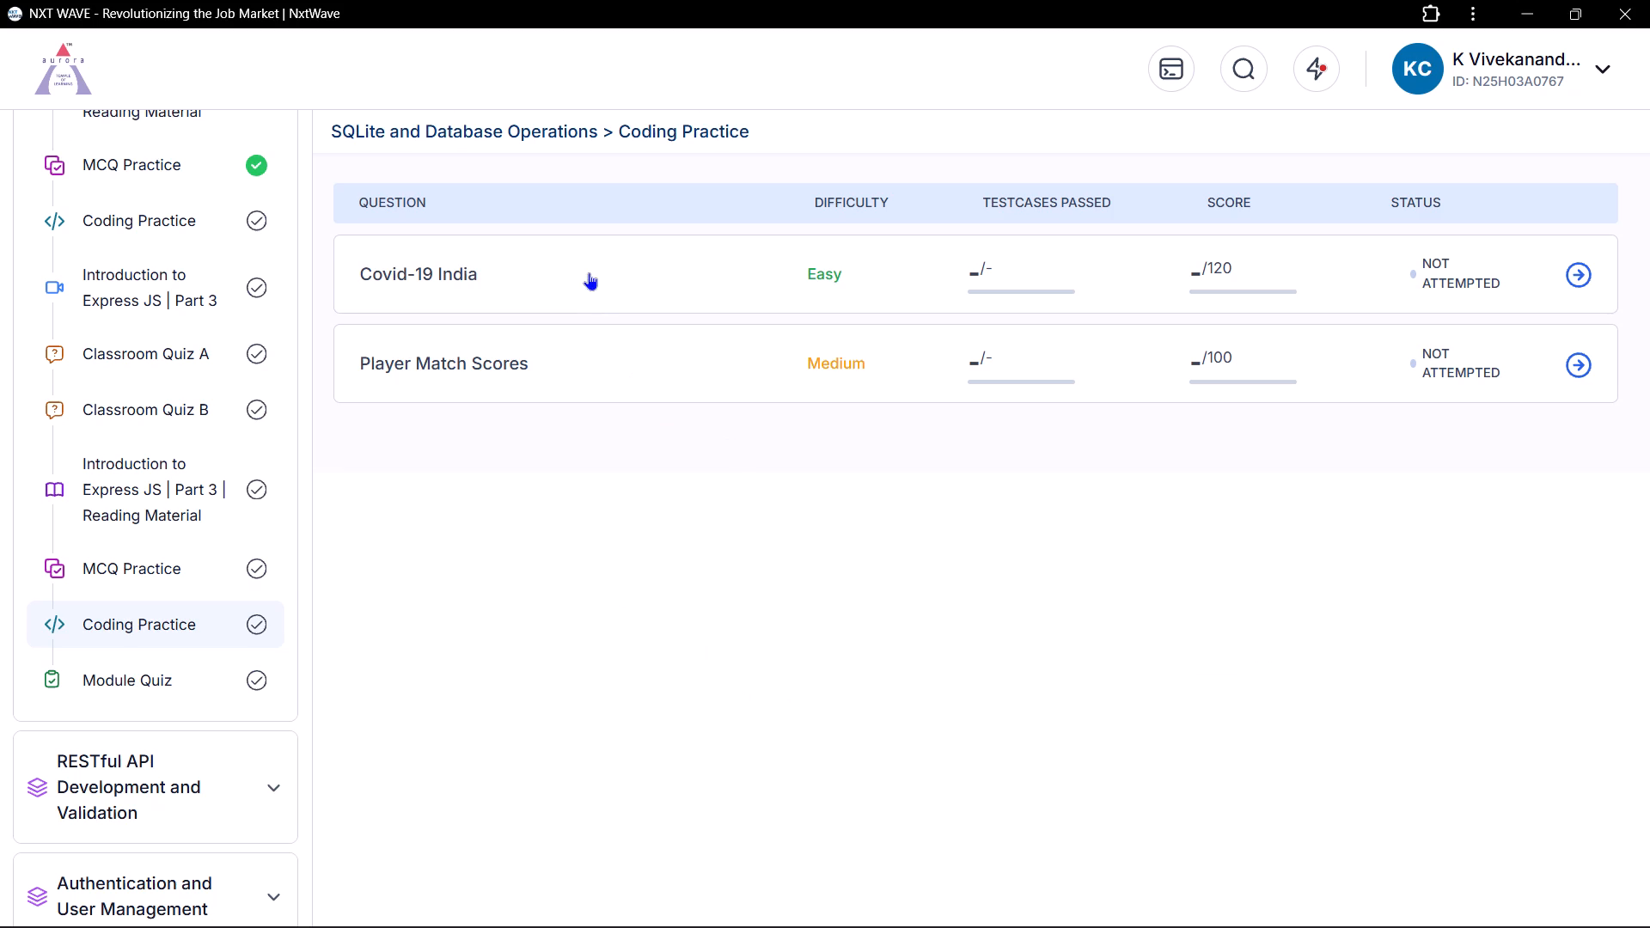
Open the Covid-19 India coding practice question and capture its whole page below the browser title bar to the clipboard.
click(589, 272)
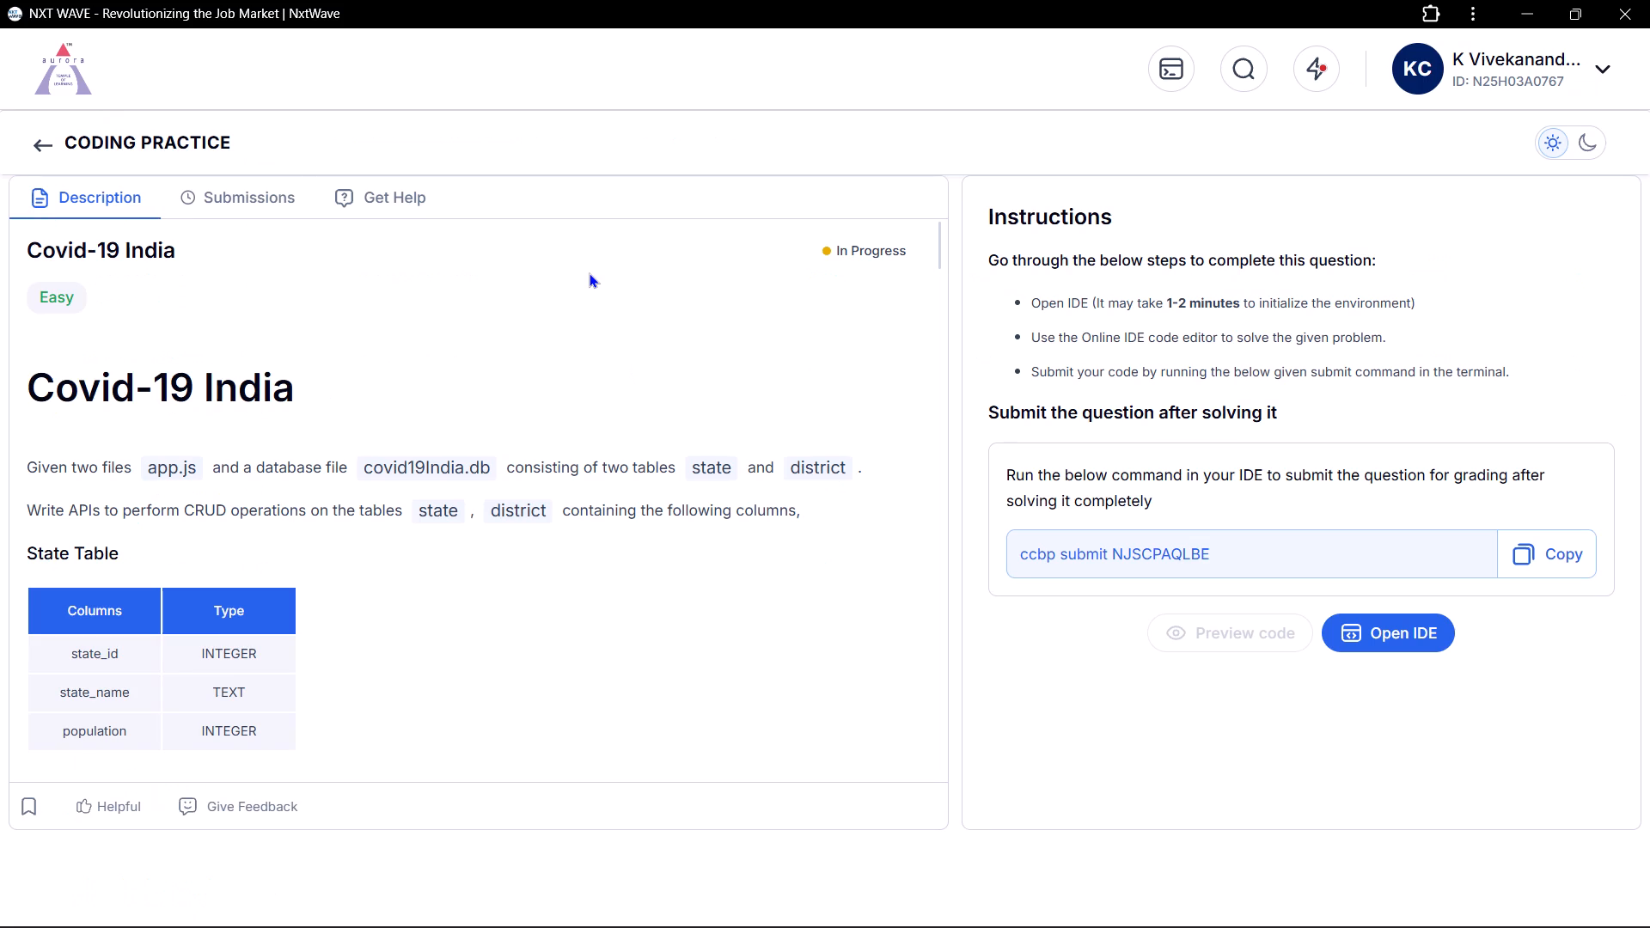
key(shift+super+s)
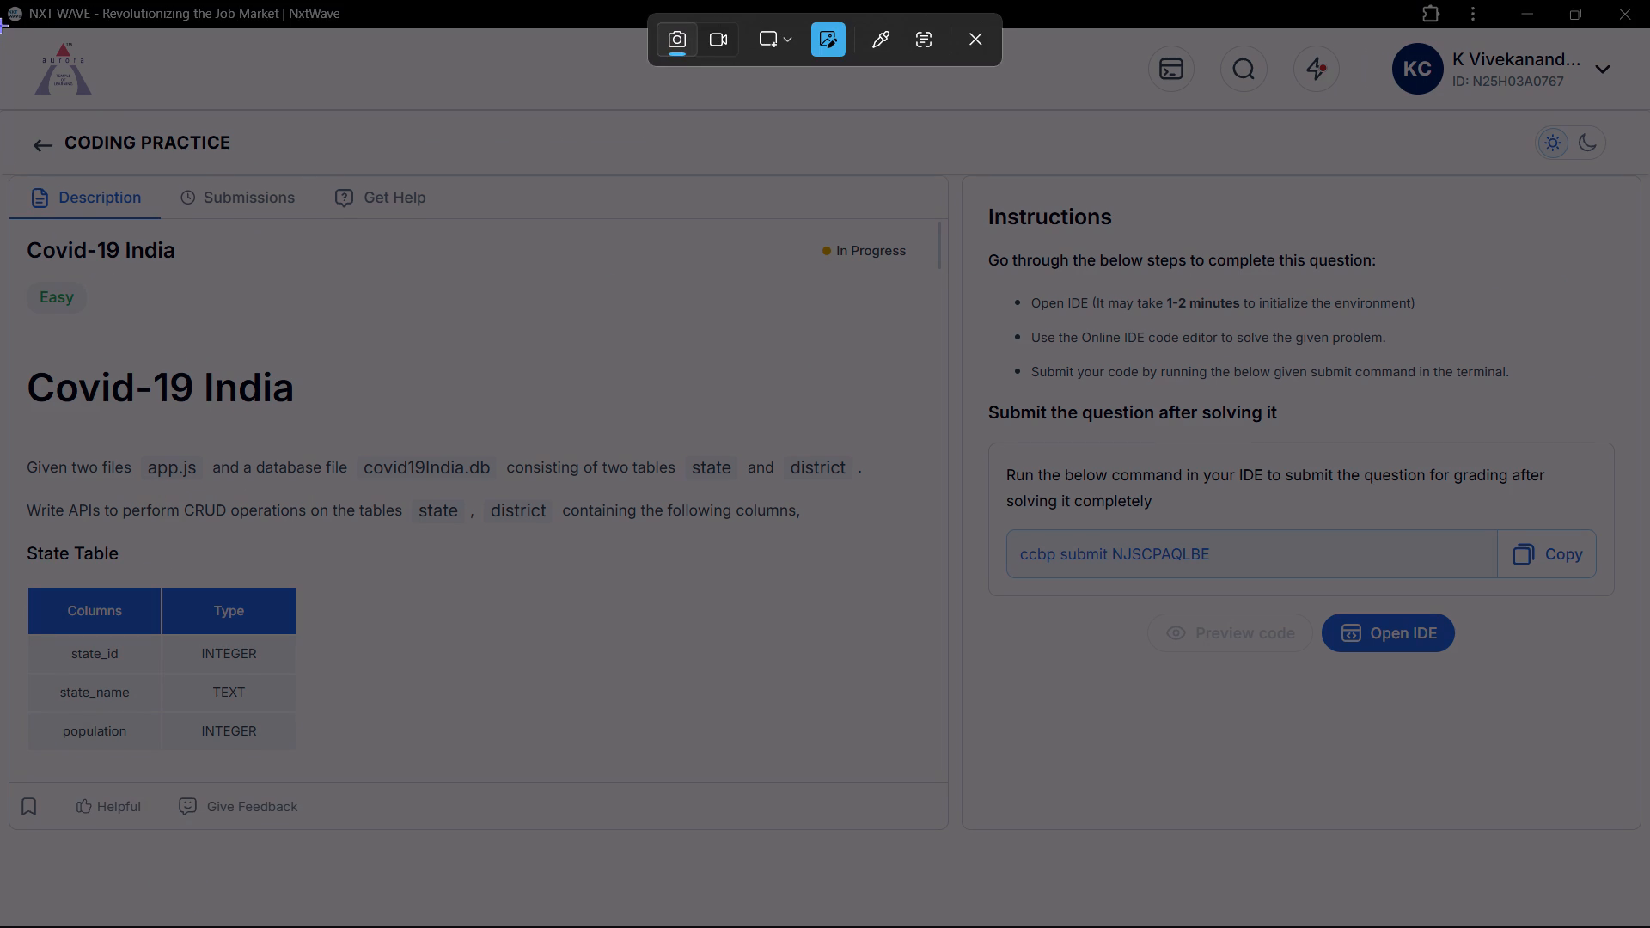
drag(0, 27, 1035, 927)
scroll(565, 532, right, 4)
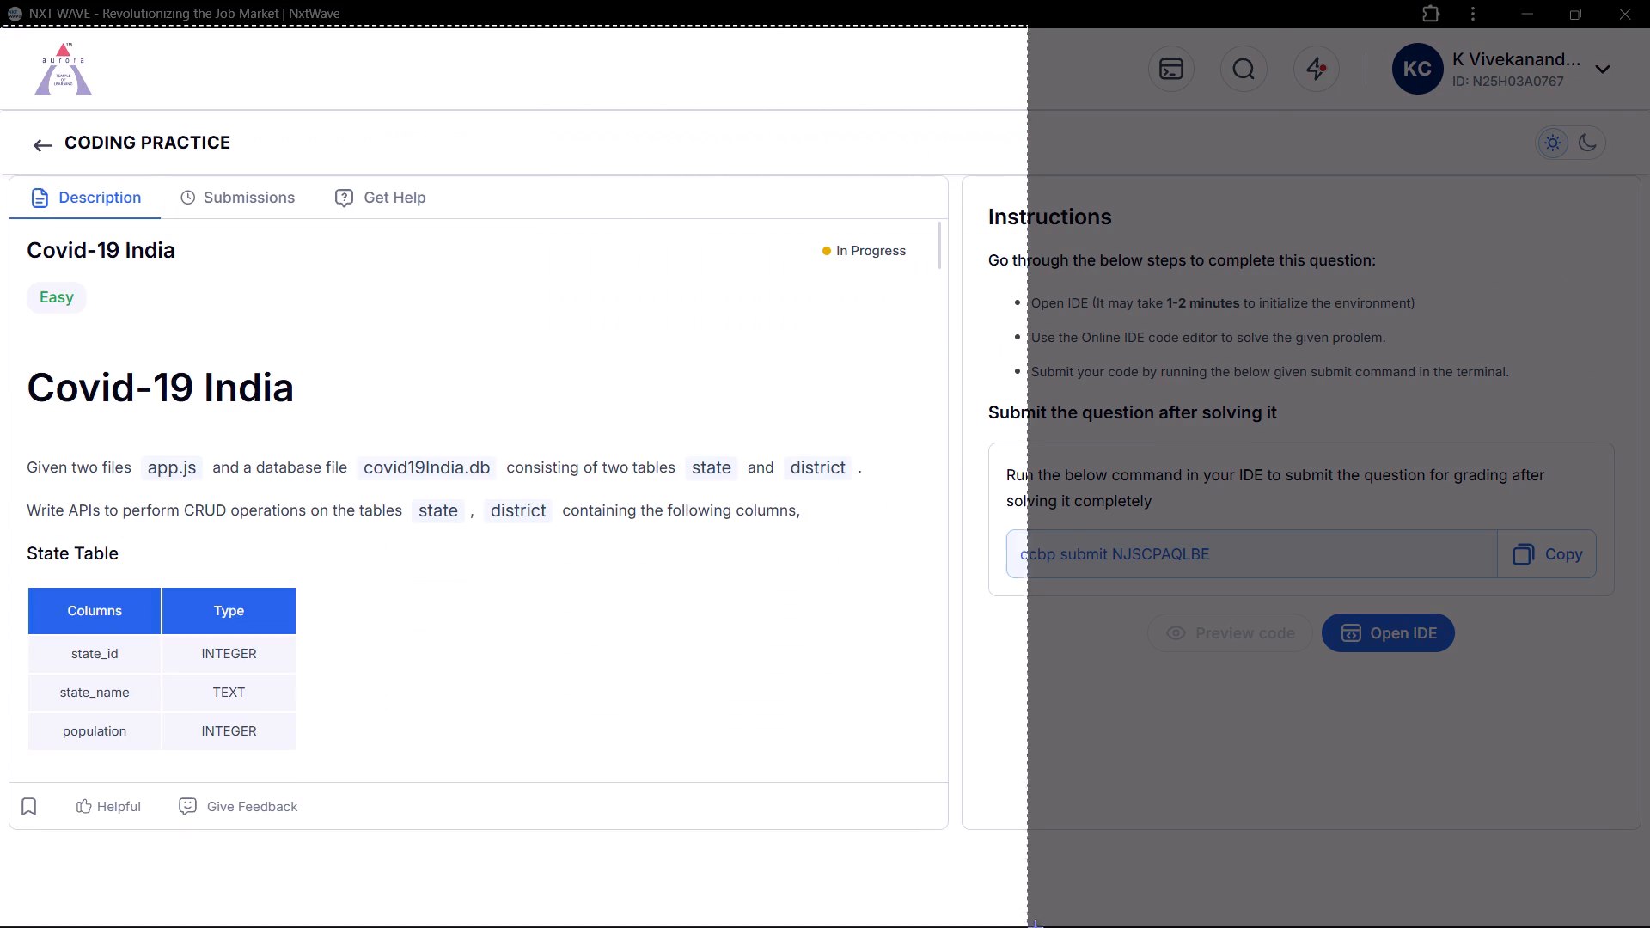
scroll(1035, 927, right, 2)
drag(1035, 927, 1649, 927)
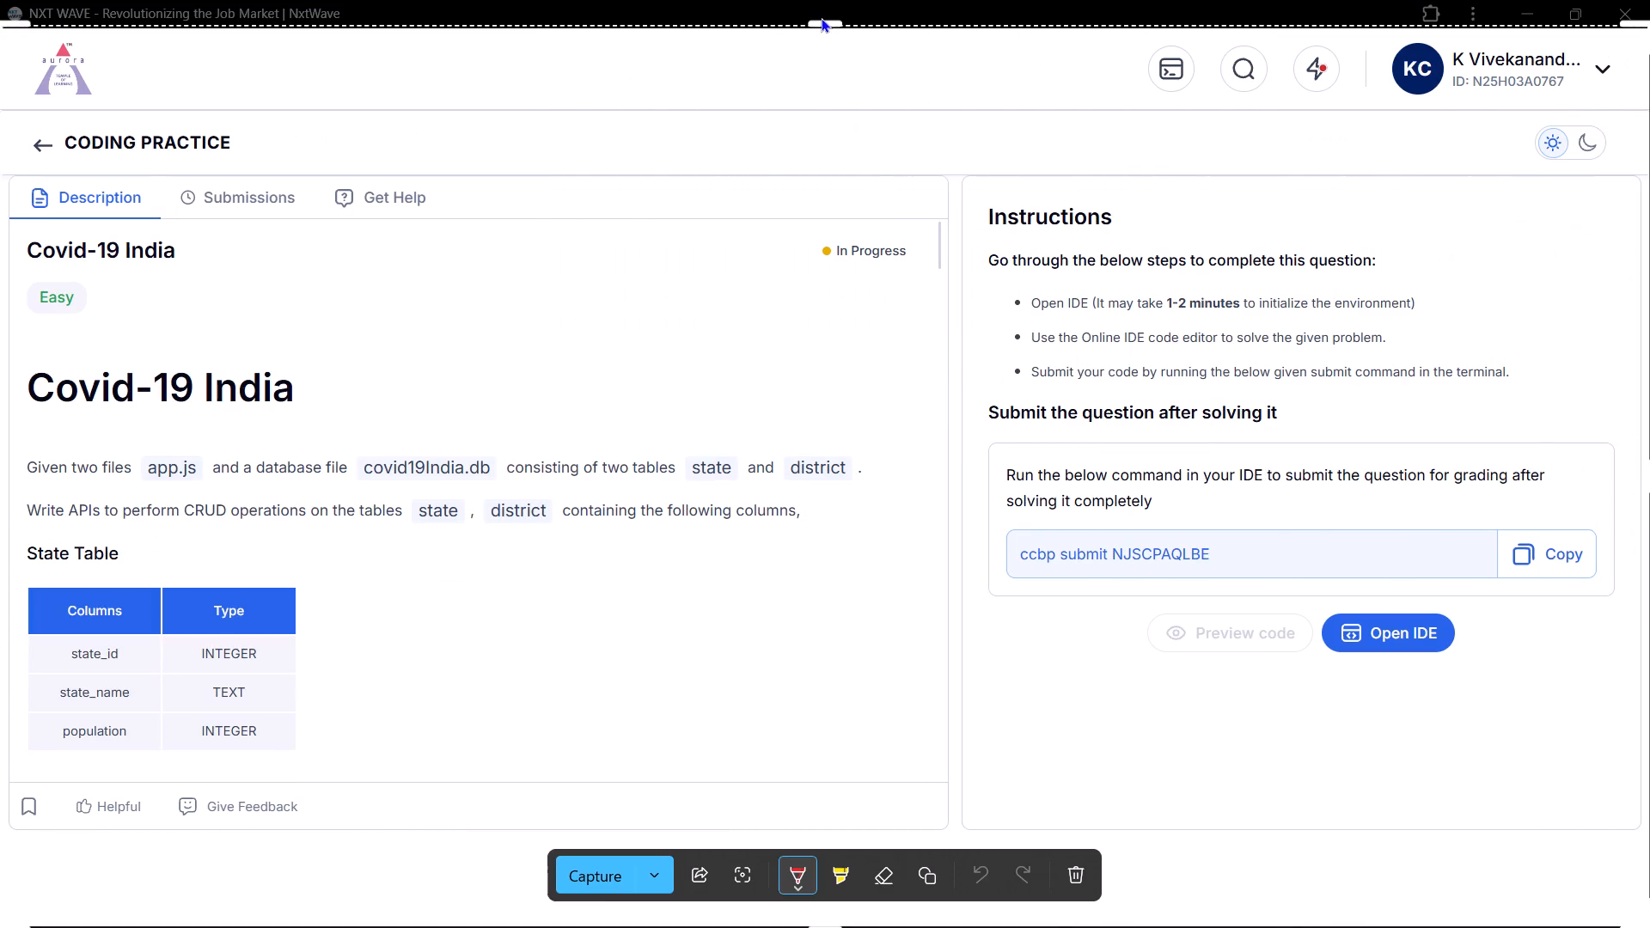
click(823, 24)
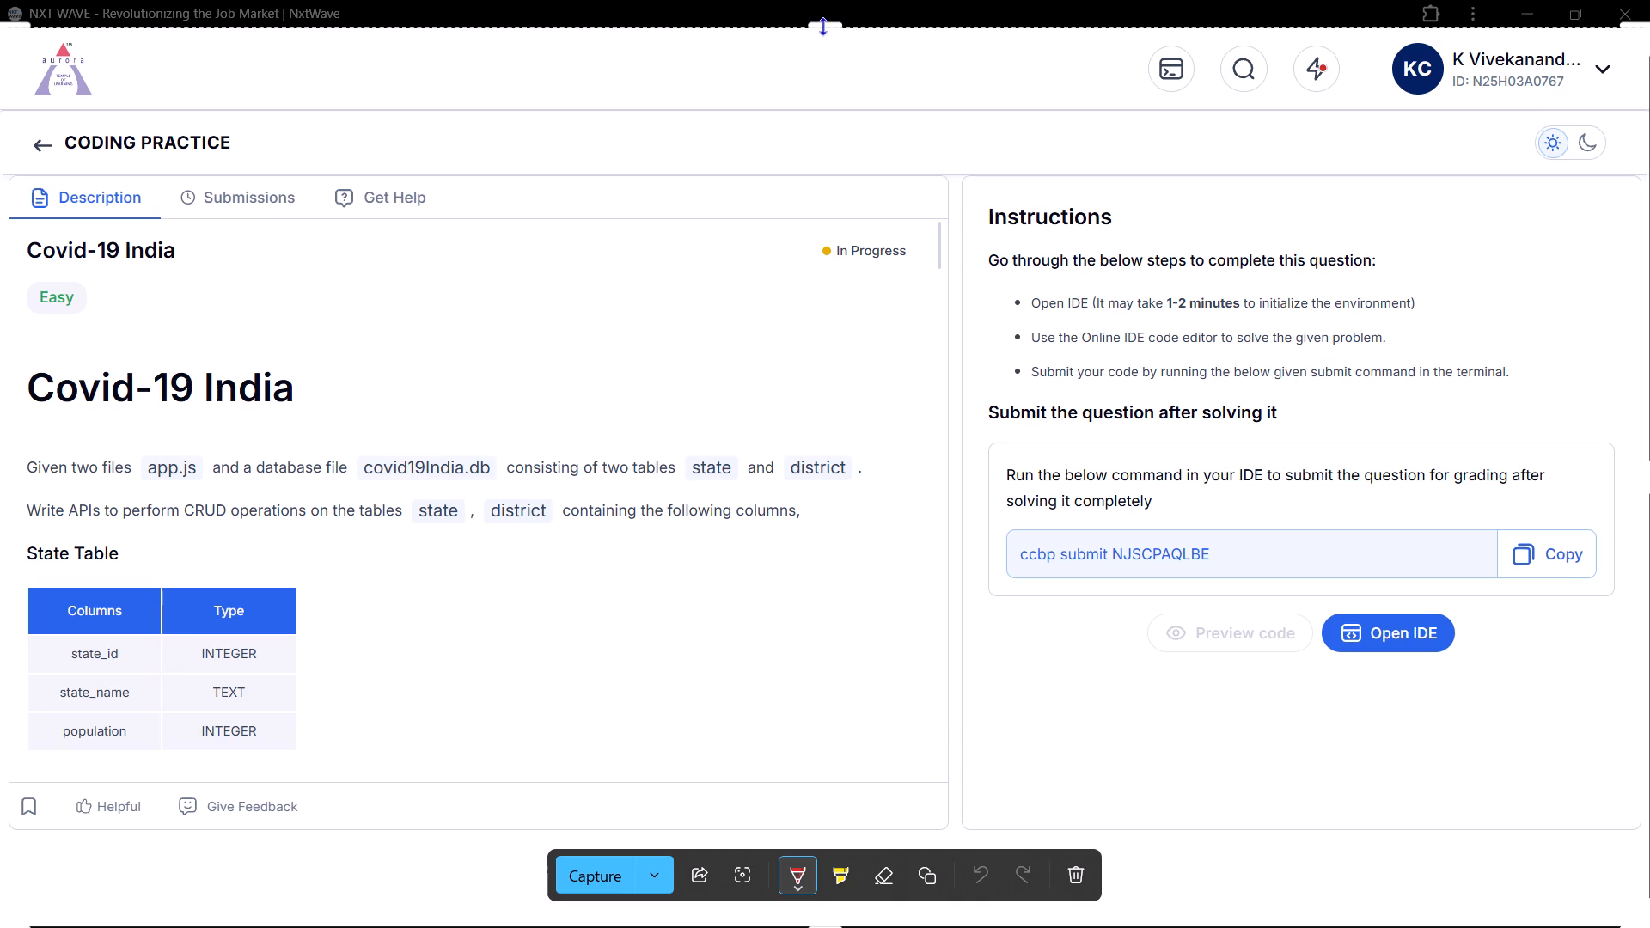
key(ctrl+c)
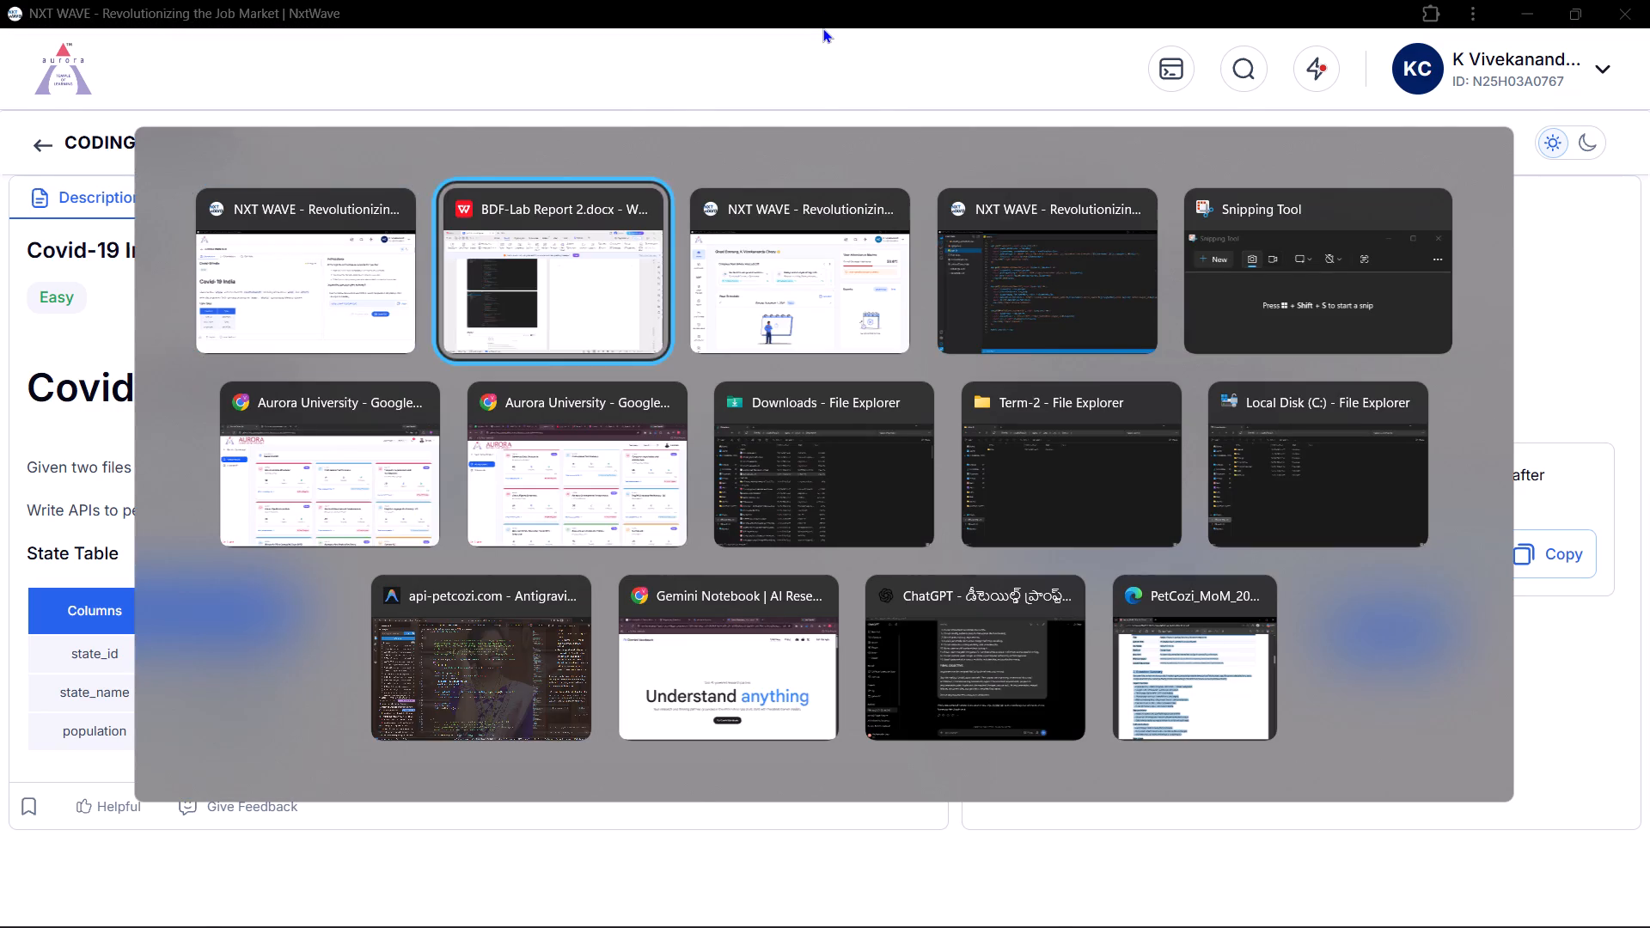
Switch to BDF-Lab Report 2.docx in WPS Office and paste the captured Covid-19 India screenshot before Question 3's old picture.
scroll(642, 211, up, 1)
scroll(642, 211, down, 5)
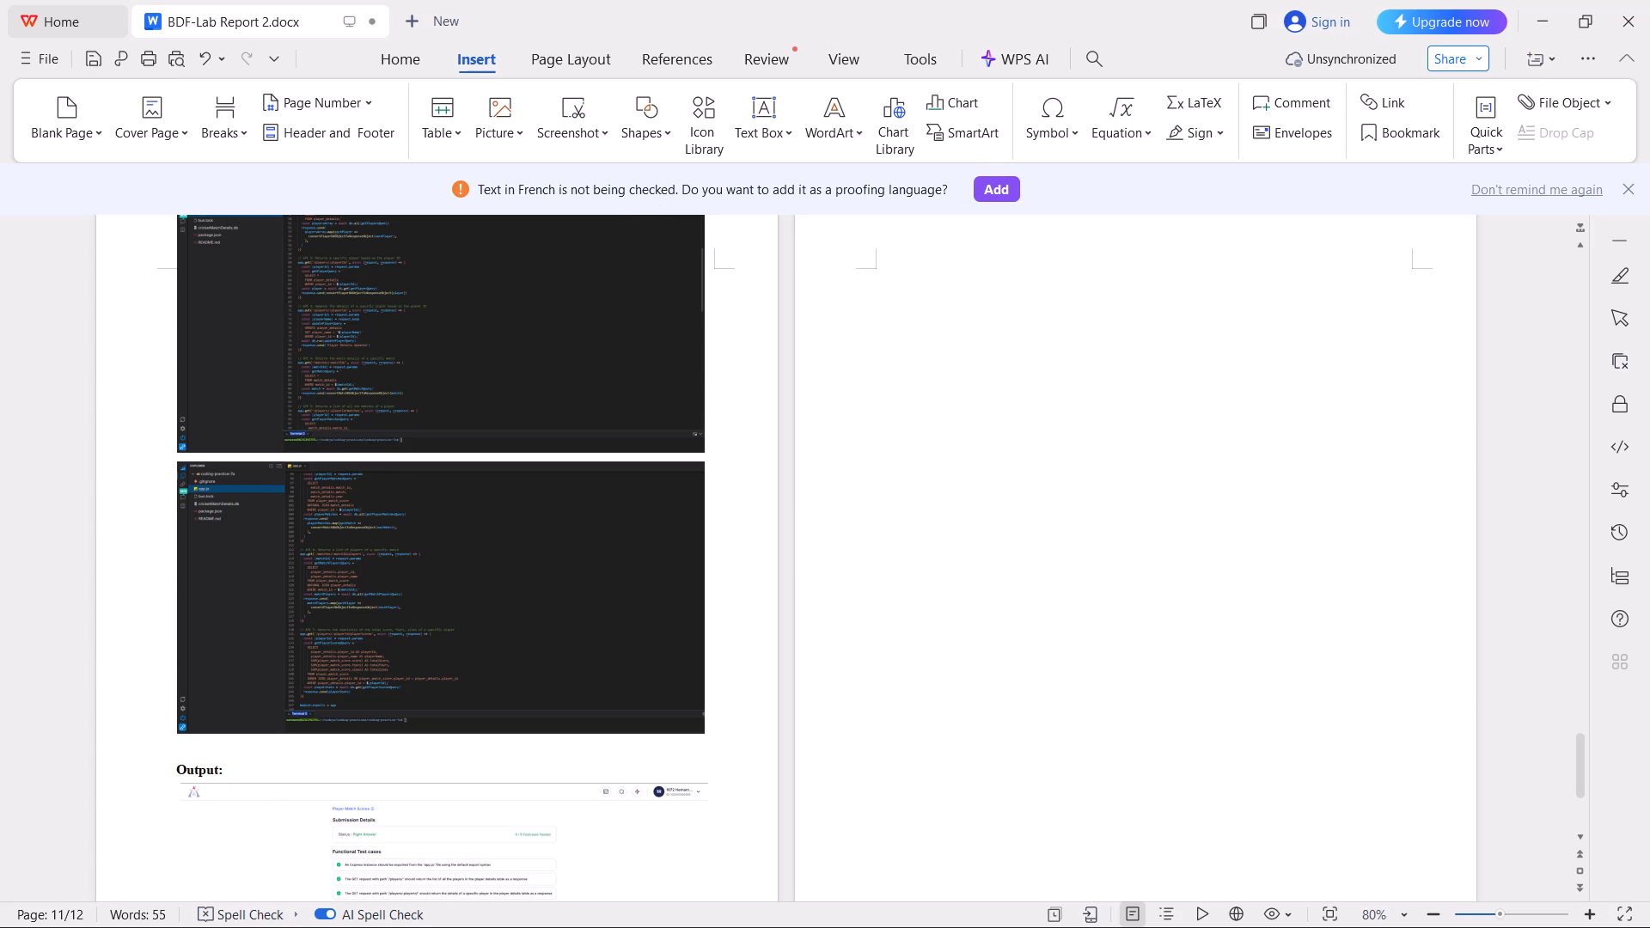
scroll(286, 583, down, 2)
click(534, 605)
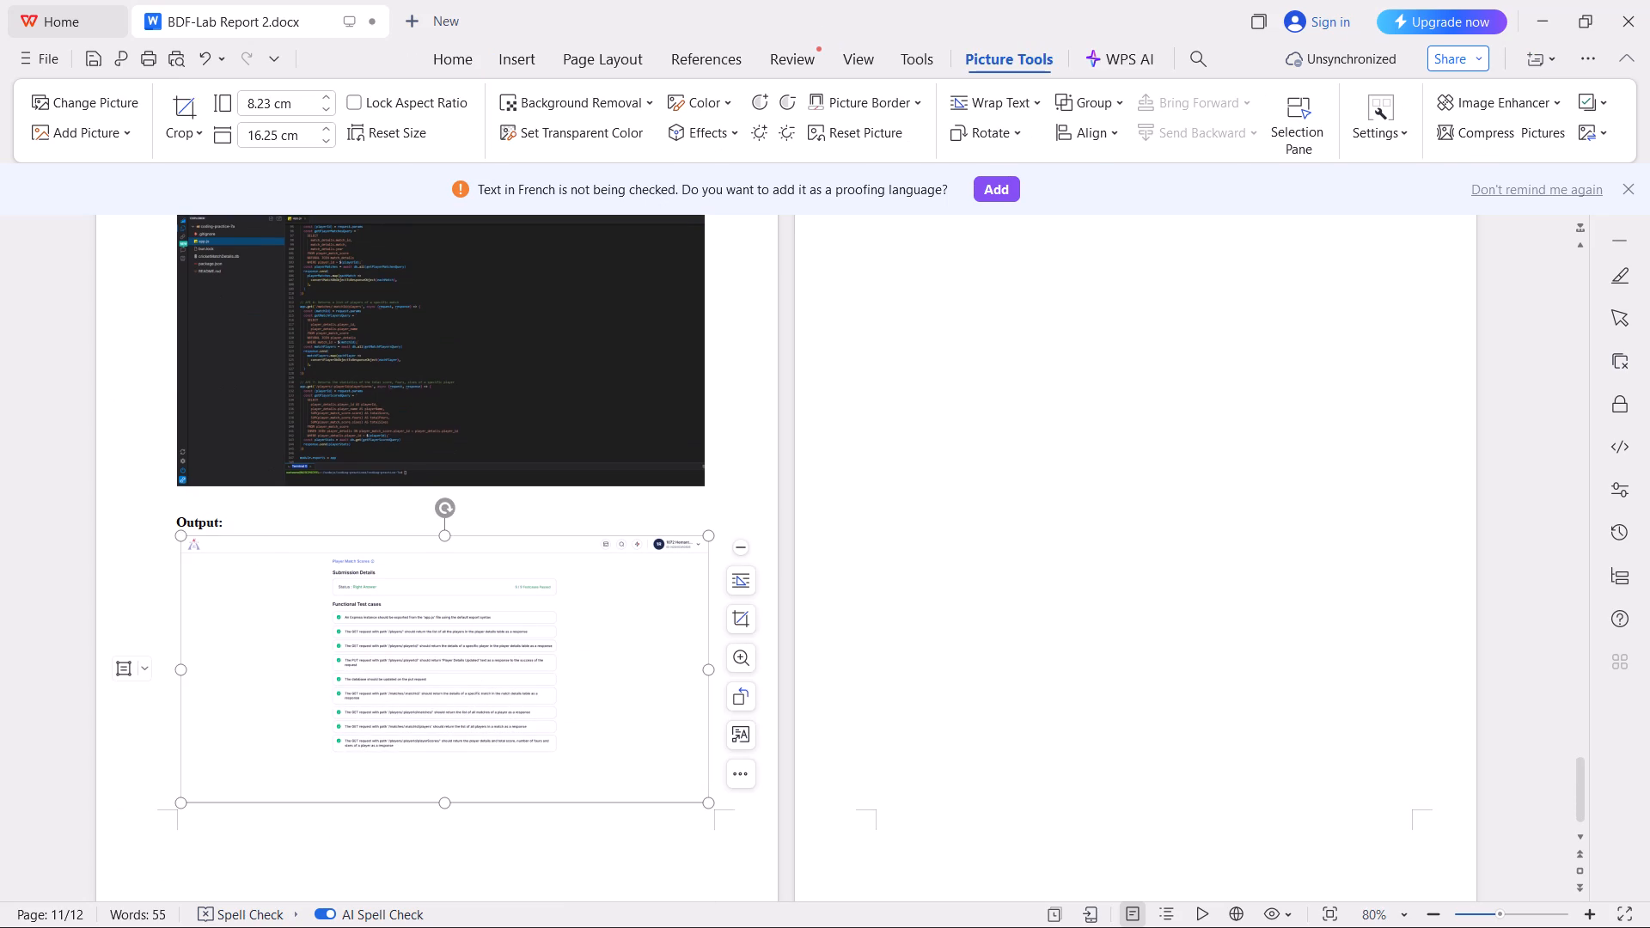
scroll(534, 605, up, 11)
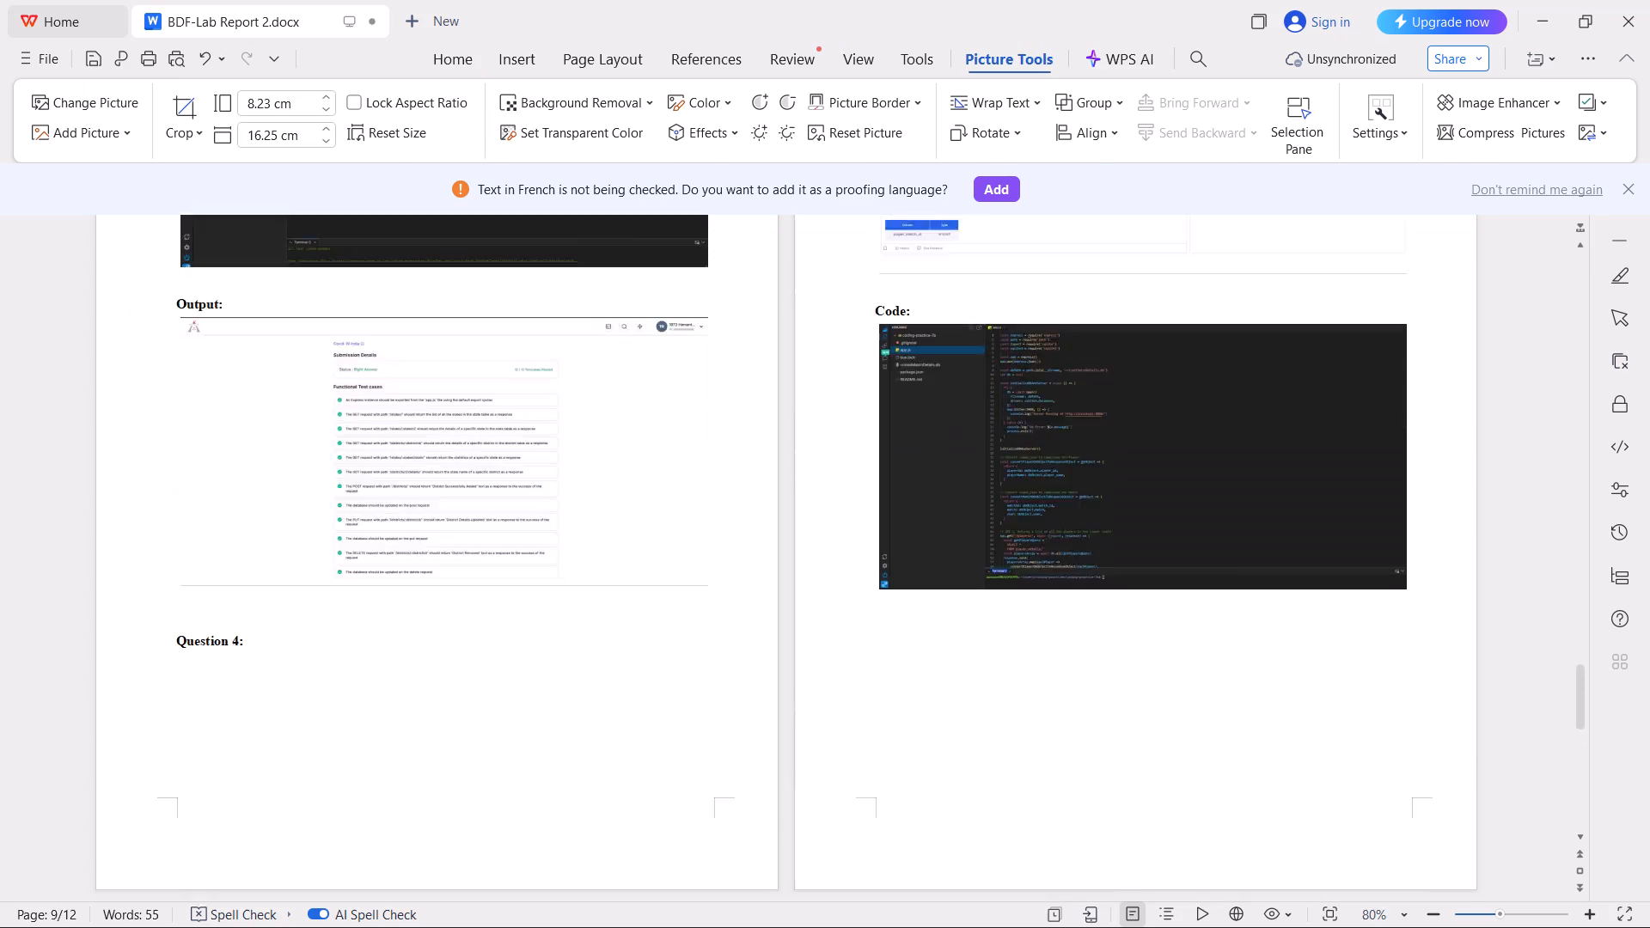
scroll(534, 605, up, 6)
scroll(534, 605, down, 3)
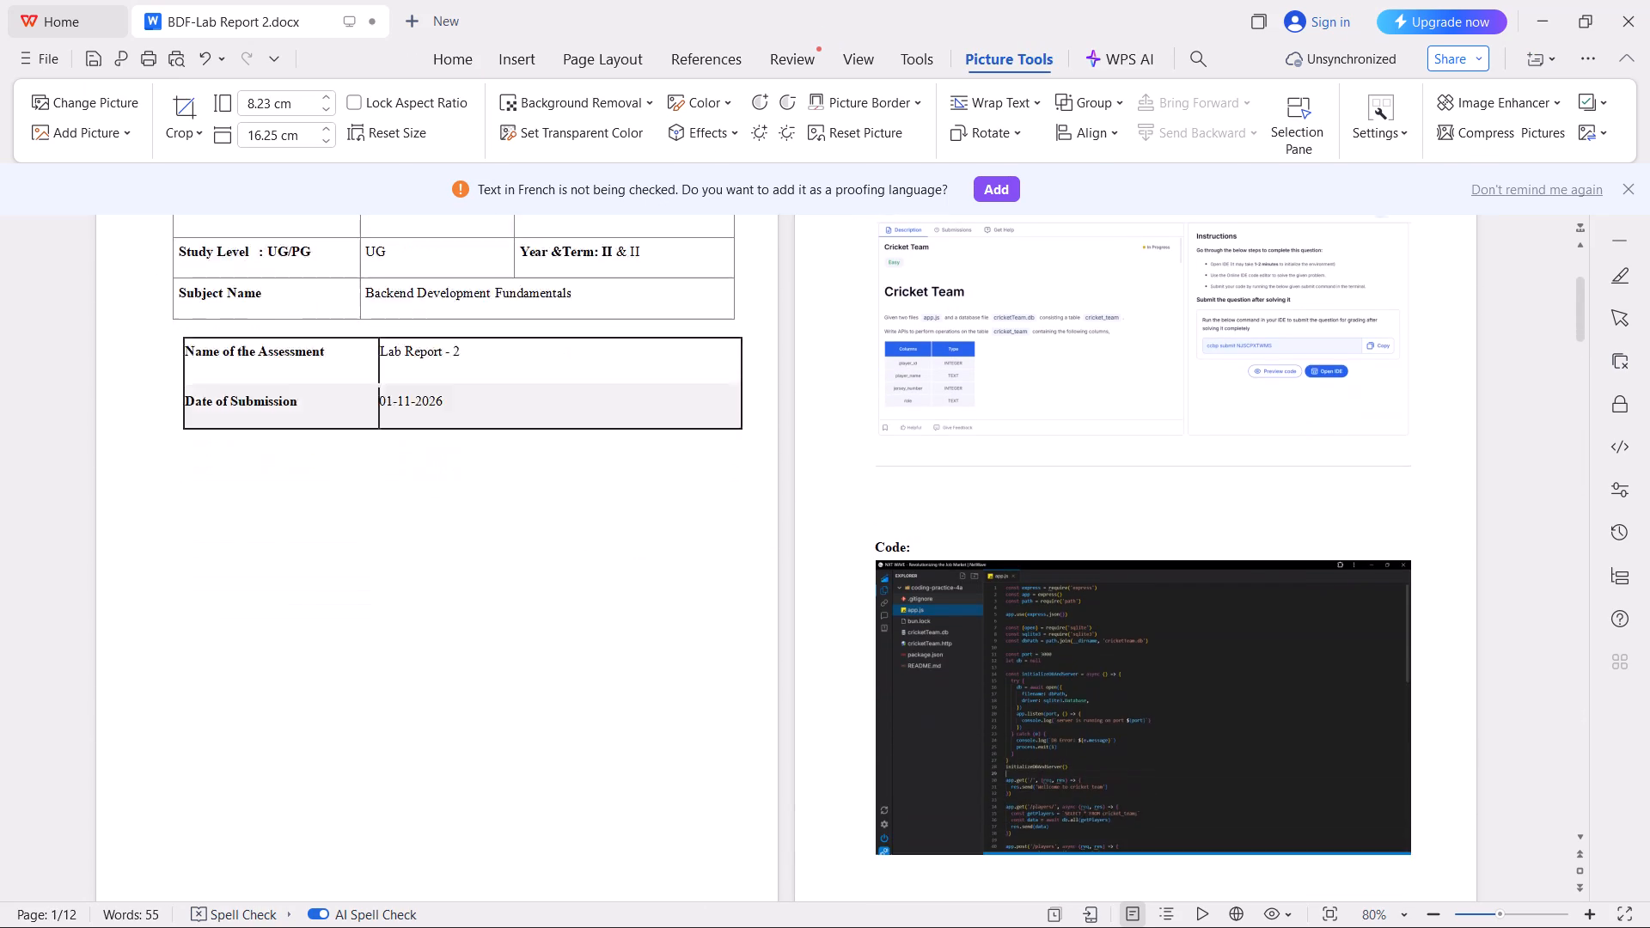
scroll(534, 605, down, 5)
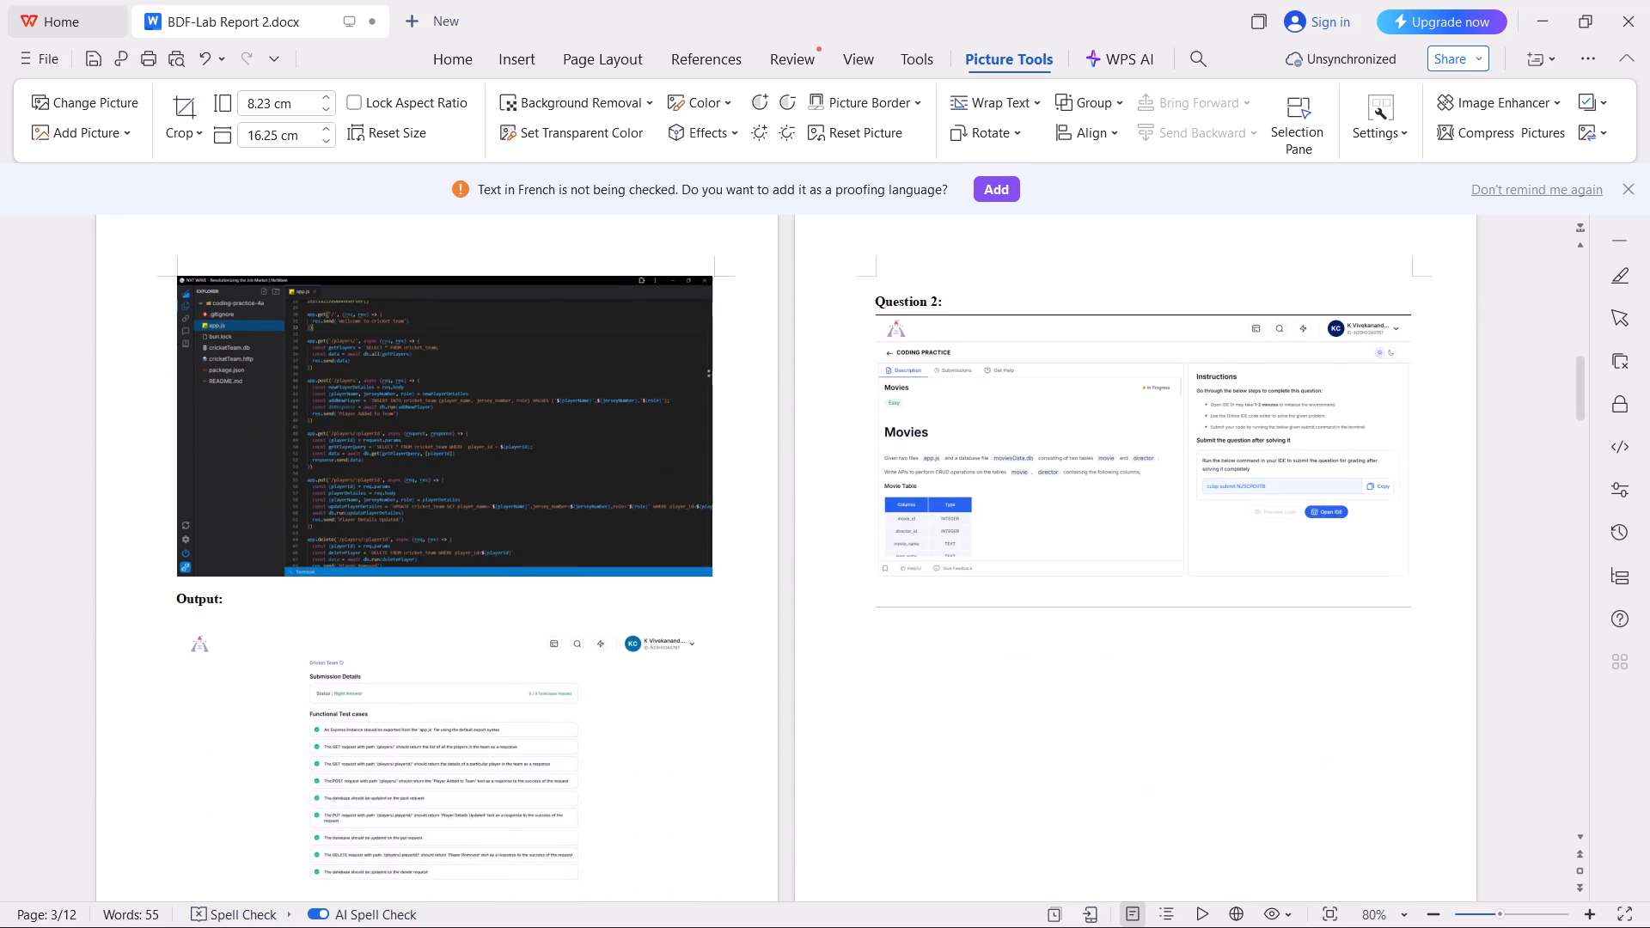
scroll(534, 605, down, 4)
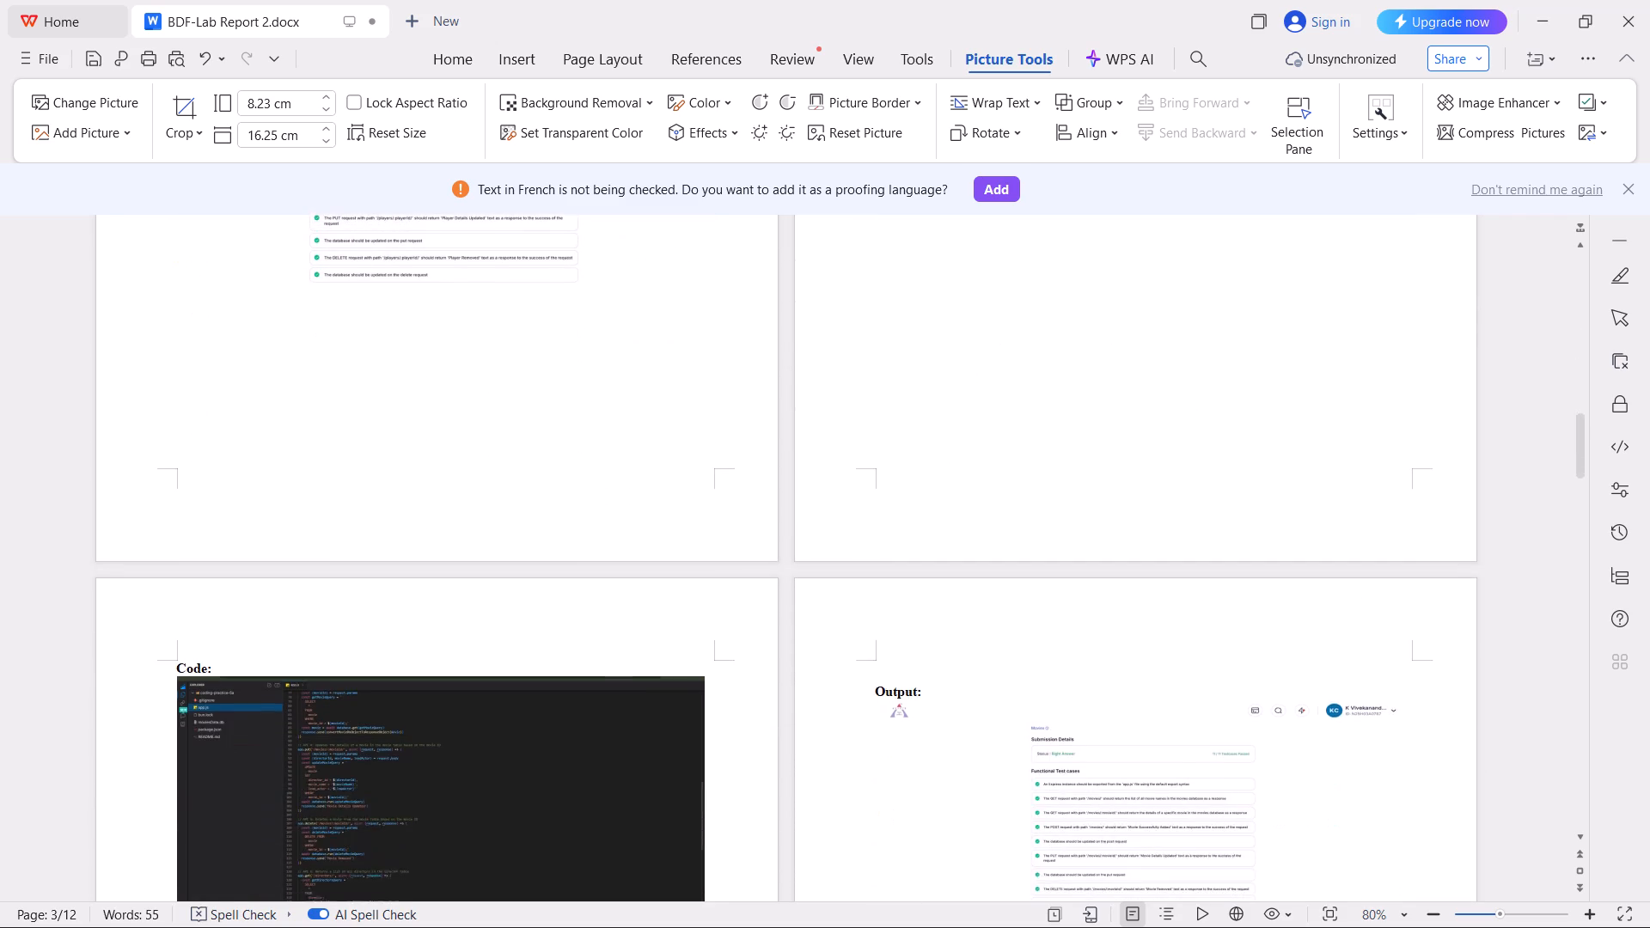
scroll(534, 605, down, 2)
scroll(534, 605, up, 4)
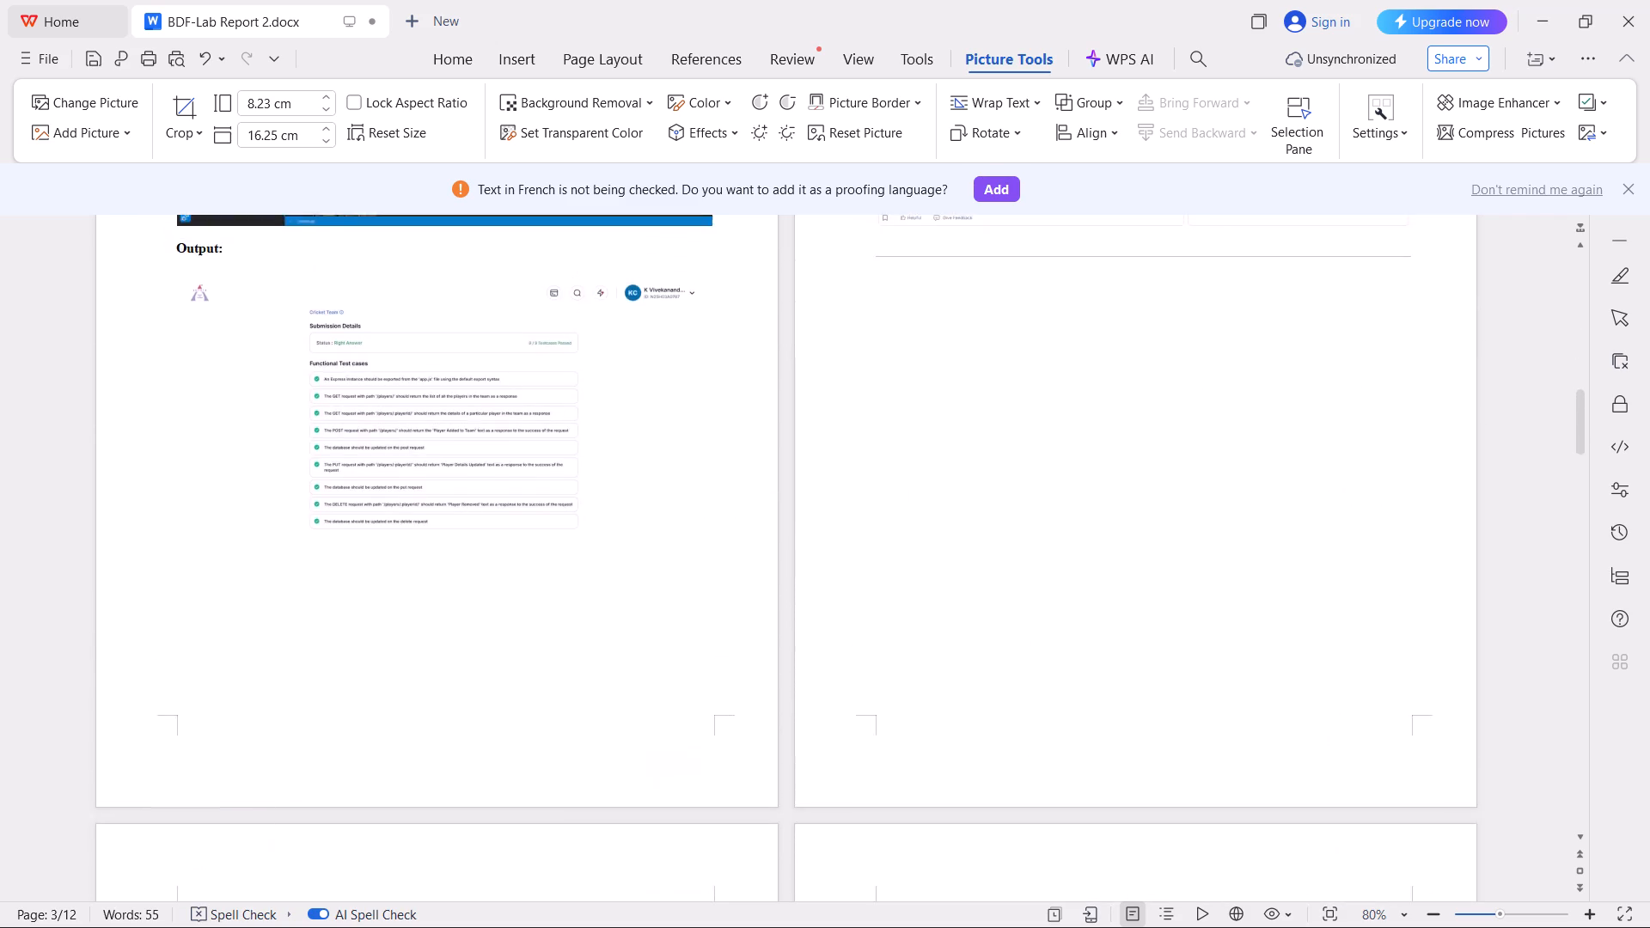
scroll(534, 605, down, 2)
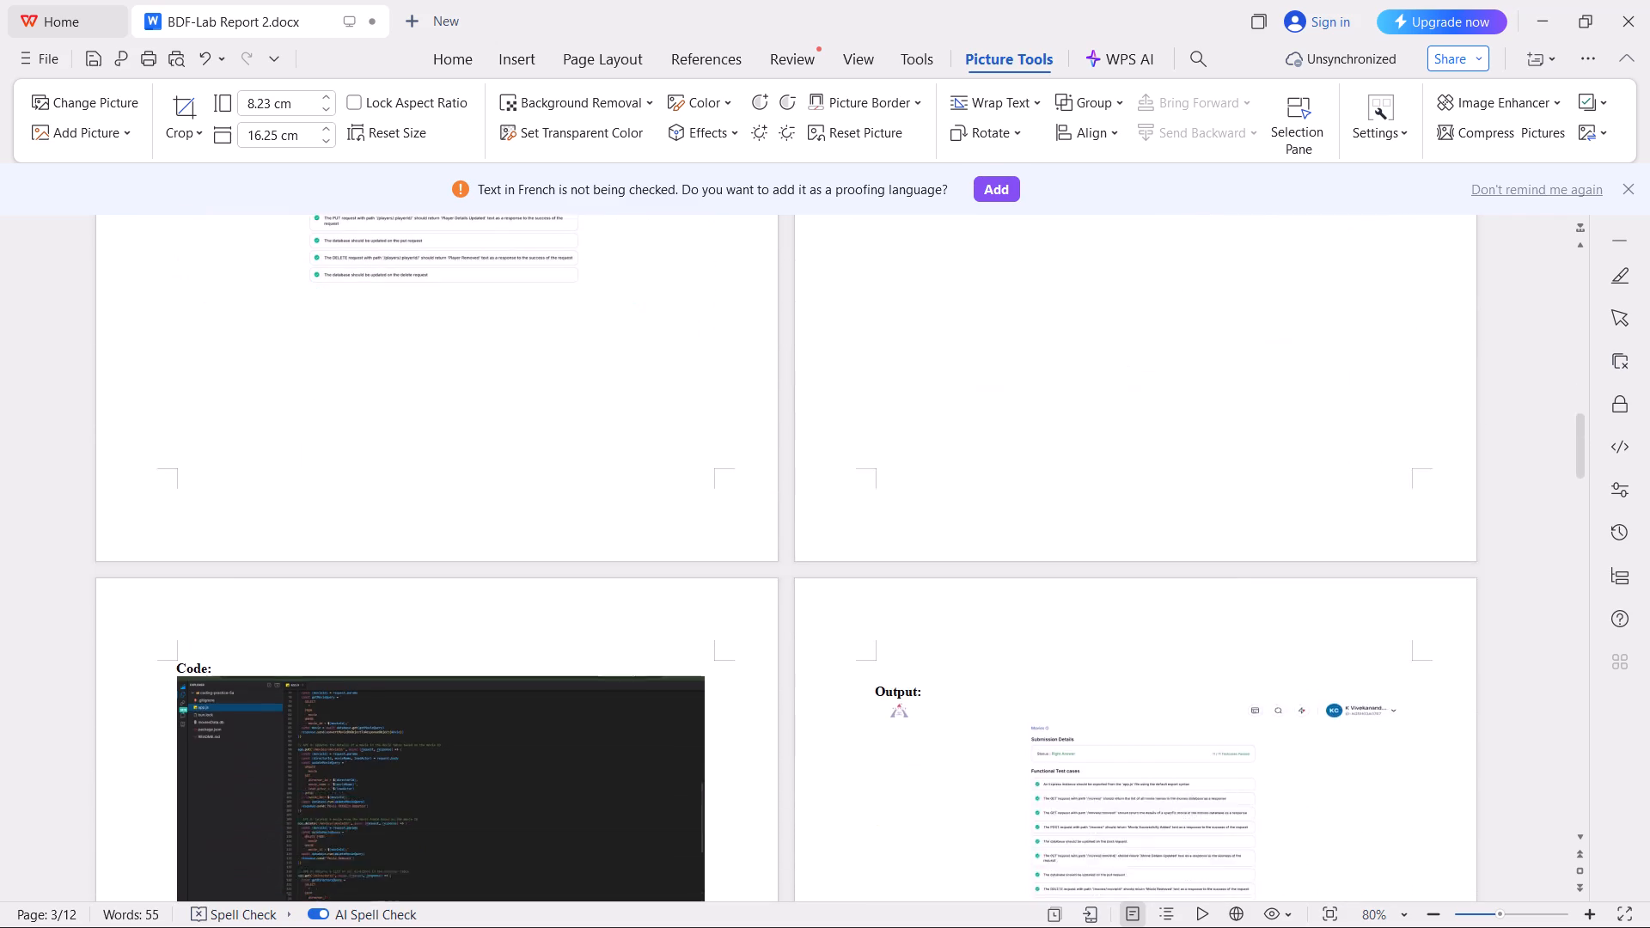
scroll(534, 605, down, 5)
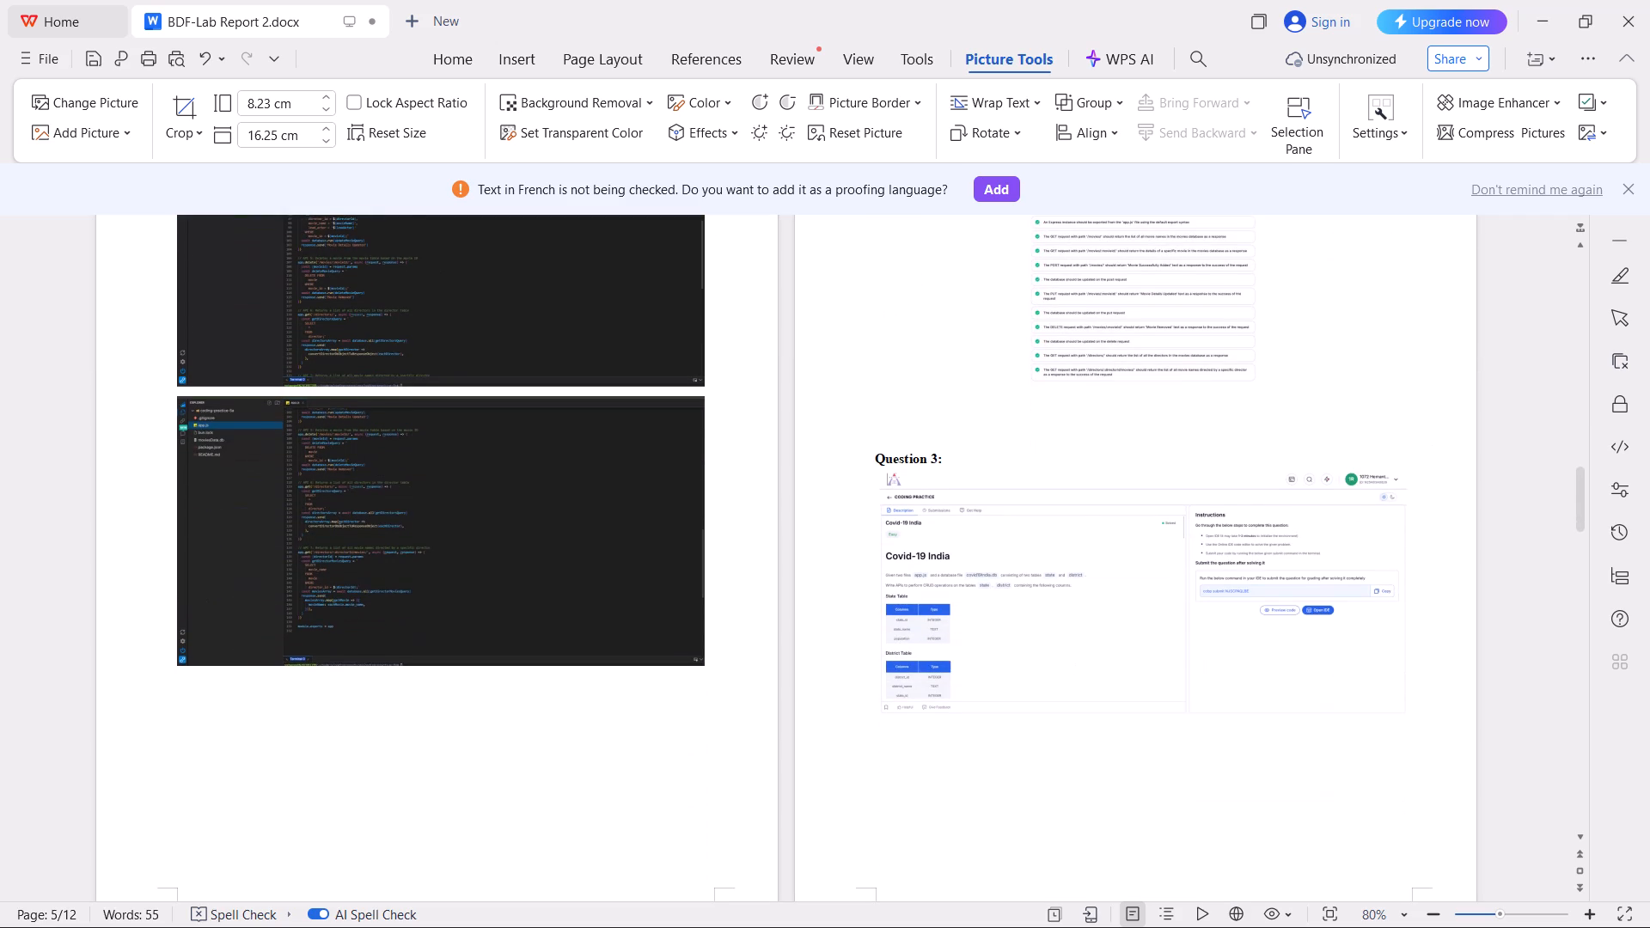
scroll(534, 605, down, 1)
click(986, 526)
key(ctrl+v)
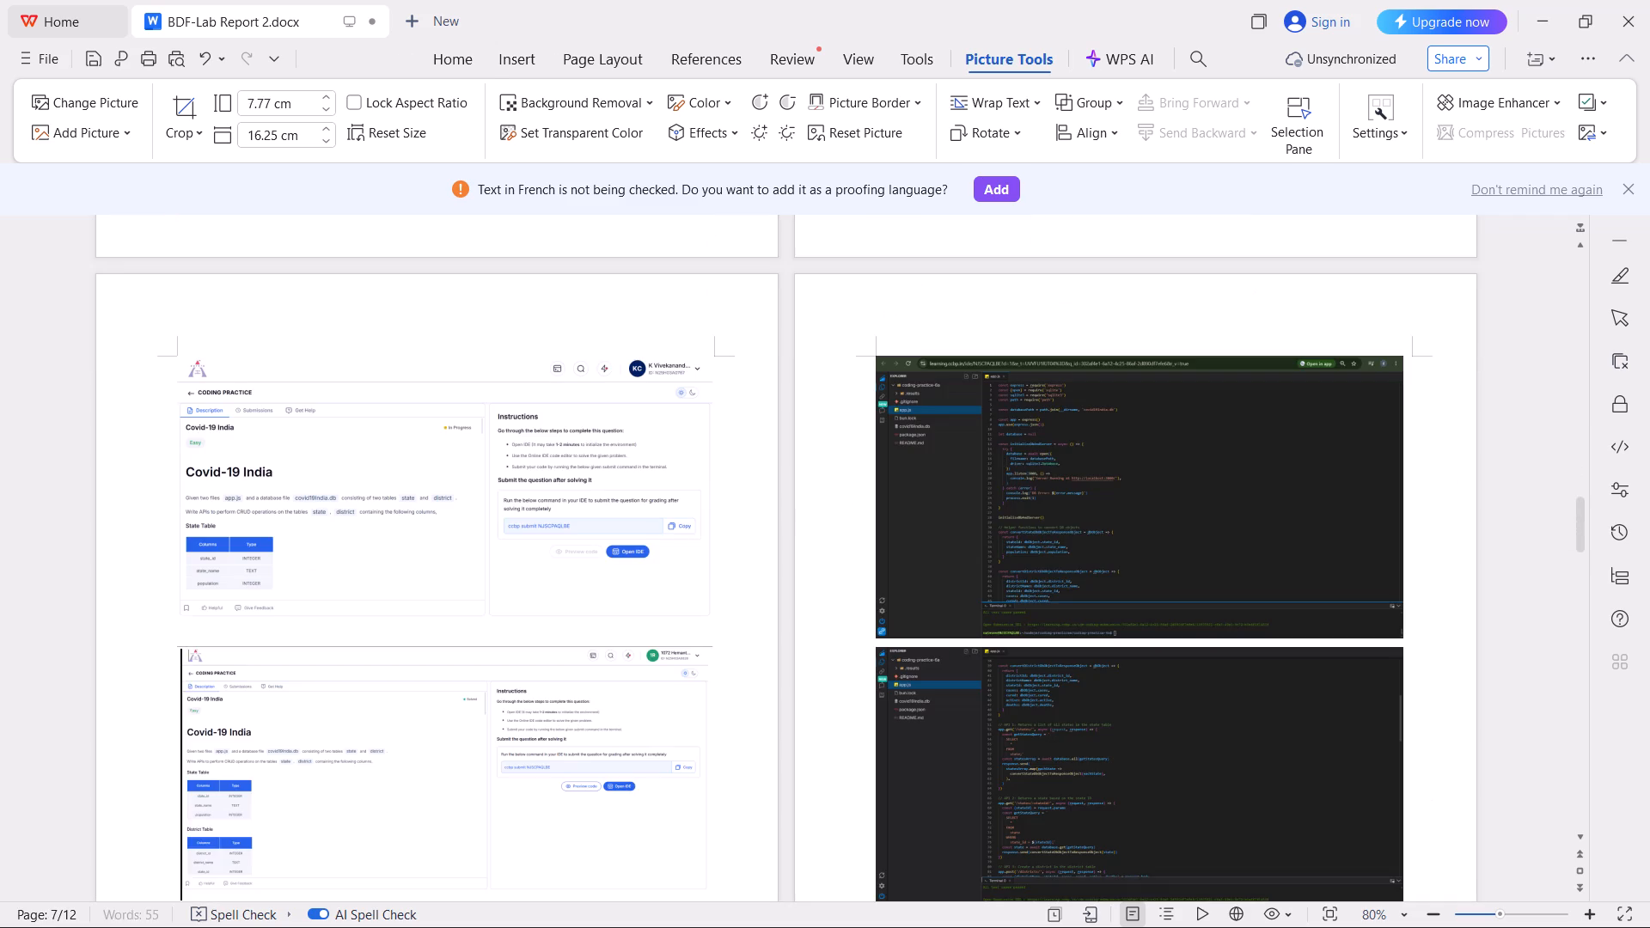
Cut the old Covid-19 India question picture below the pasted screenshot.
click(572, 771)
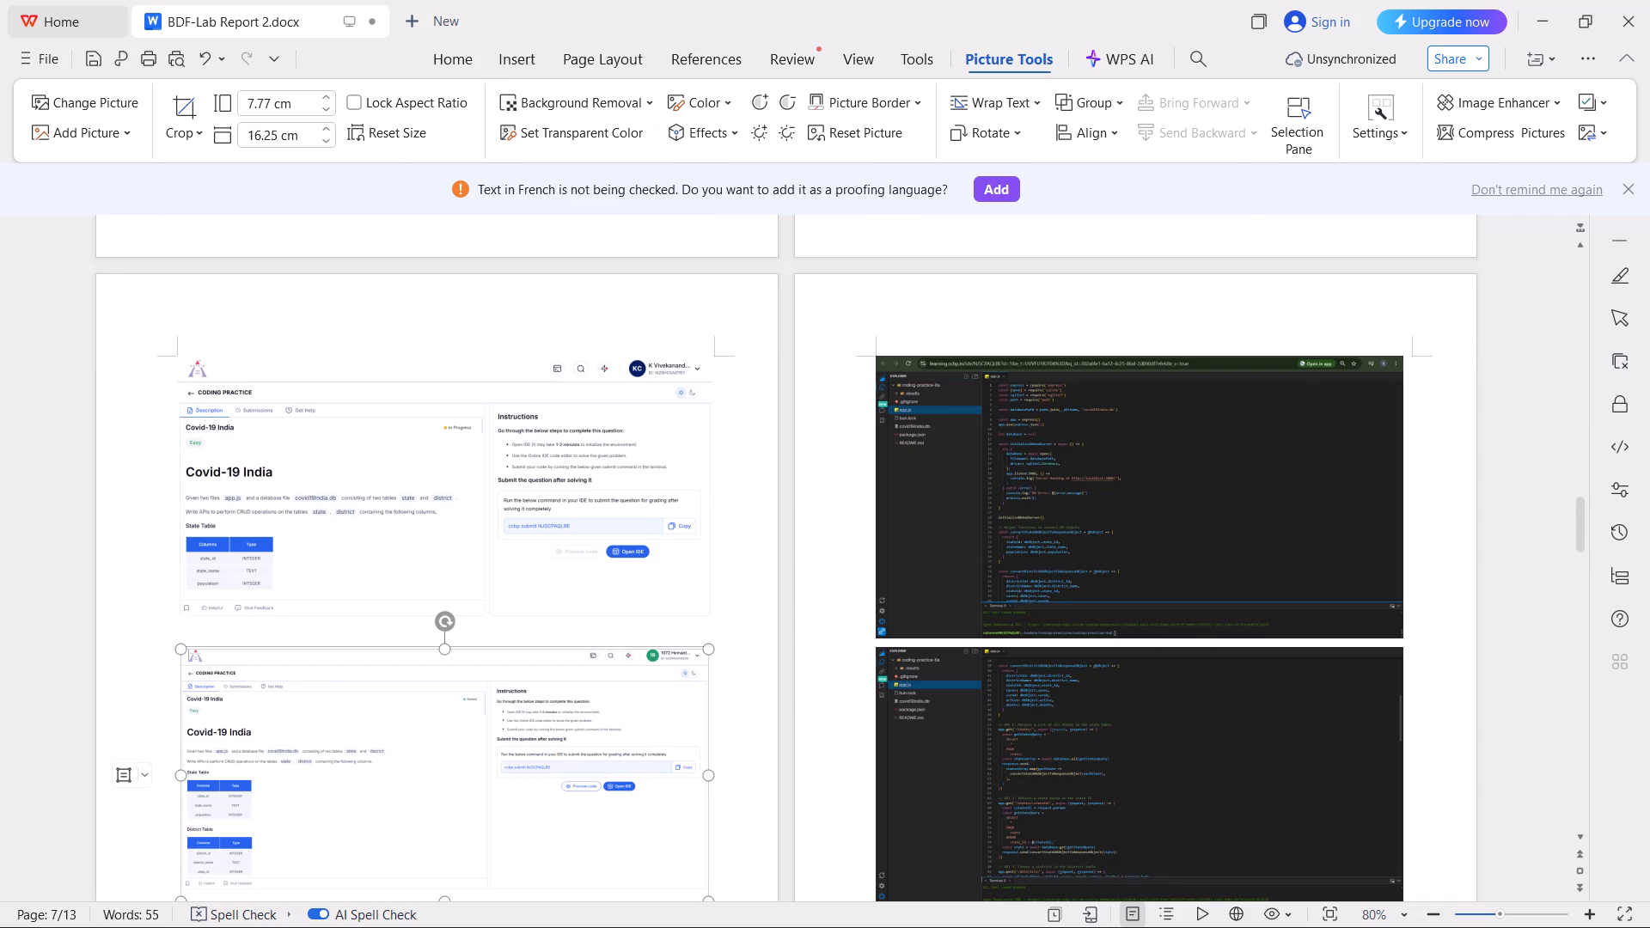
key(ctrl+x)
scroll(572, 771, up, 3)
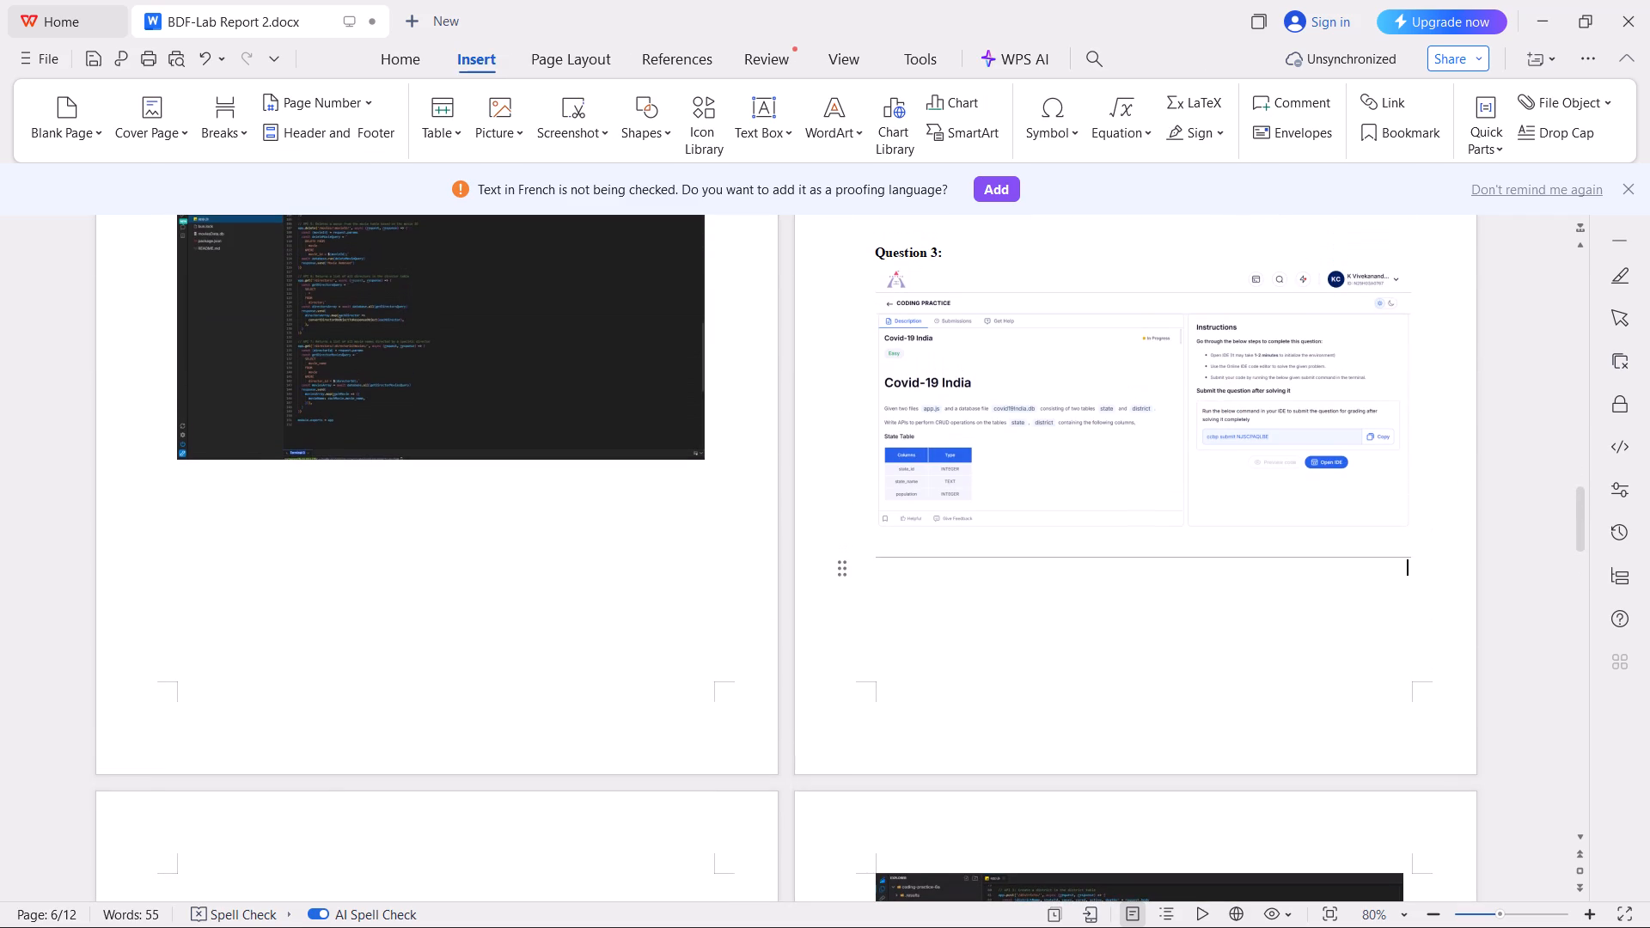
Draw a rectangle about 0.60 cm high and 16.28 cm wide over the header of Question 3's output picture.
scroll(572, 771, down, 5)
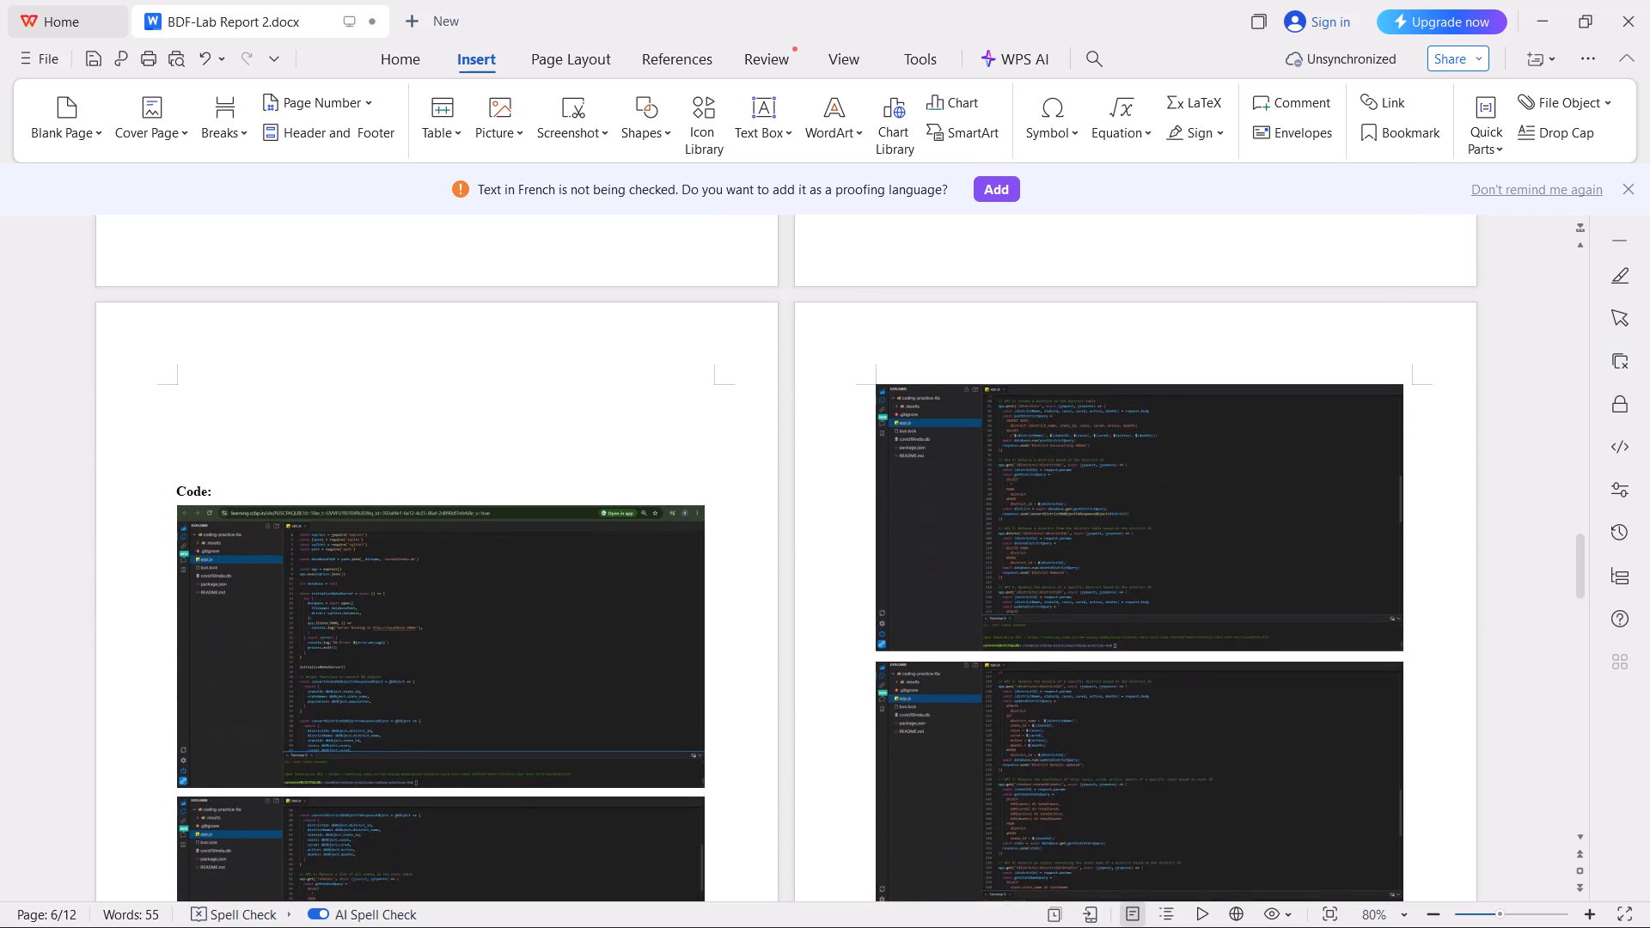
scroll(572, 771, down, 7)
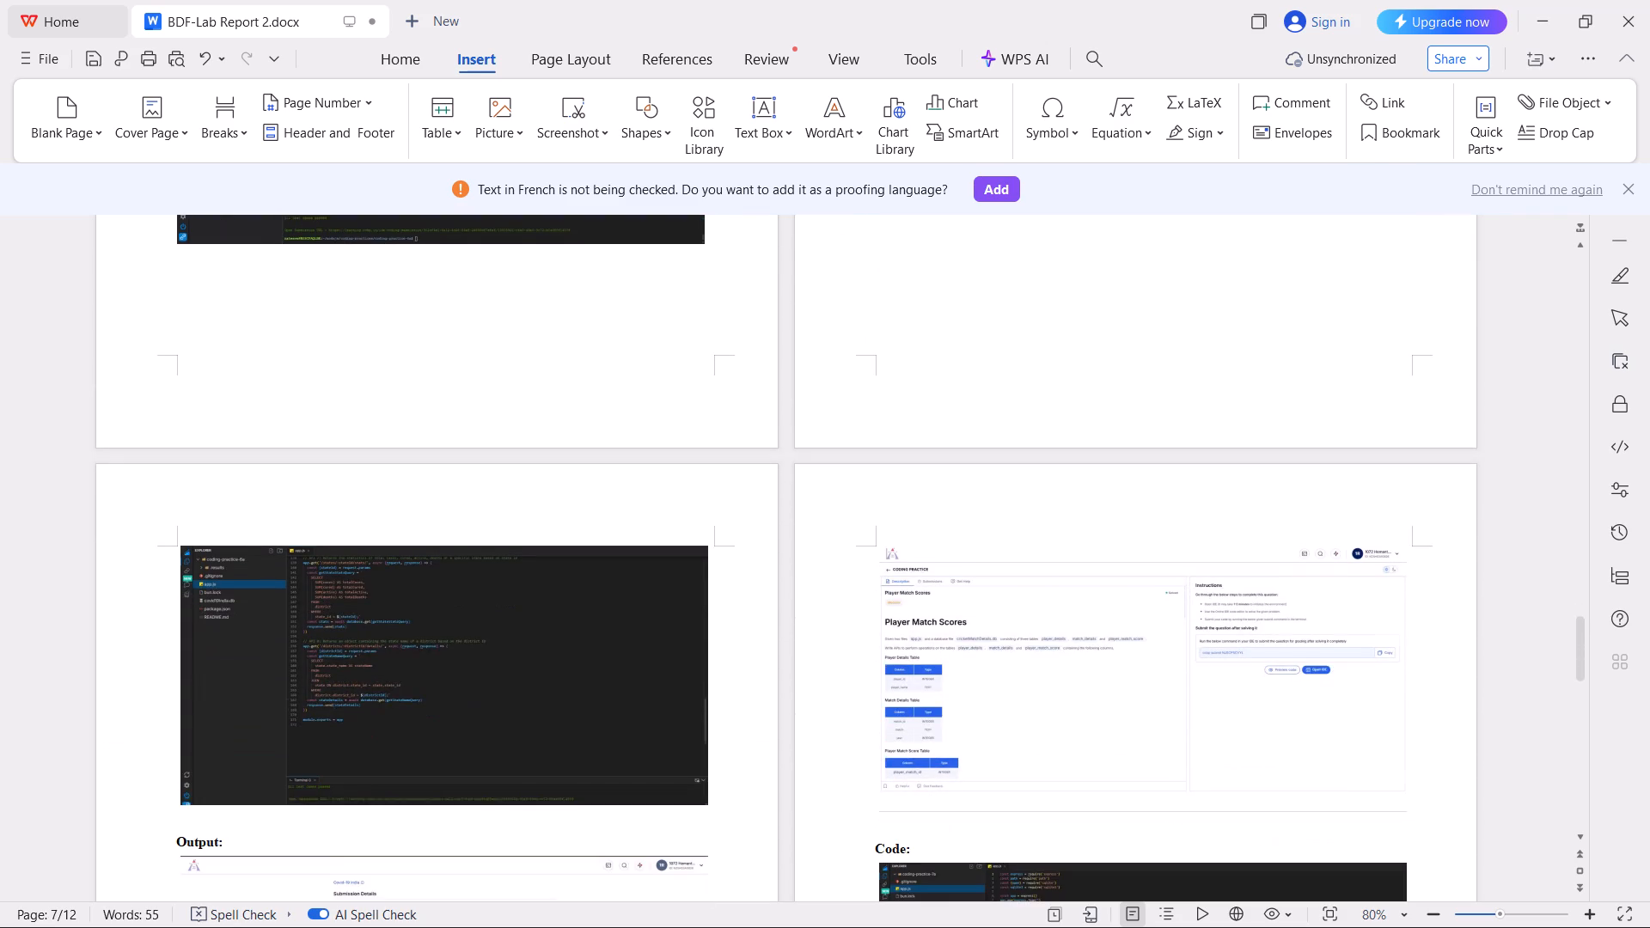
scroll(572, 771, down, 3)
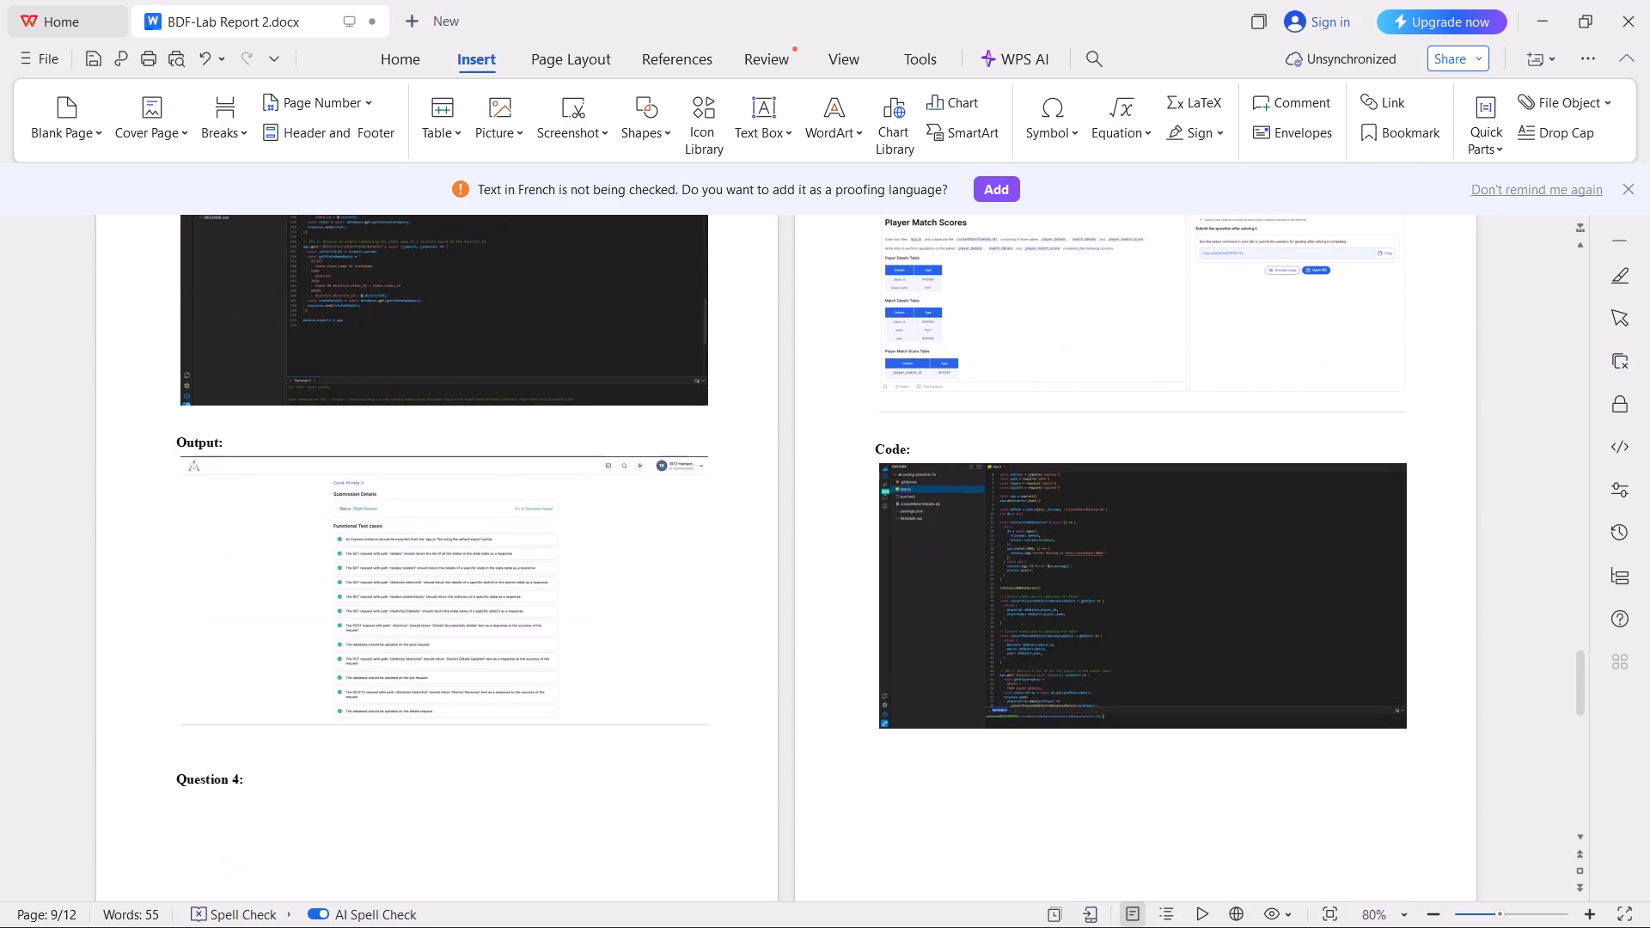
click(636, 694)
scroll(636, 694, up, 4)
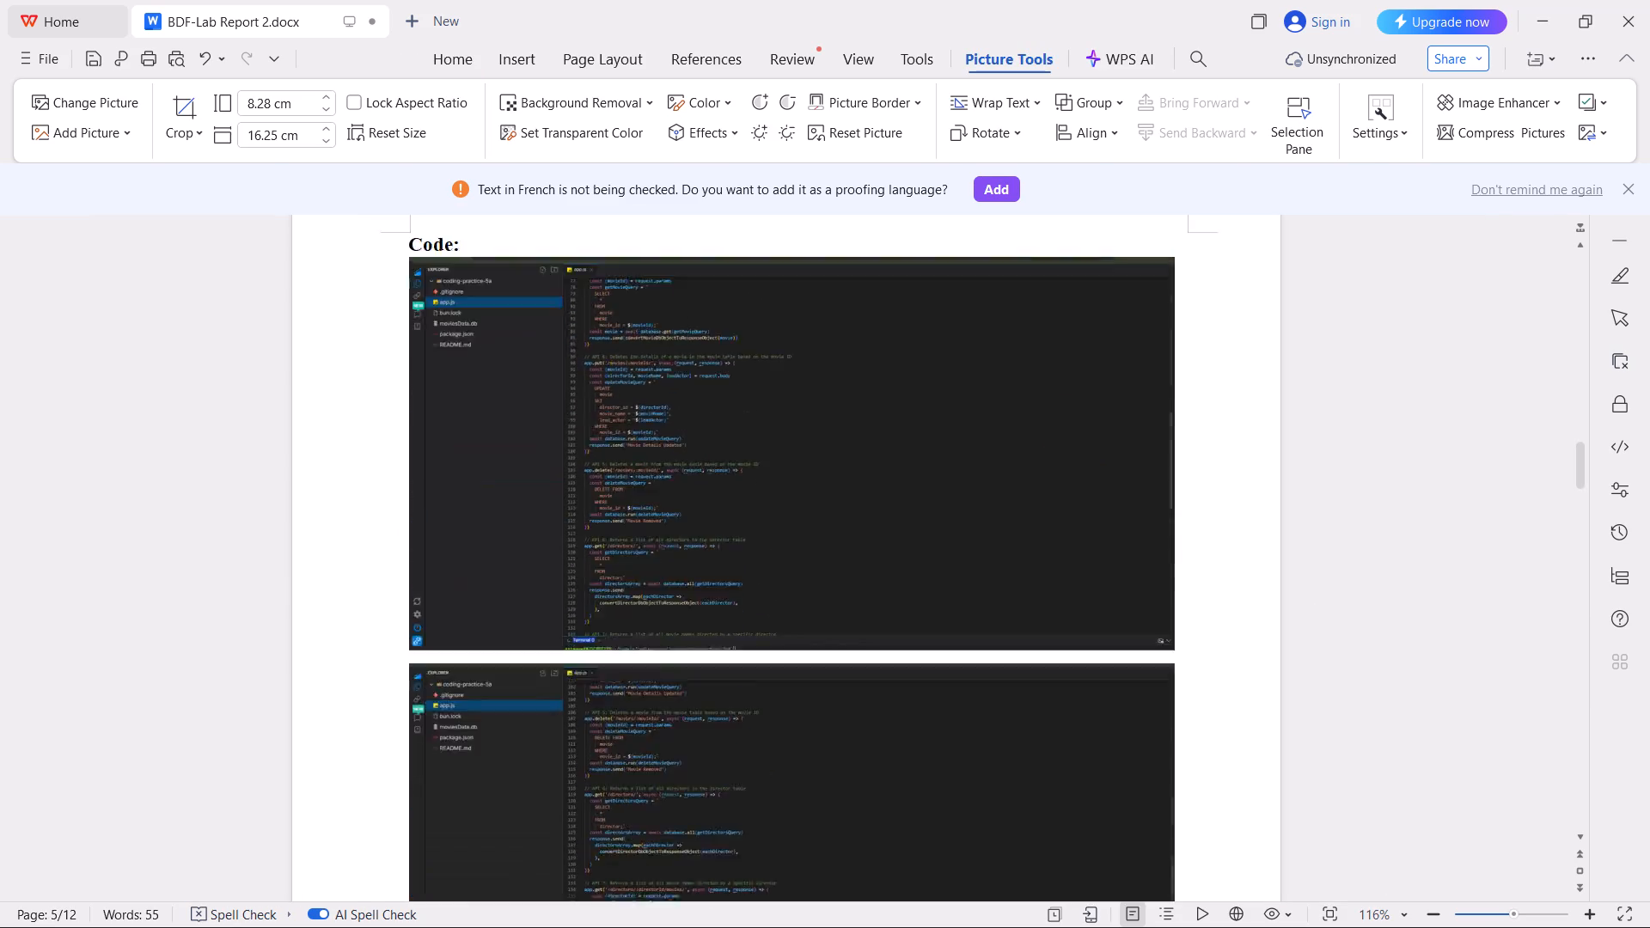
scroll(636, 694, up, 5)
scroll(636, 694, down, 3)
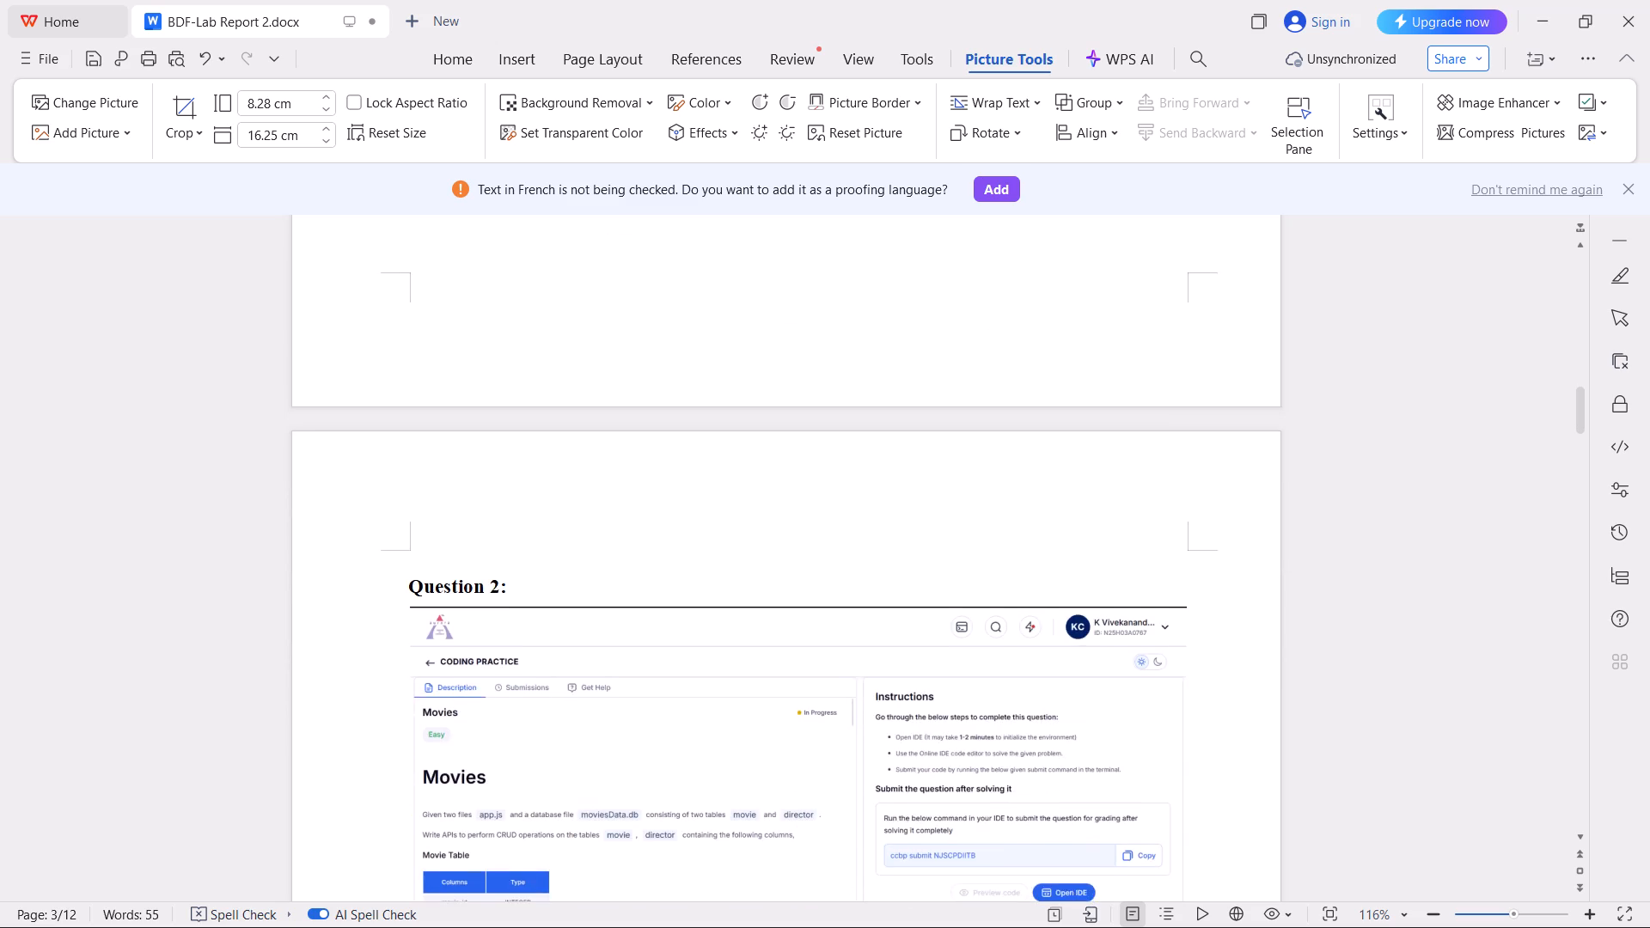
scroll(636, 694, down, 11)
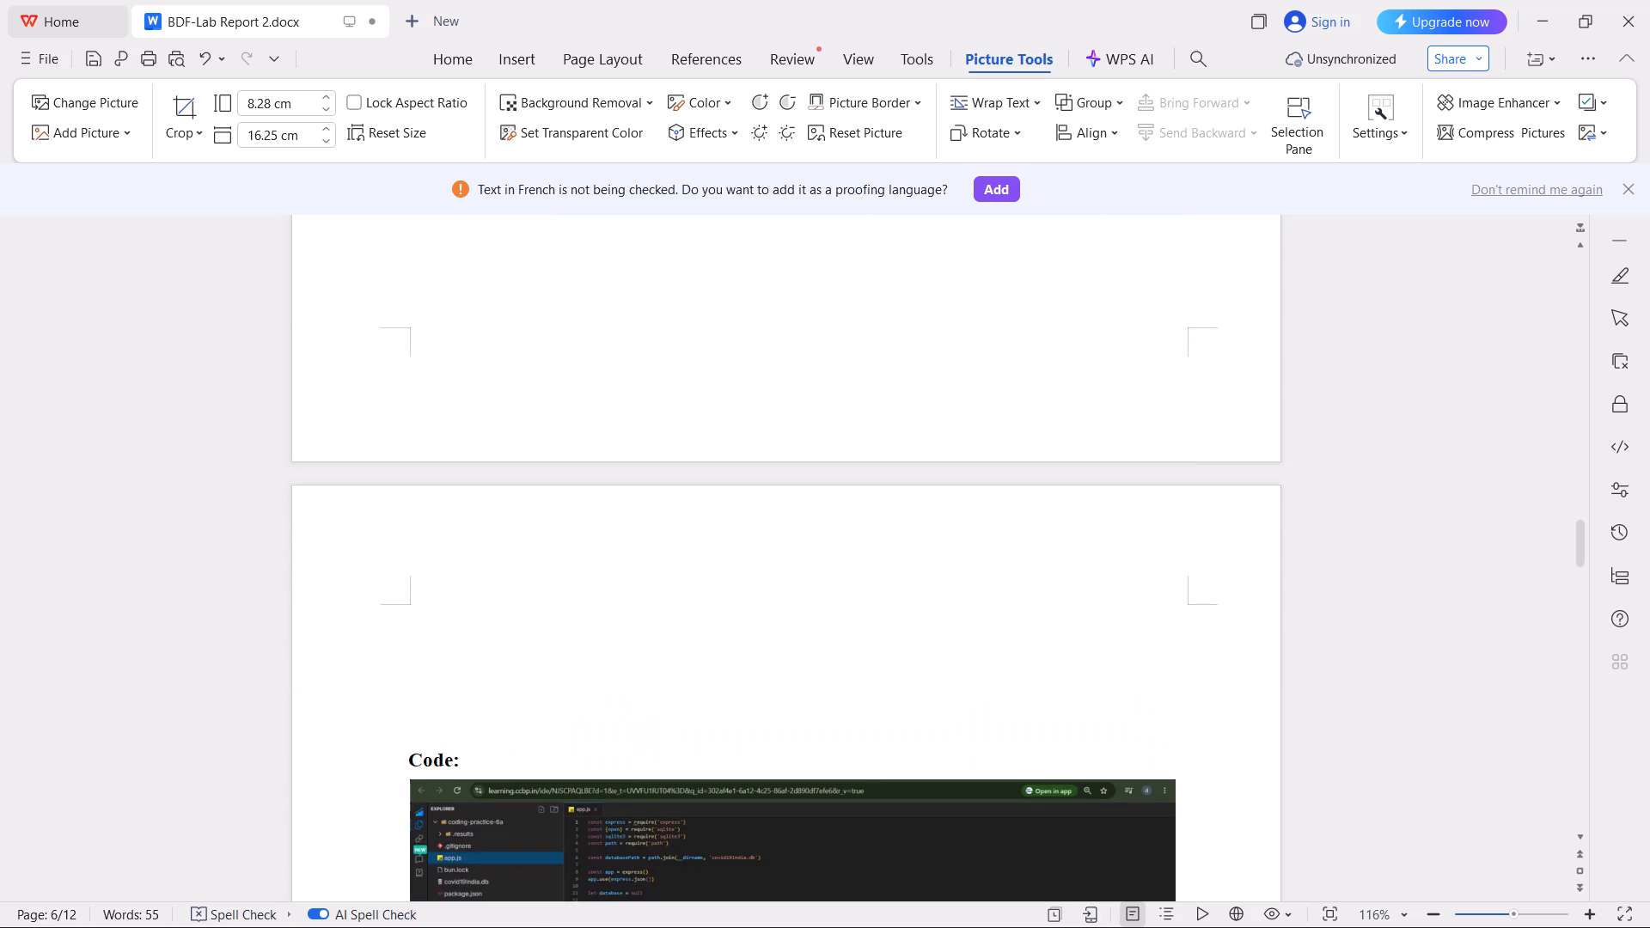
scroll(636, 694, down, 9)
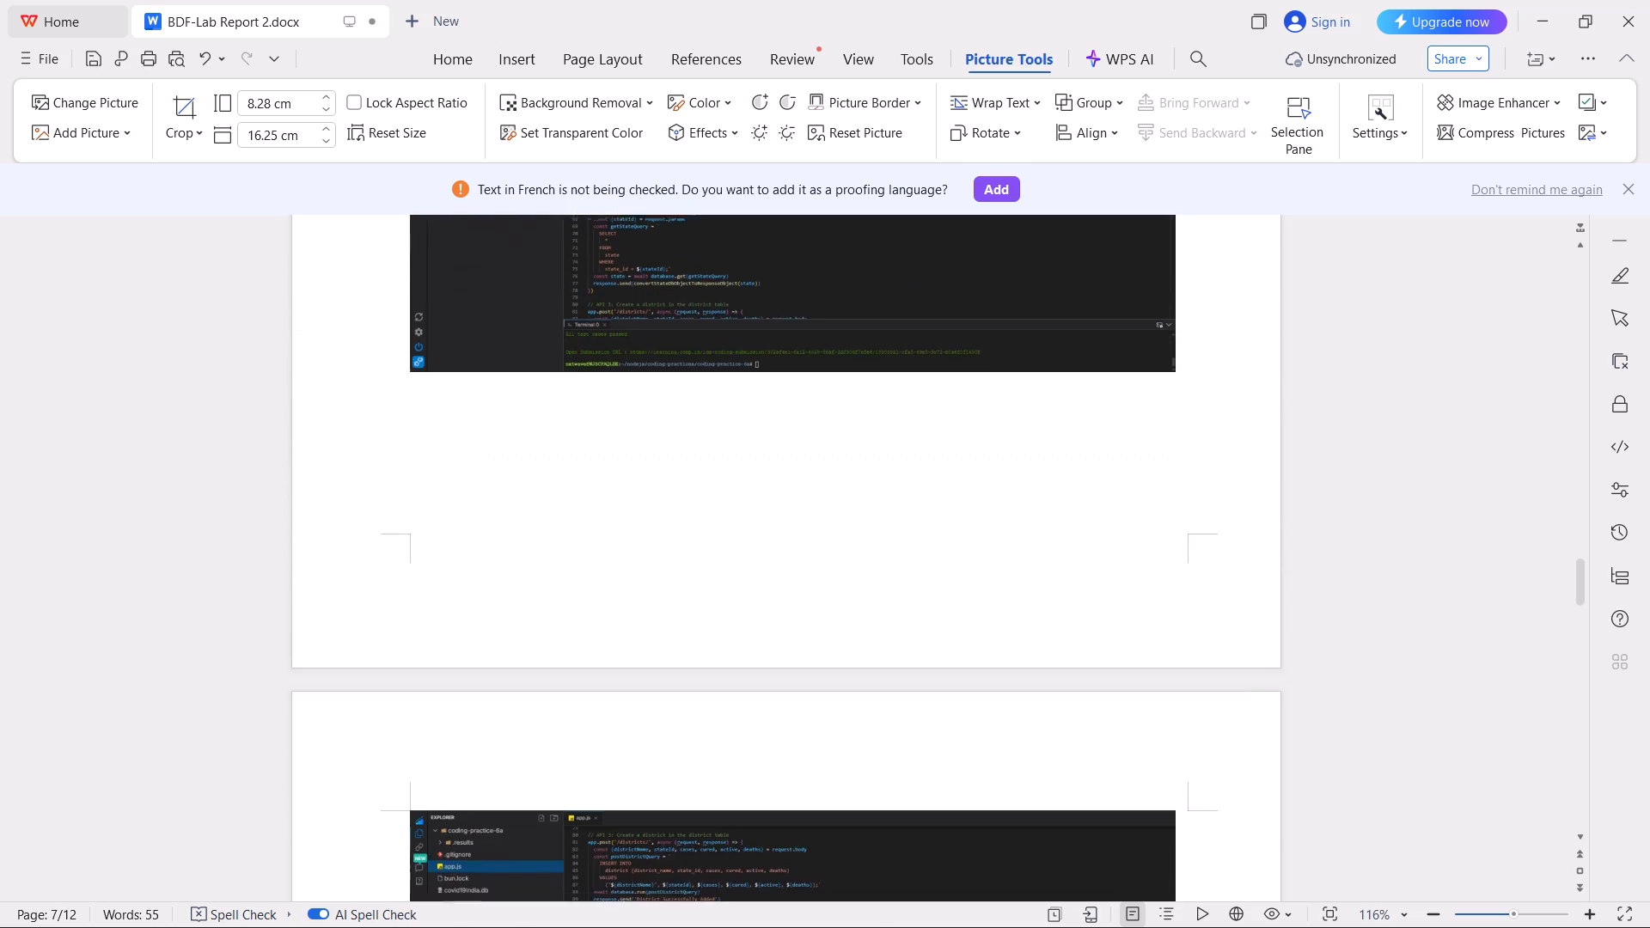
scroll(636, 694, down, 9)
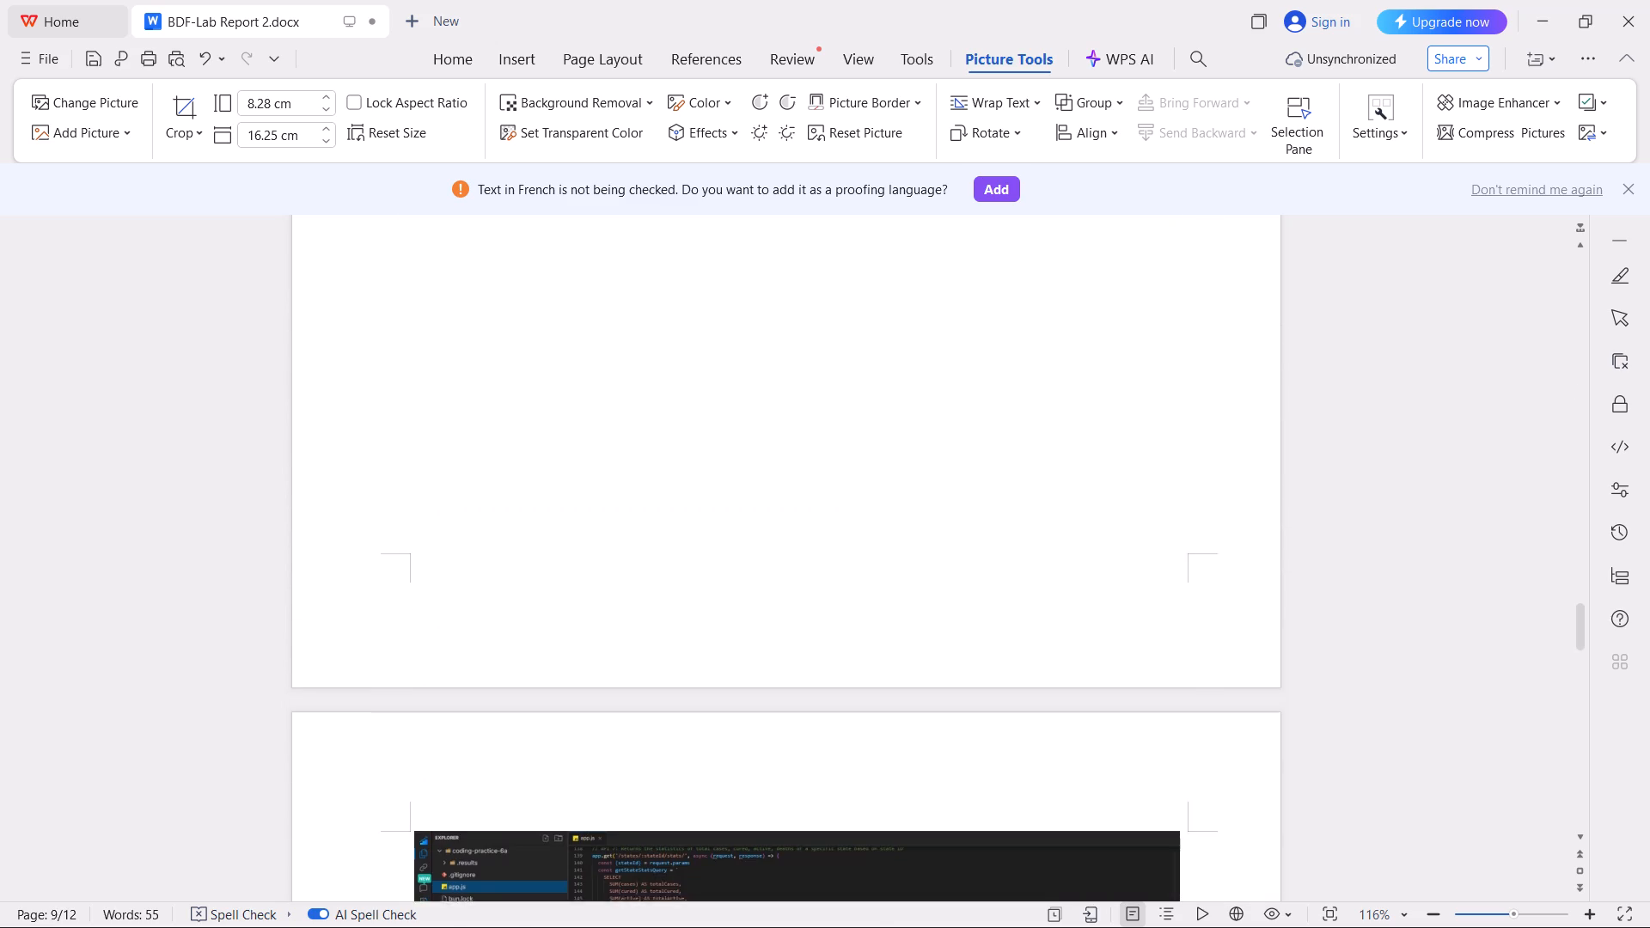
scroll(636, 694, down, 6)
click(636, 694)
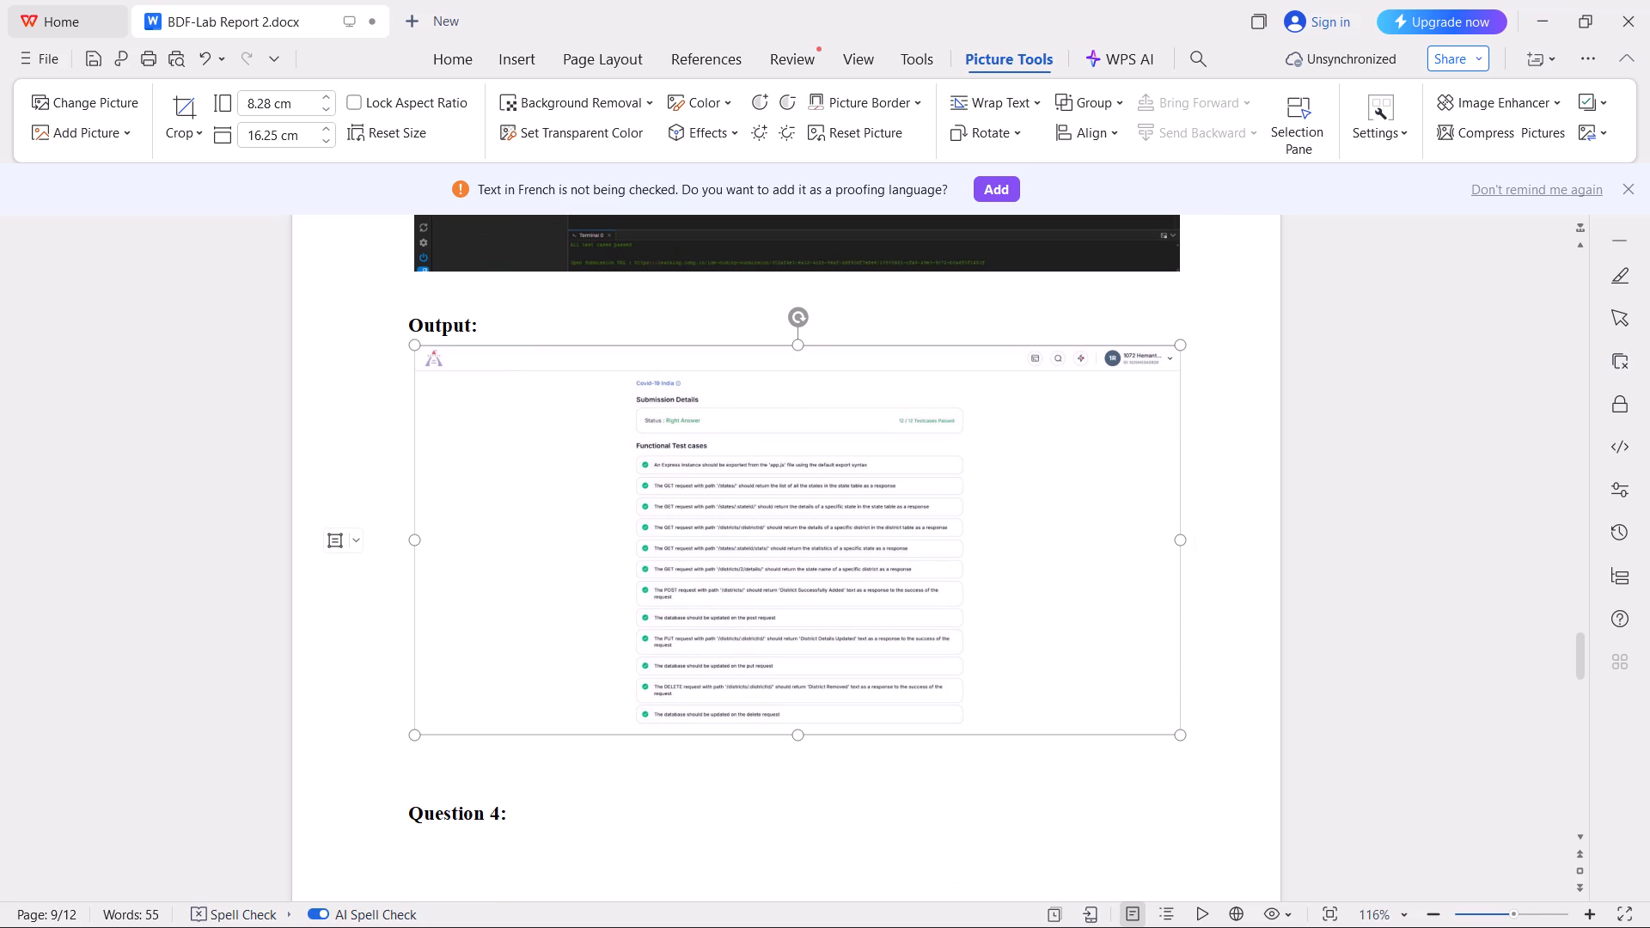
click(721, 634)
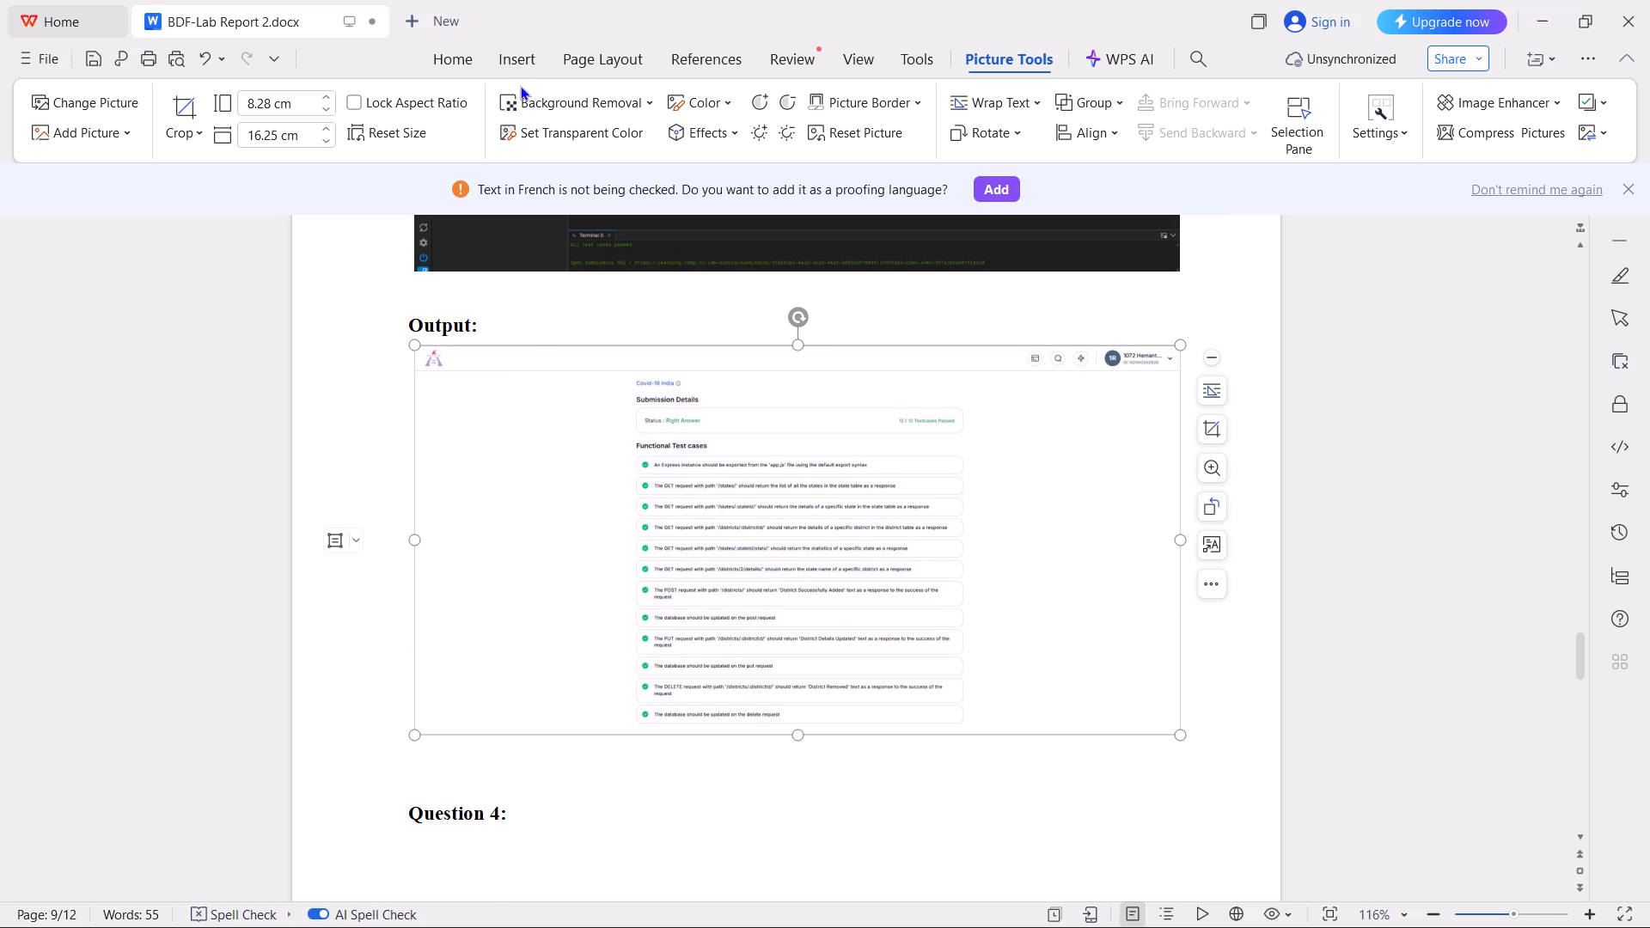
click(515, 60)
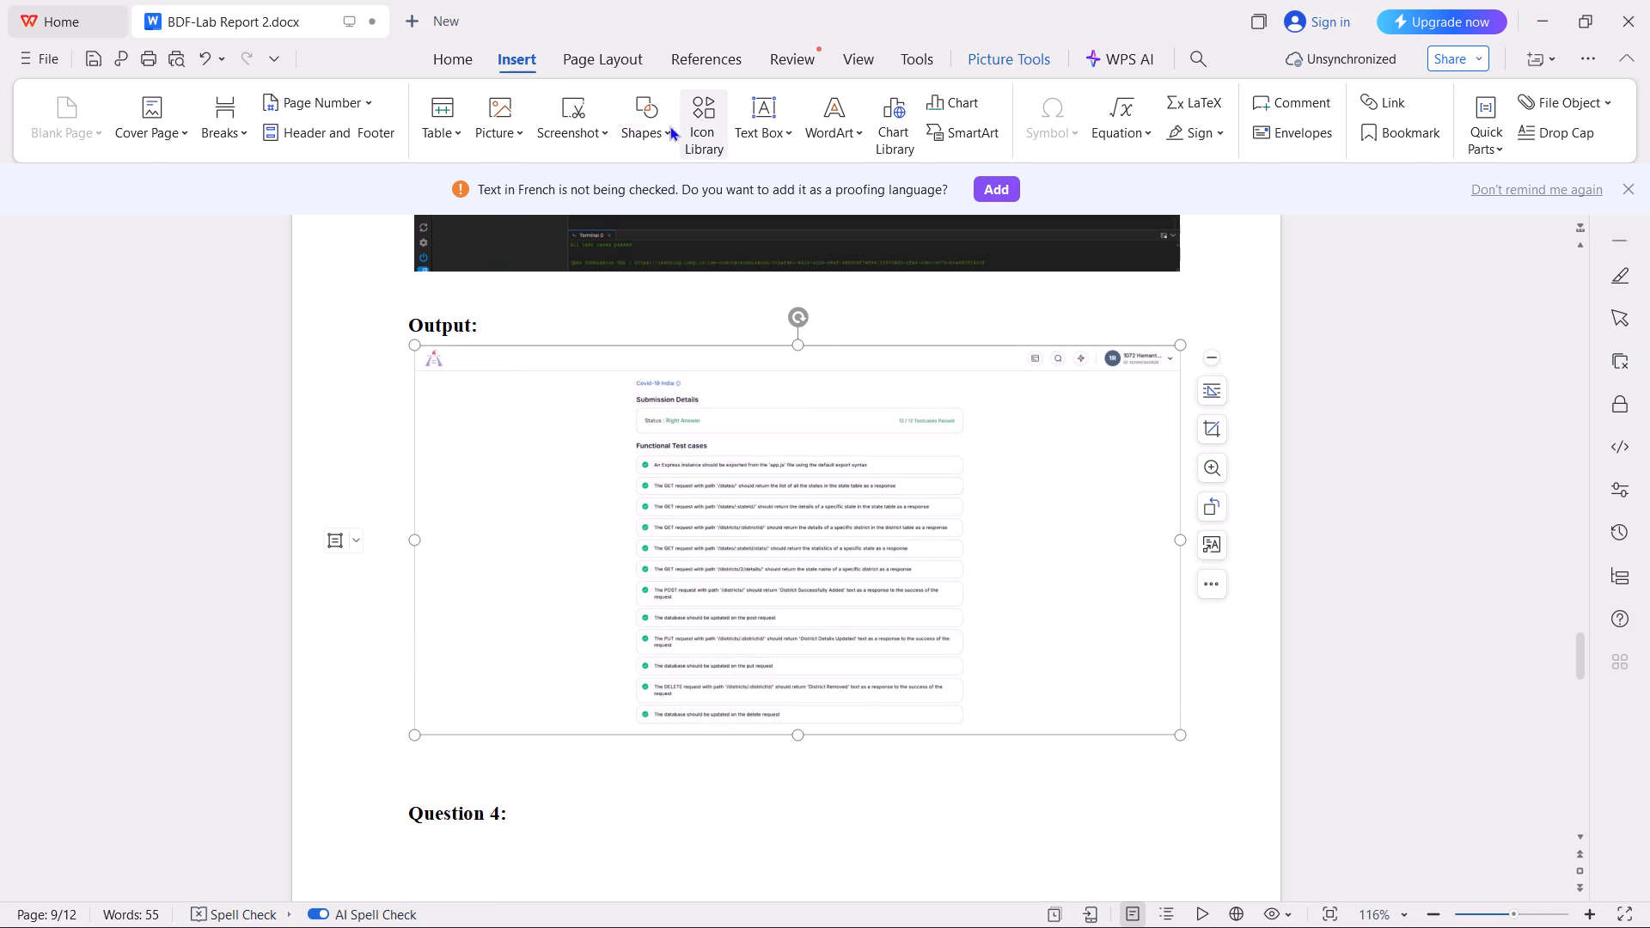
click(653, 125)
click(650, 269)
drag(414, 345, 1289, 347)
scroll(995, 388, right, 2)
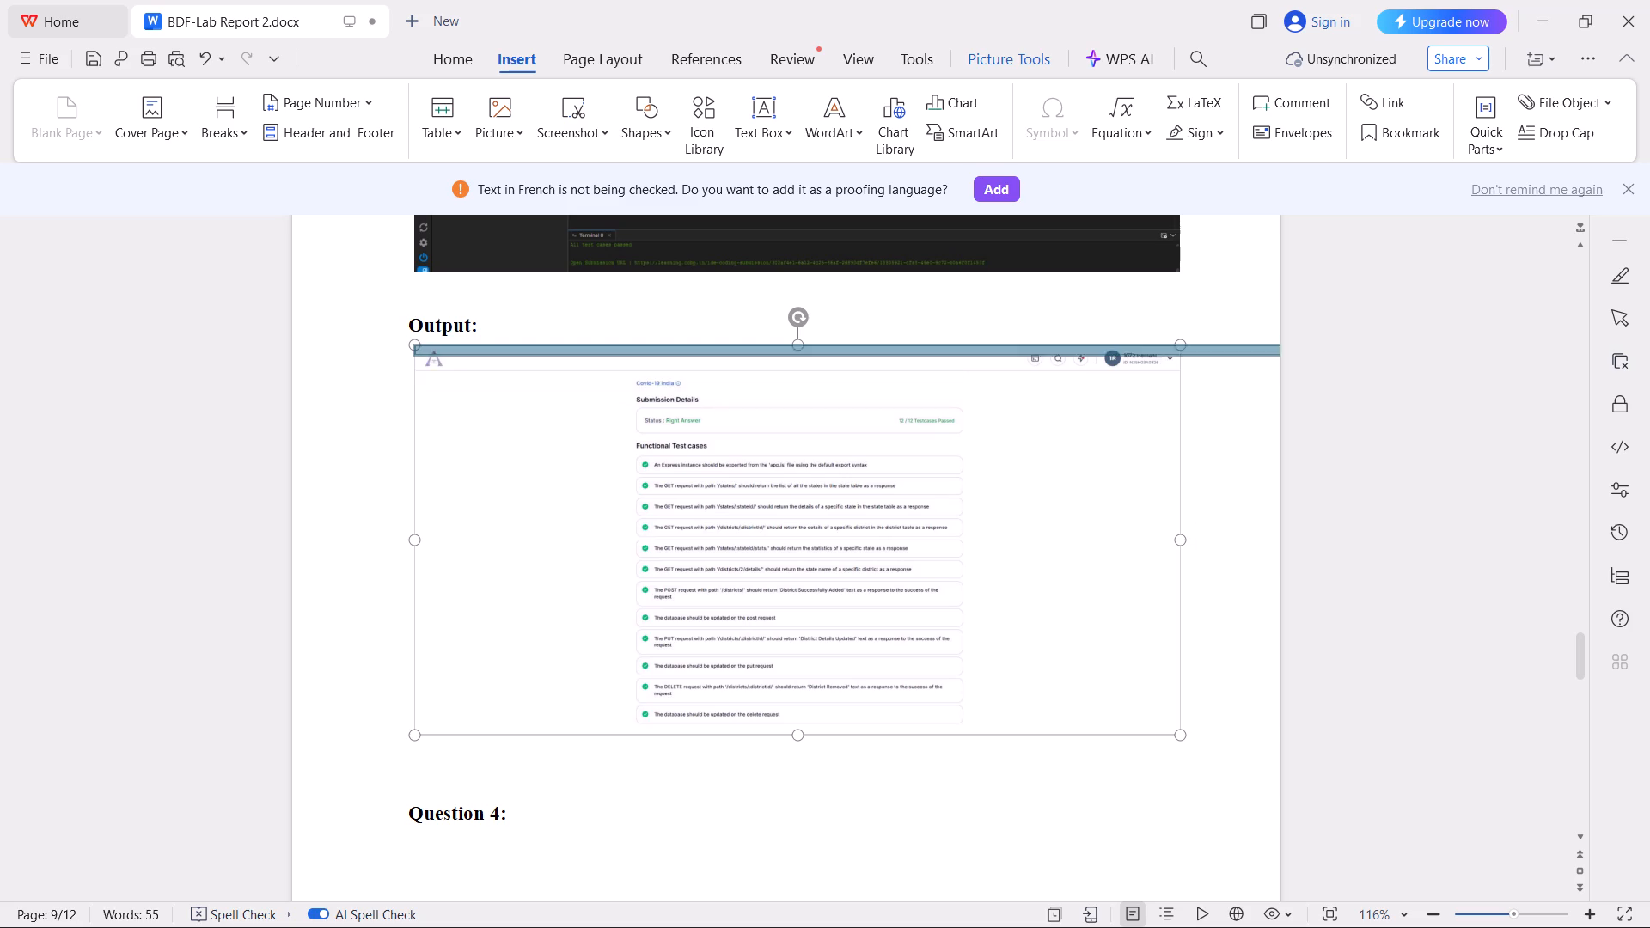
drag(1289, 347, 1182, 375)
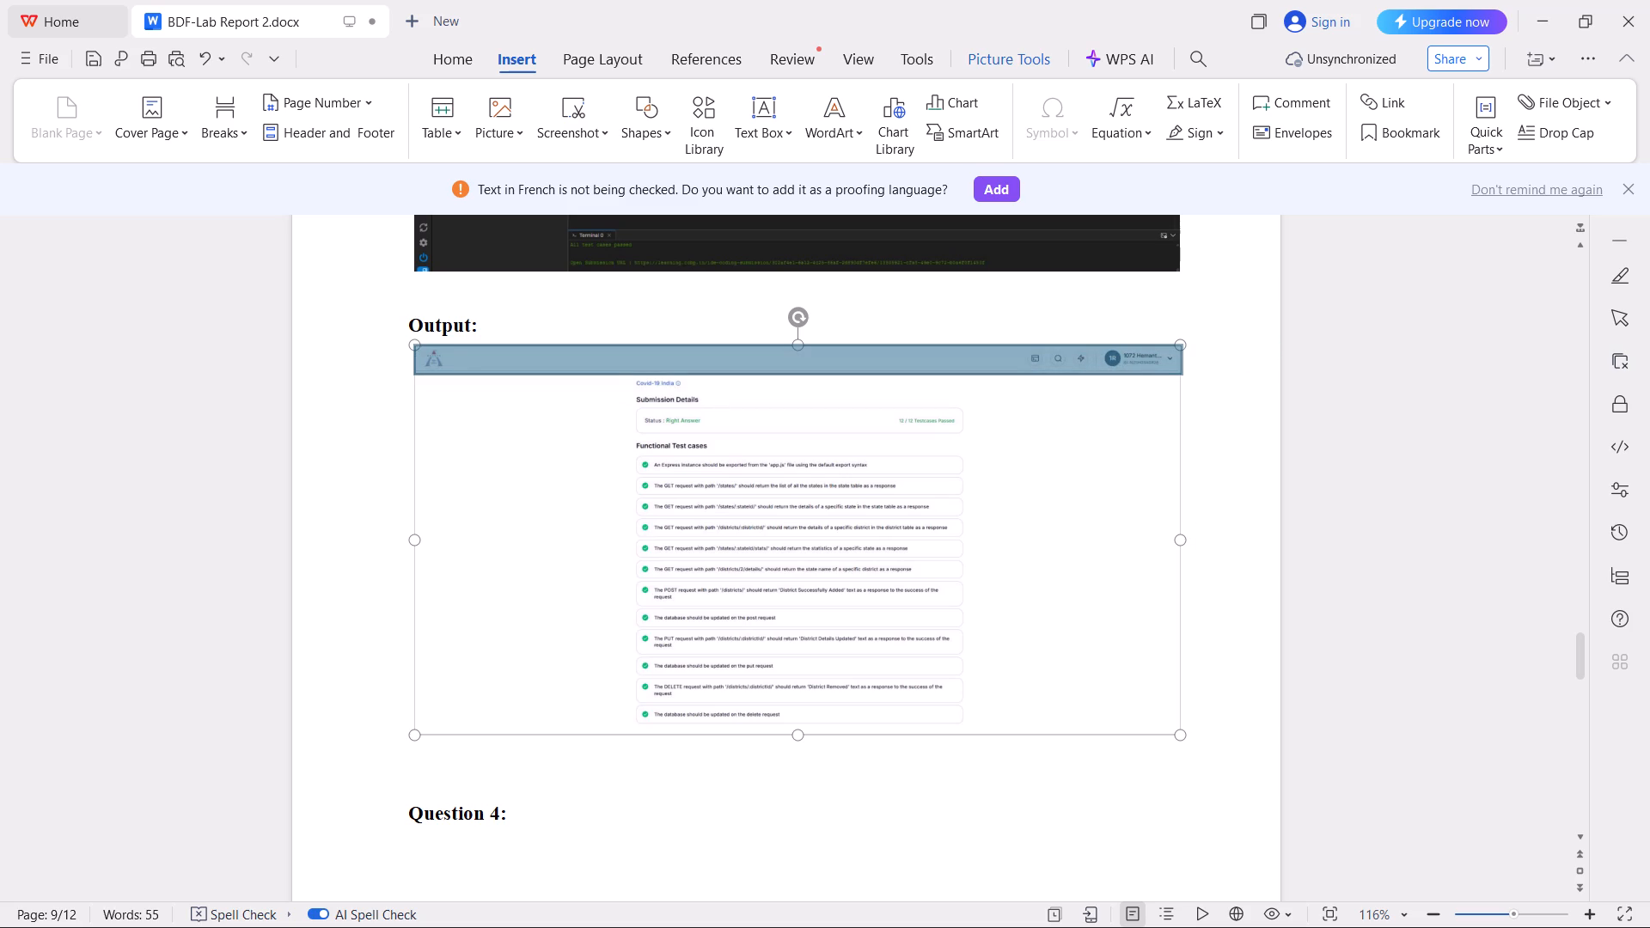
drag(1182, 375, 1181, 374)
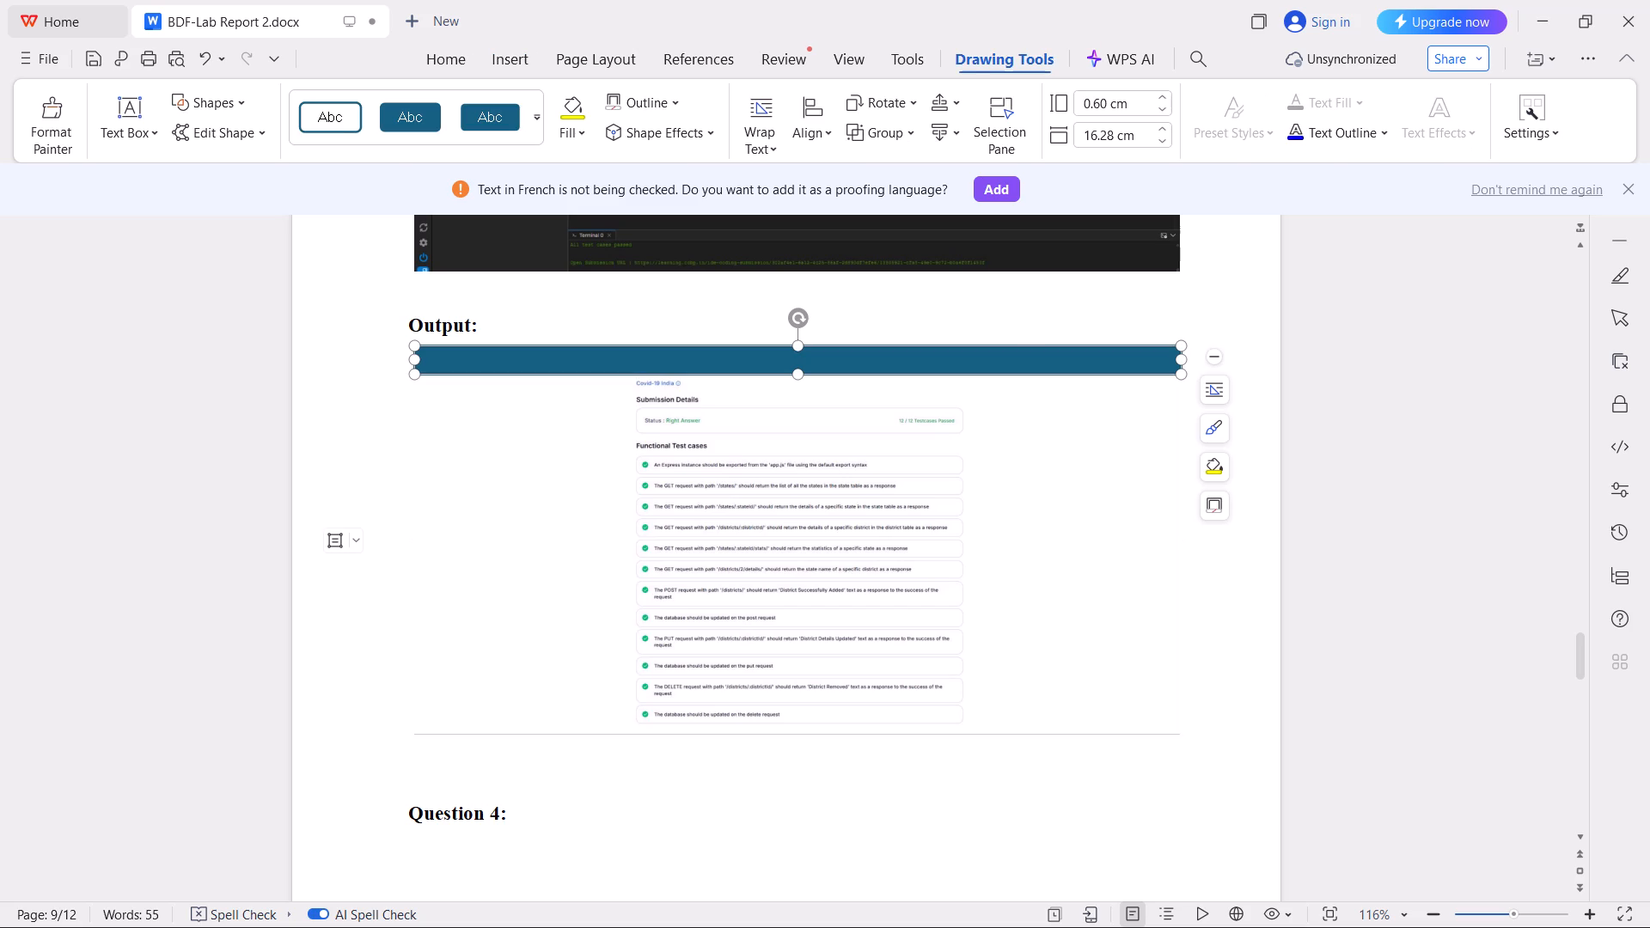
Remove the outline of the rectangle covering Question 3's output header.
click(673, 114)
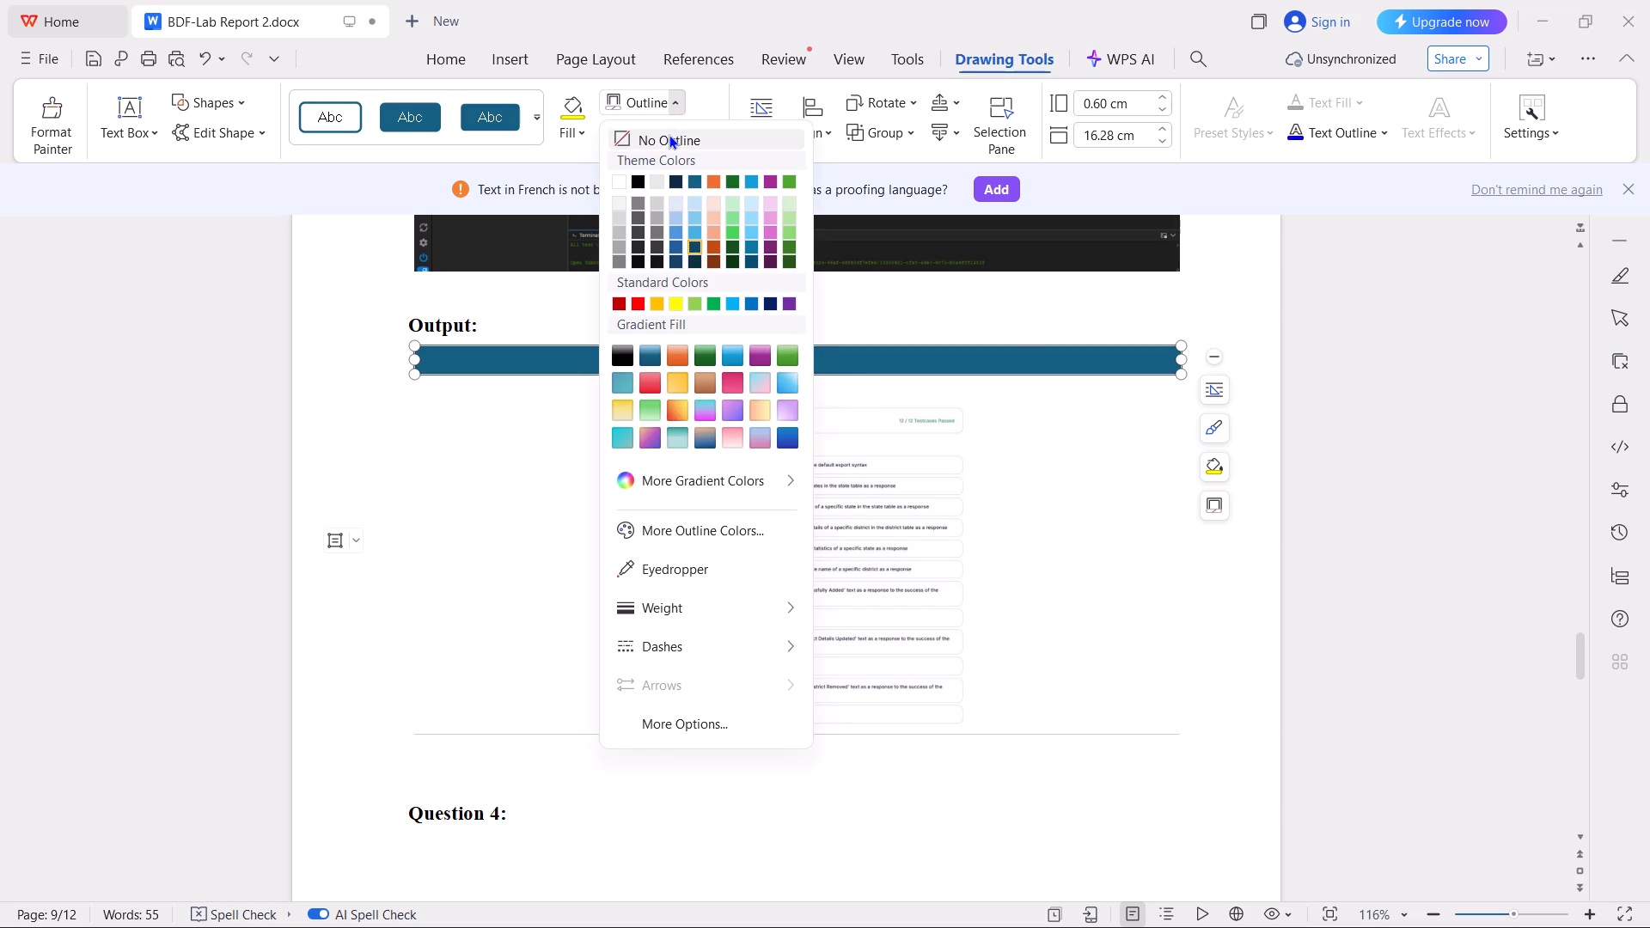
click(669, 134)
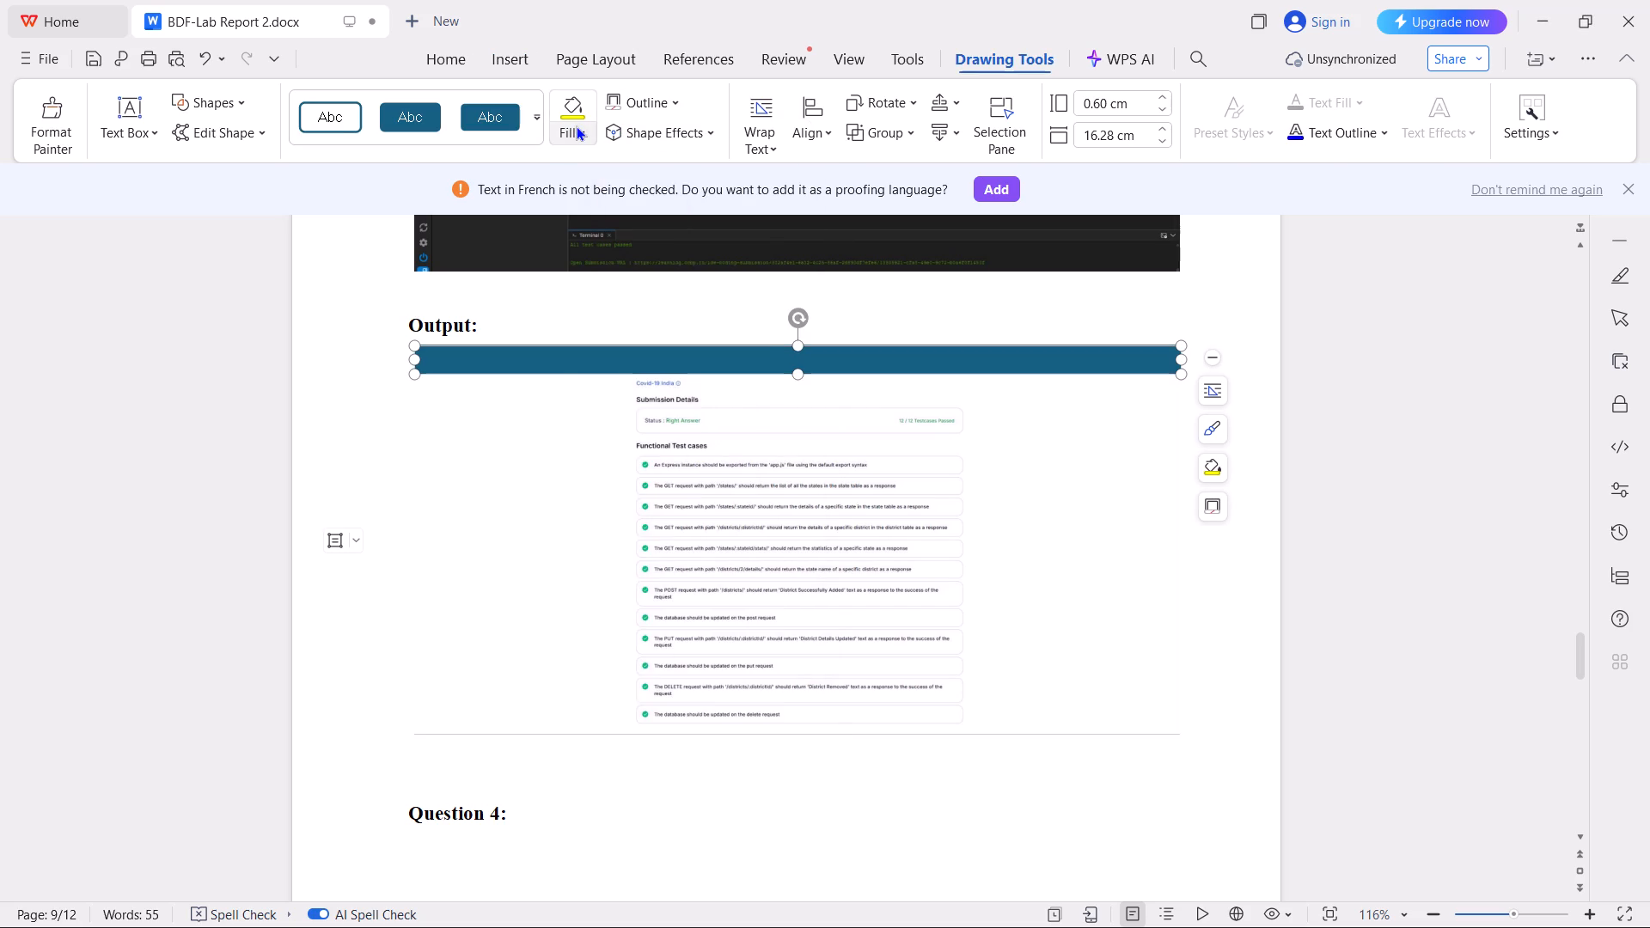
Fill the rectangle over Question 3's output header with the picture Bannar.png.
click(576, 125)
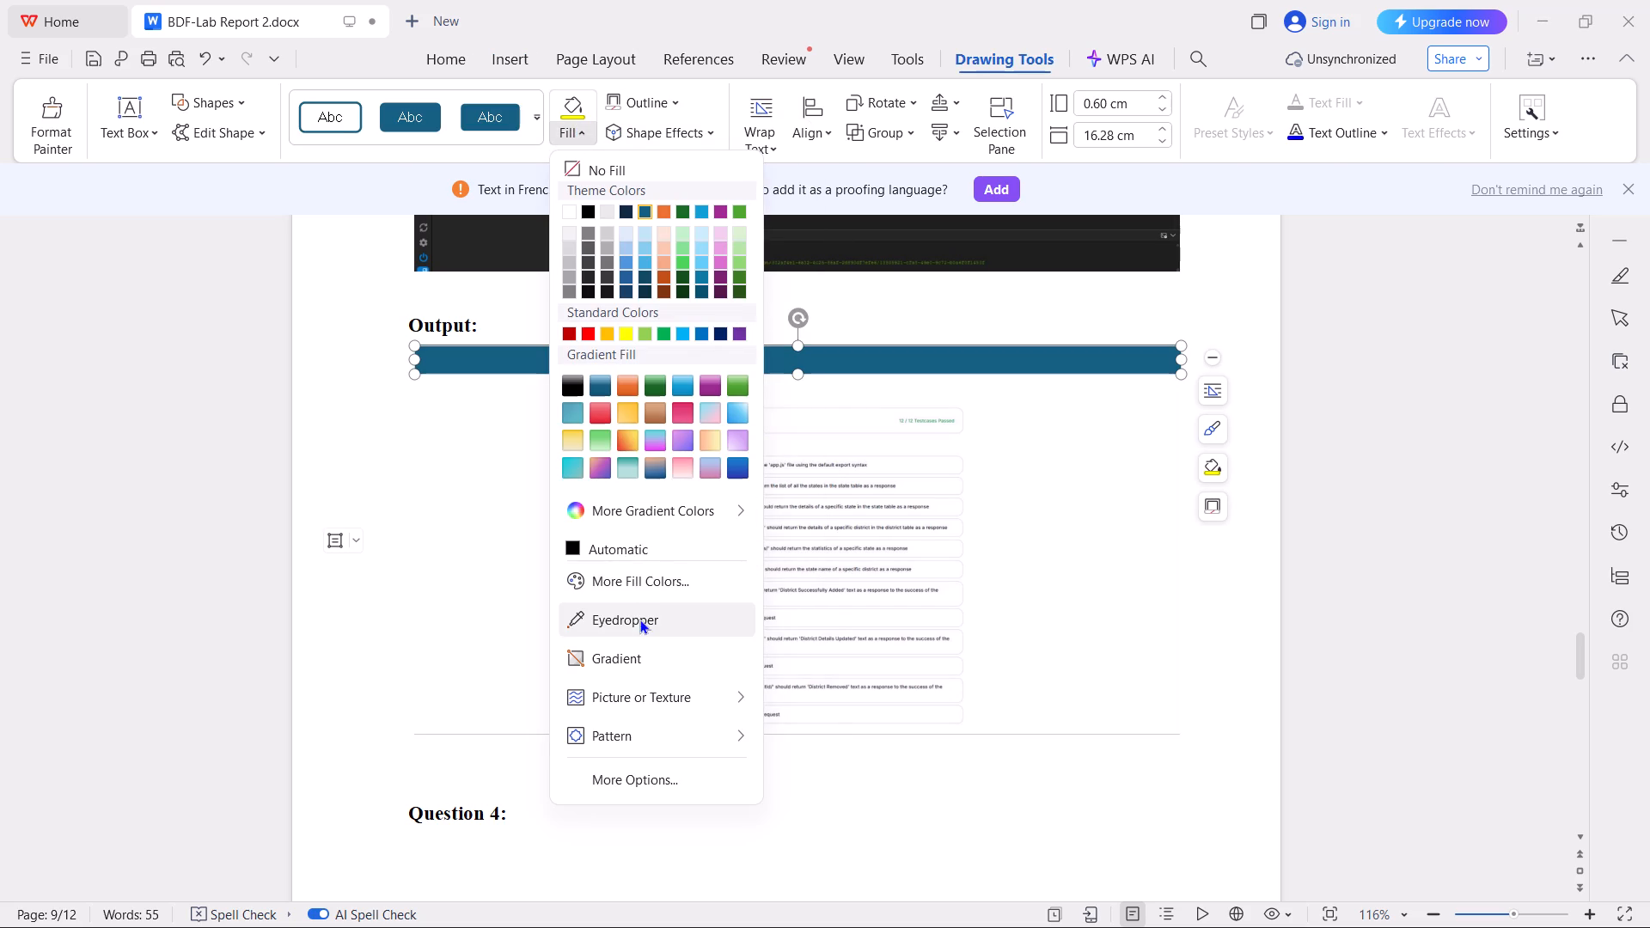
click(658, 683)
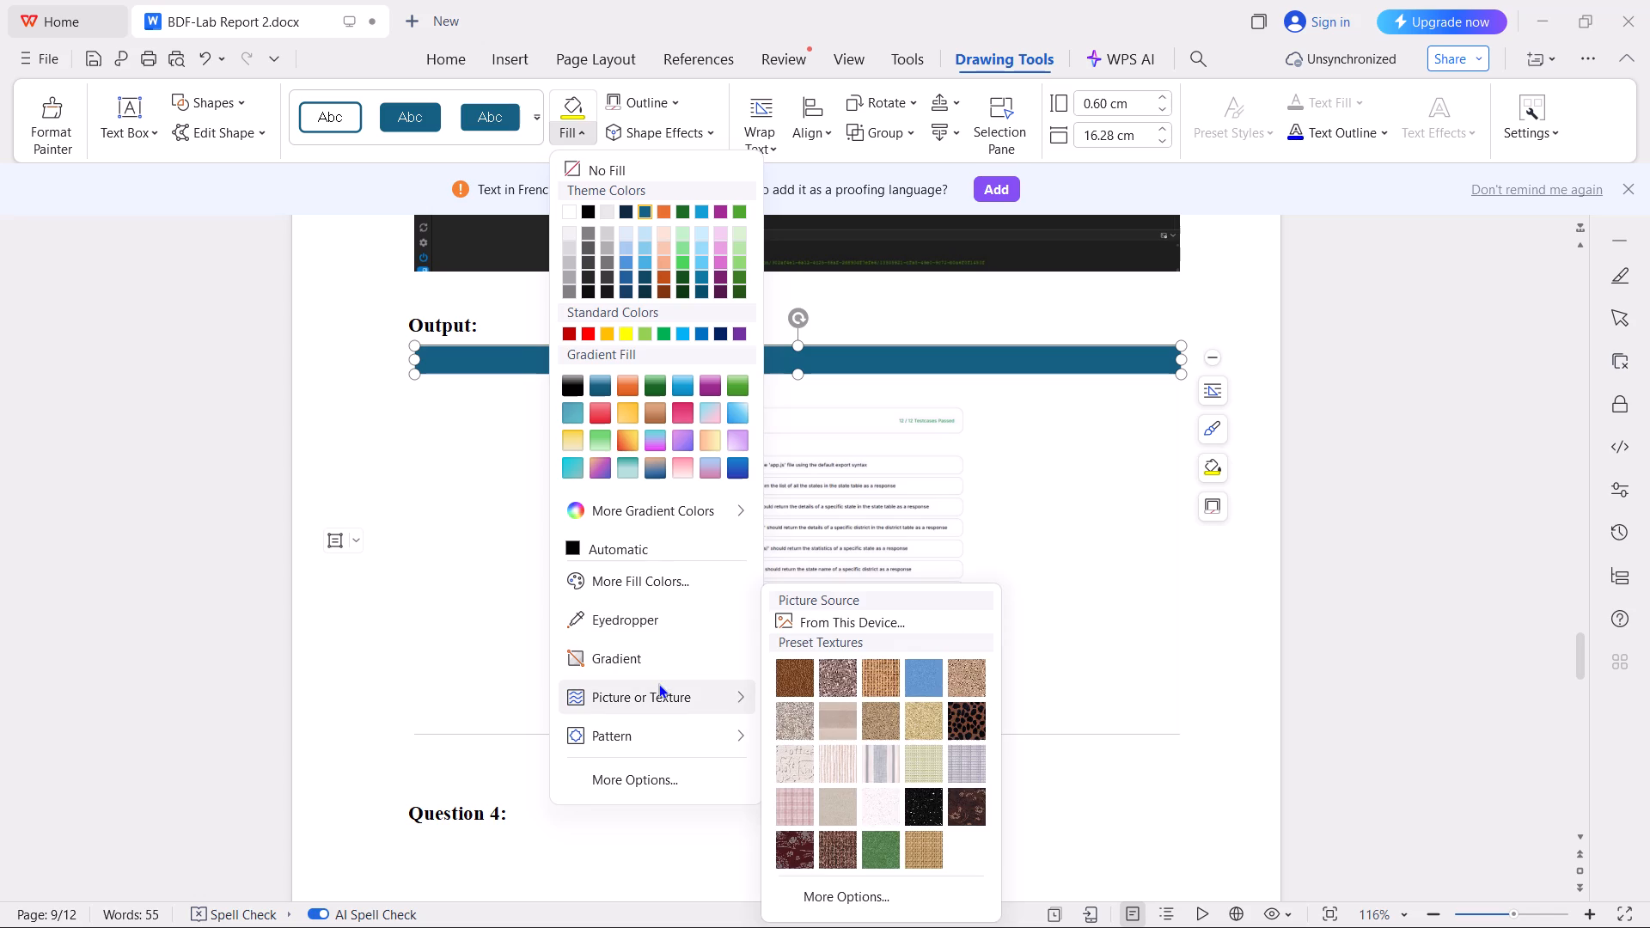
click(839, 618)
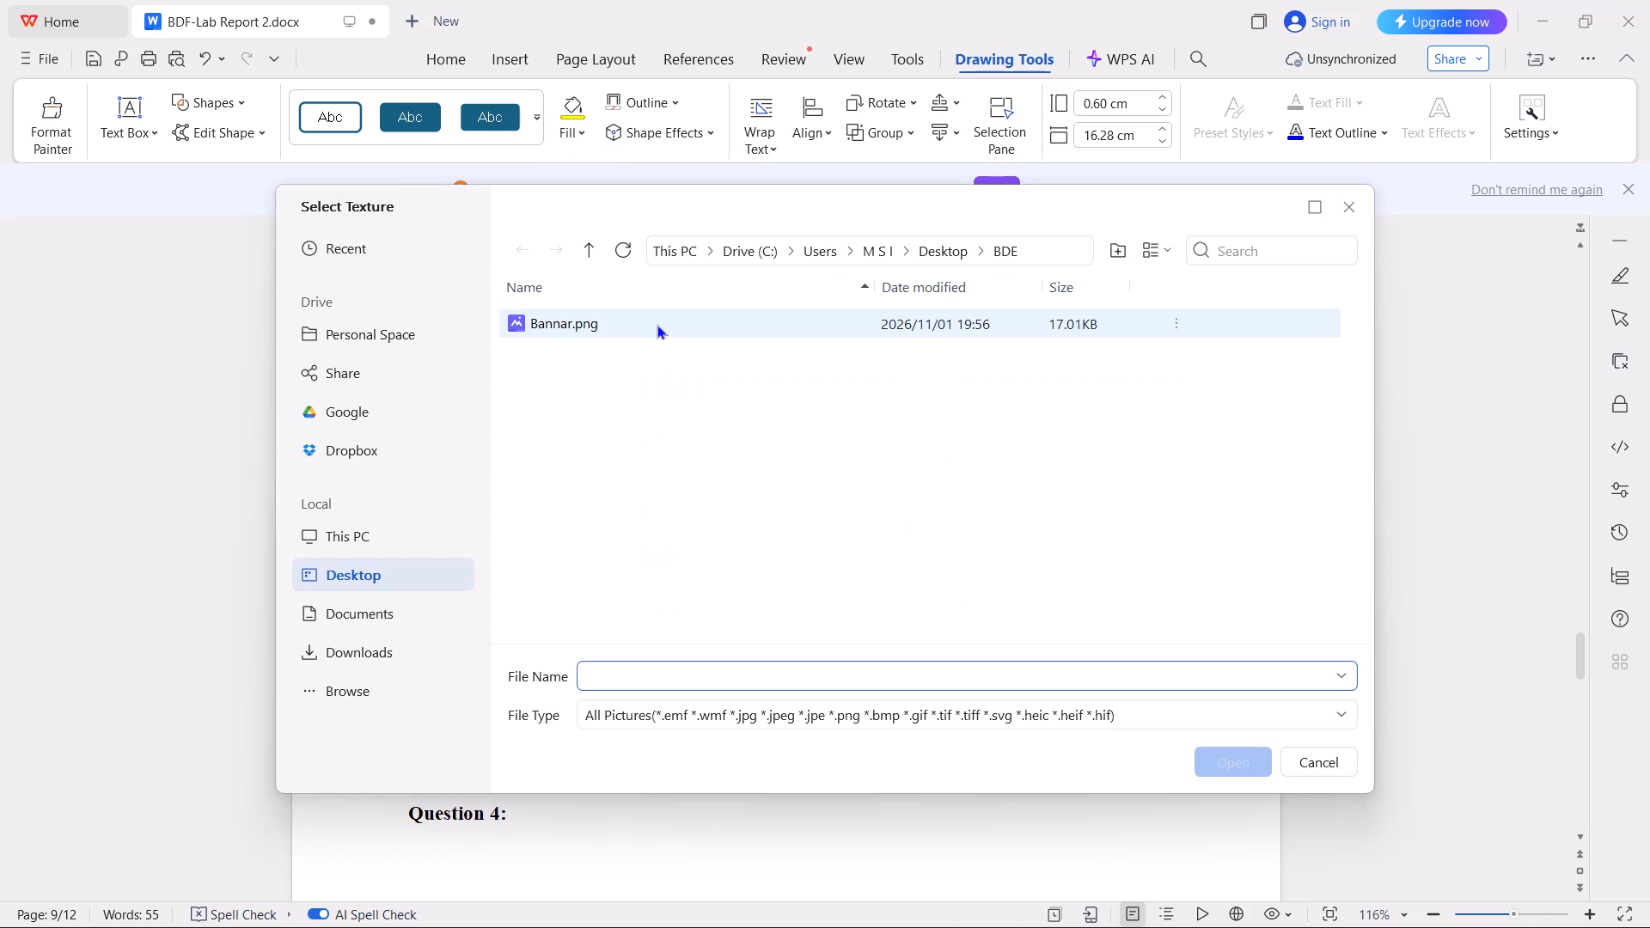
click(657, 324)
click(1219, 757)
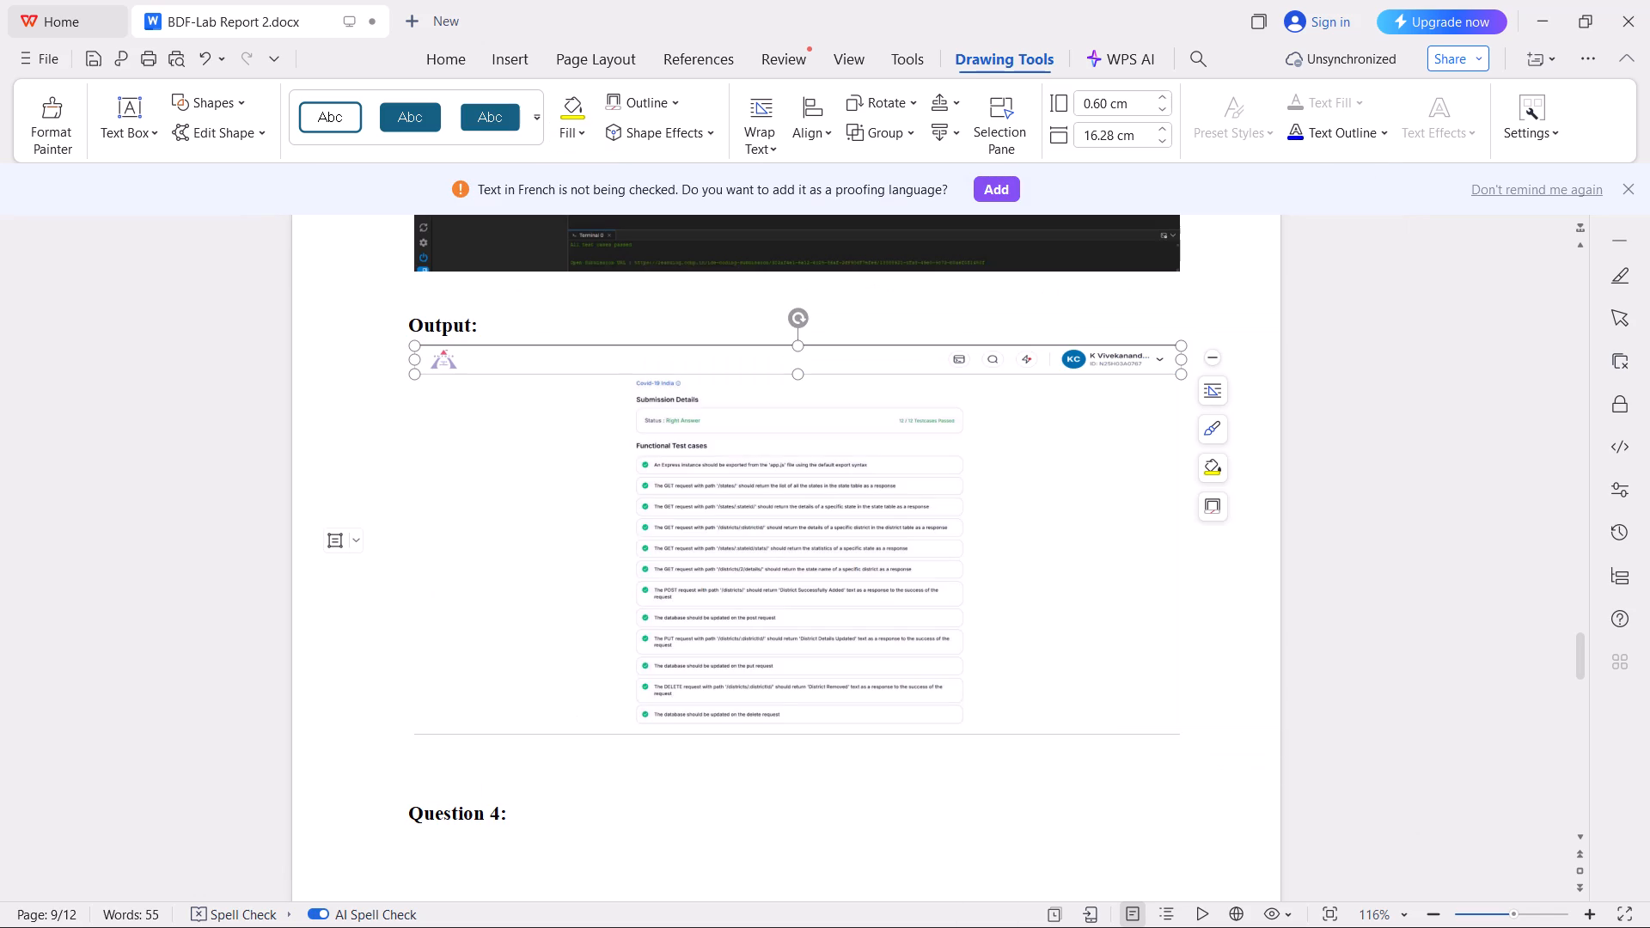
Stretch the banner rectangle over Question 3's output upward to a height of about 0.66 cm.
click(999, 449)
click(876, 375)
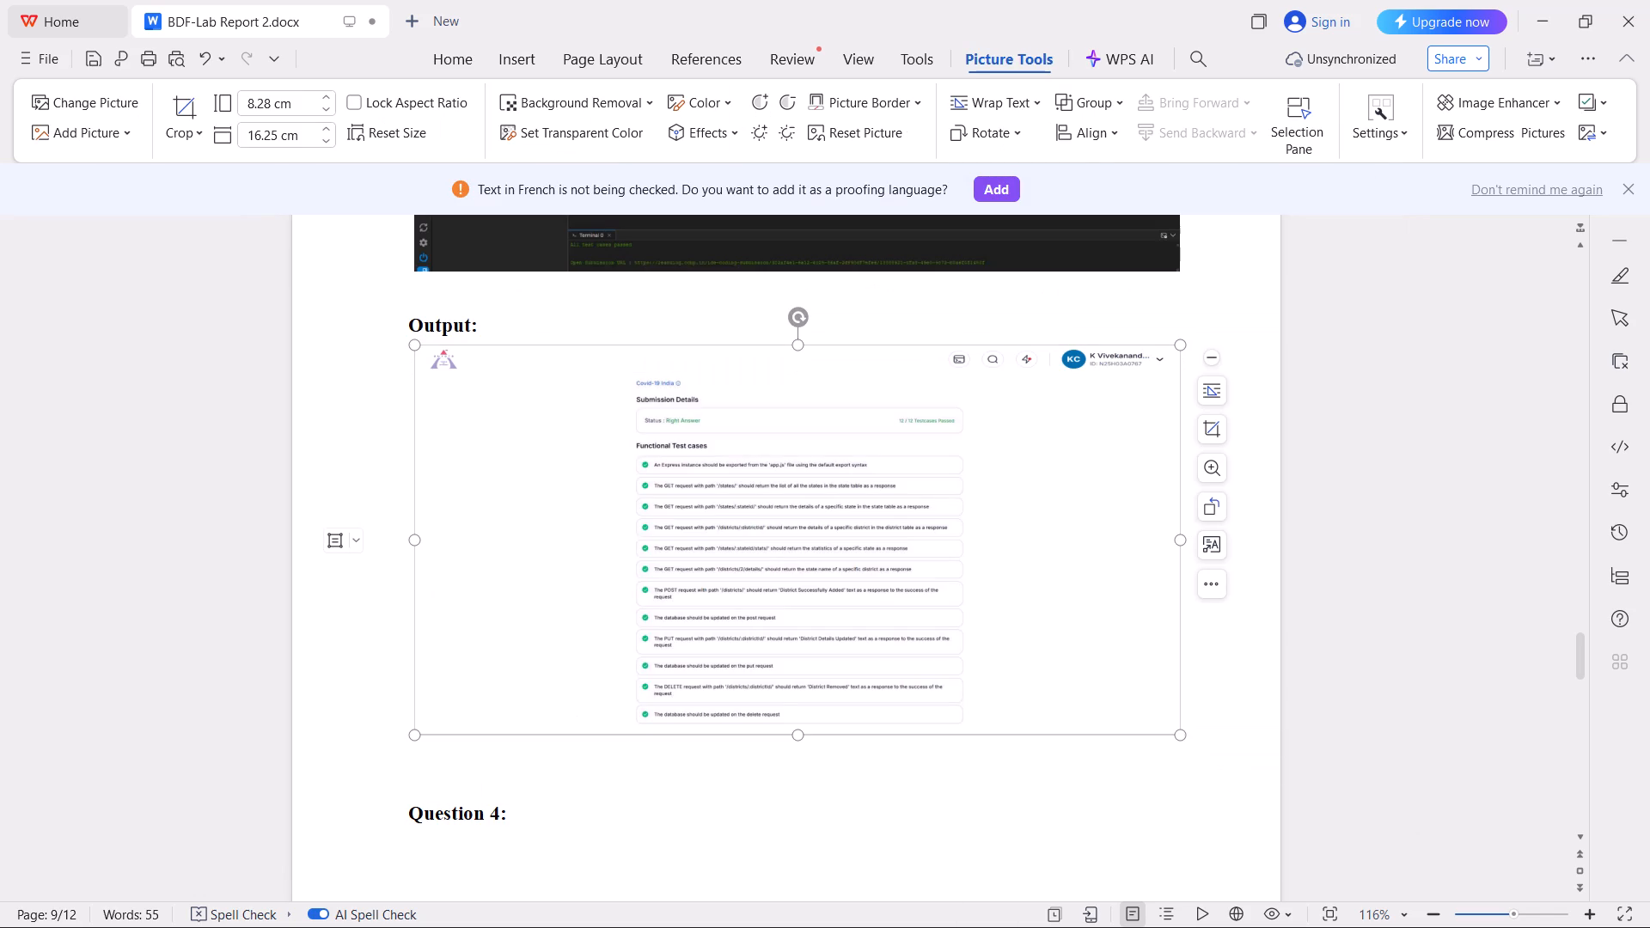
click(875, 351)
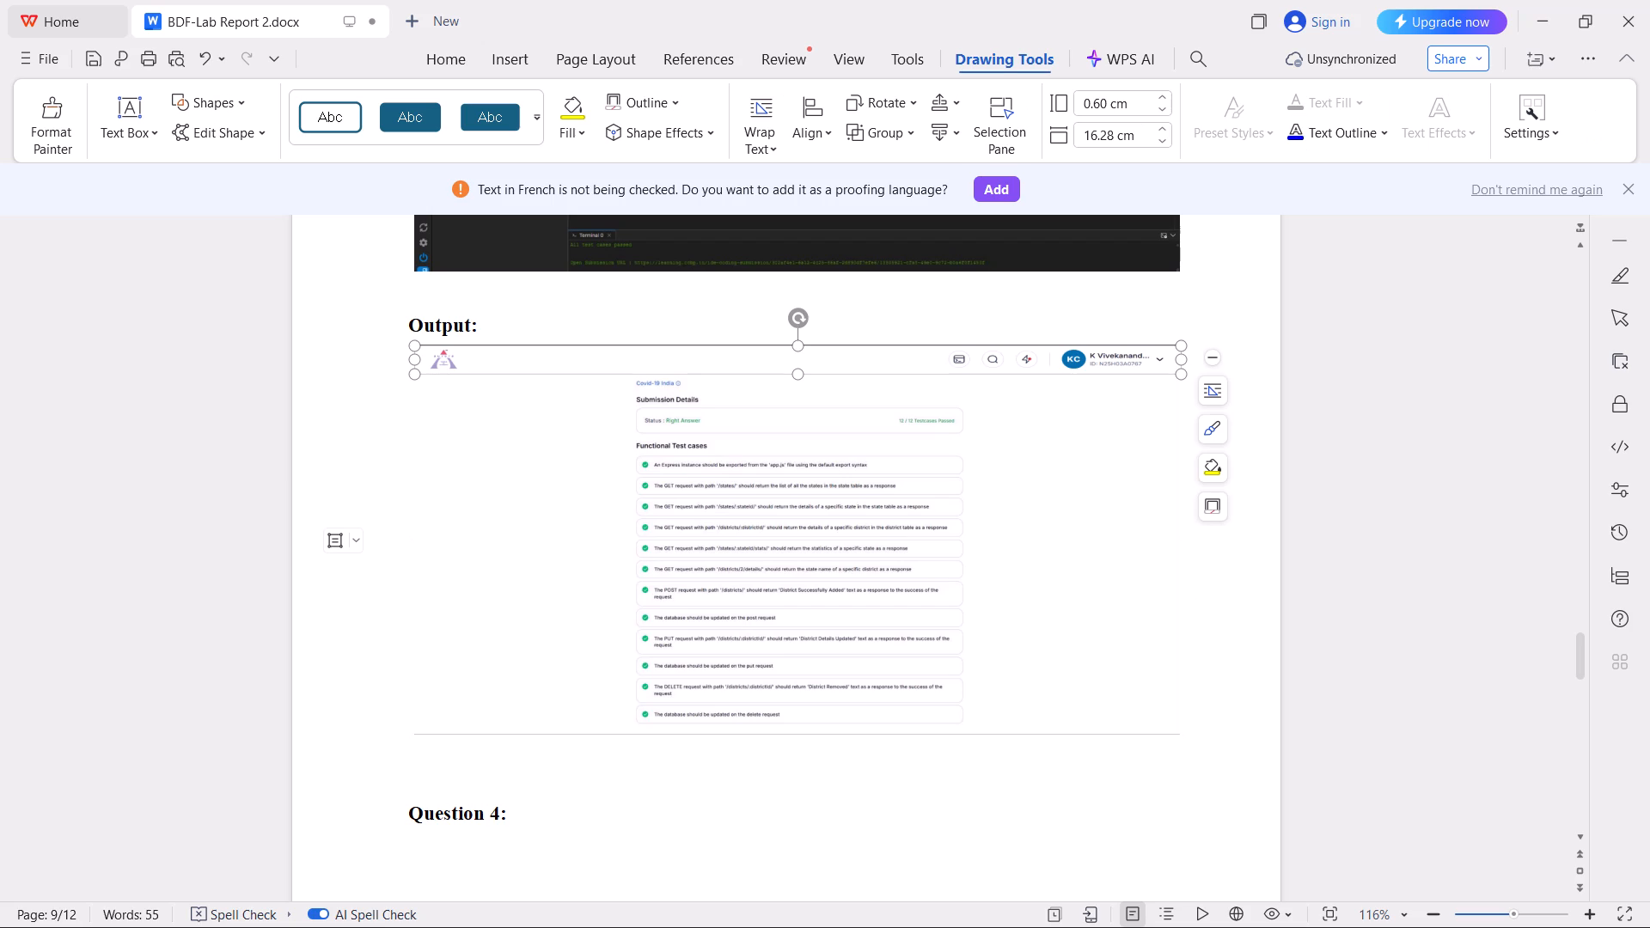
click(798, 347)
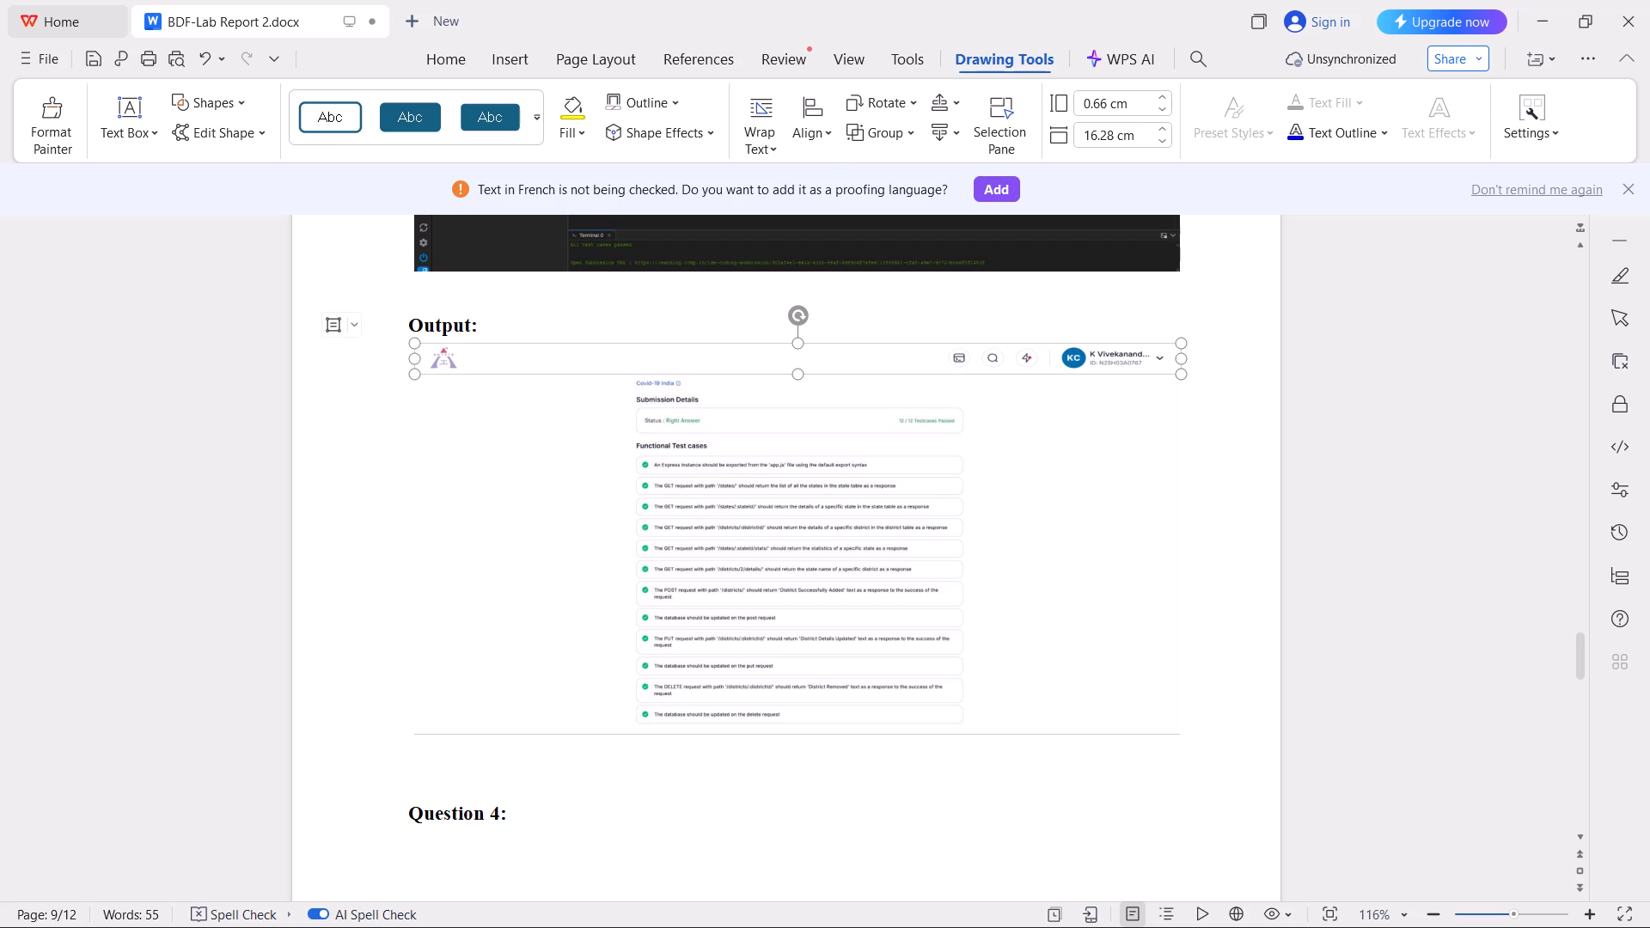
click(966, 296)
Switch to the NxtWave page in Google Chrome, leave the Covid-19 India question and open Player Match Scores.
scroll(942, 470, down, 2)
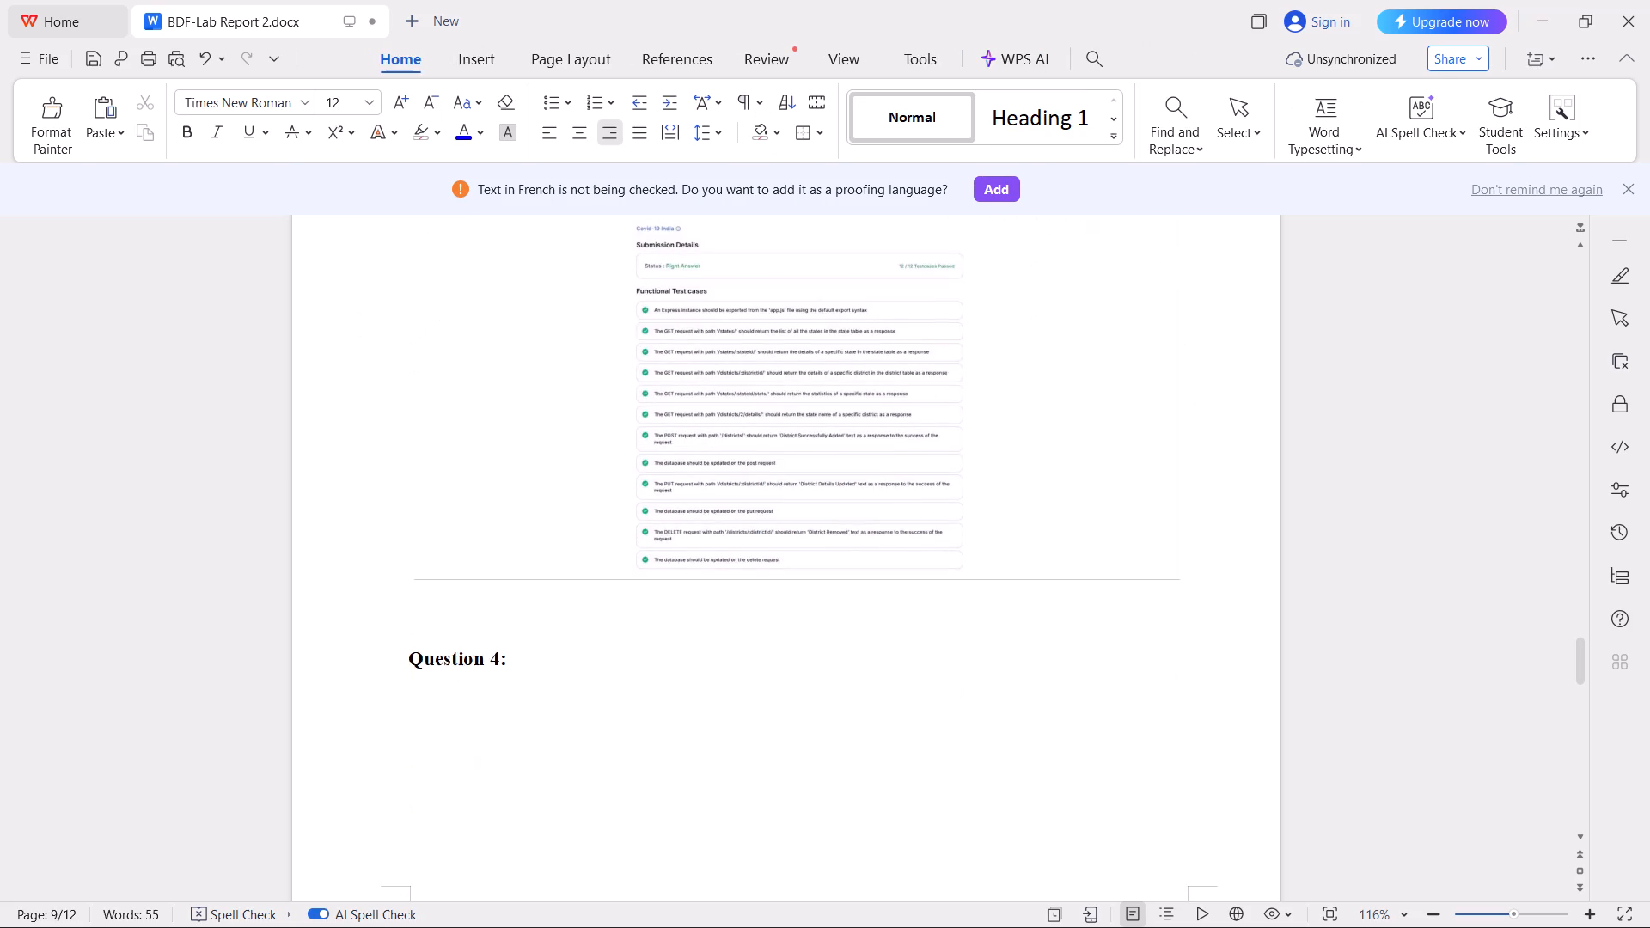
scroll(942, 470, down, 5)
click(942, 470)
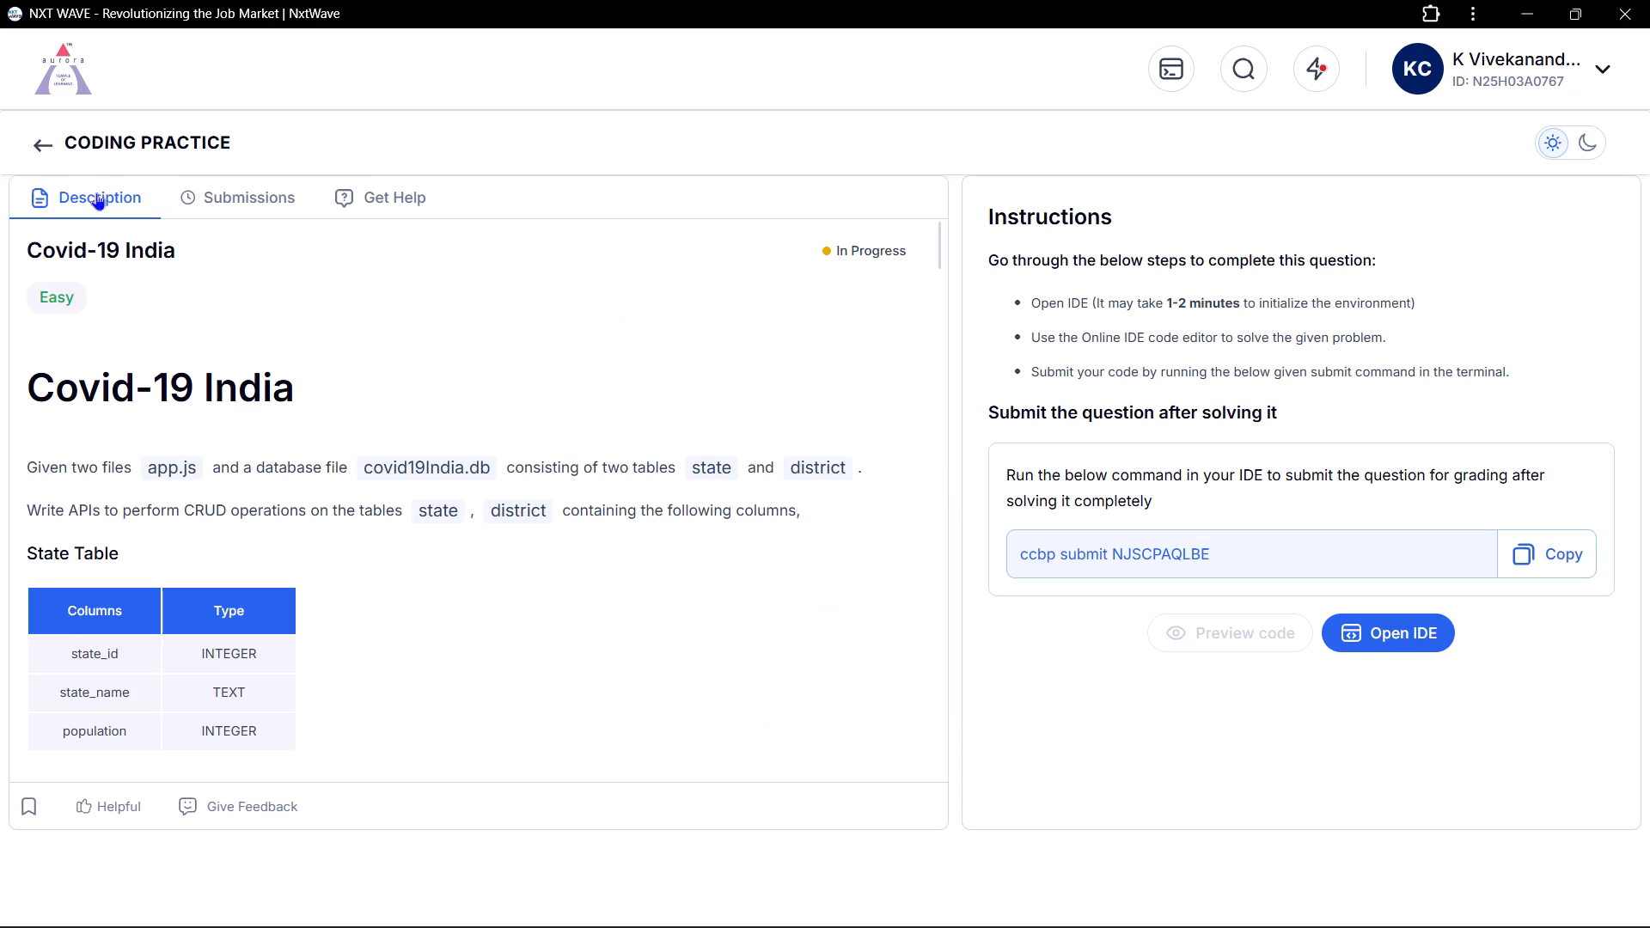
click(46, 144)
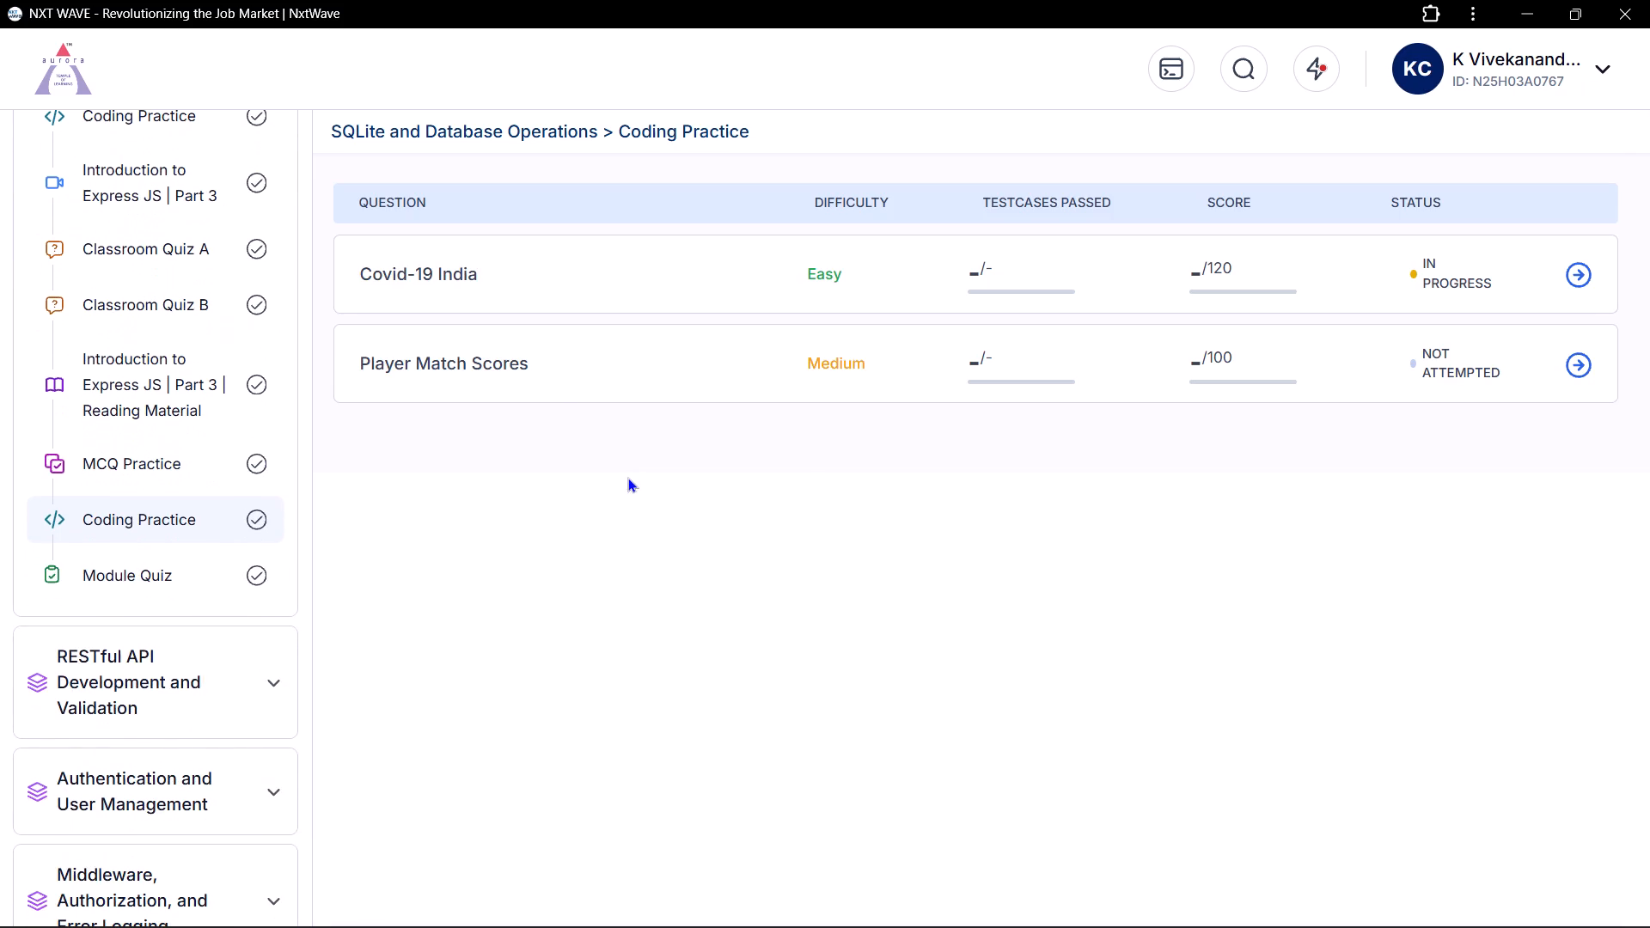
click(550, 400)
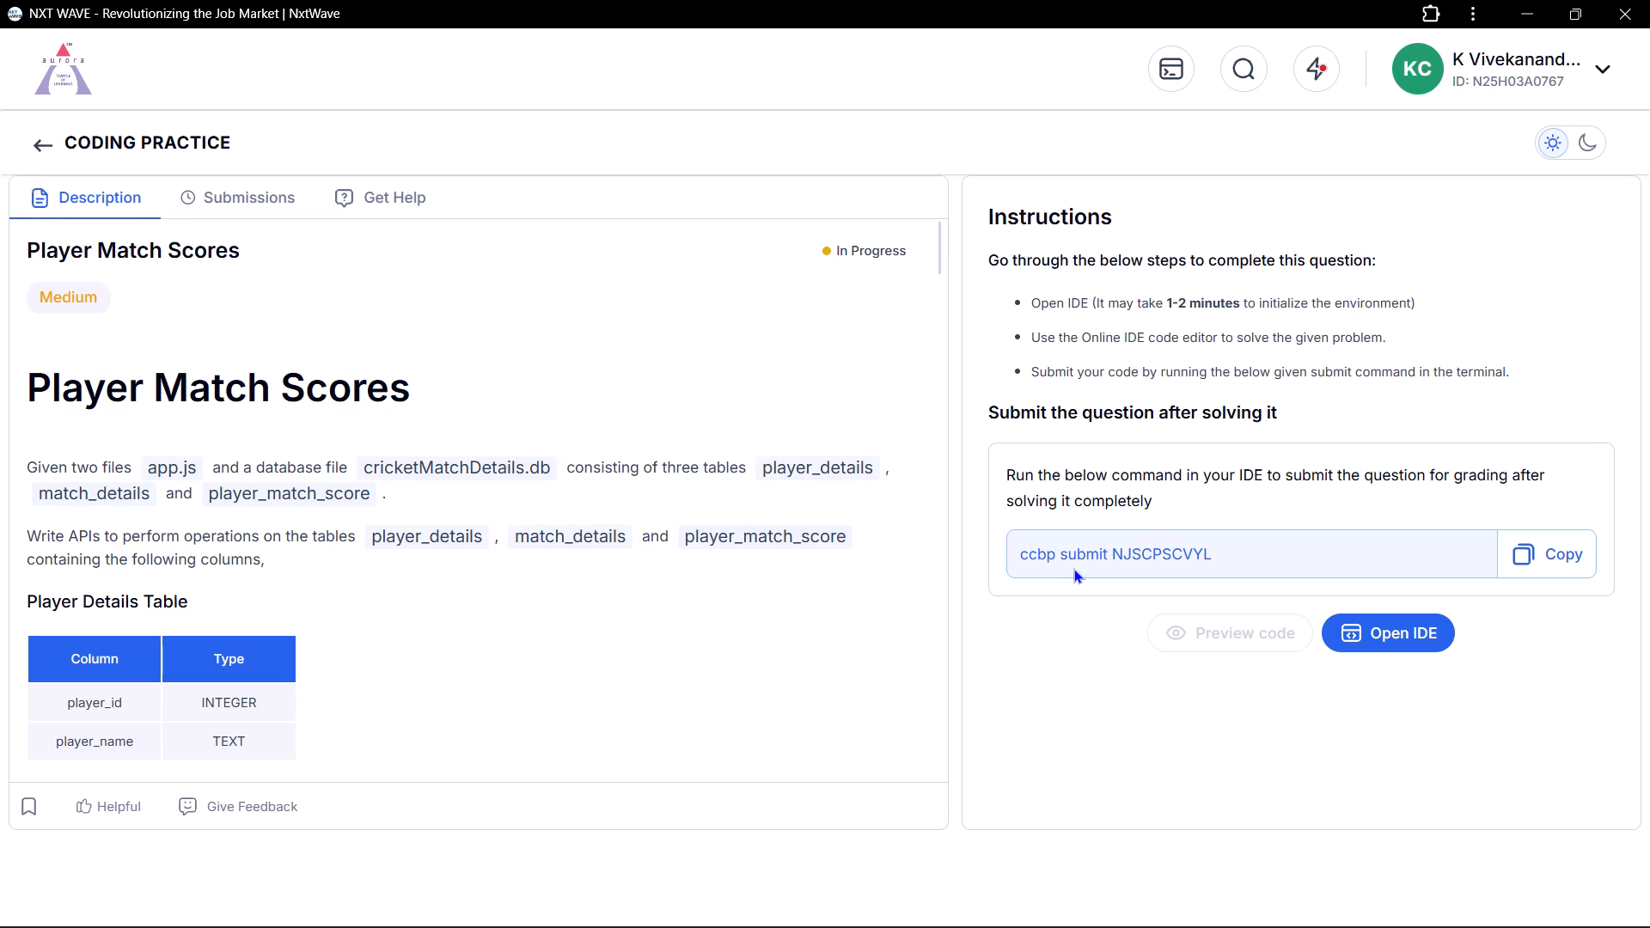
Capture the Player Match Scores page below the browser title bar with Snipping Tool and copy the screenshot.
key(shift+super+s)
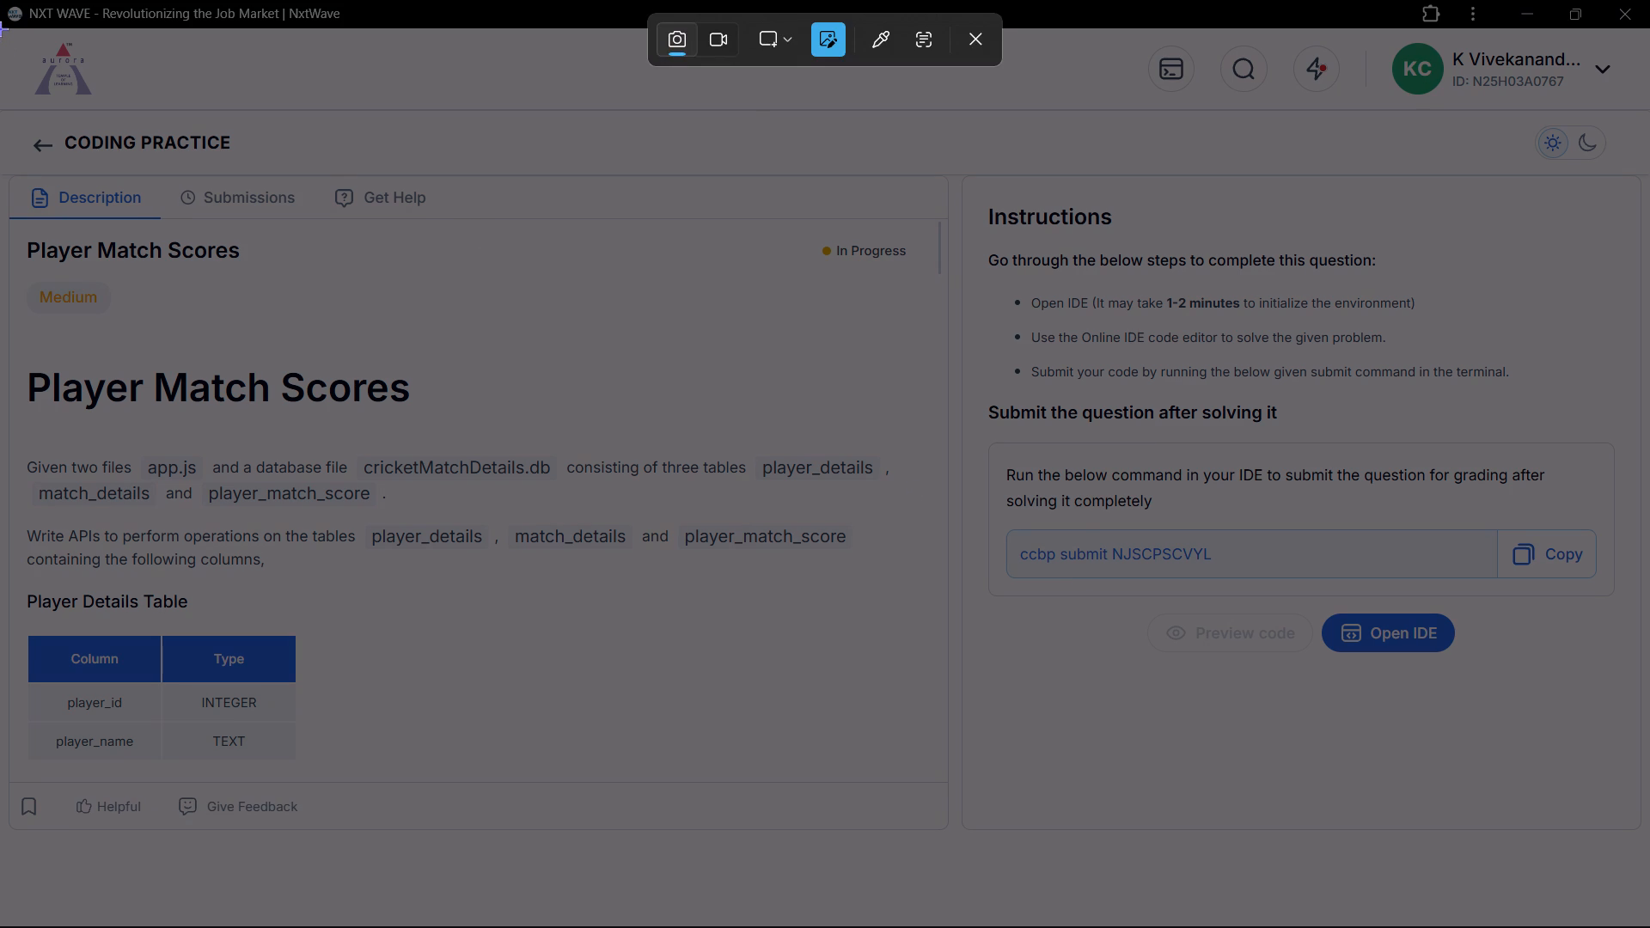
drag(0, 27, 1649, 927)
scroll(567, 459, right, 5)
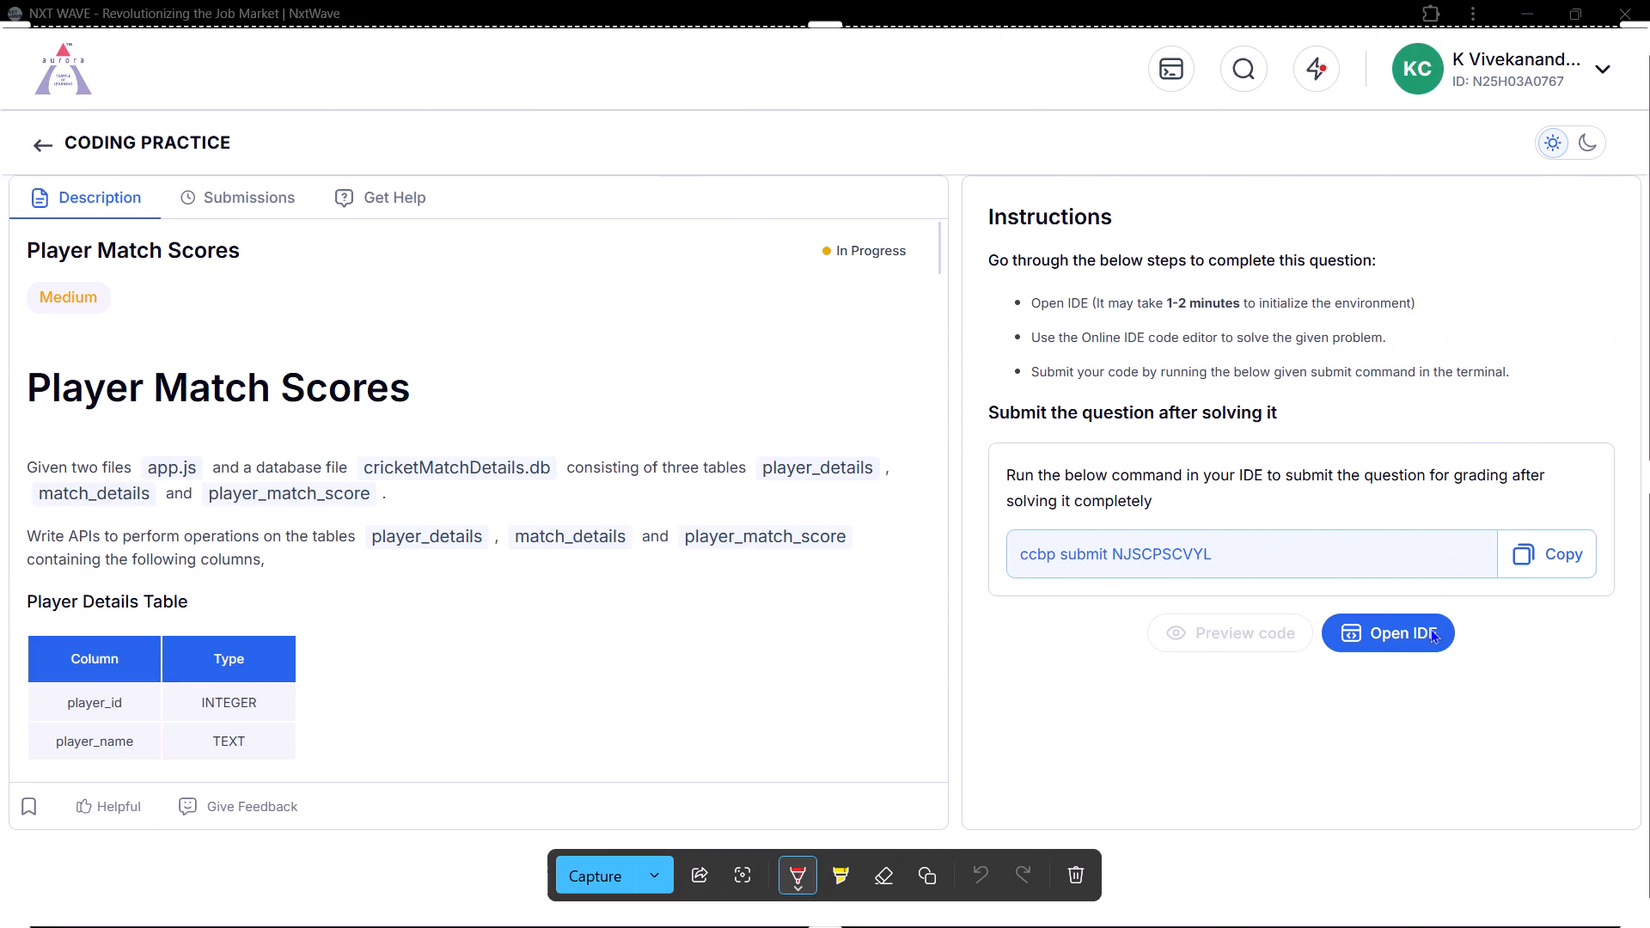
click(839, 25)
key(ctrl+c)
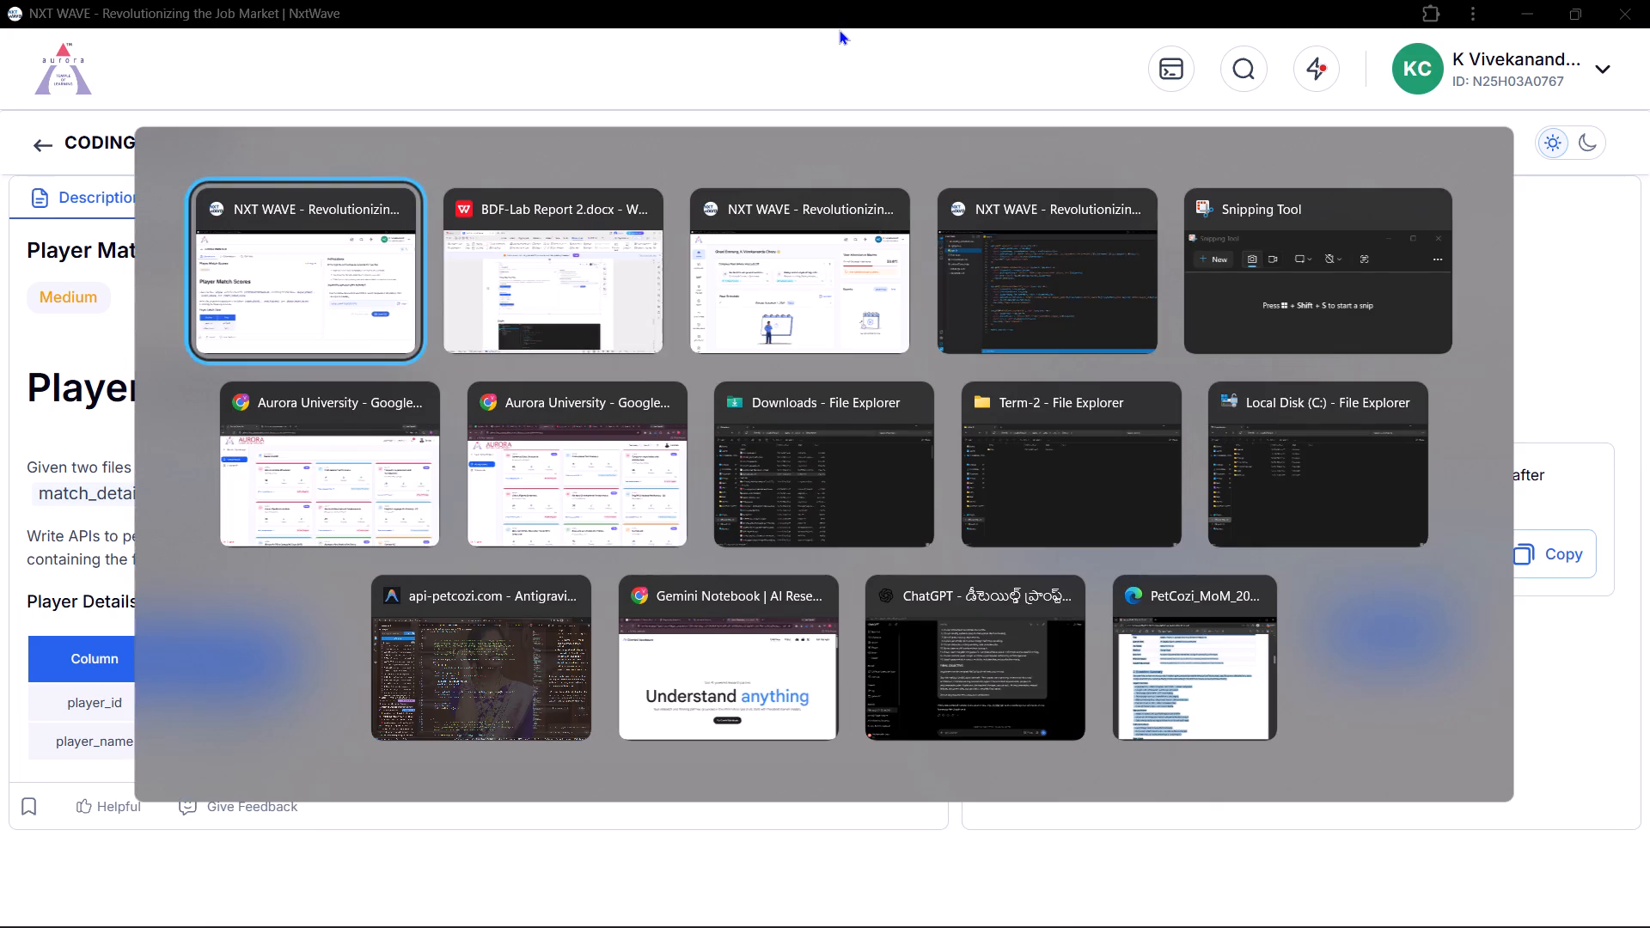
Switch to BDF-Lab Report 2.docx in WPS Office and paste the Player Match Scores screenshot before Question 4's old picture.
scroll(822, 265, down, 2)
scroll(822, 296, up, 1)
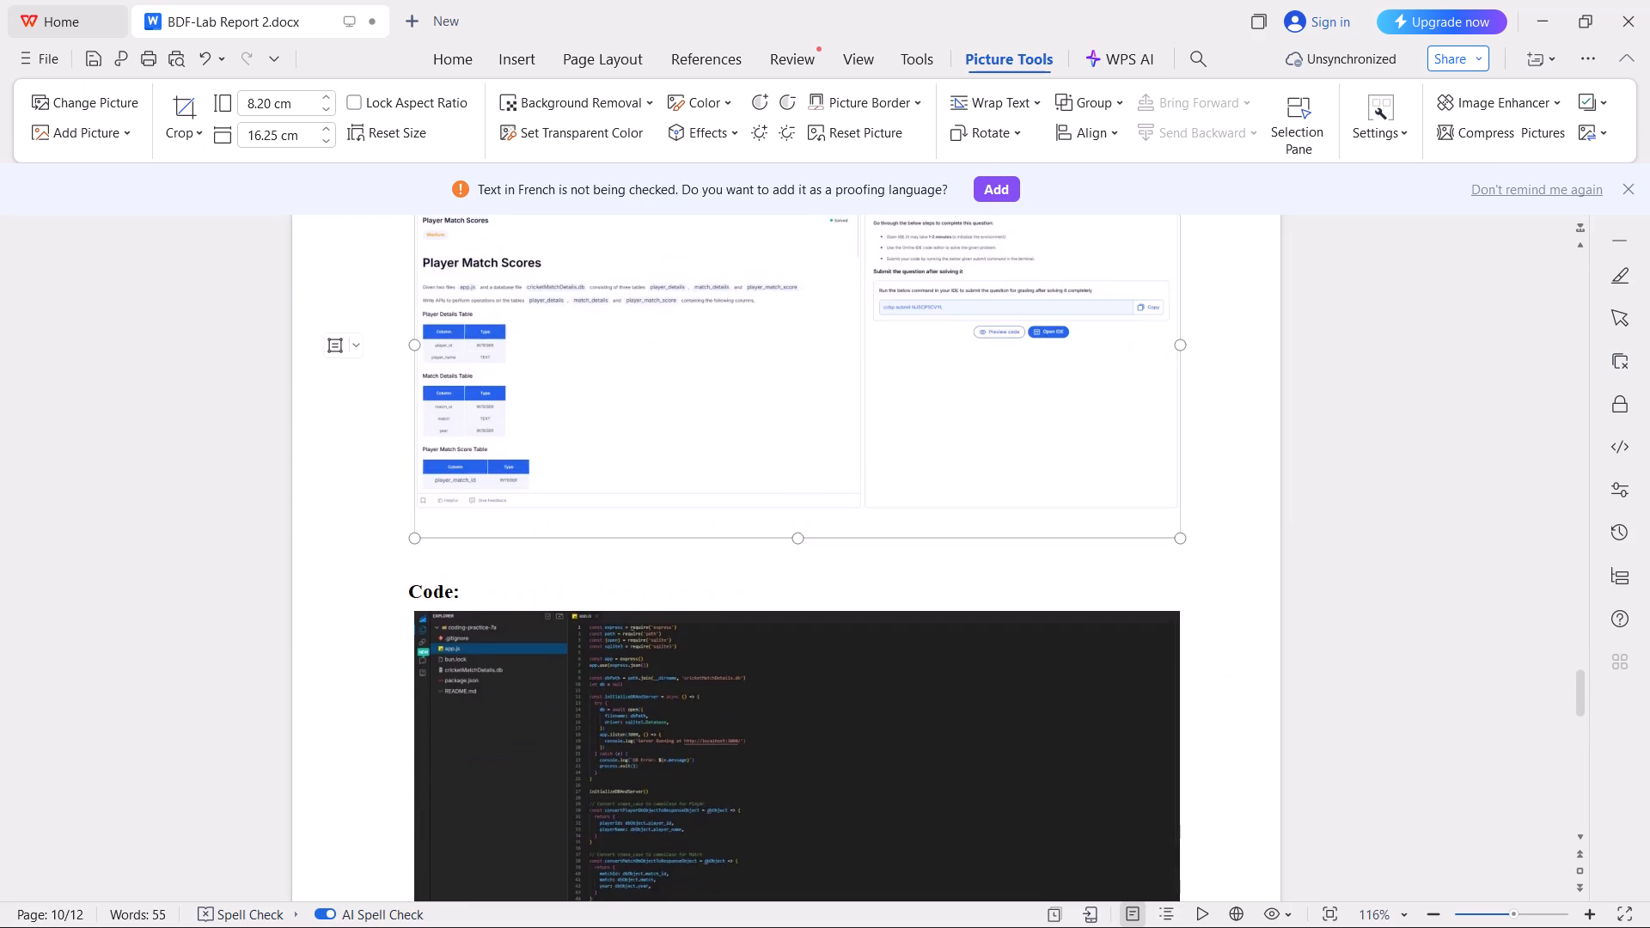
scroll(822, 296, up, 1)
click(871, 484)
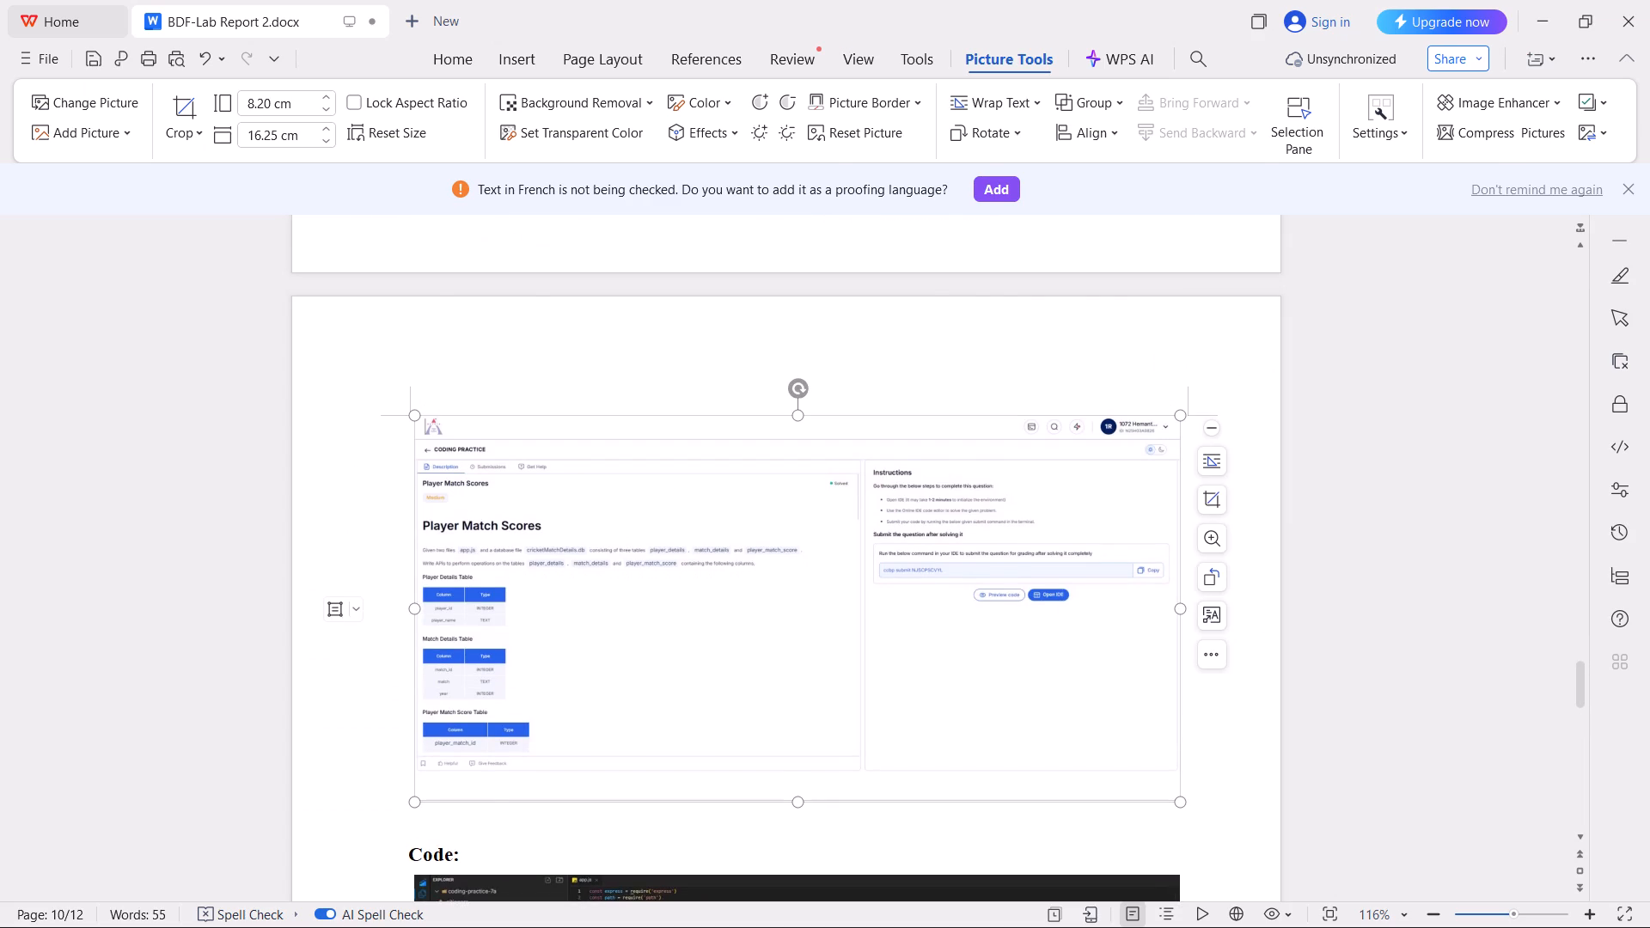
key(ctrl+v)
Cut the old Player Match Scores question picture below the pasted screenshot.
click(904, 619)
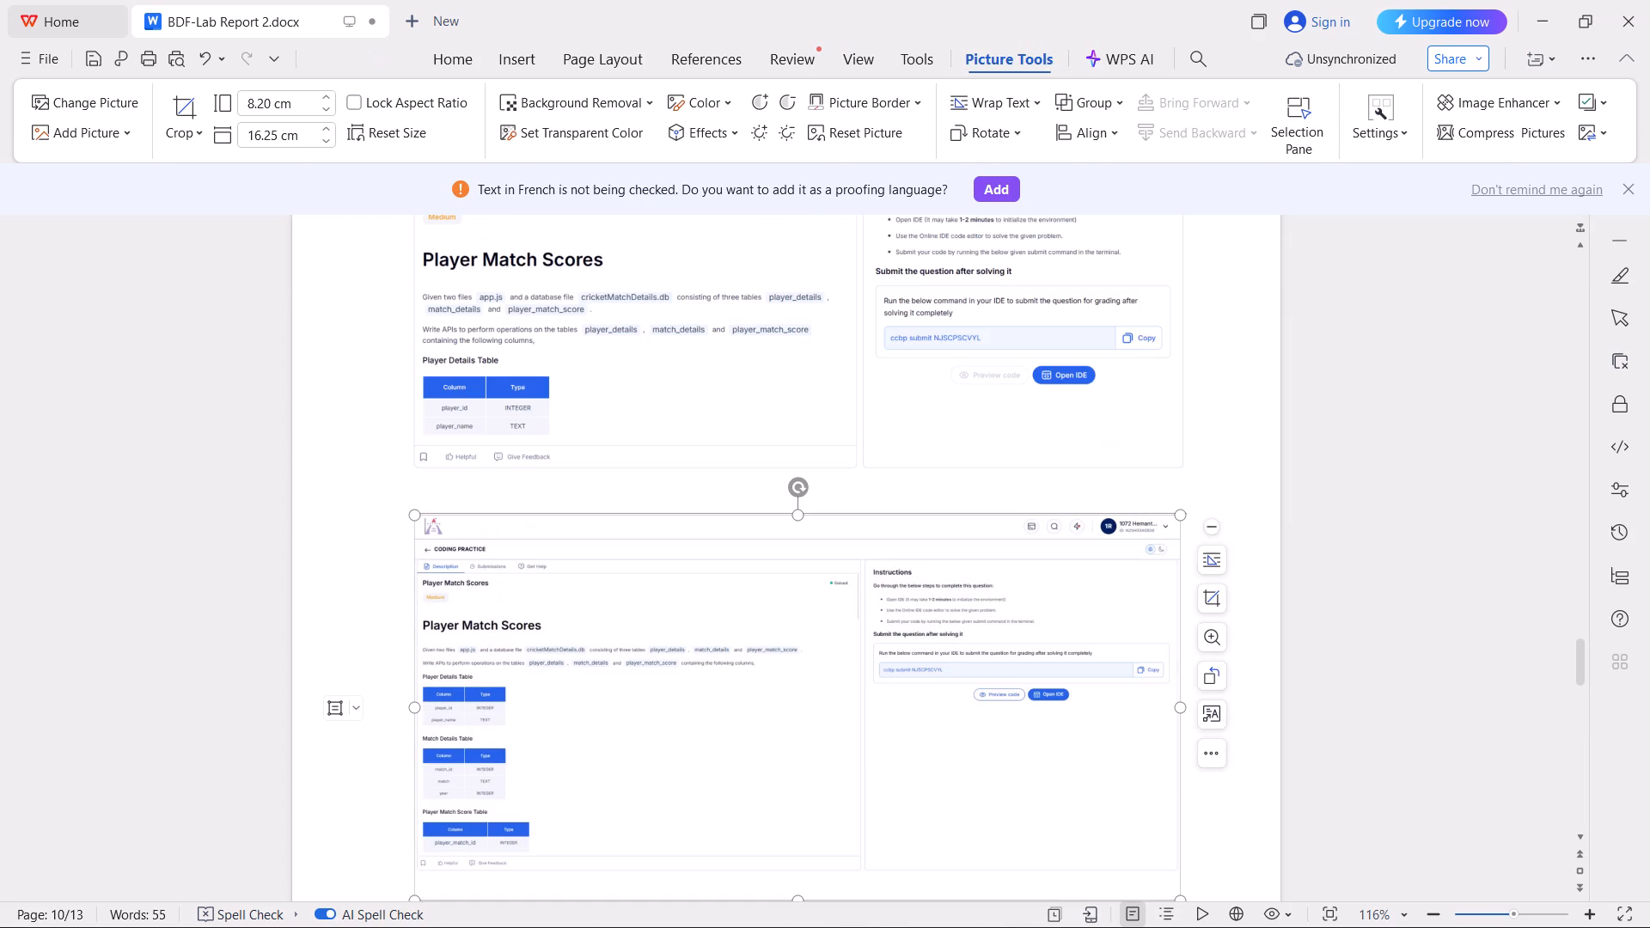
key(ctrl+x)
Insert blank lines above the Question 4 heading to move it onto the page with its question screenshot.
scroll(787, 540, up, 5)
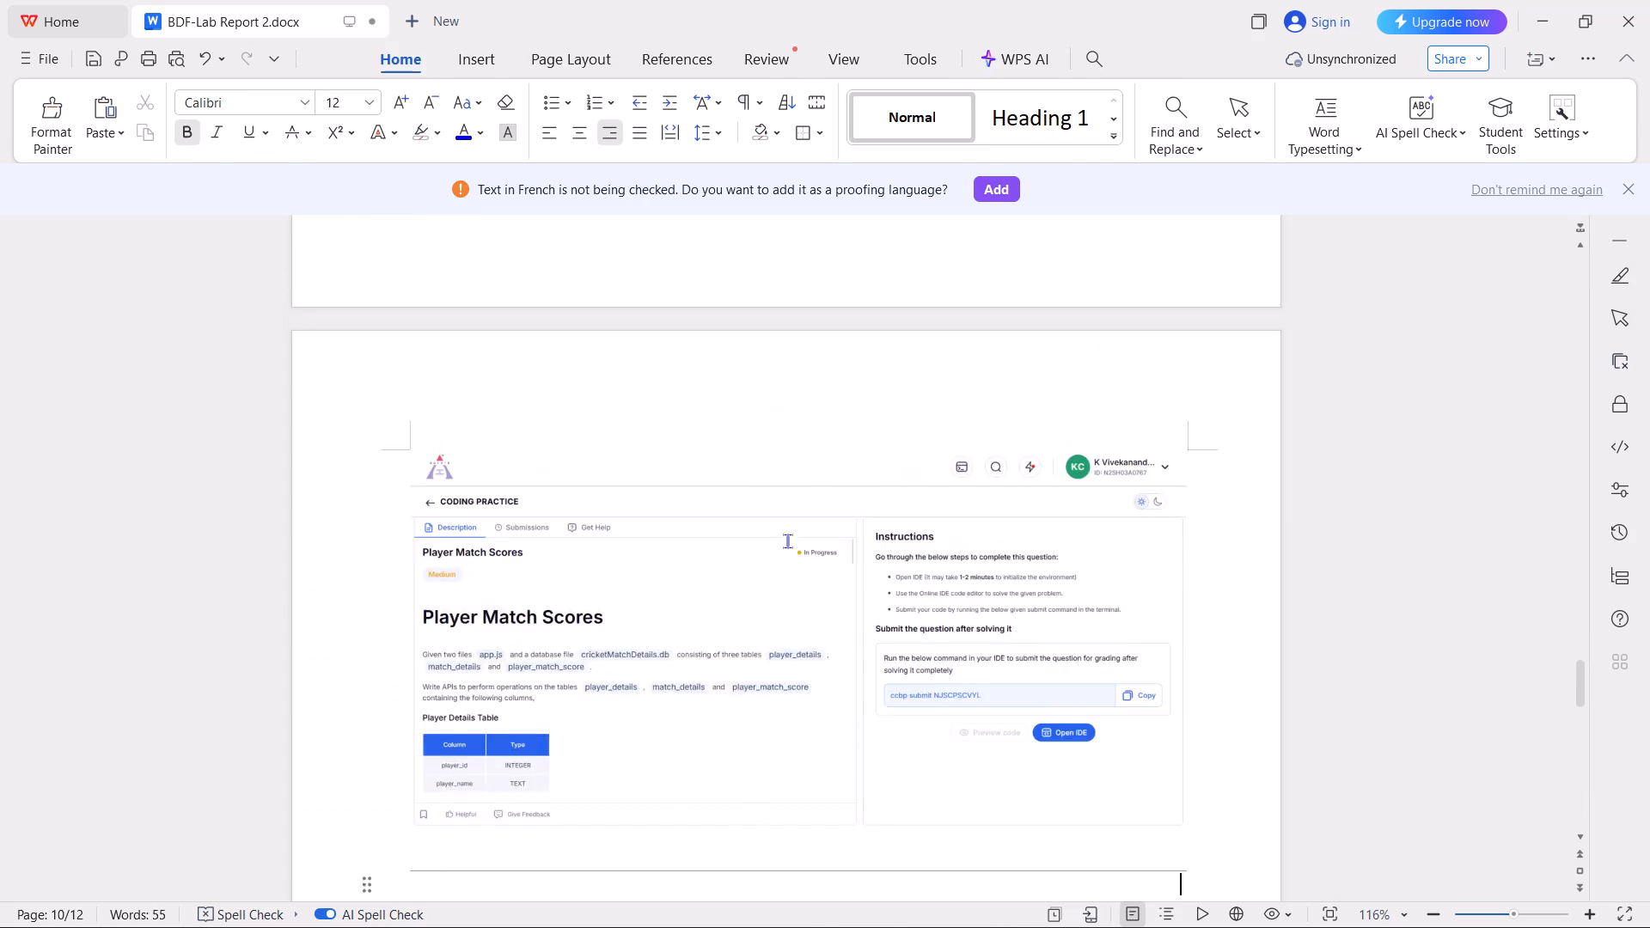
scroll(787, 540, up, 2)
scroll(787, 540, down, 1)
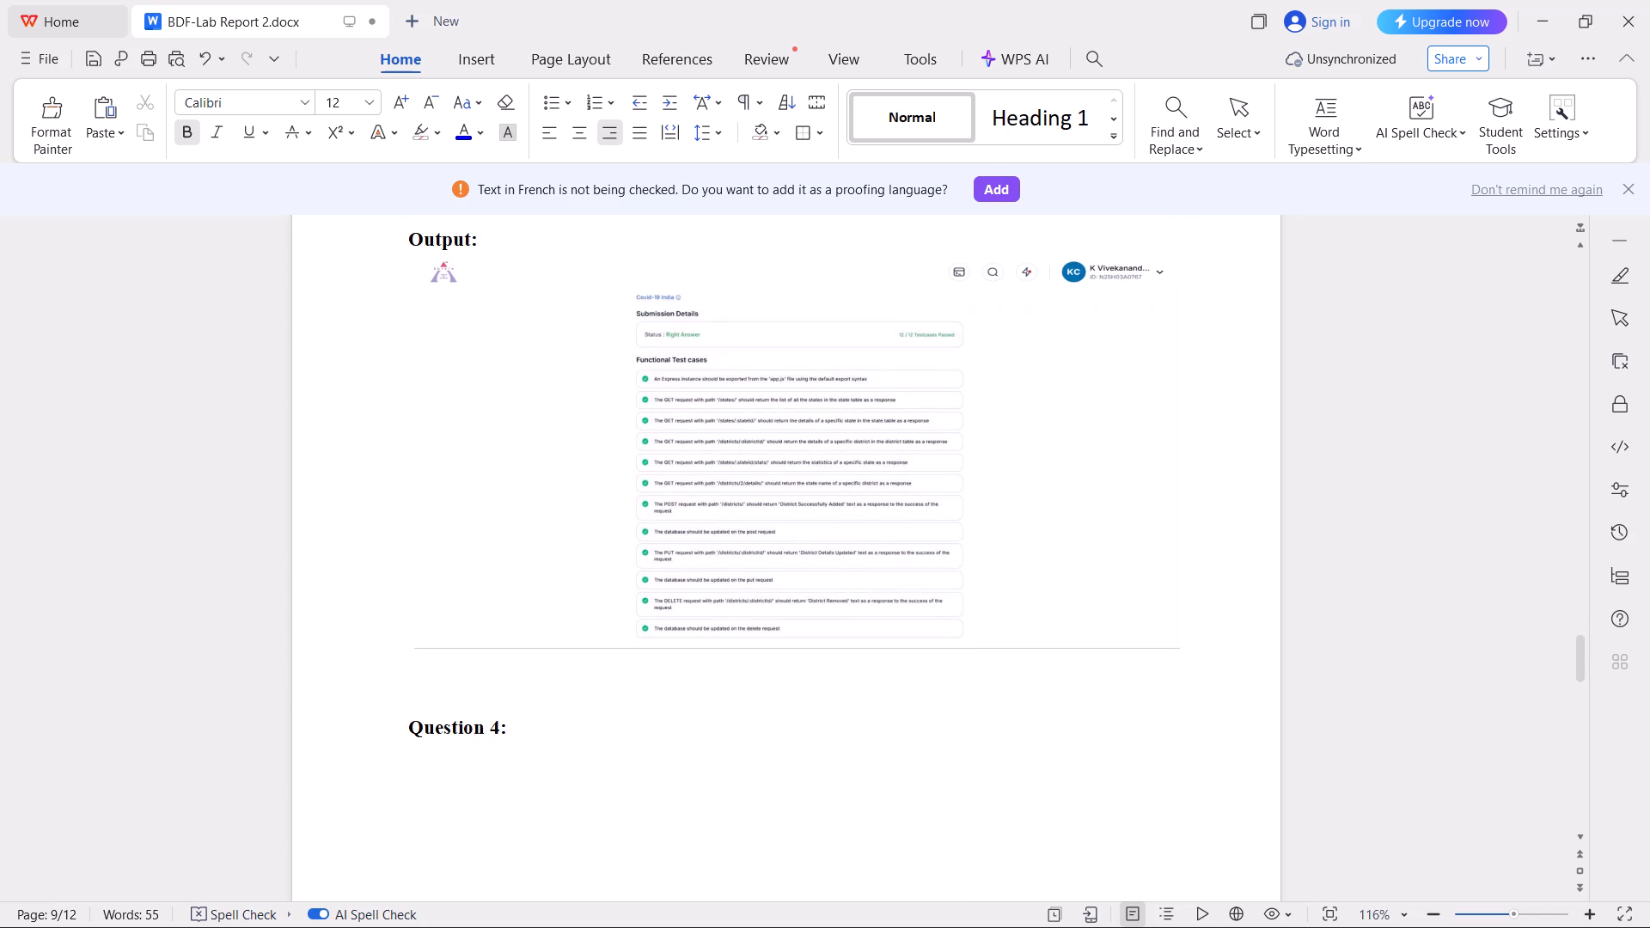
click(535, 683)
key(Return)
key(Return)
key(Return)
key(Return)
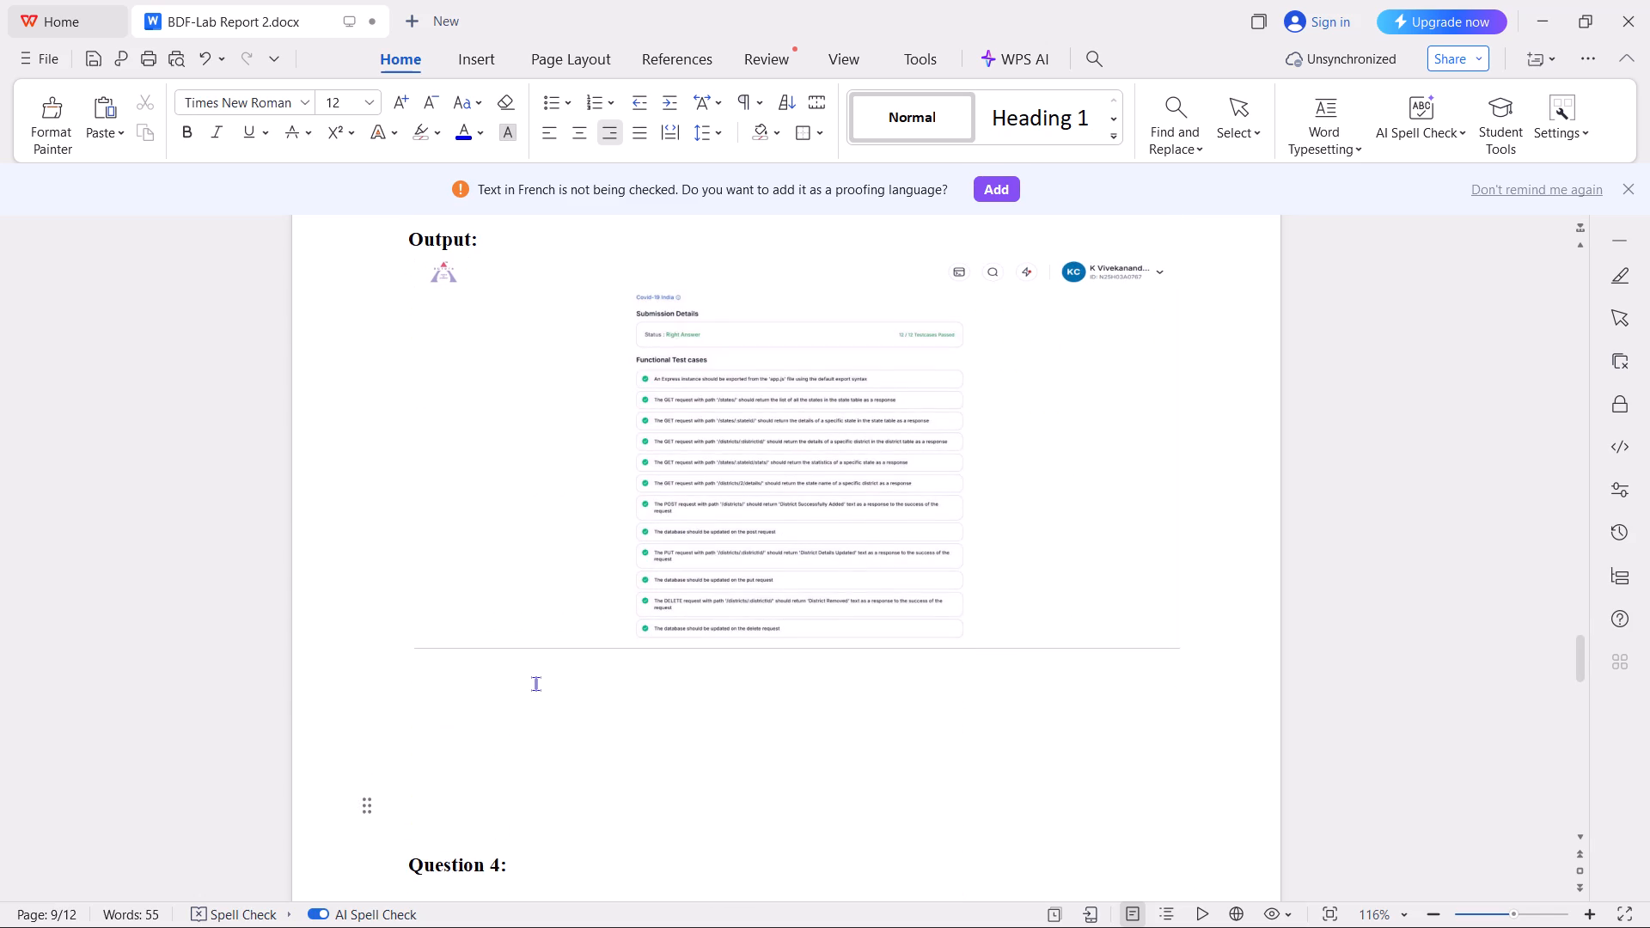
key(Return)
key(Return)
scroll(535, 683, down, 4)
key(Return)
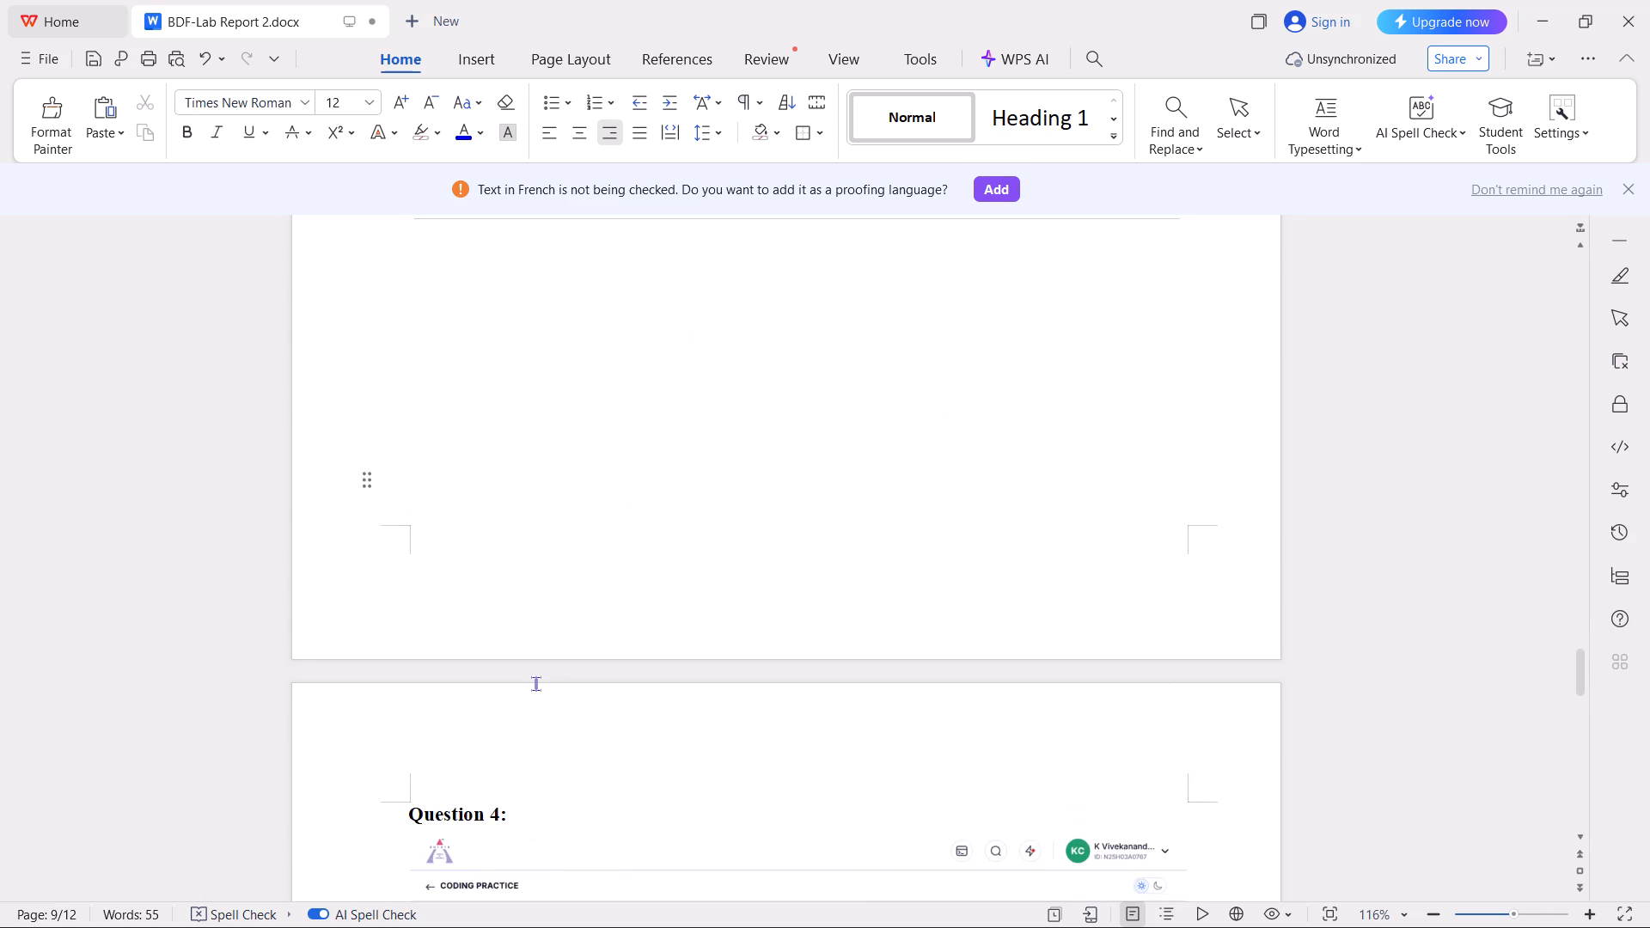
Draw a rectangle about 0.62 cm high and 16.28 cm wide over the header of Question 4's output picture.
scroll(535, 683, down, 7)
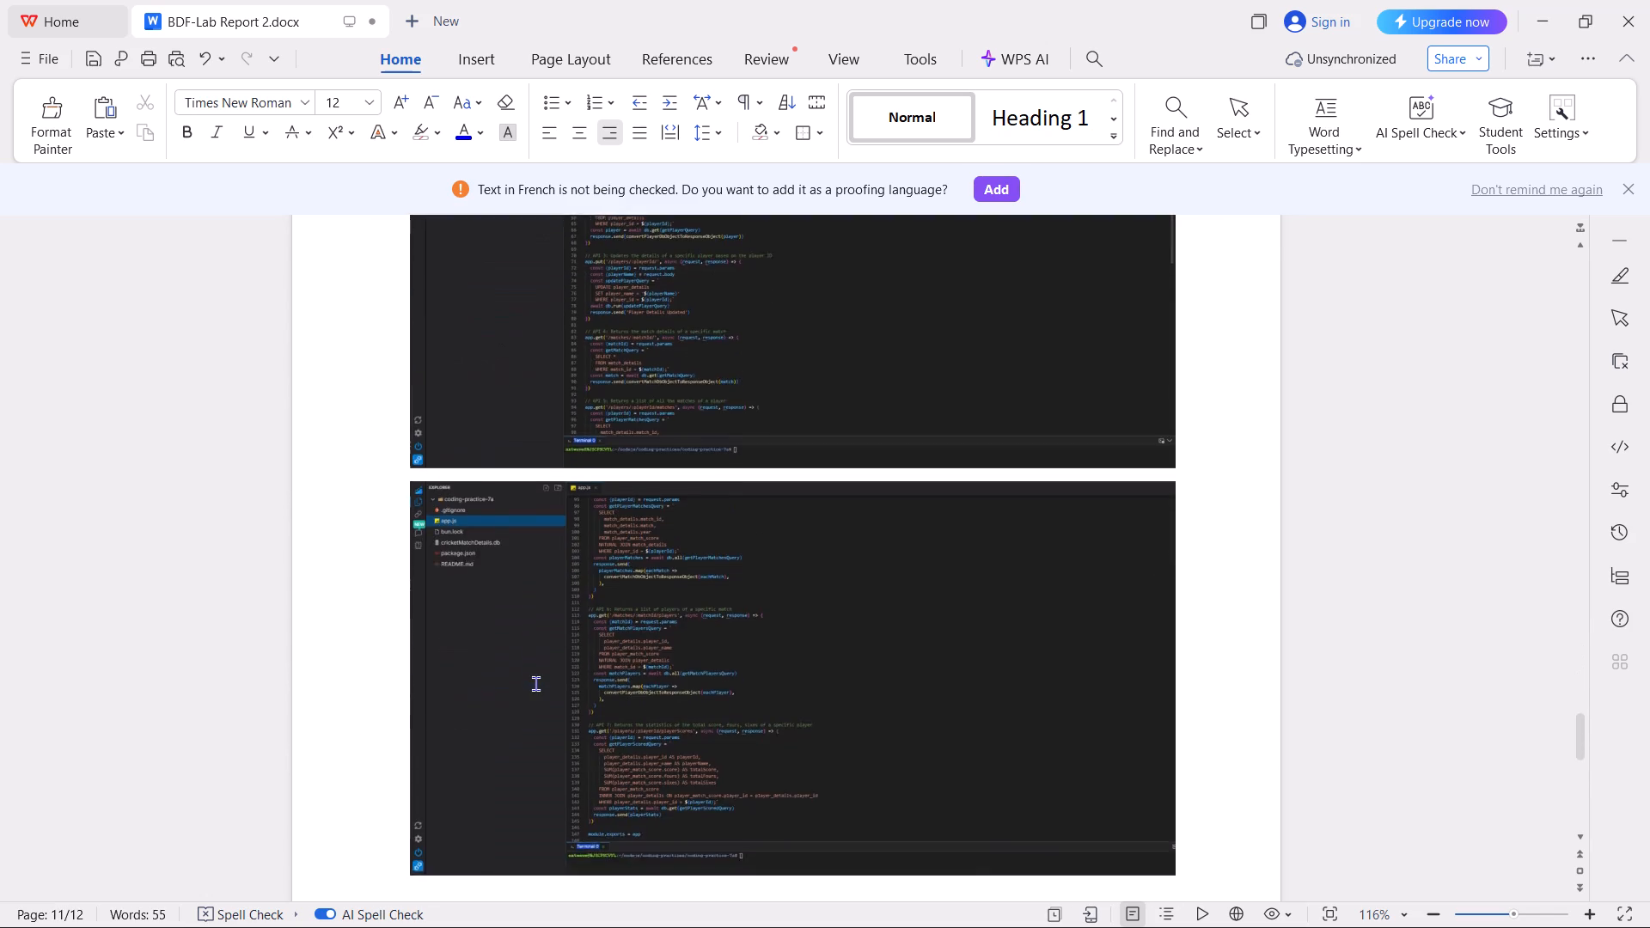
scroll(535, 683, down, 10)
scroll(535, 683, up, 6)
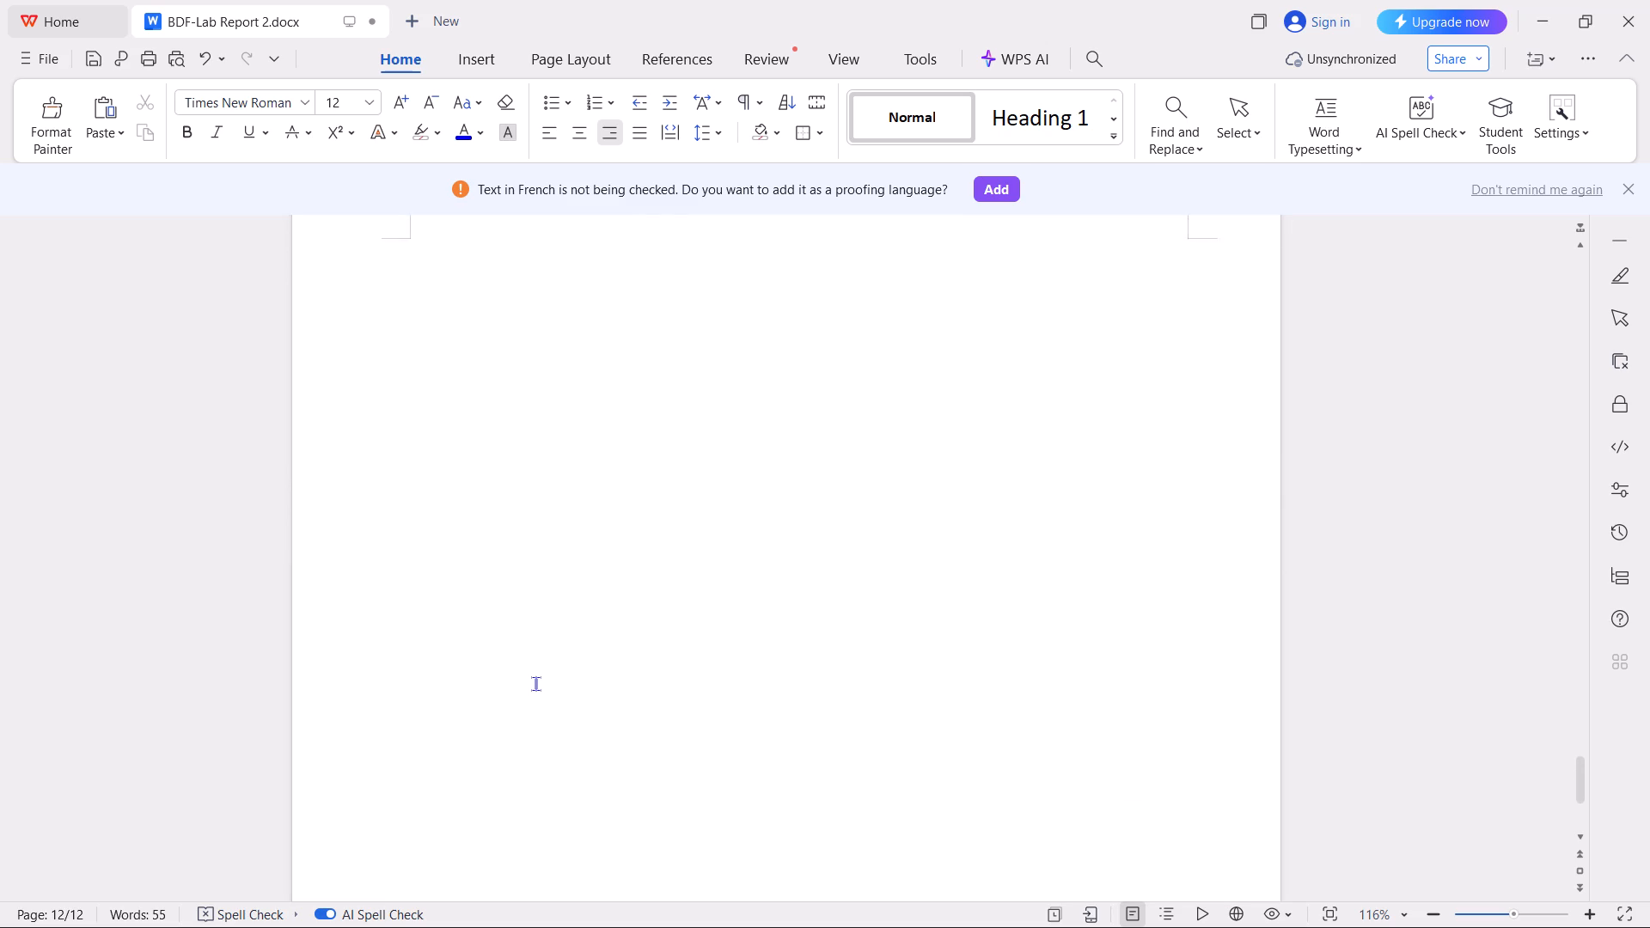
scroll(535, 683, up, 5)
click(762, 776)
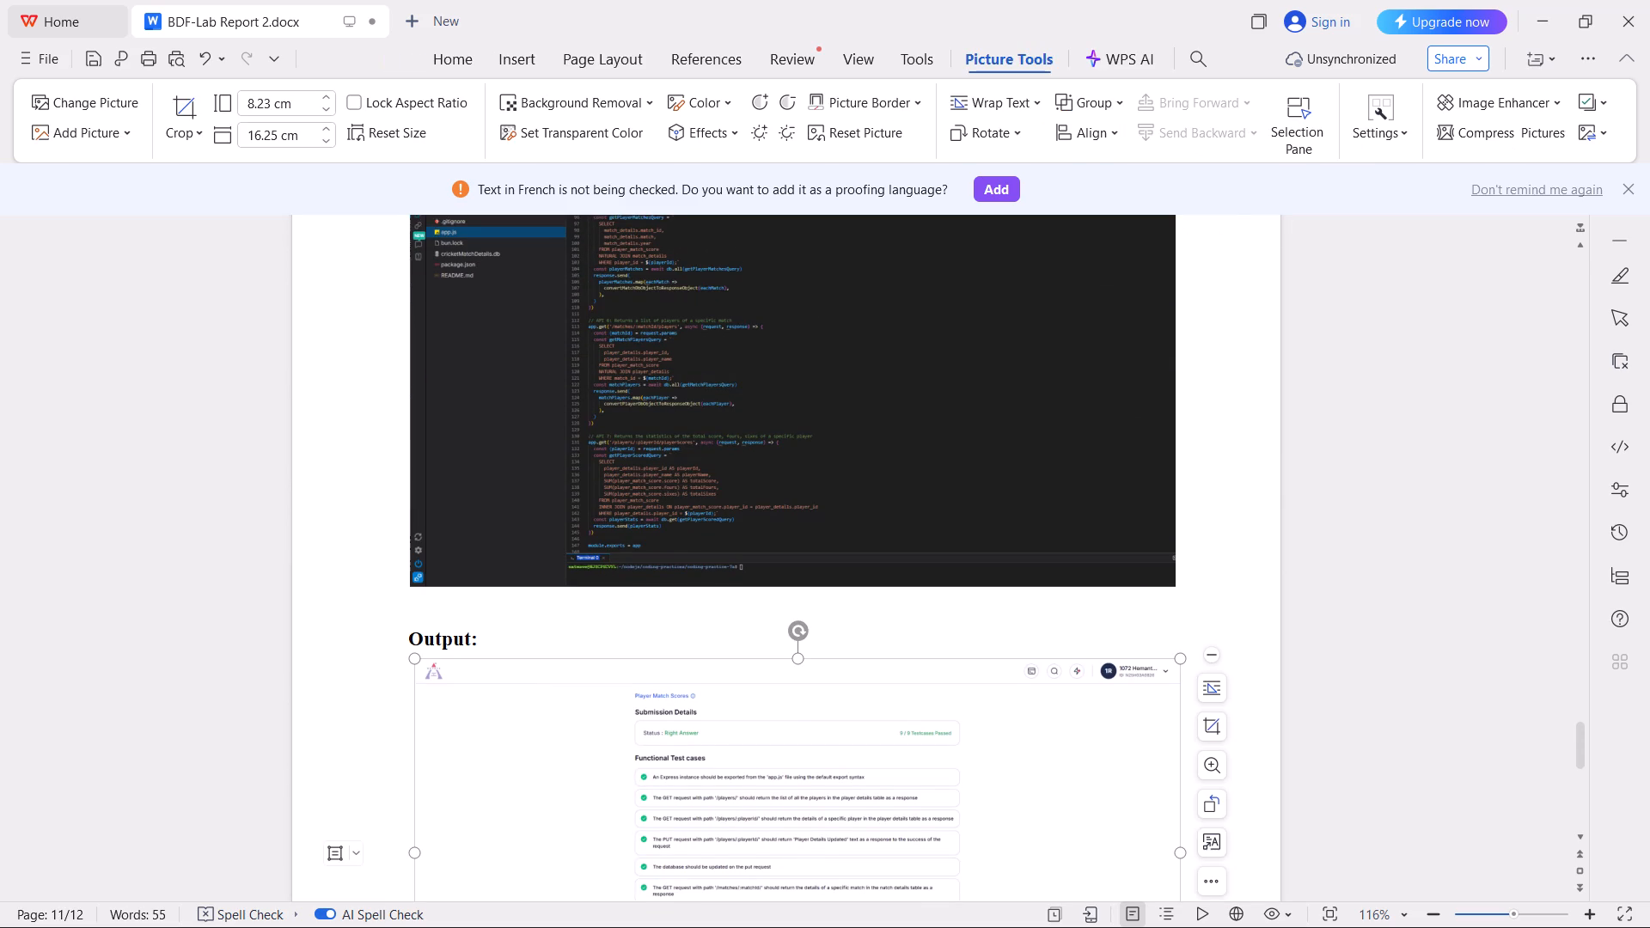
click(510, 64)
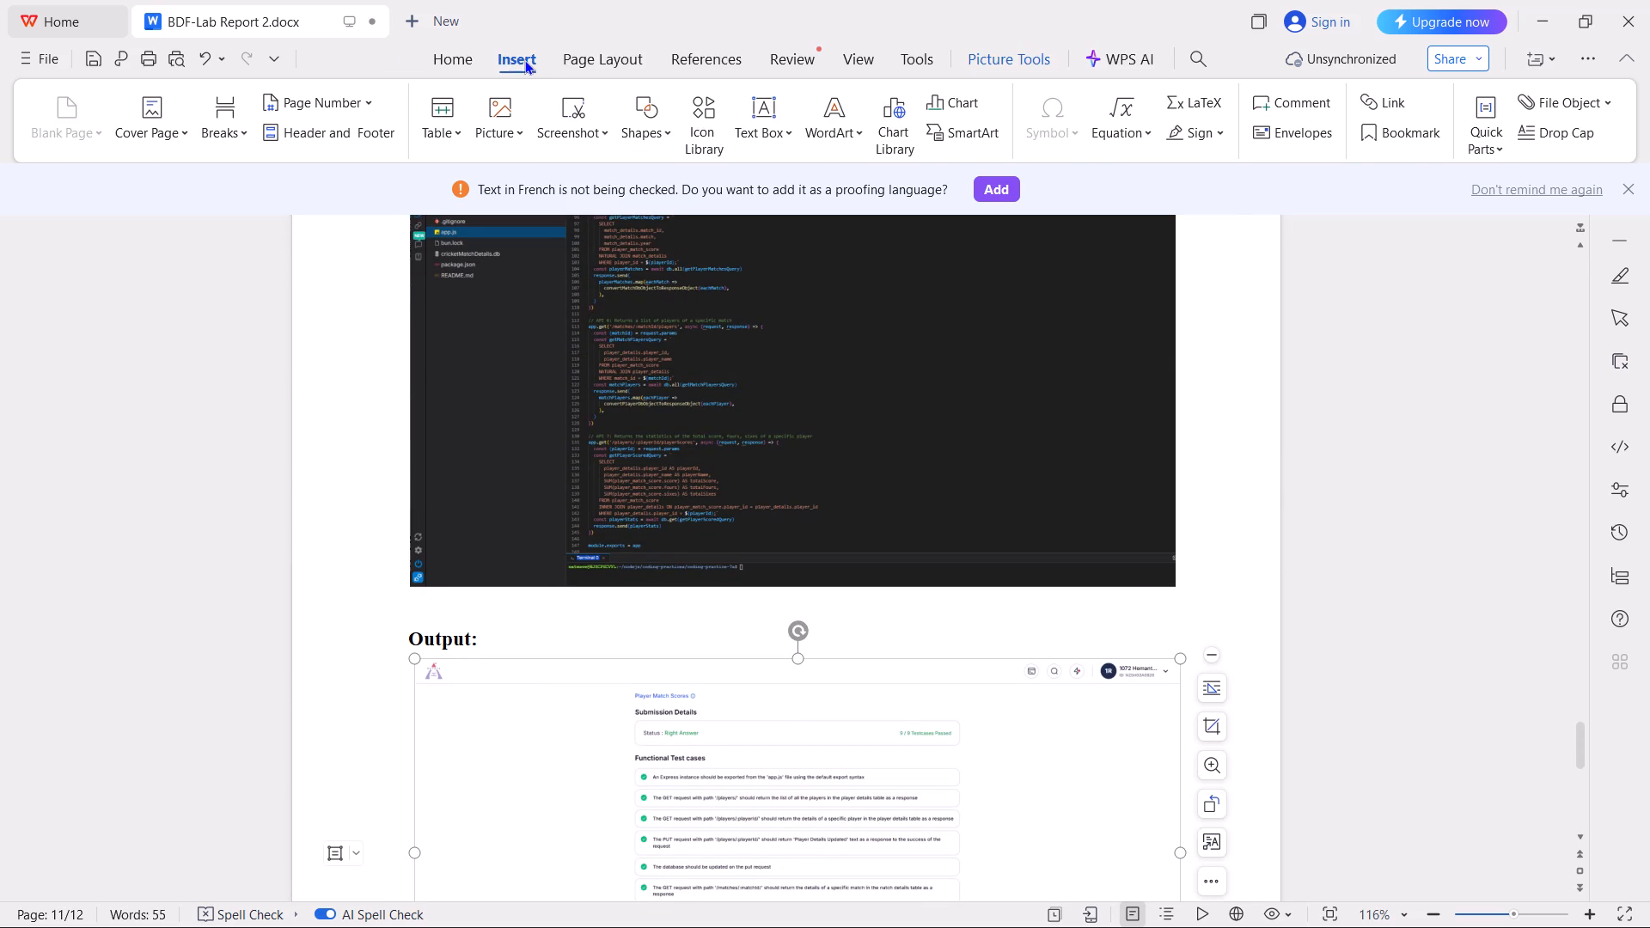
click(664, 120)
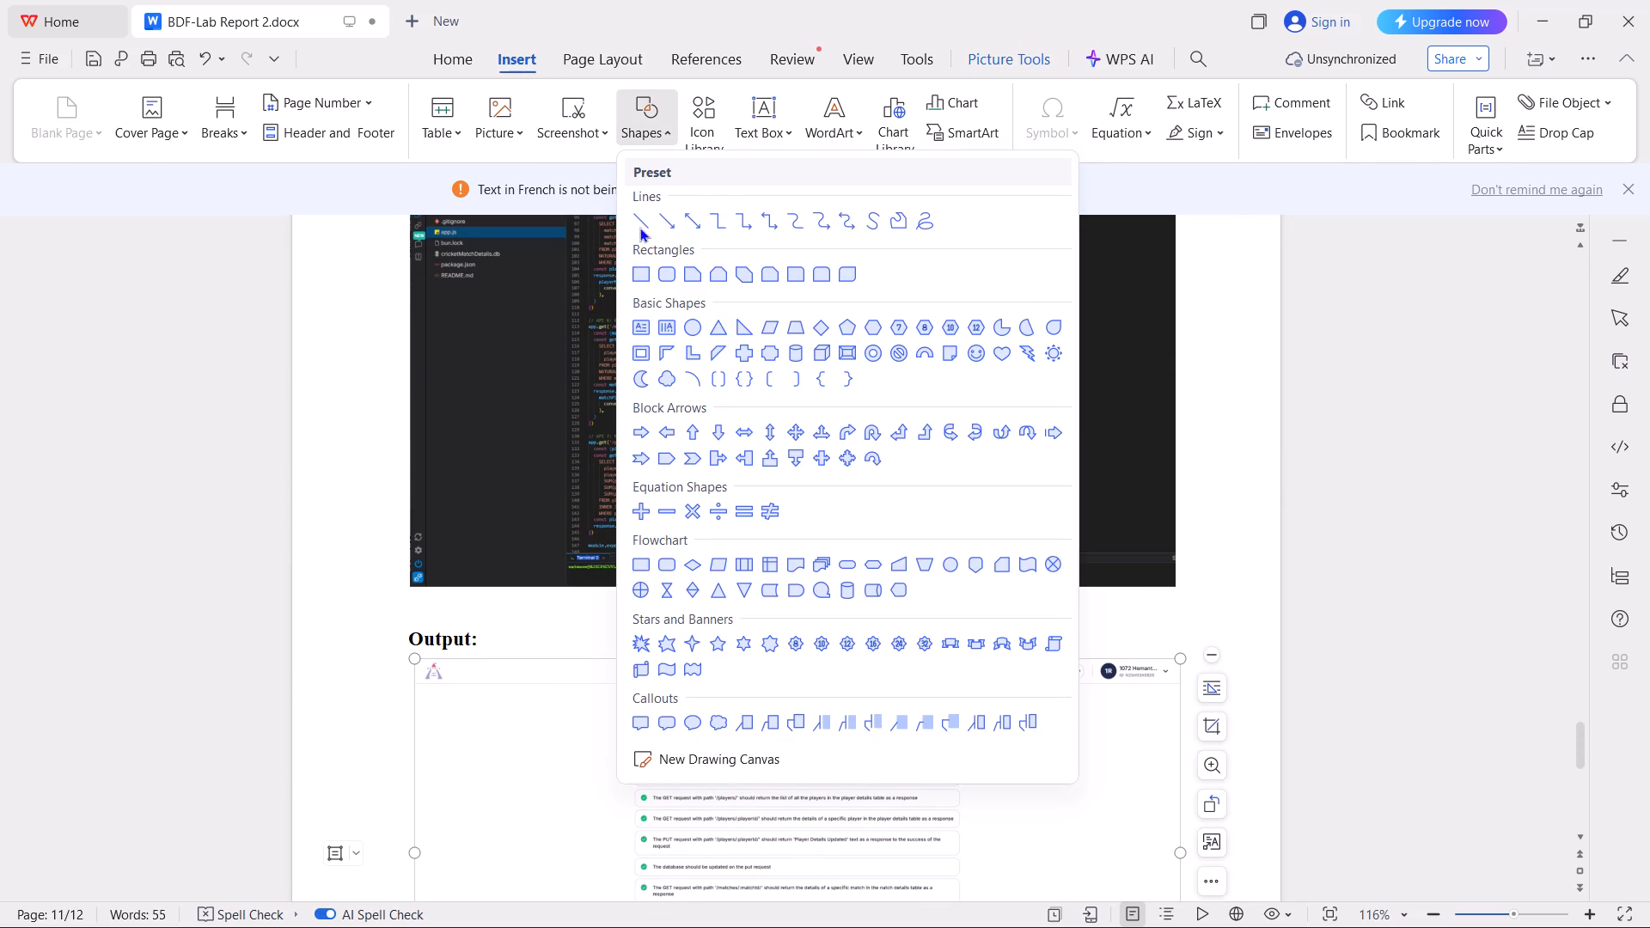
click(645, 274)
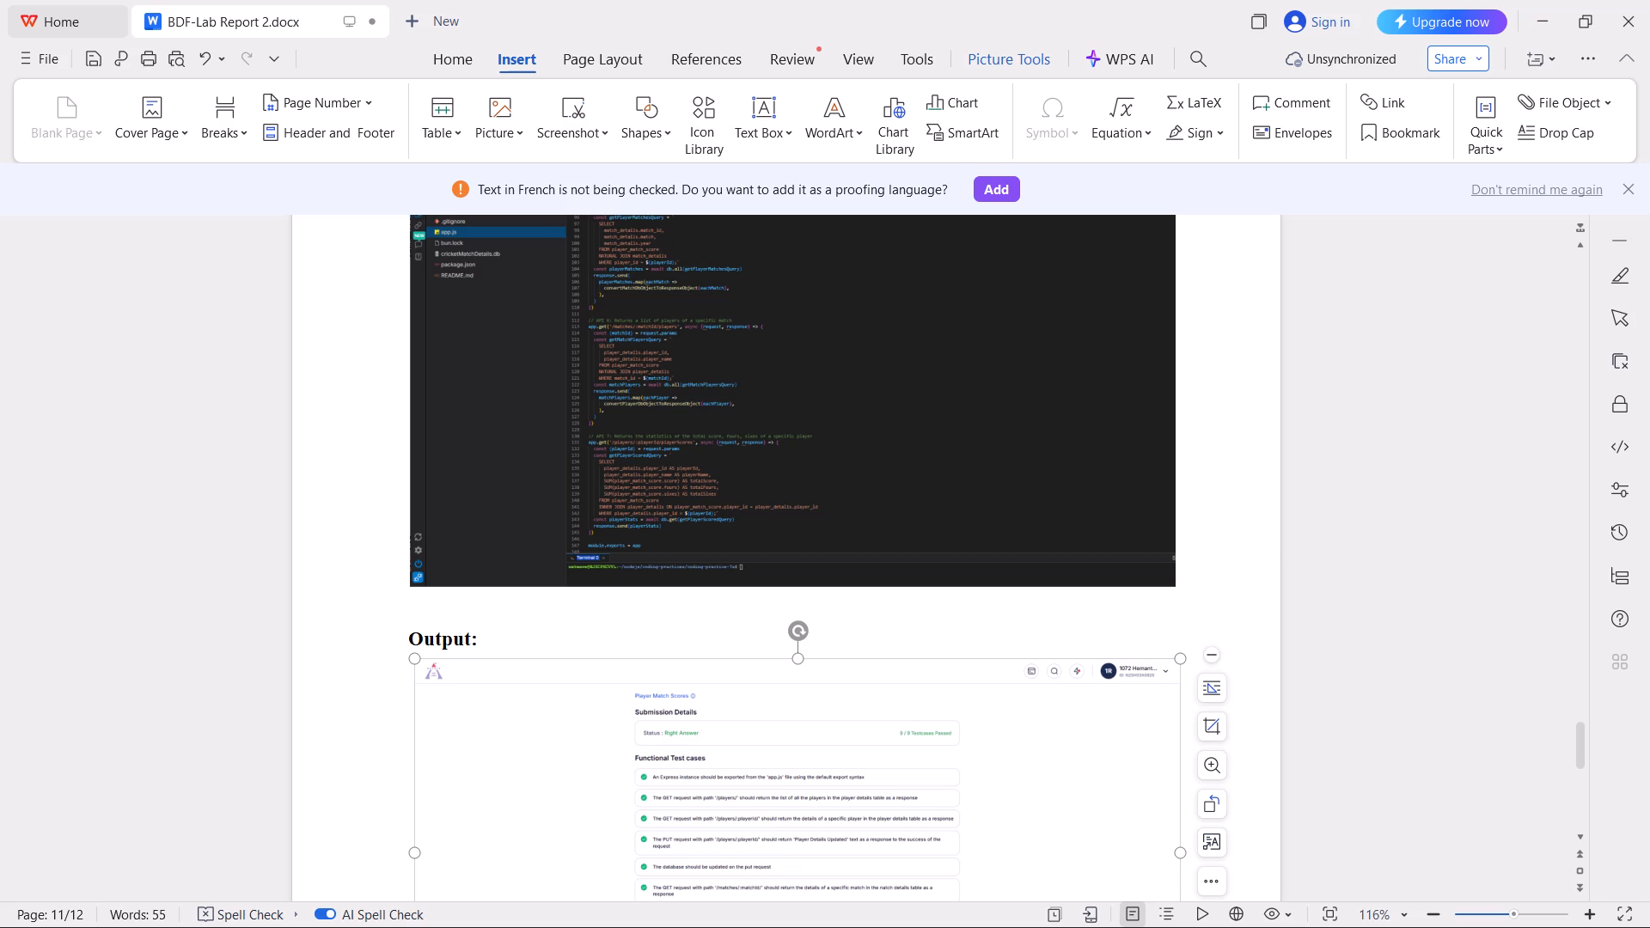
drag(414, 656, 1142, 697)
scroll(778, 711, right, 2)
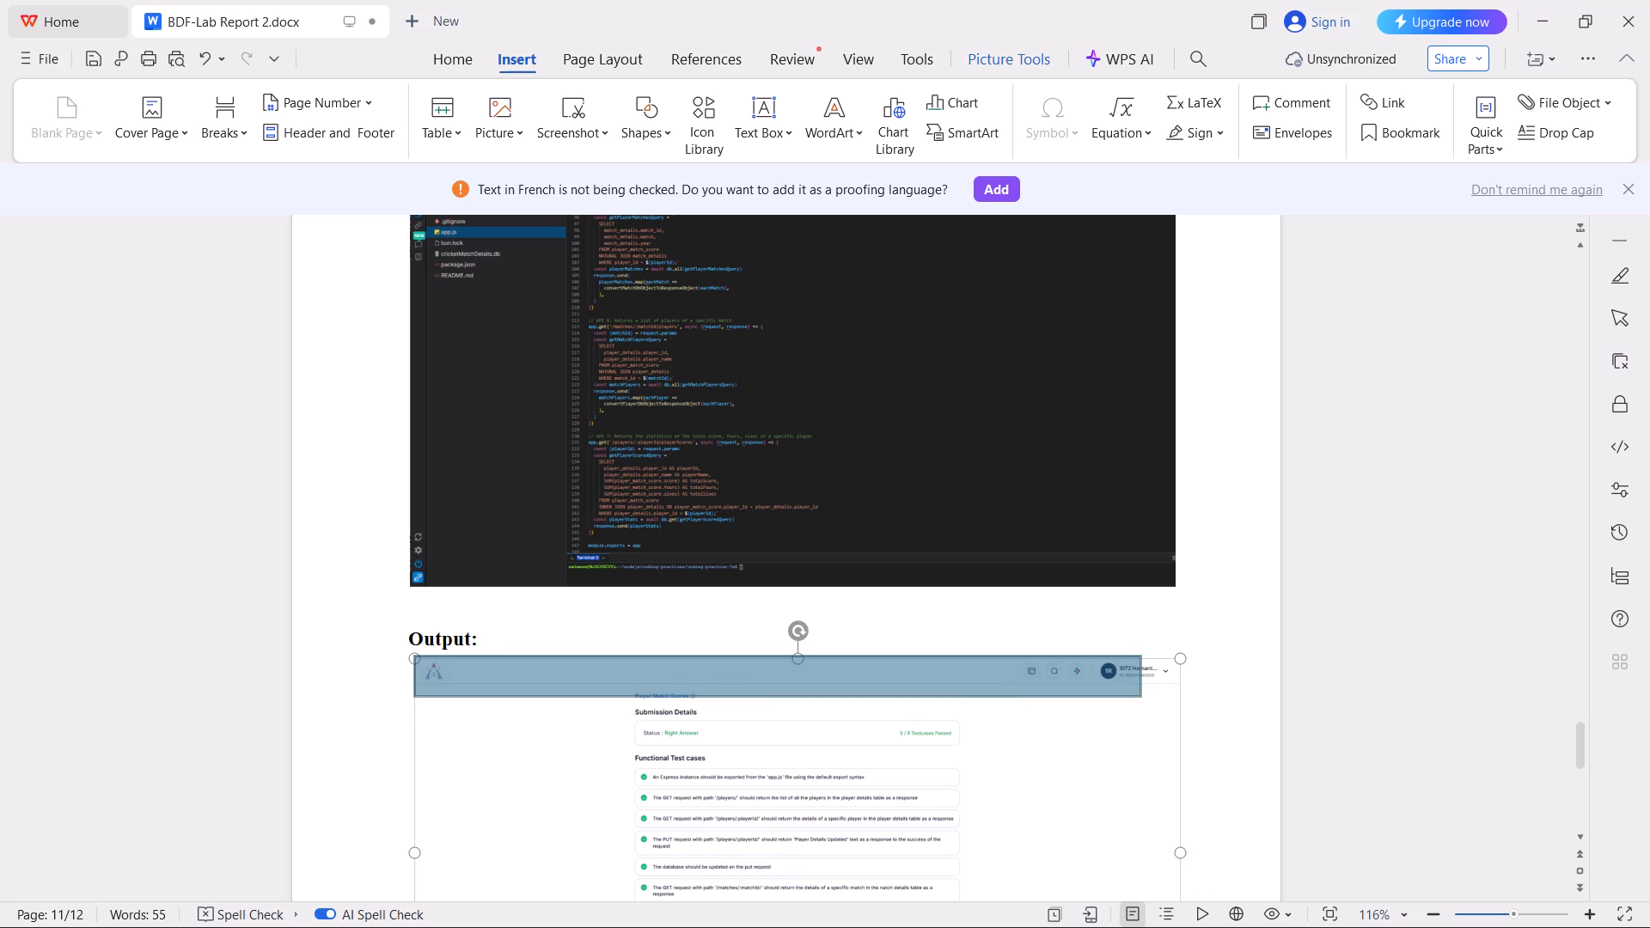
drag(1142, 697, 1182, 686)
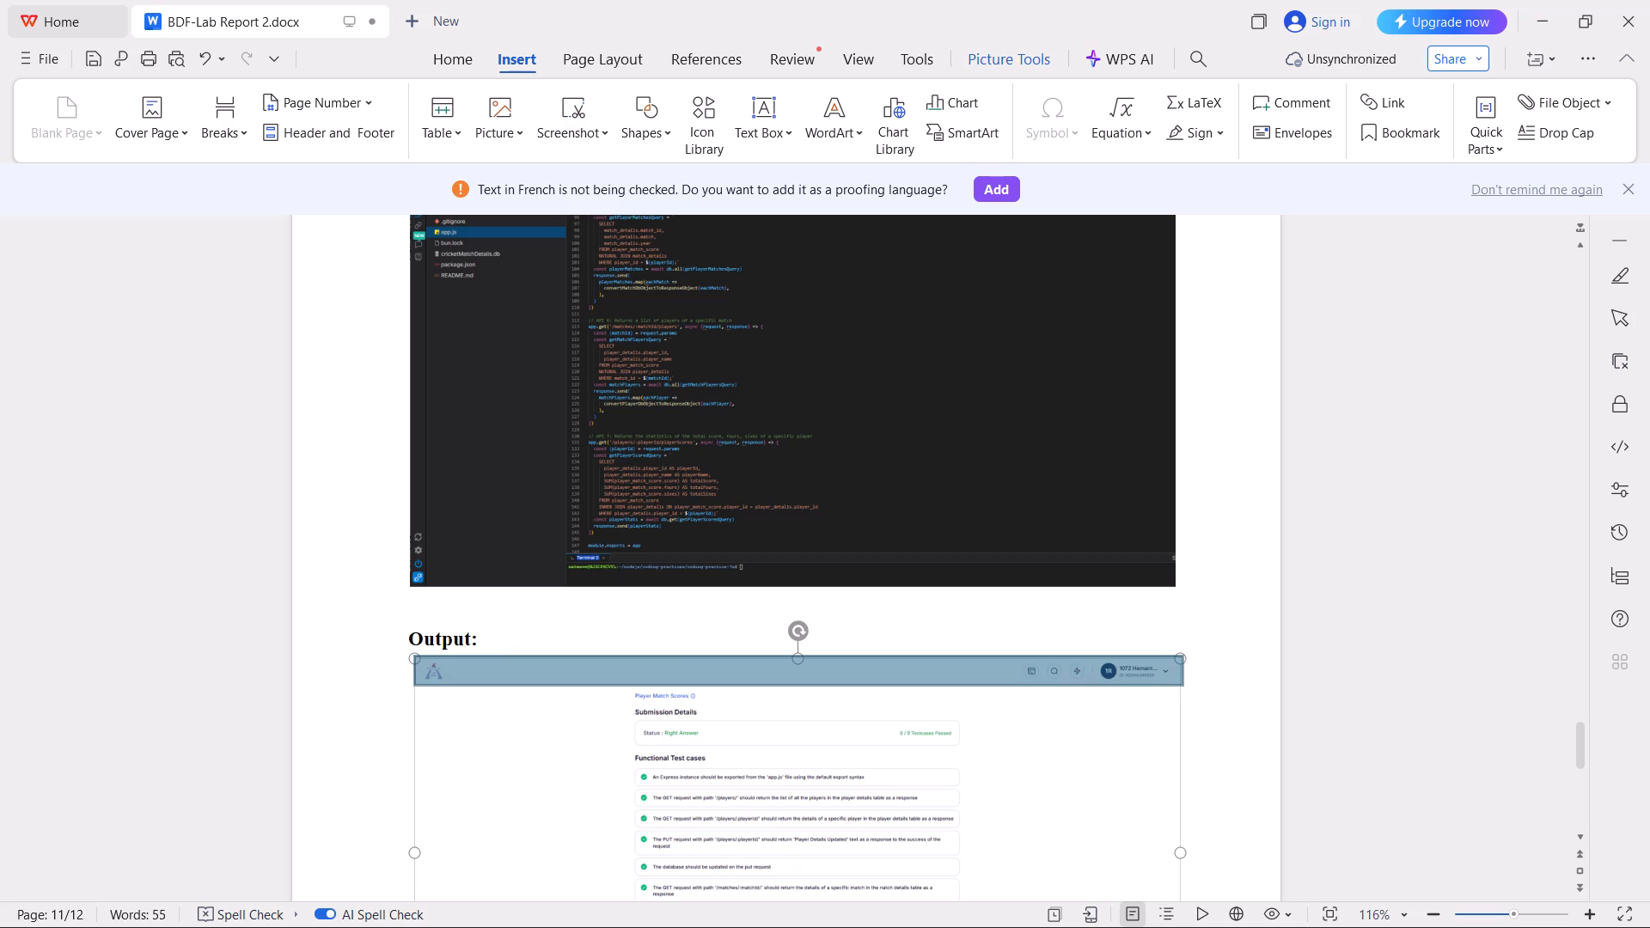
drag(1182, 686, 1181, 686)
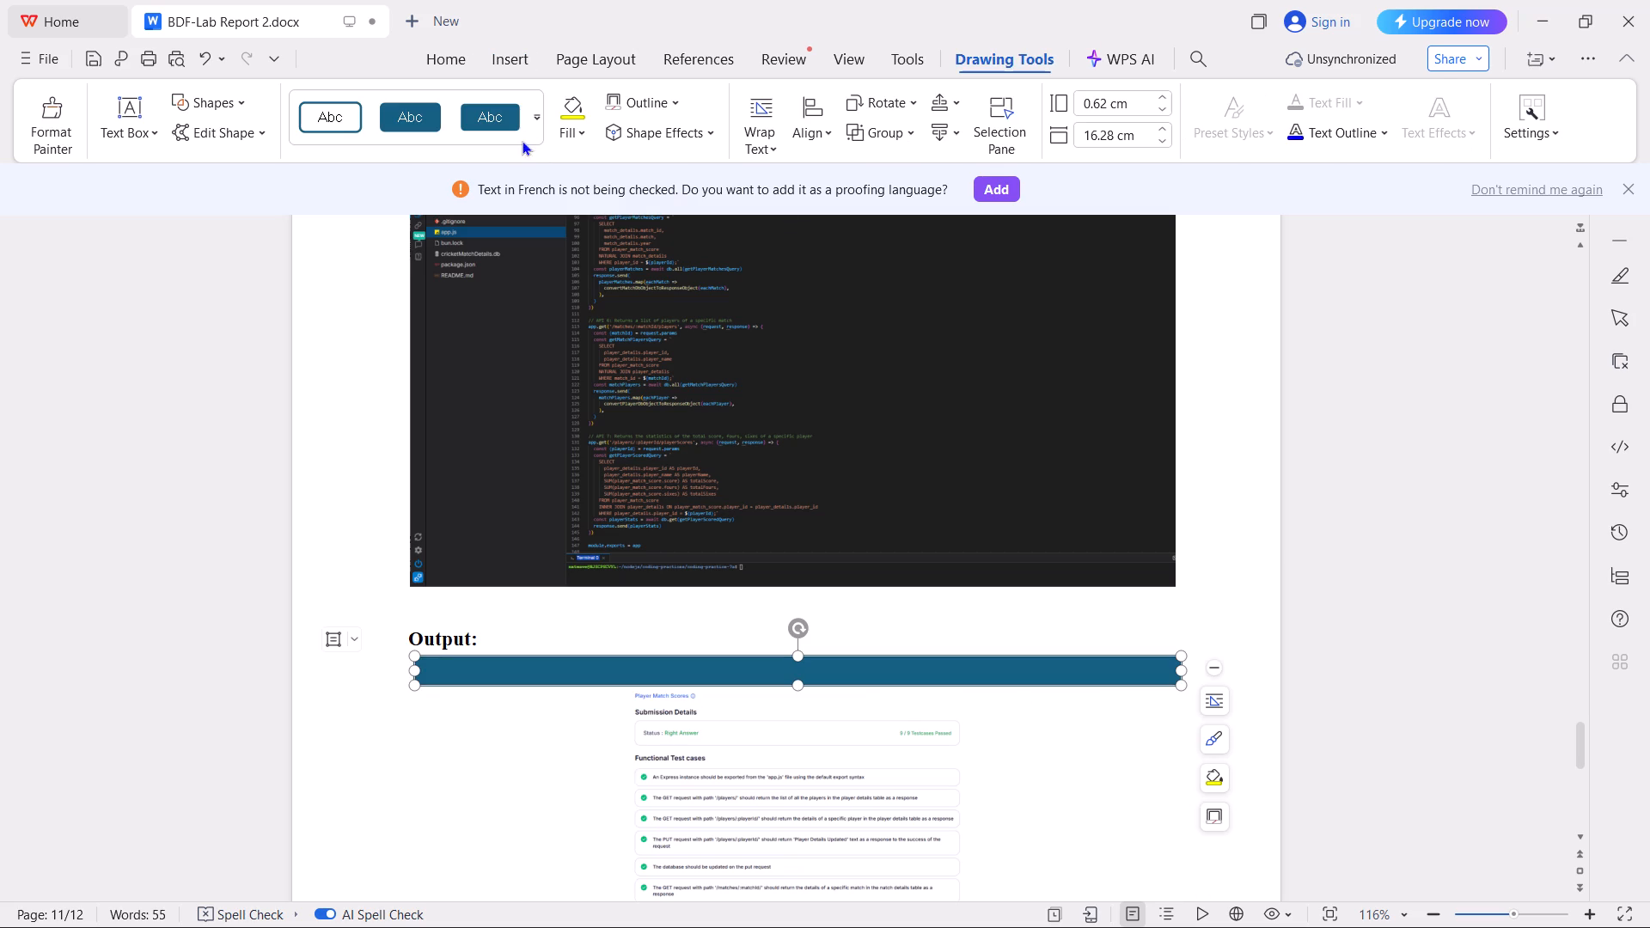
Remove the outline of the rectangle covering Question 4's output header.
click(671, 100)
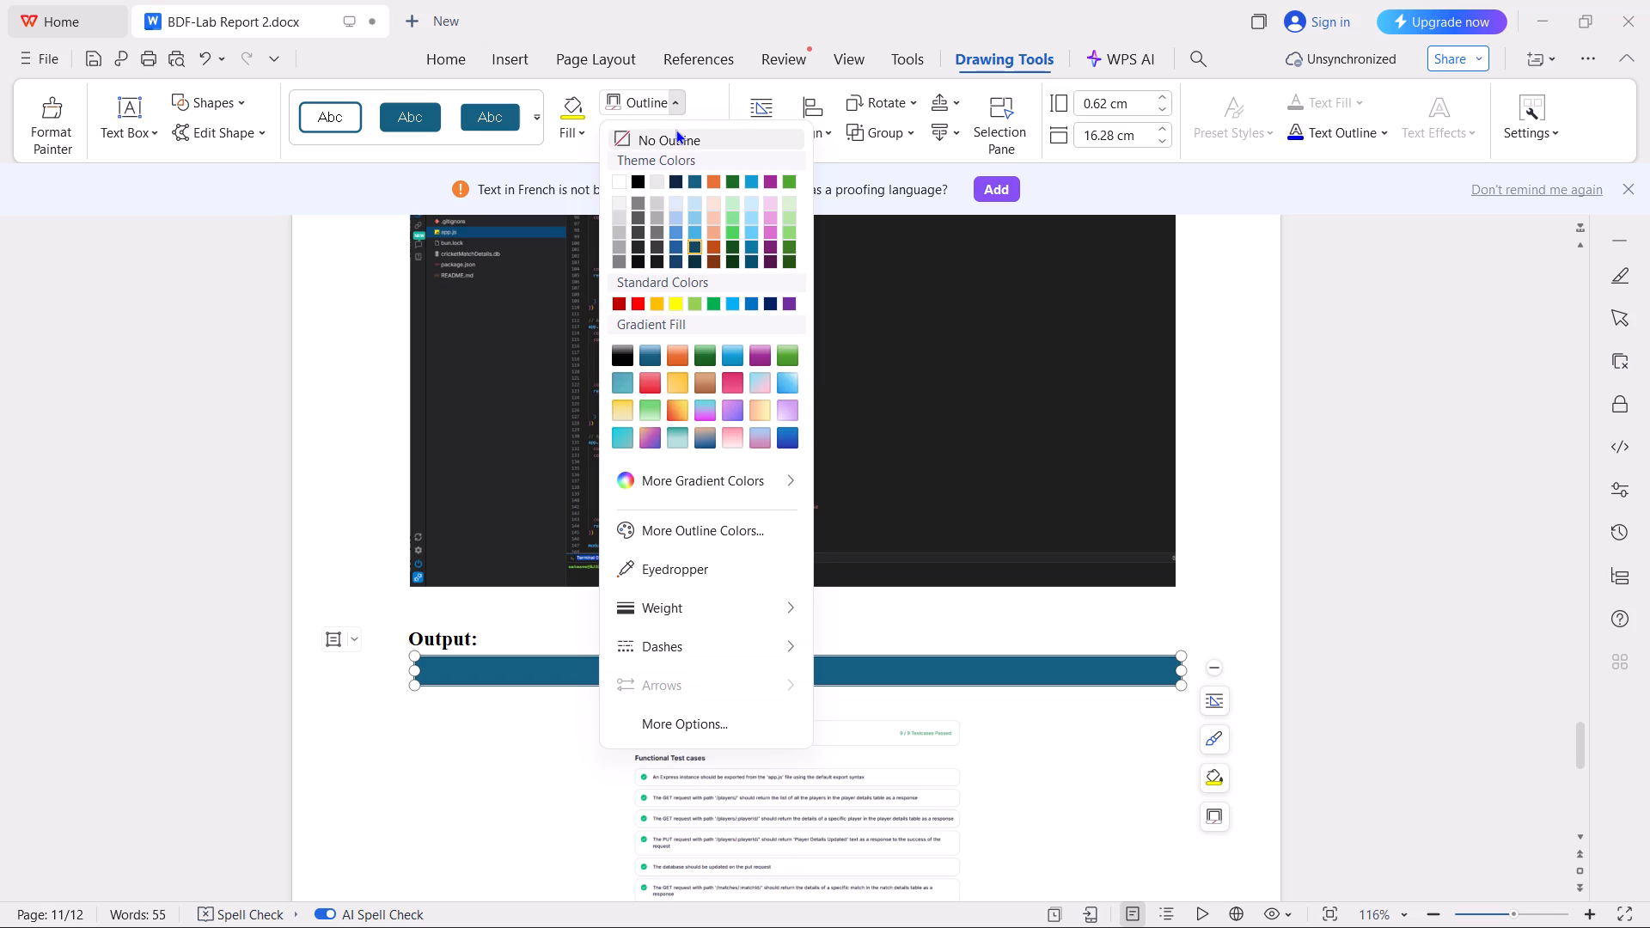
click(675, 129)
Fill the rectangle over Question 4's output header with the picture Bannar.png from the BDE desktop folder.
click(575, 117)
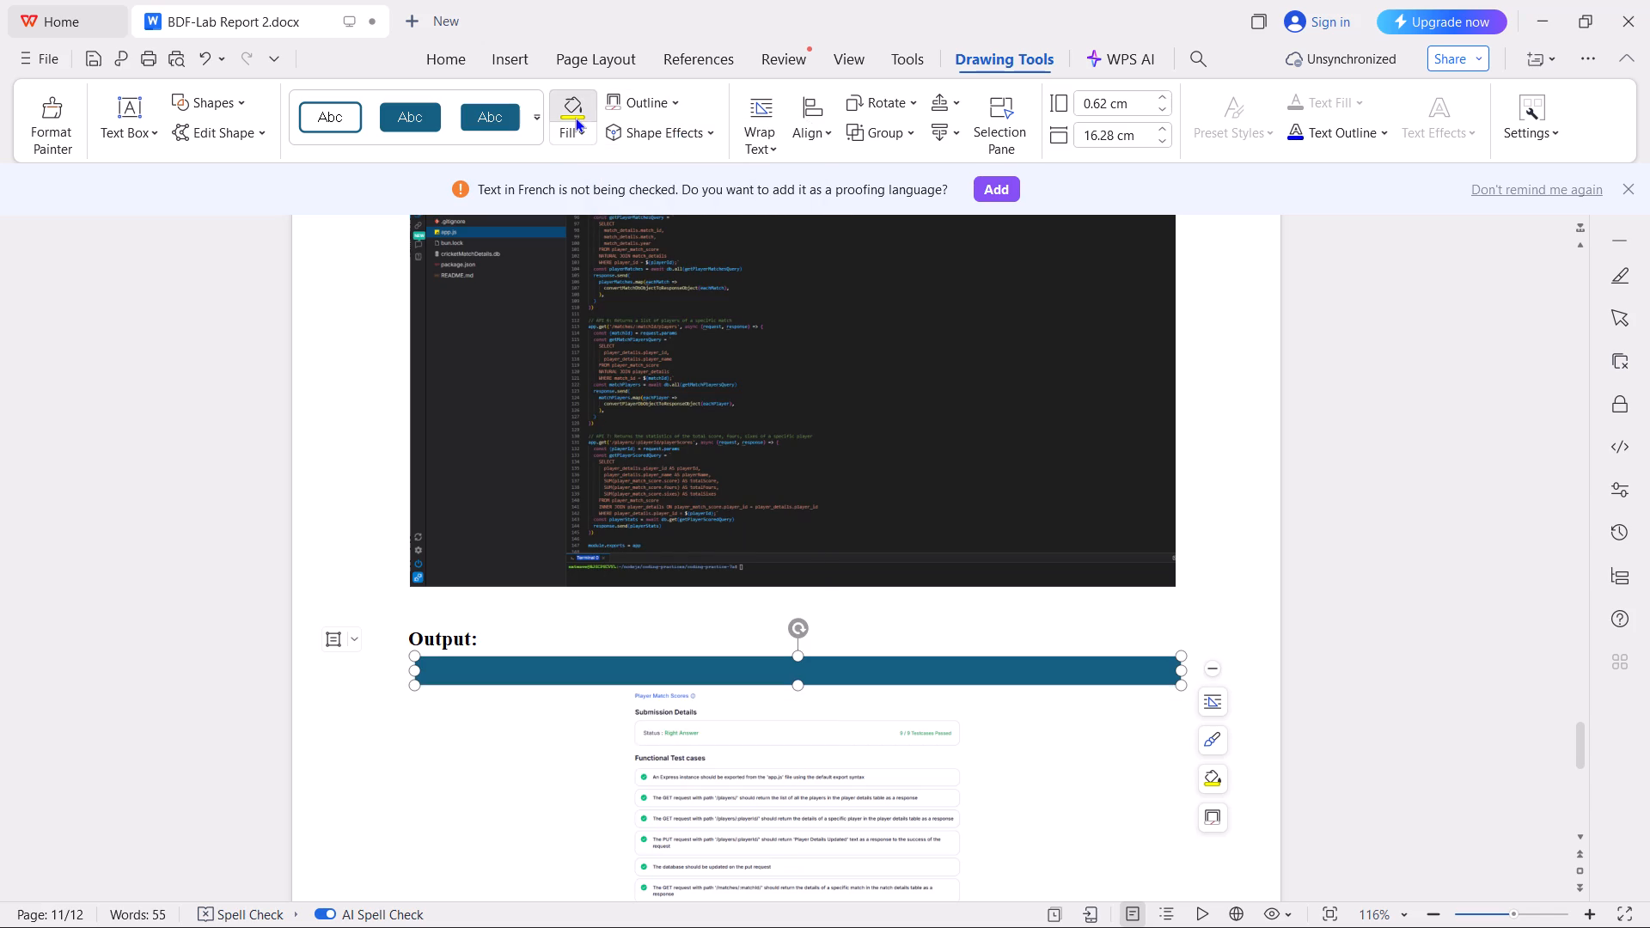
click(566, 141)
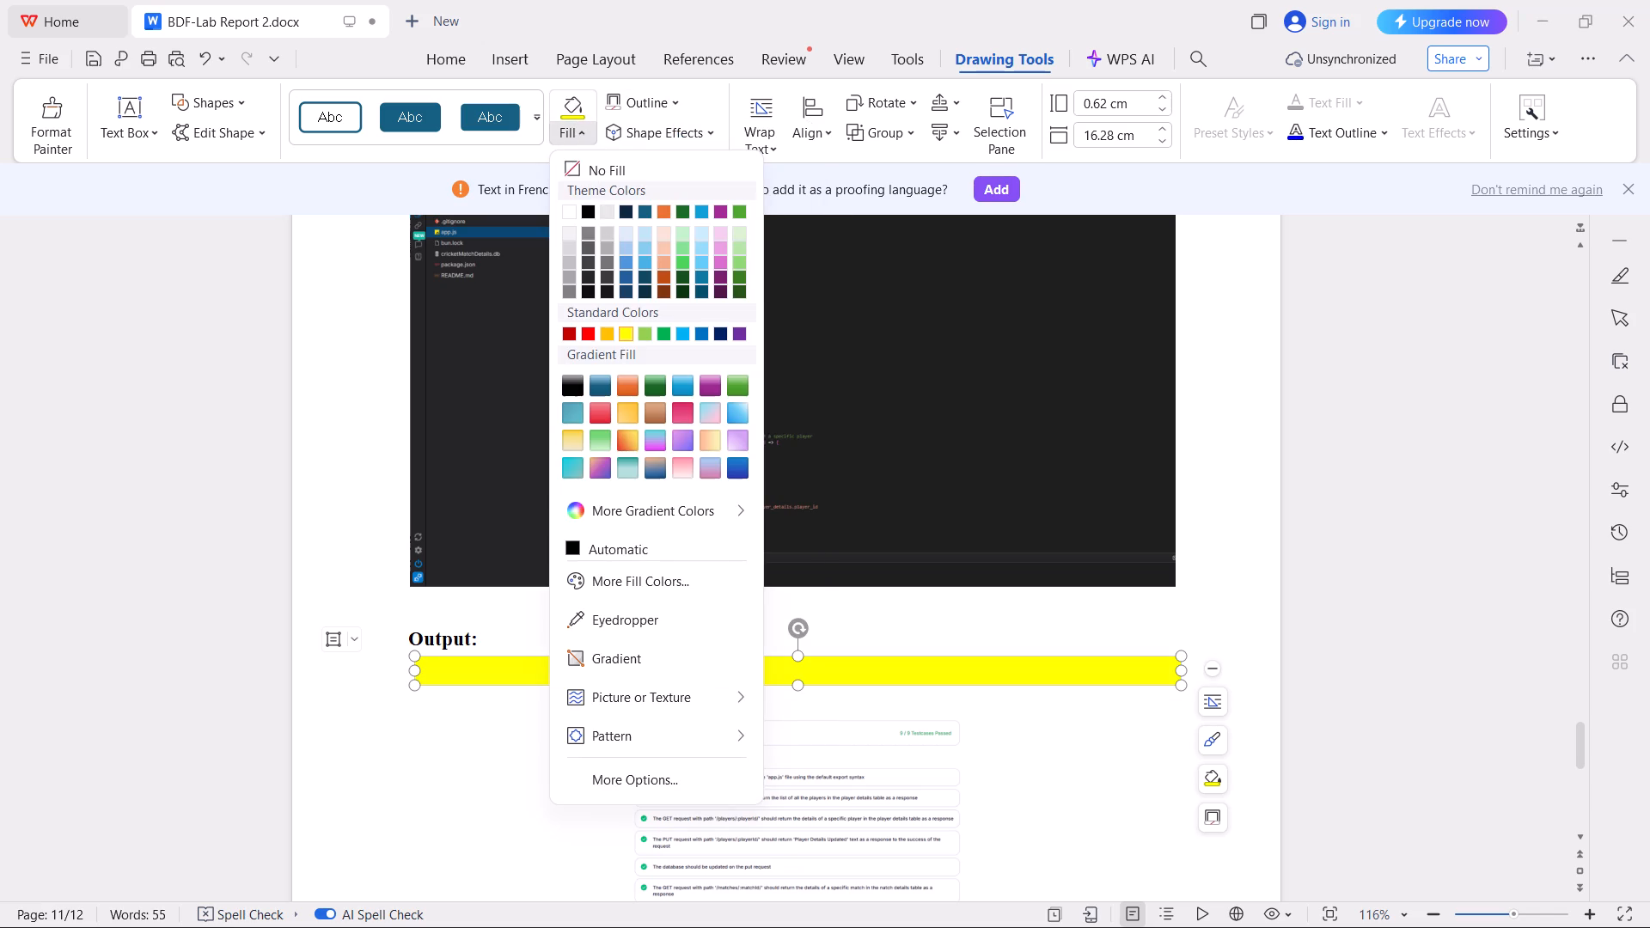
click(632, 693)
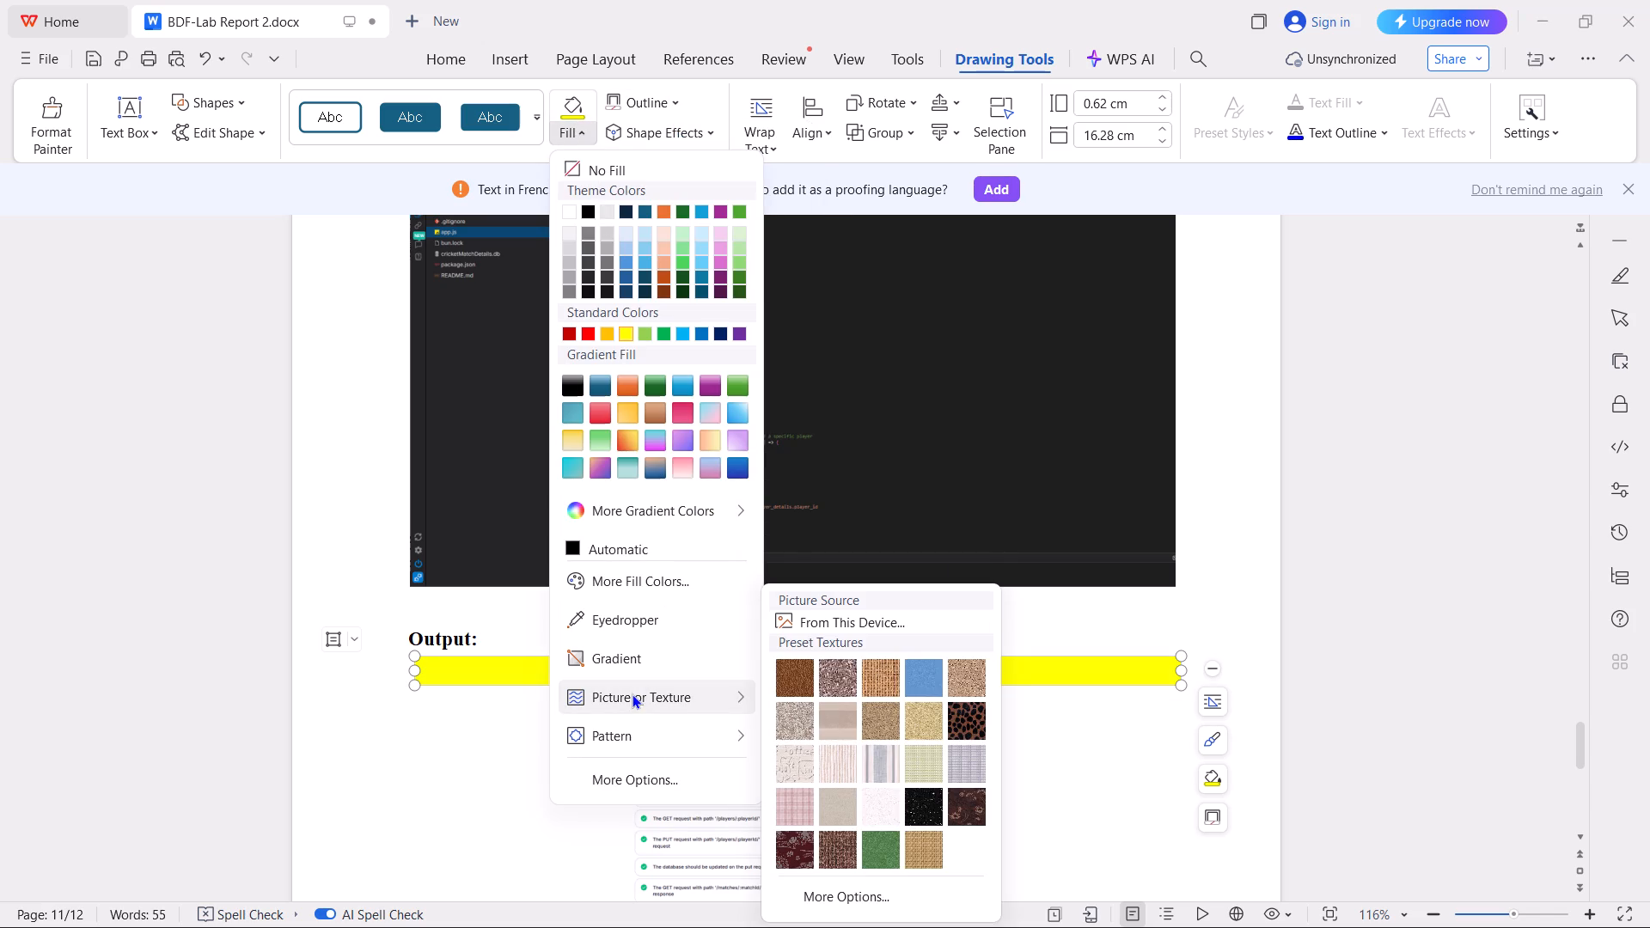
click(865, 623)
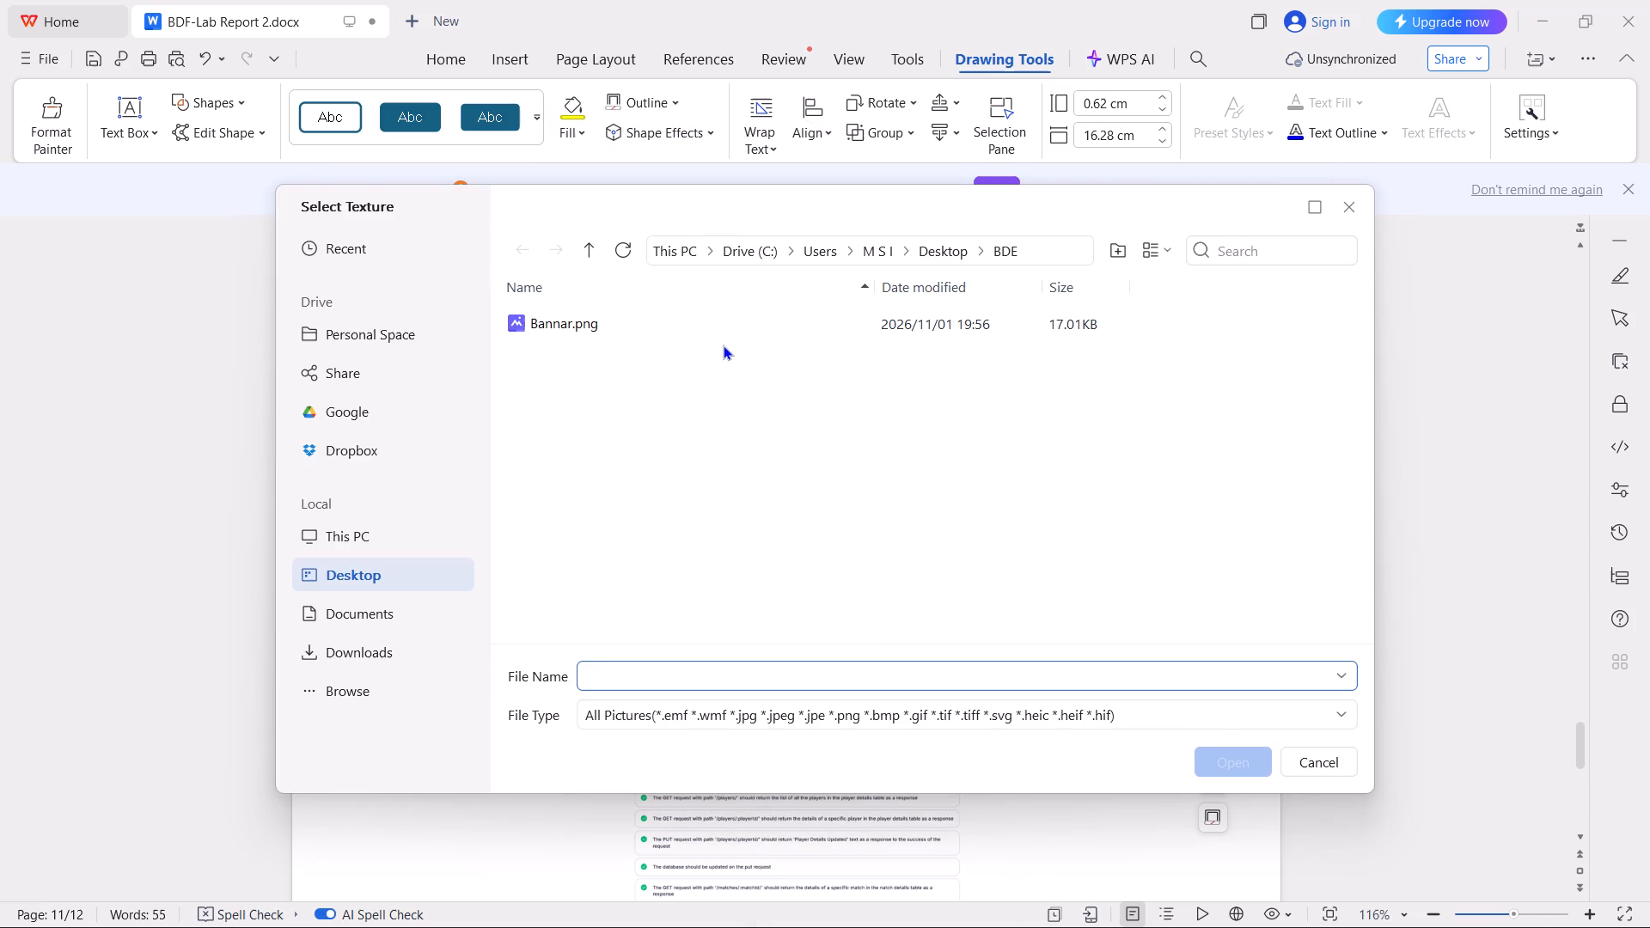
click(705, 330)
click(1244, 748)
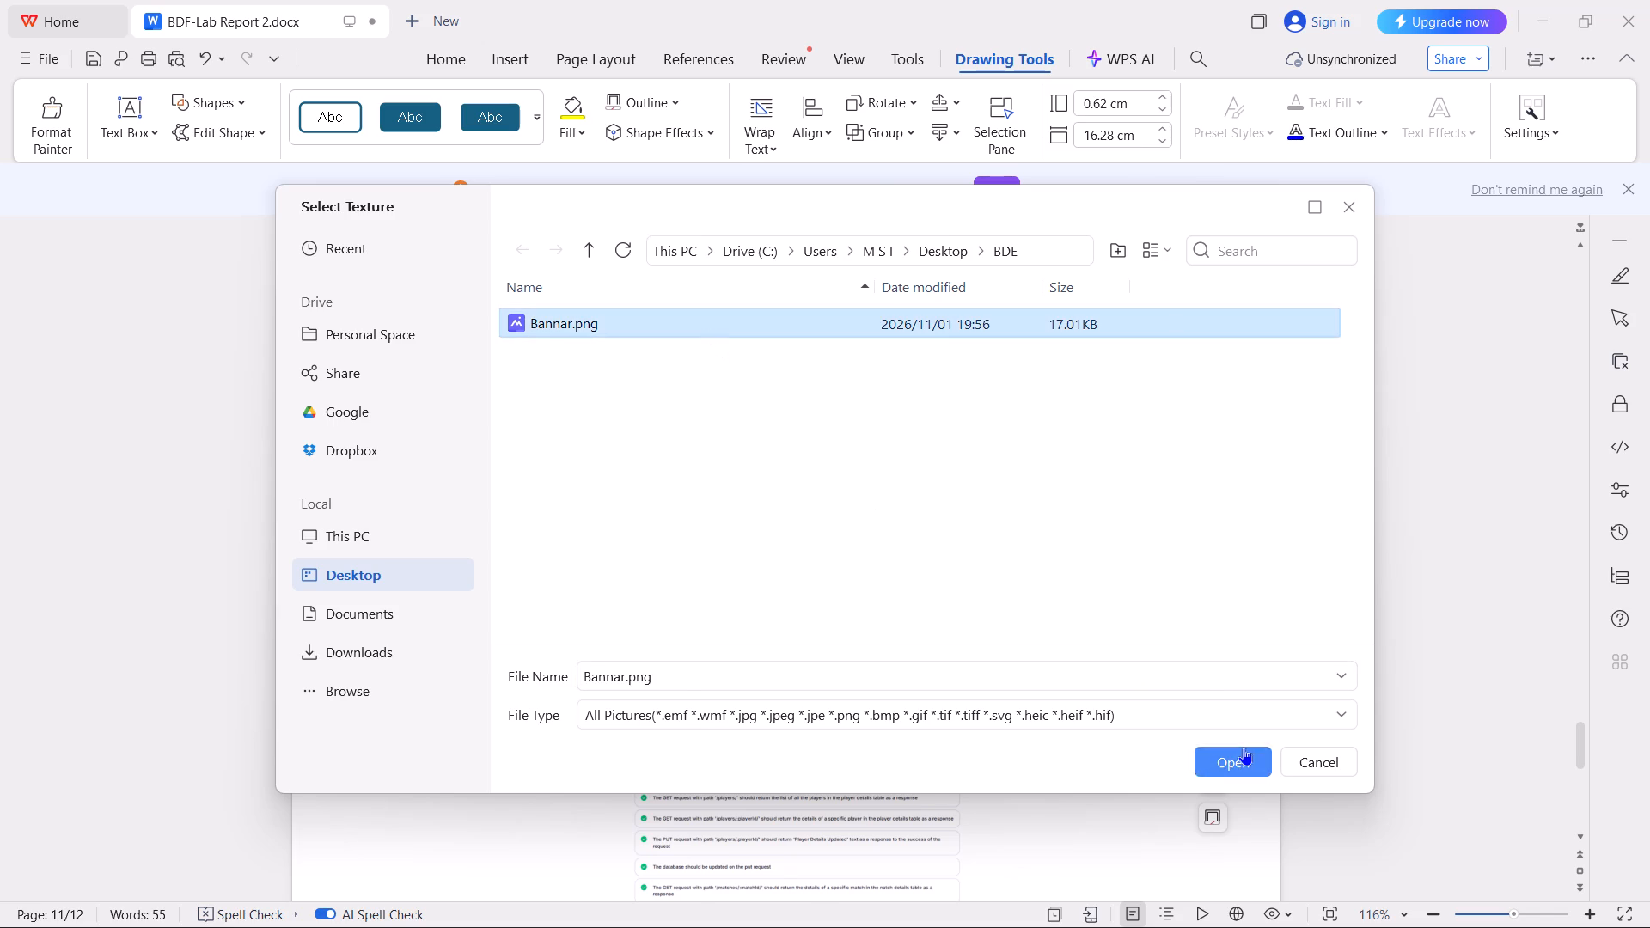
click(1197, 632)
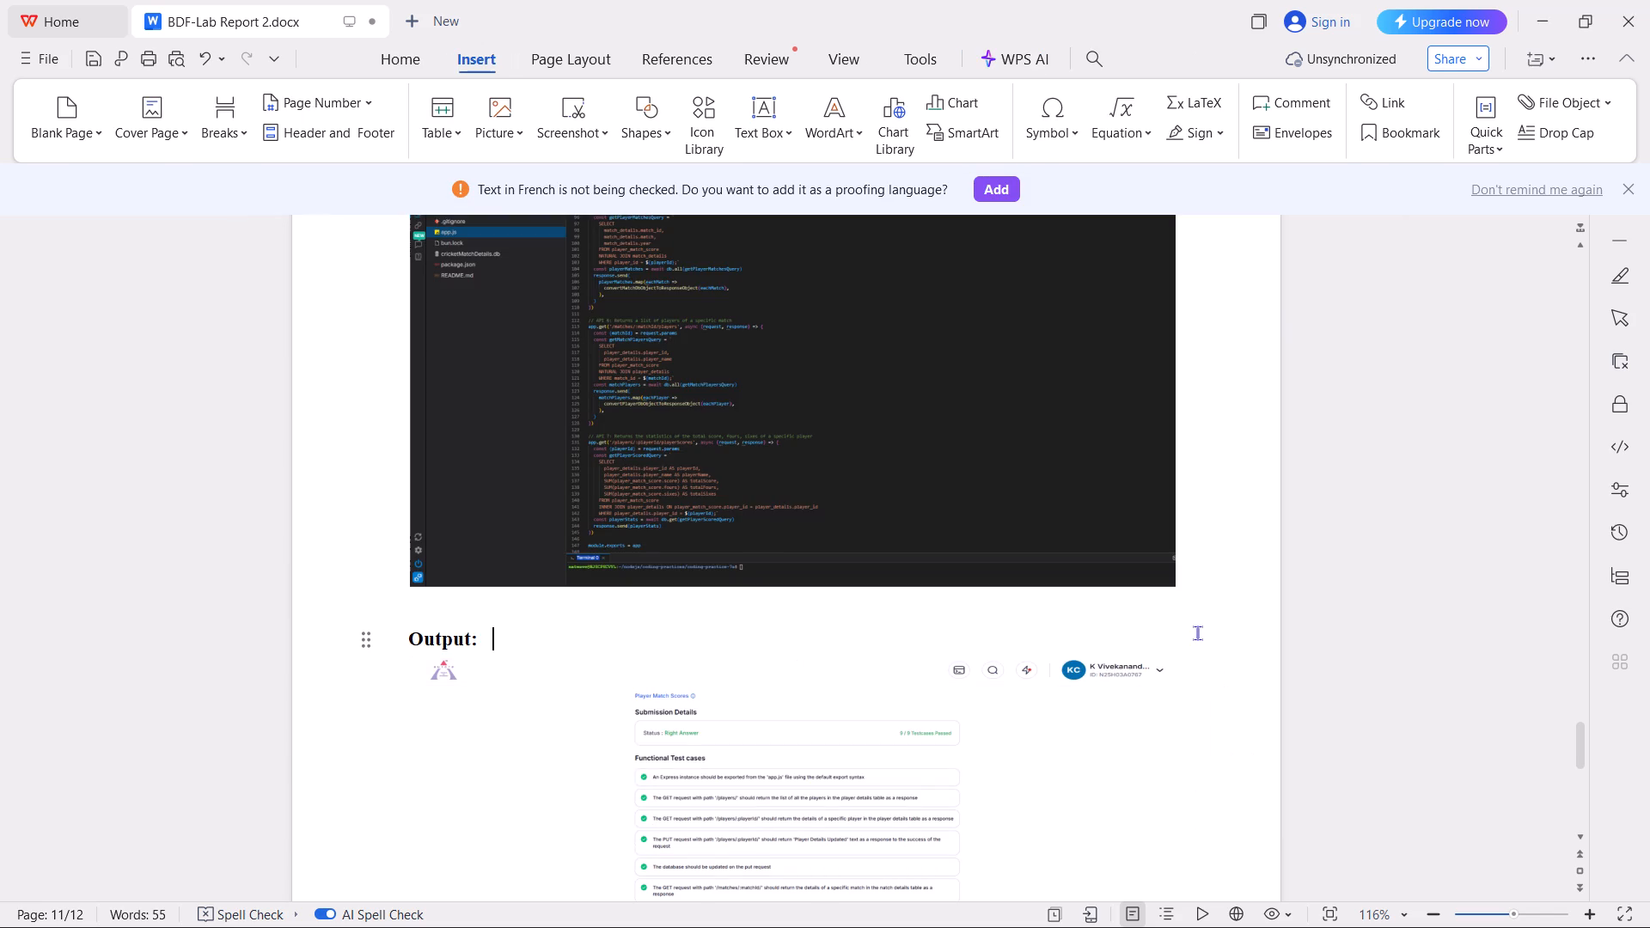
click(1027, 675)
click(800, 687)
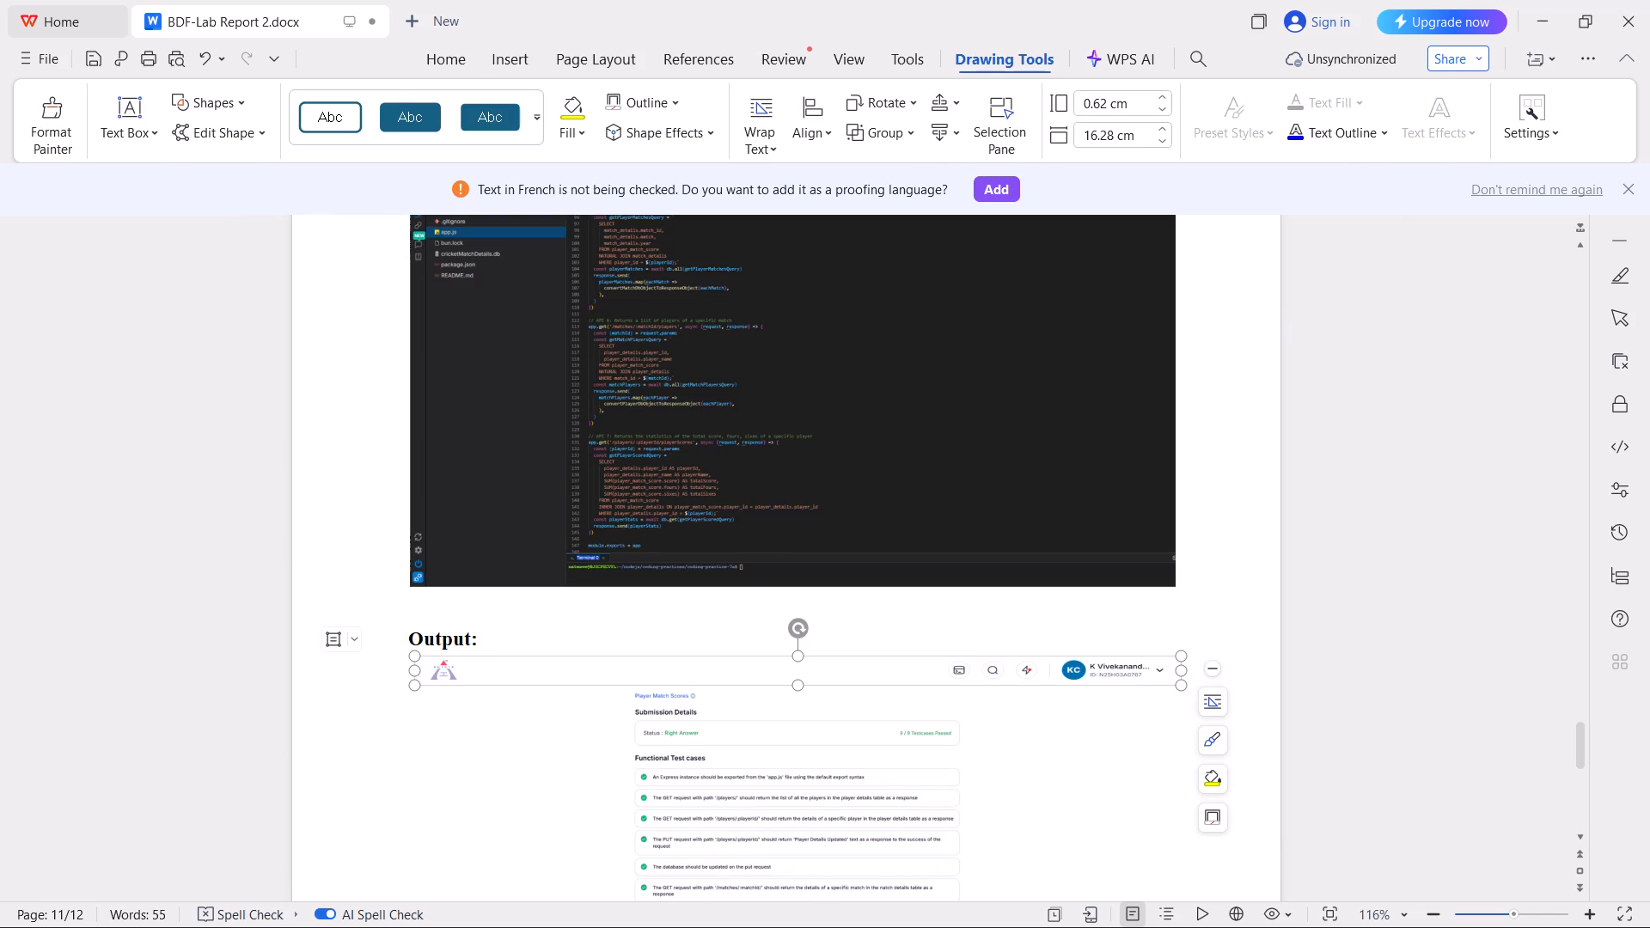
click(946, 631)
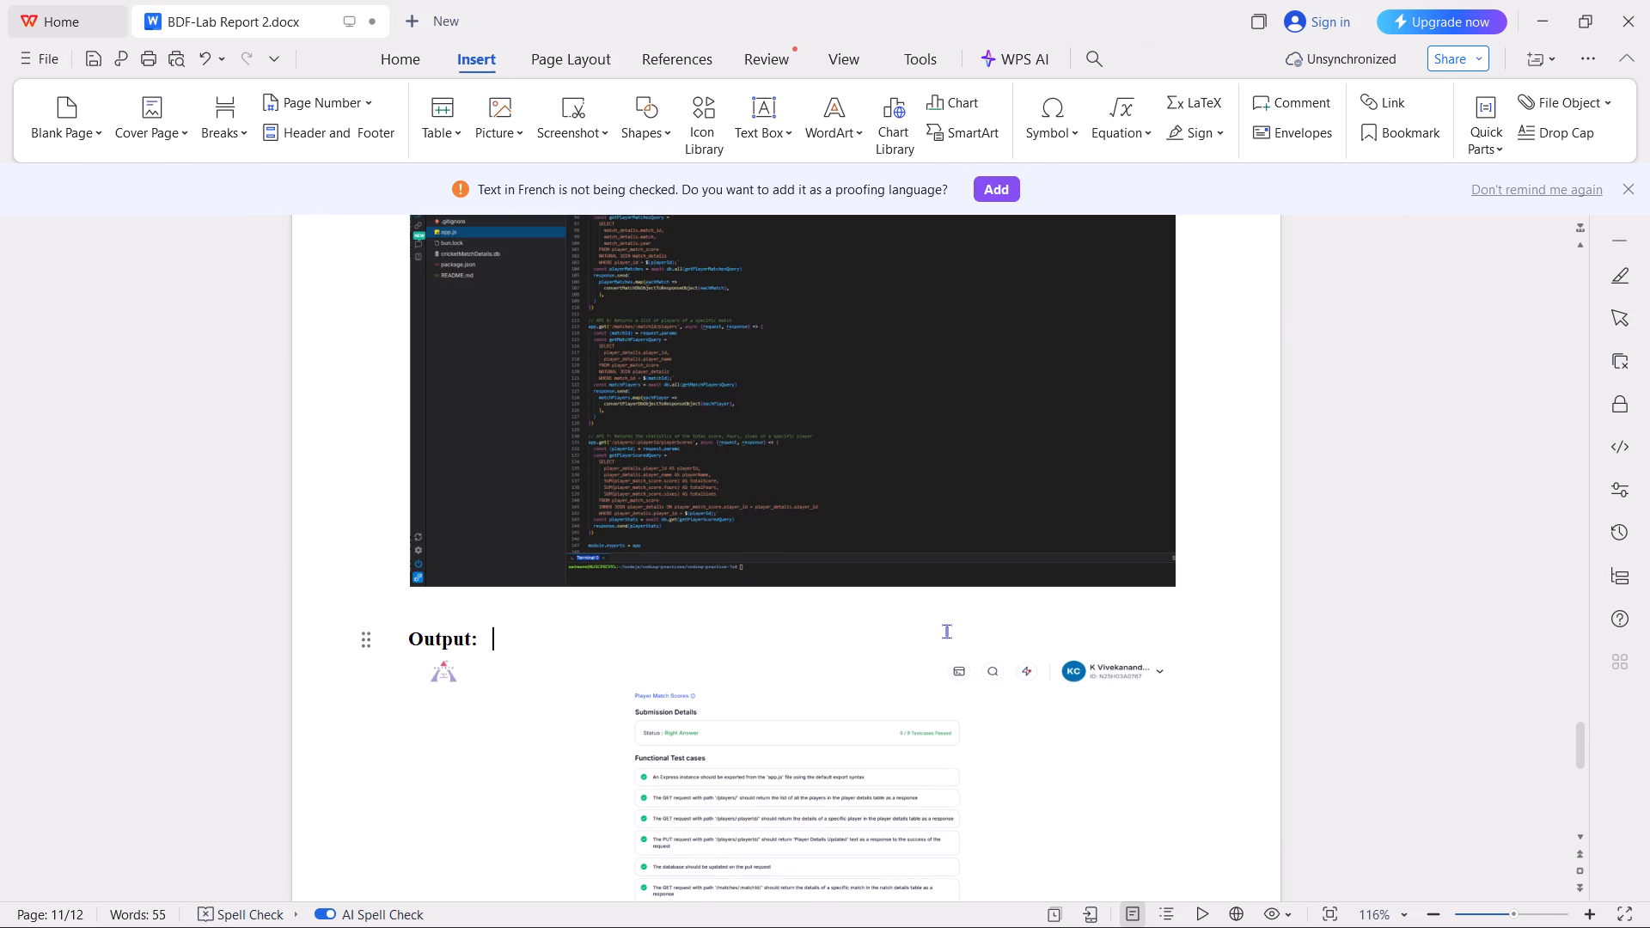
Delete the leftover blank lines on the last page to remove the empty page after Question 4's output.
scroll(946, 631, down, 9)
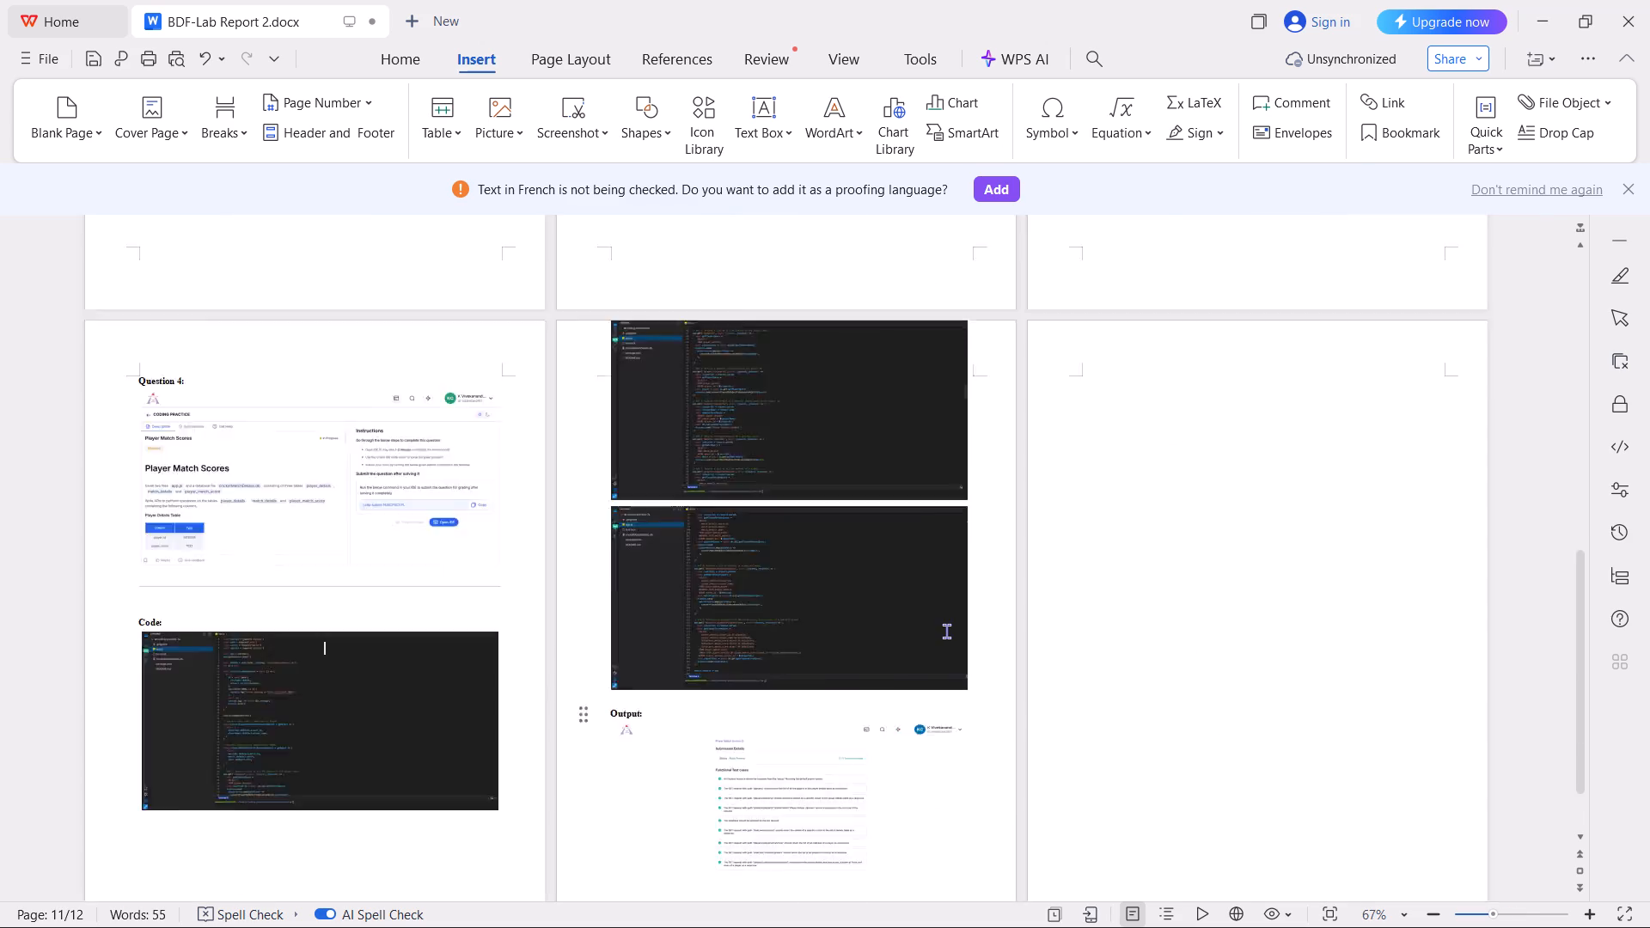
drag(1234, 583, 1176, 486)
key(BackSpace)
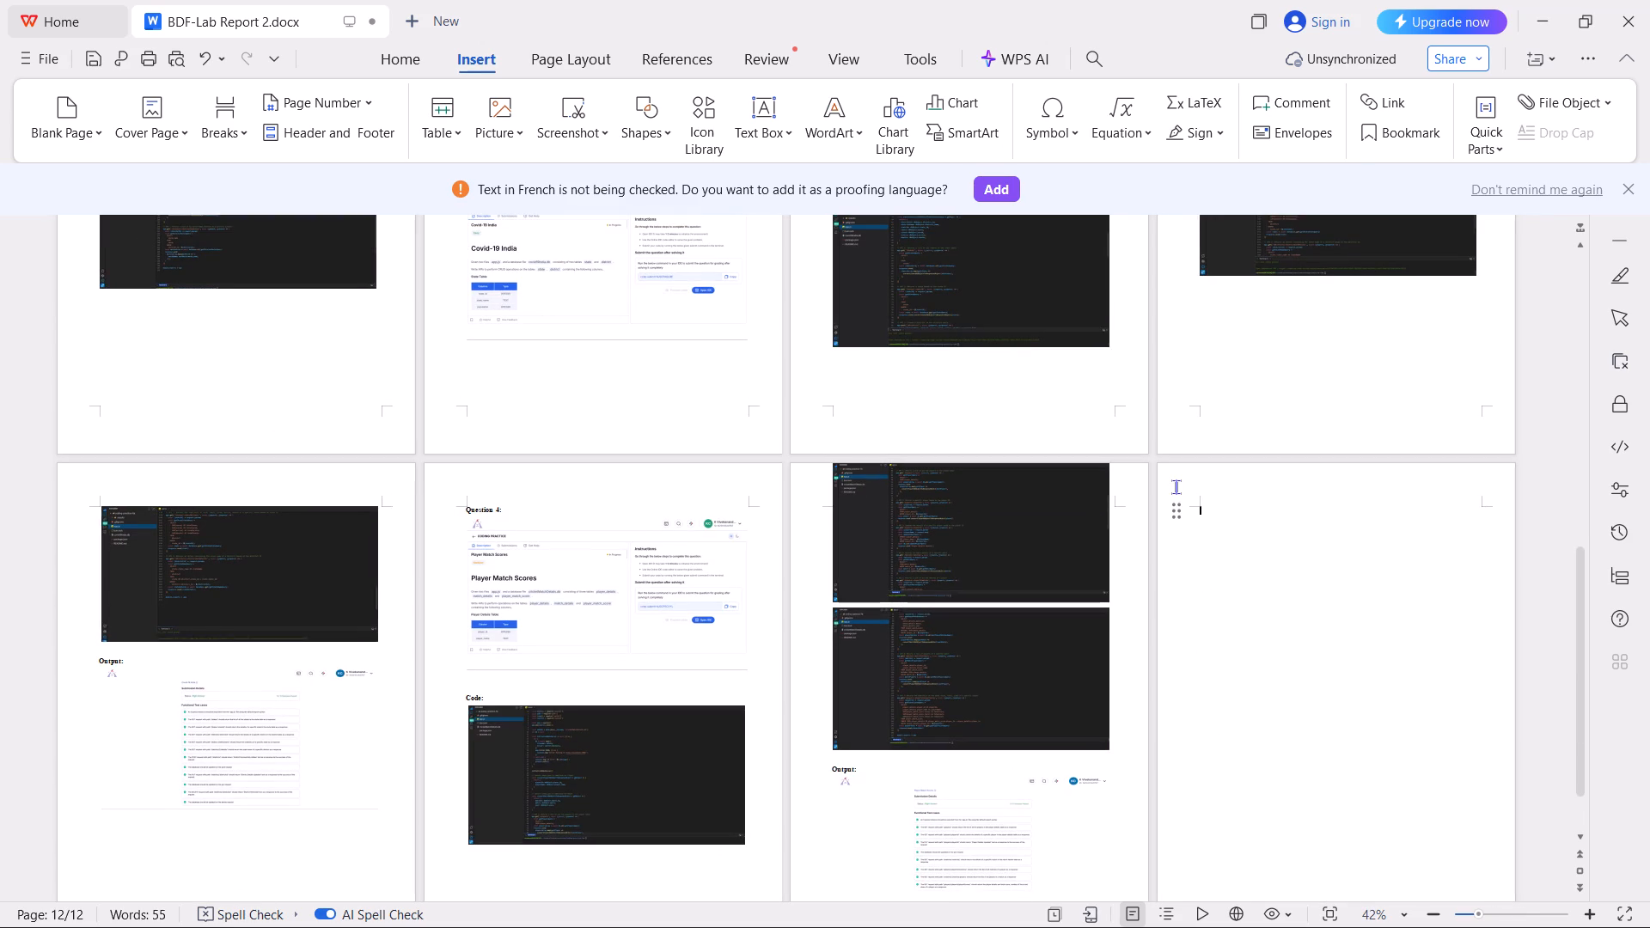
drag(1327, 730, 1218, 501)
key(BackSpace)
drag(1317, 869, 1241, 611)
key(BackSpace)
drag(1324, 793, 1179, 467)
key(BackSpace)
drag(1394, 831, 1250, 515)
drag(1250, 515, 1232, 510)
drag(1232, 510, 1176, 501)
key(BackSpace)
key(BackSpace)
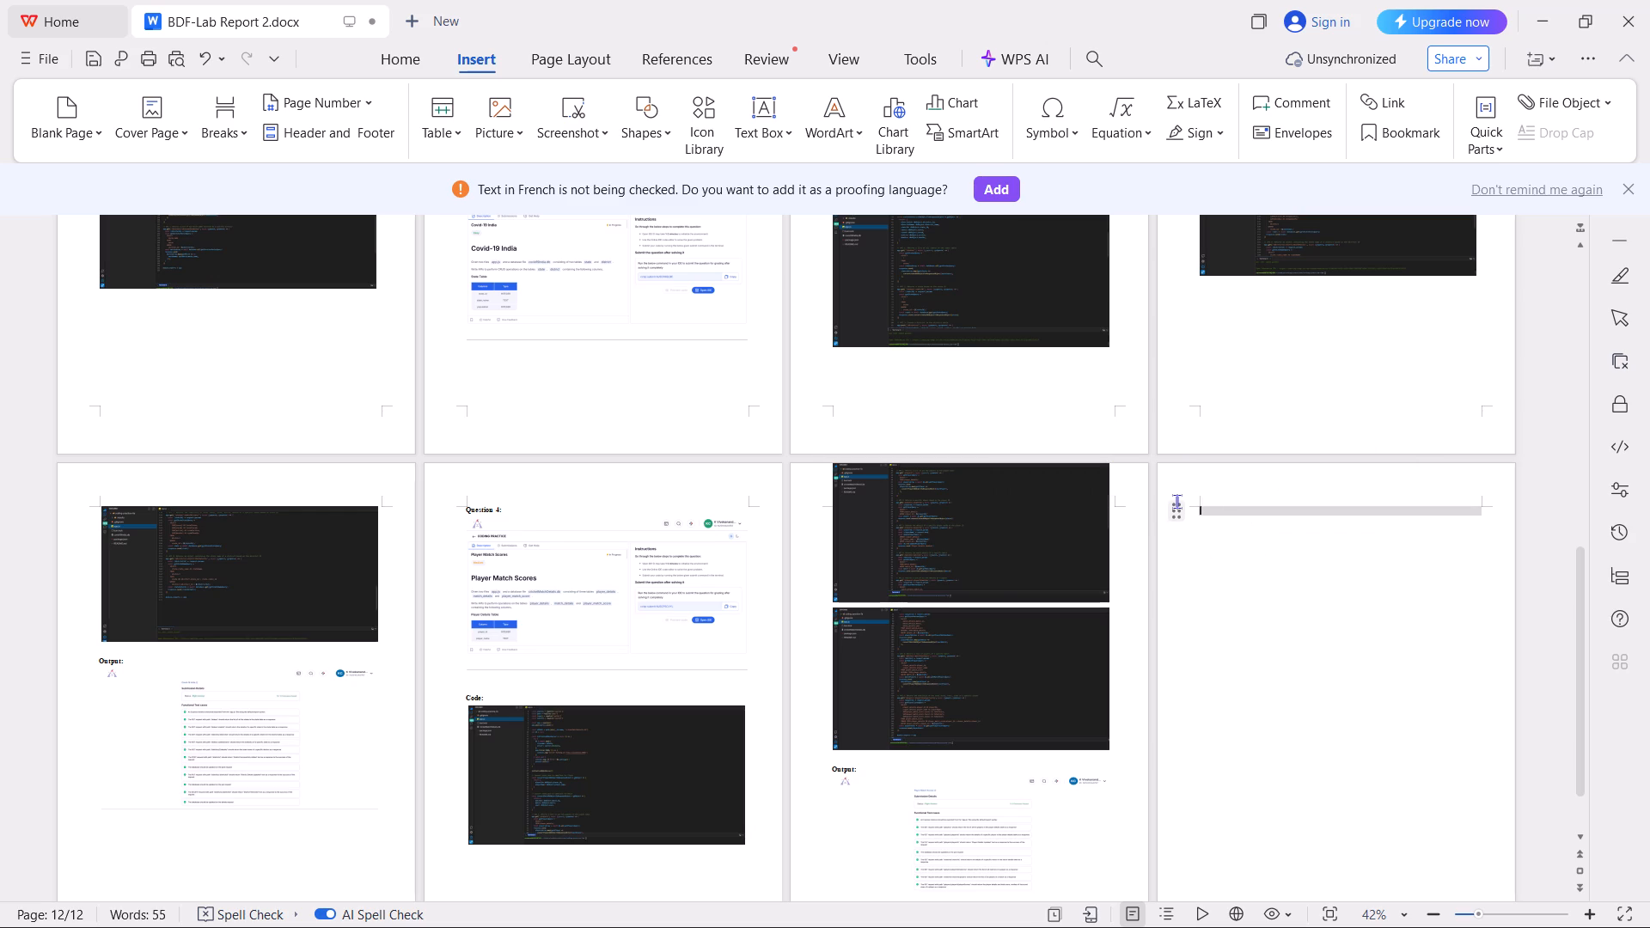
key(BackSpace)
Save the lab report document.
scroll(1176, 501, down, 2)
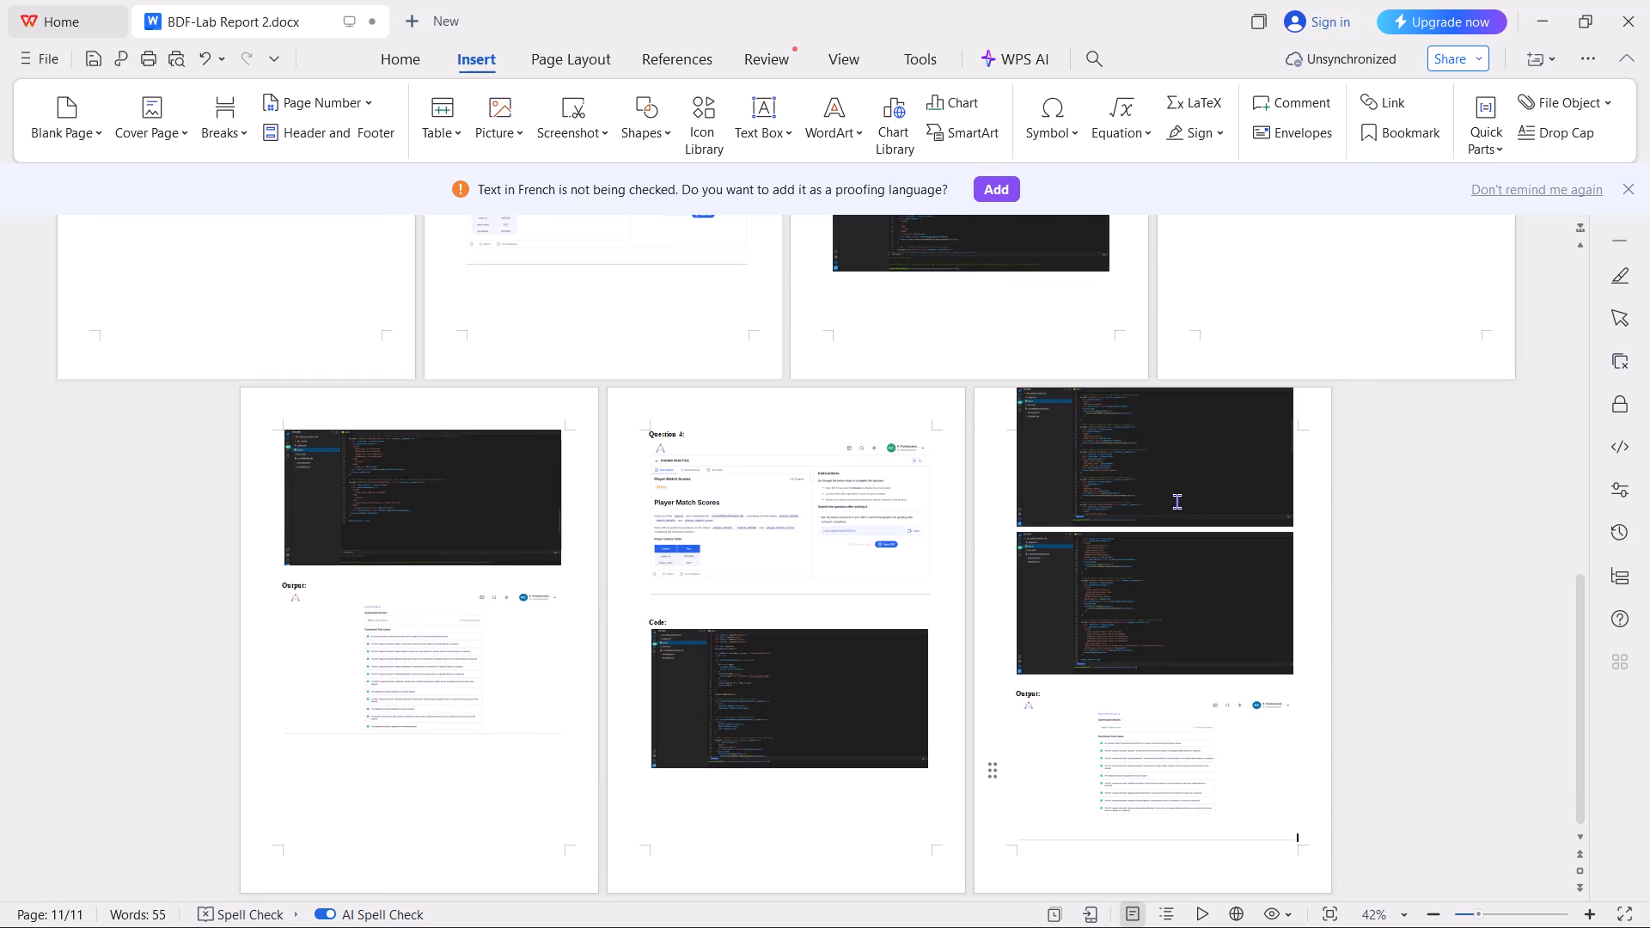
scroll(1176, 501, down, 2)
scroll(1176, 501, up, 14)
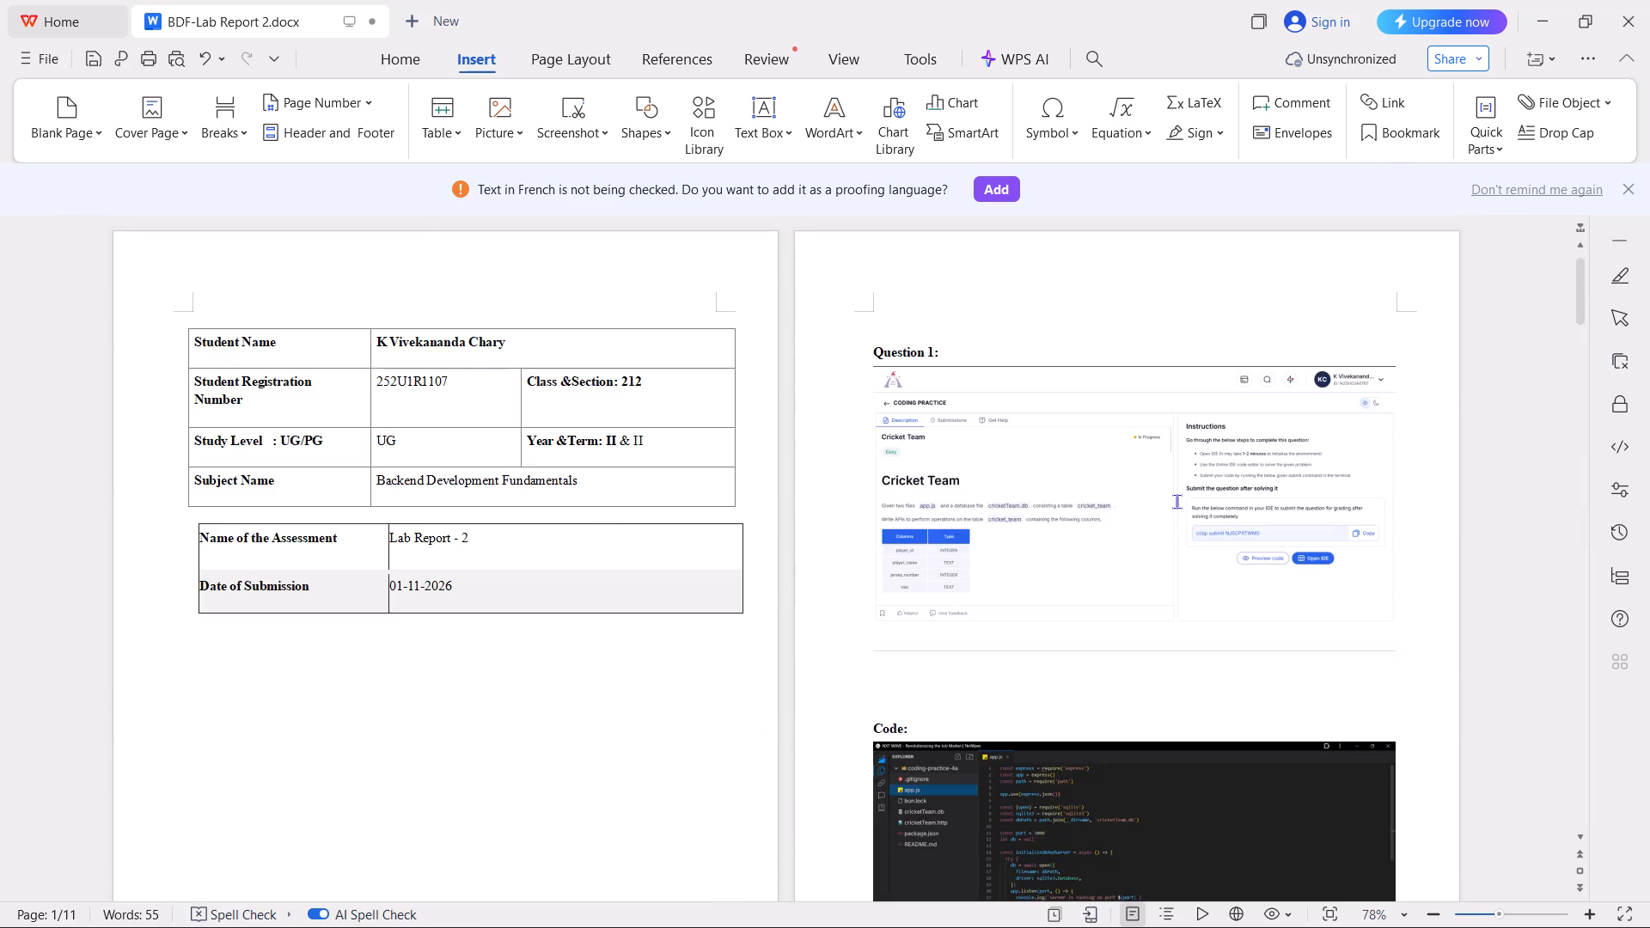
scroll(1176, 501, up, 7)
scroll(1176, 501, down, 3)
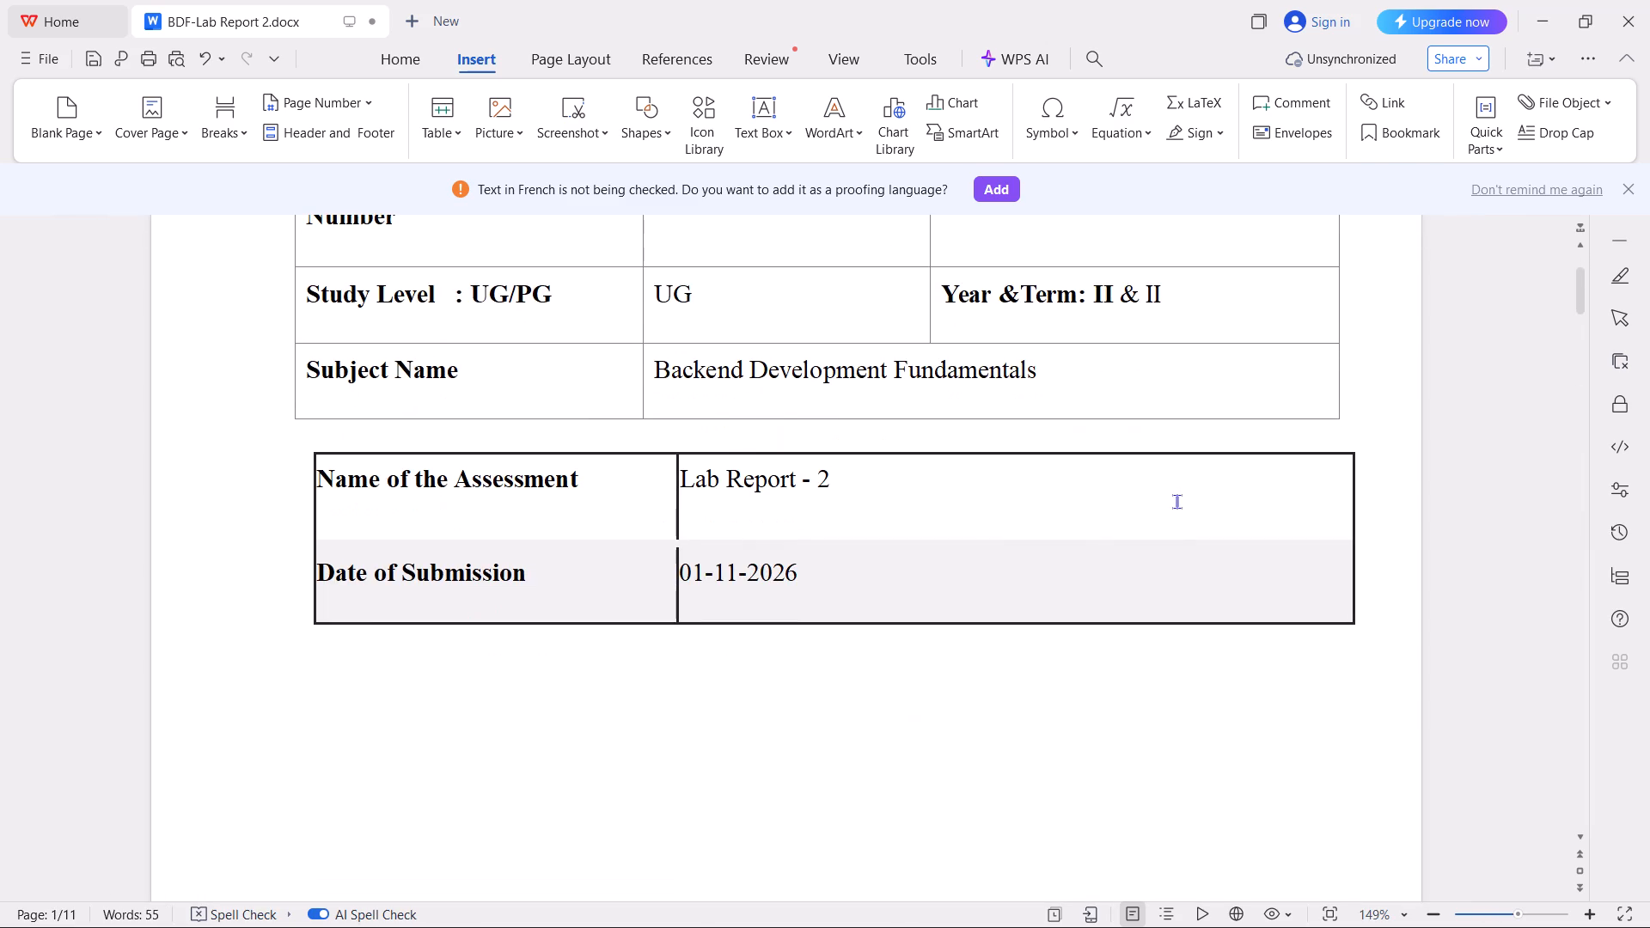
key(ctrl+s)
scroll(1176, 501, up, 6)
scroll(1176, 501, up, 20)
scroll(1176, 501, up, 5)
key(ctrl+s)
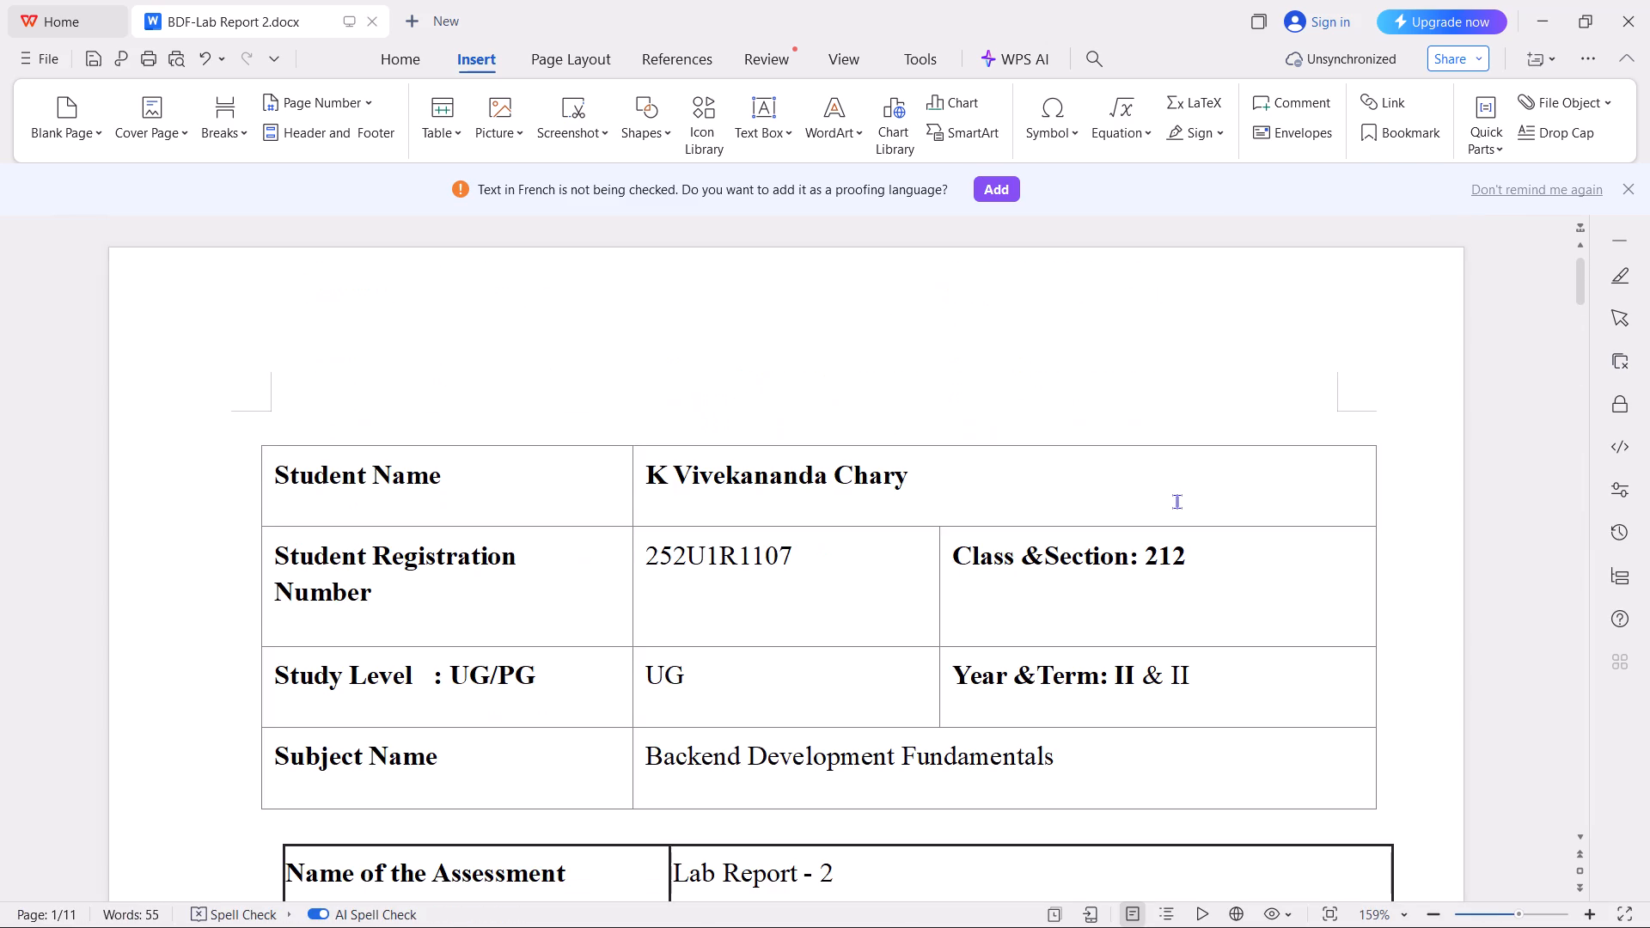
Review the whole report from the cover table to Question 4's output, checking headings, banners and pictures on each page.
scroll(1176, 501, down, 6)
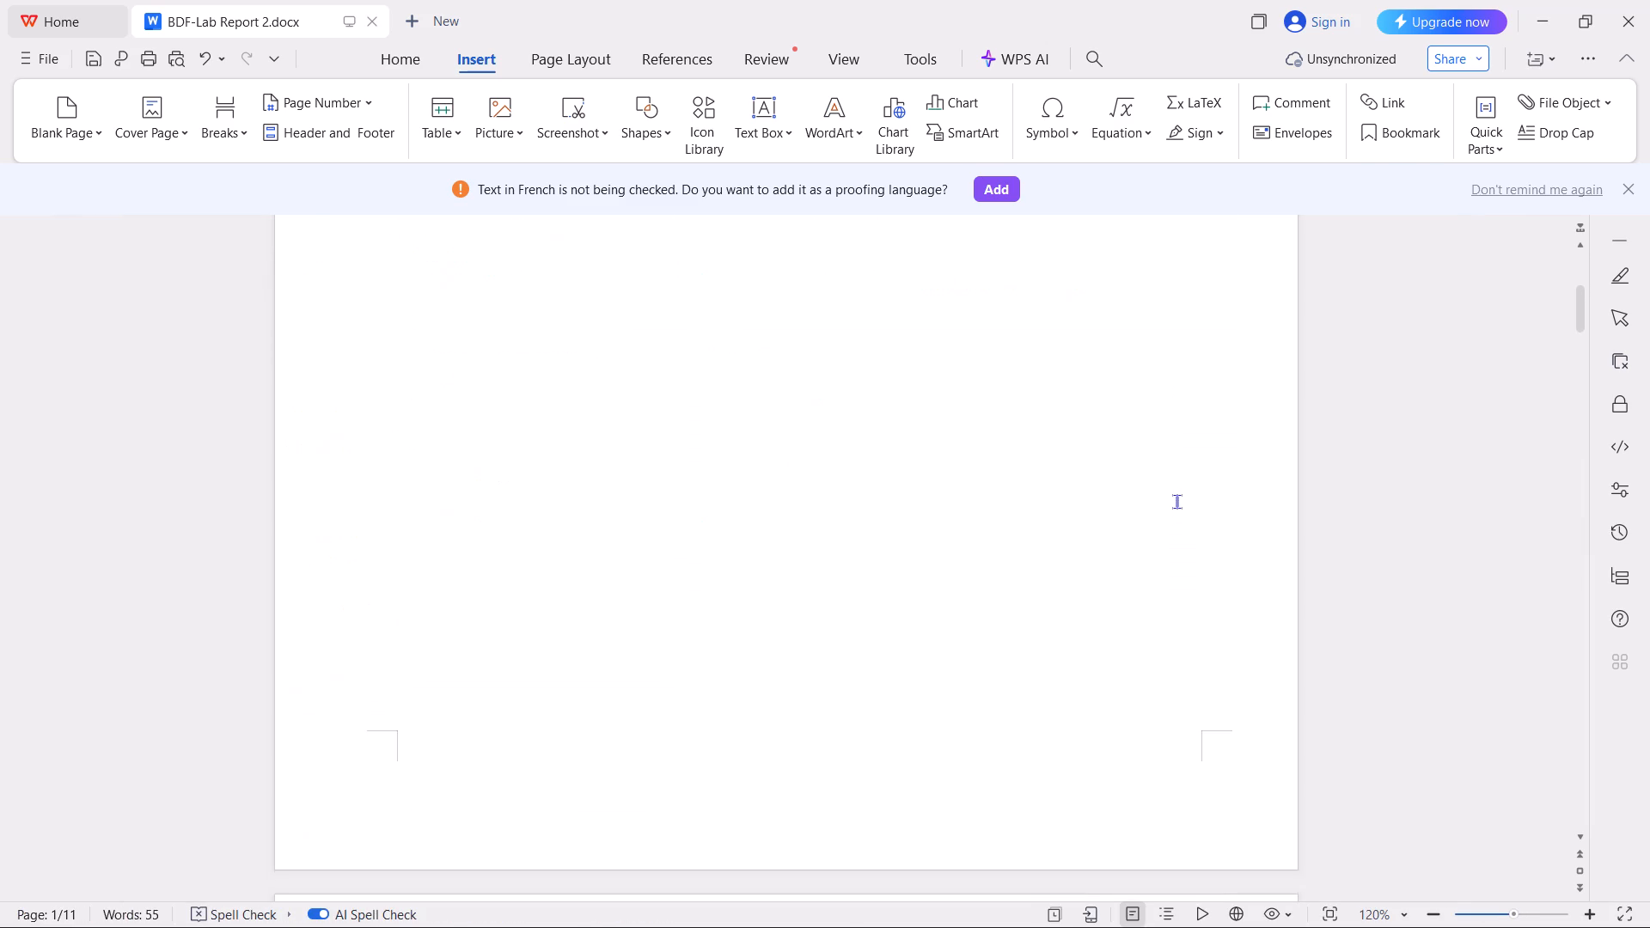
scroll(1176, 501, down, 8)
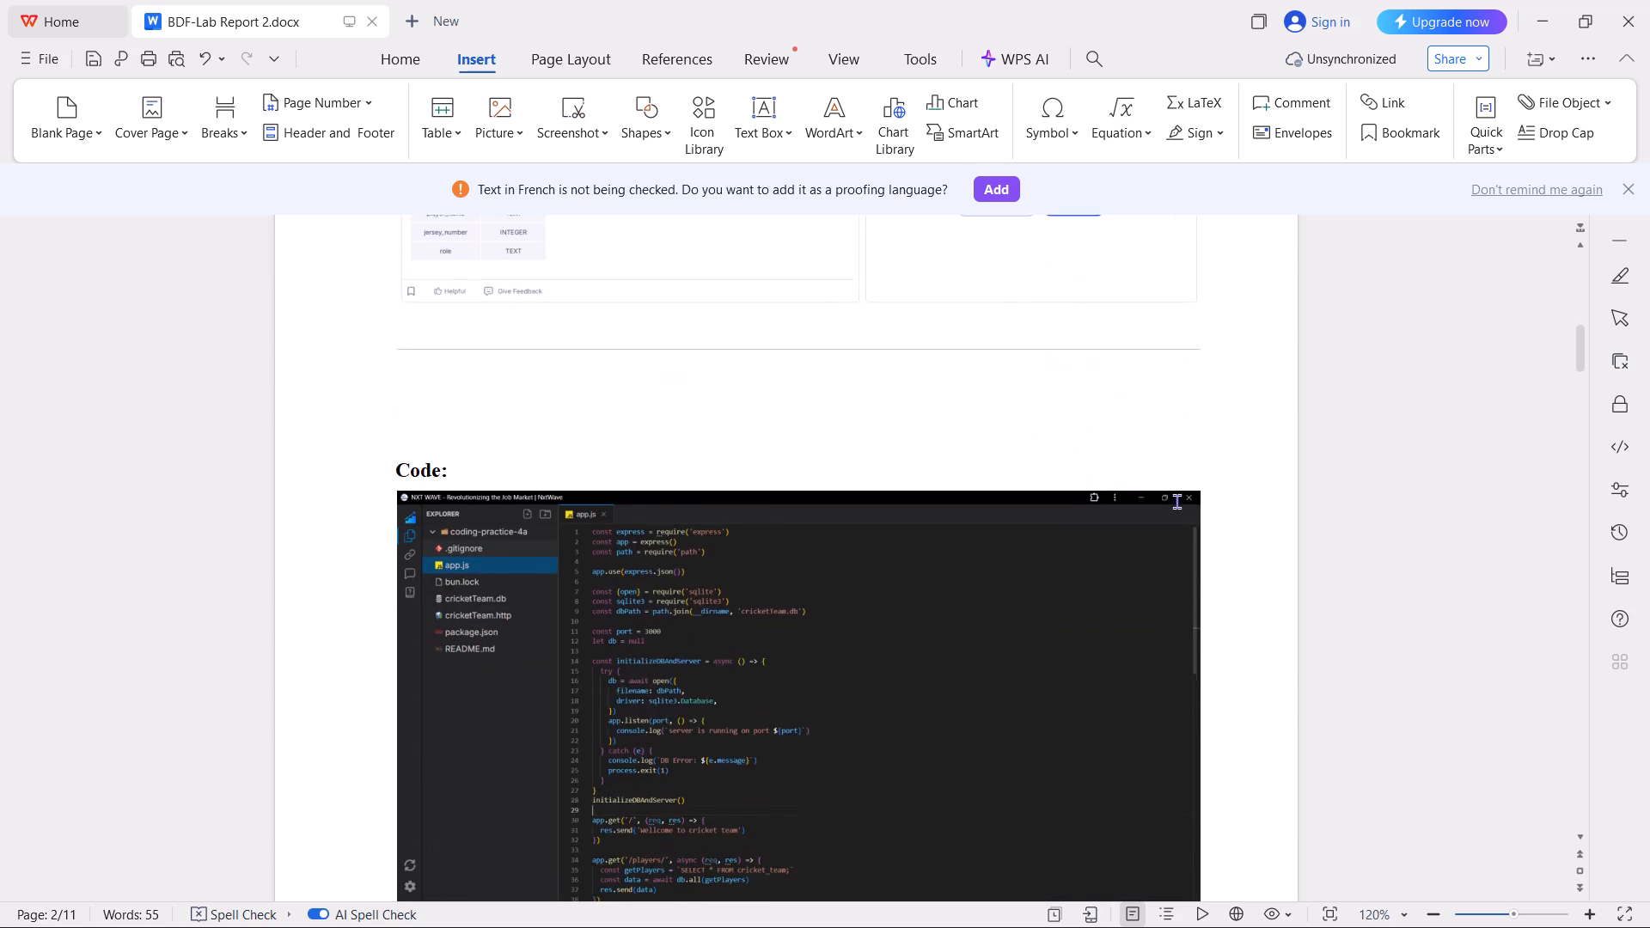
scroll(1176, 501, down, 7)
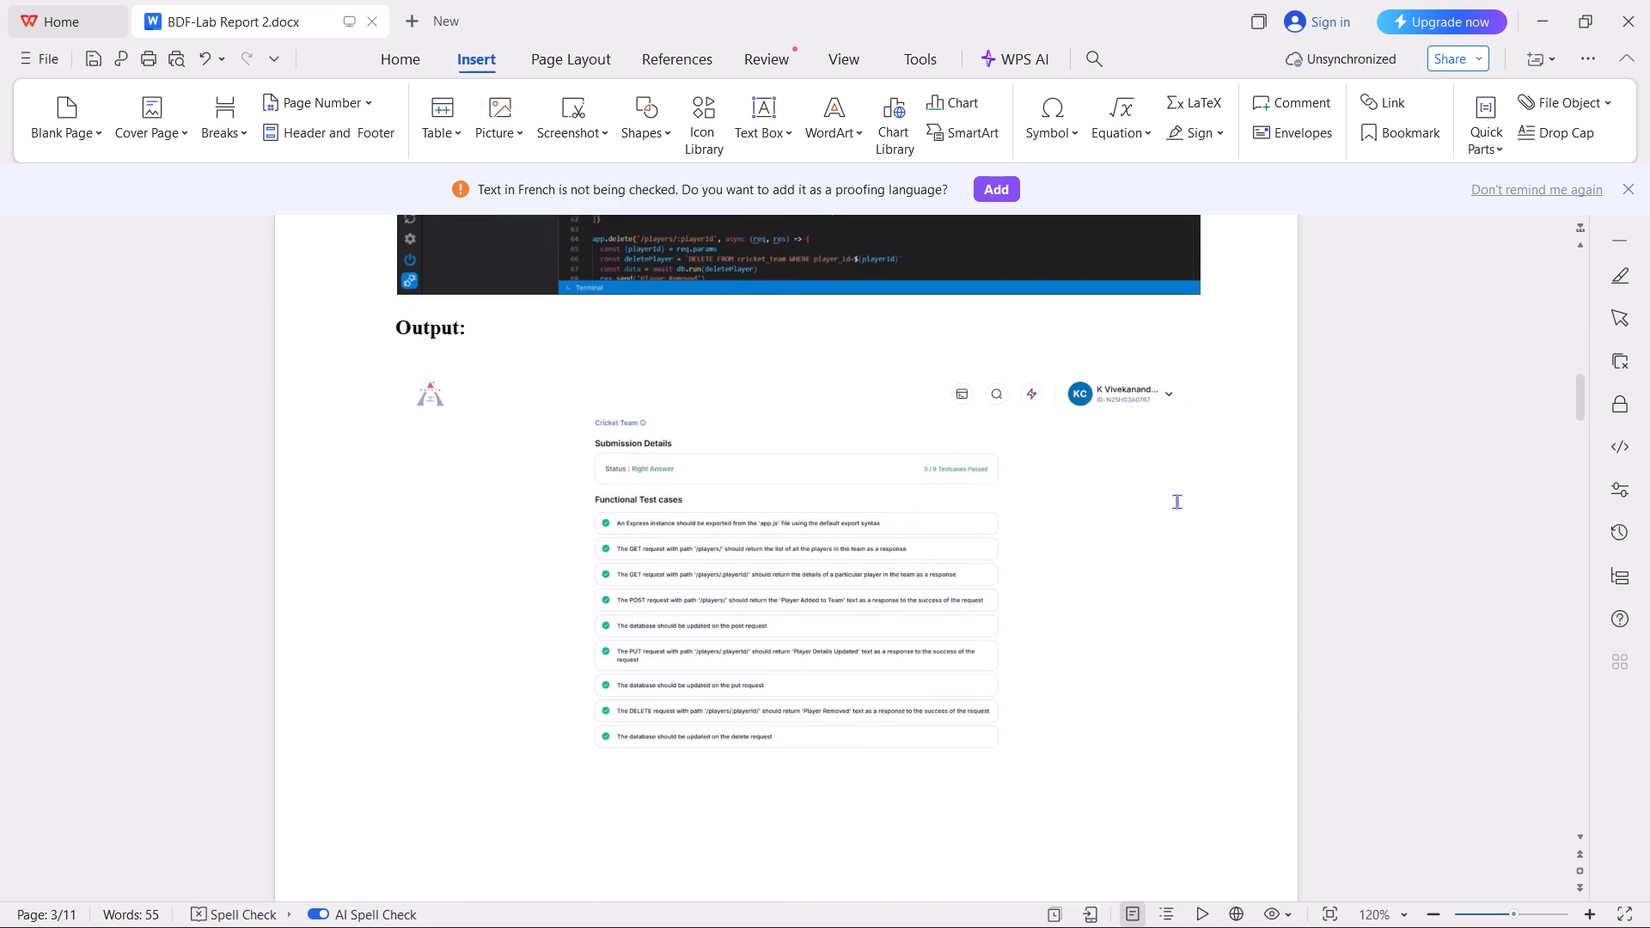
scroll(1176, 501, down, 5)
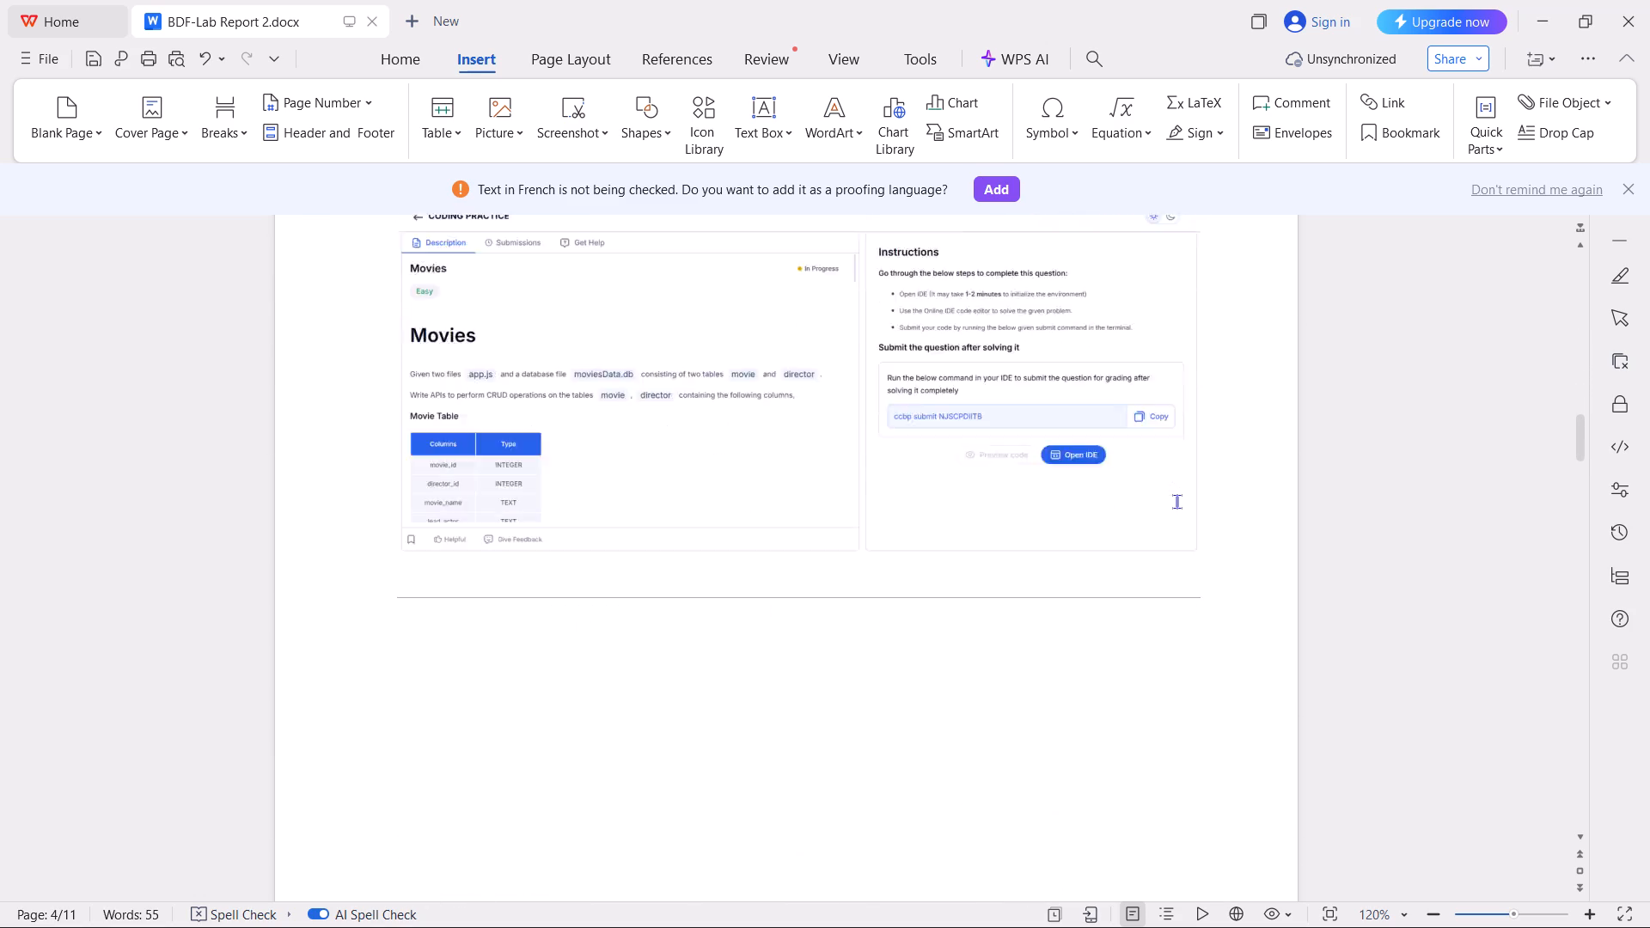
scroll(1176, 501, down, 5)
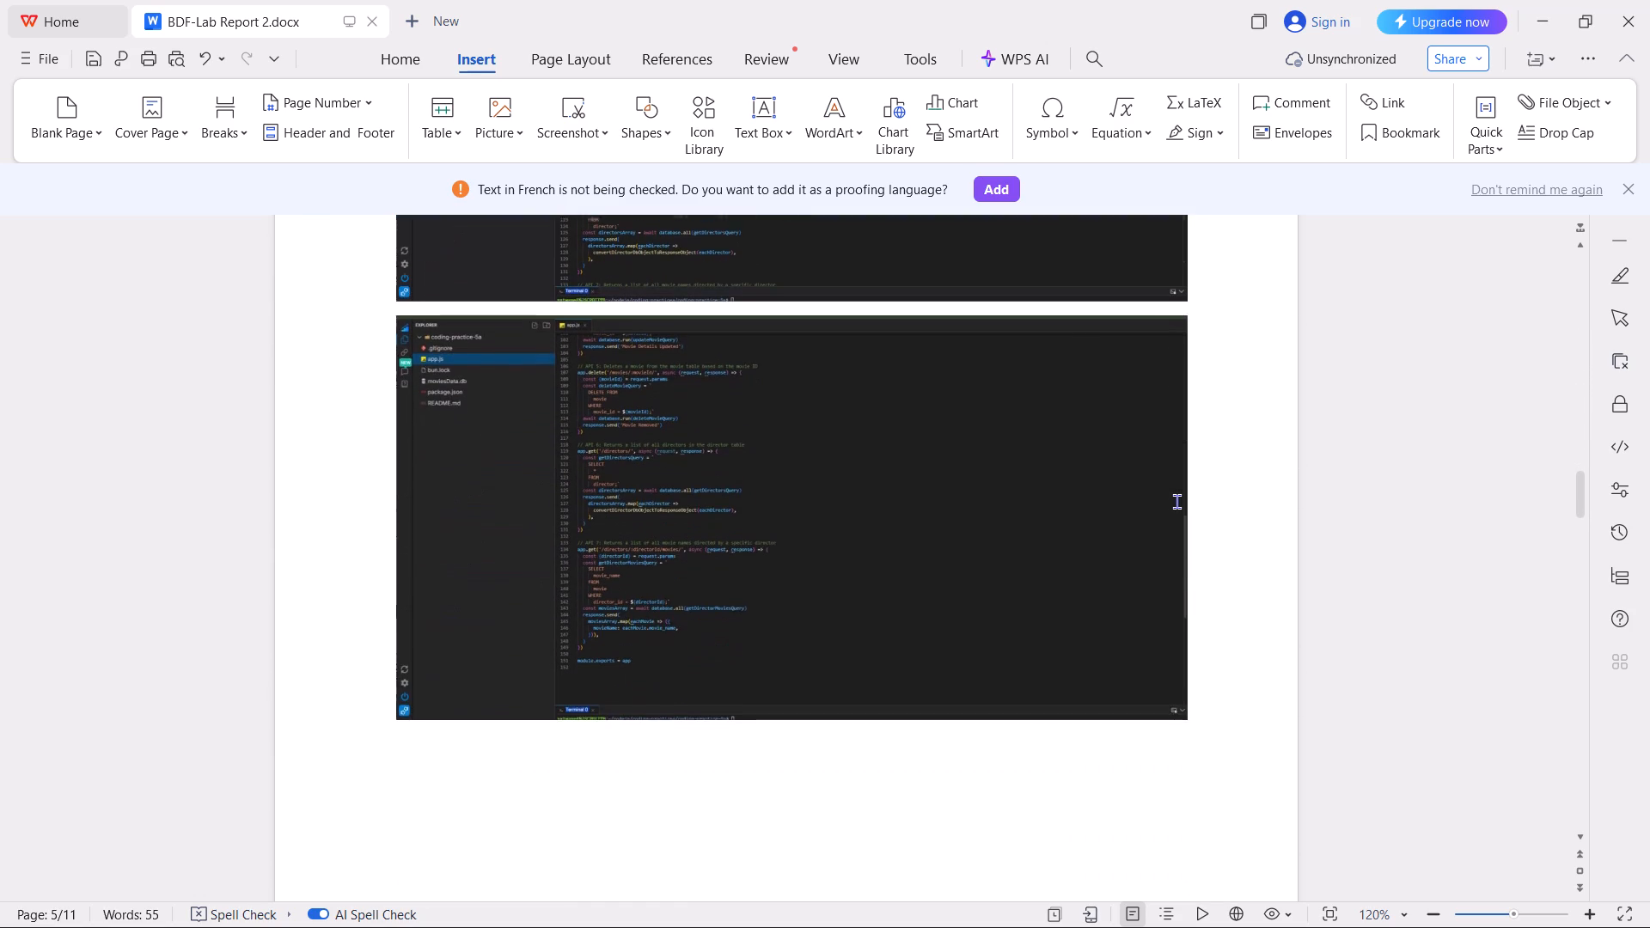
scroll(1176, 501, down, 5)
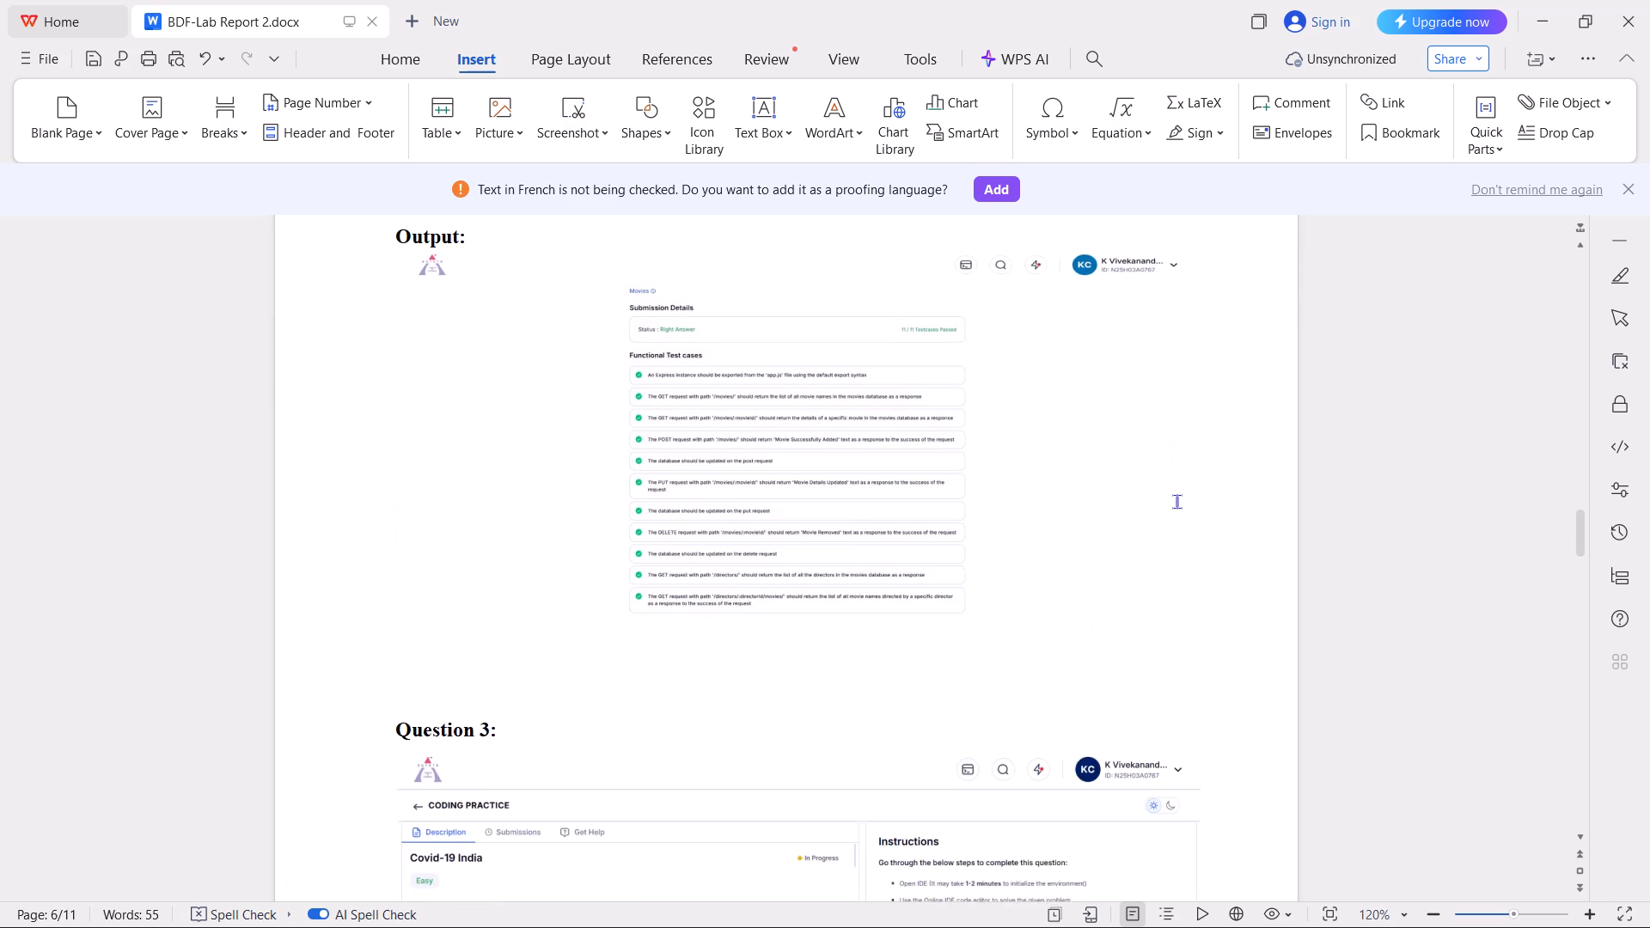
scroll(1176, 501, down, 7)
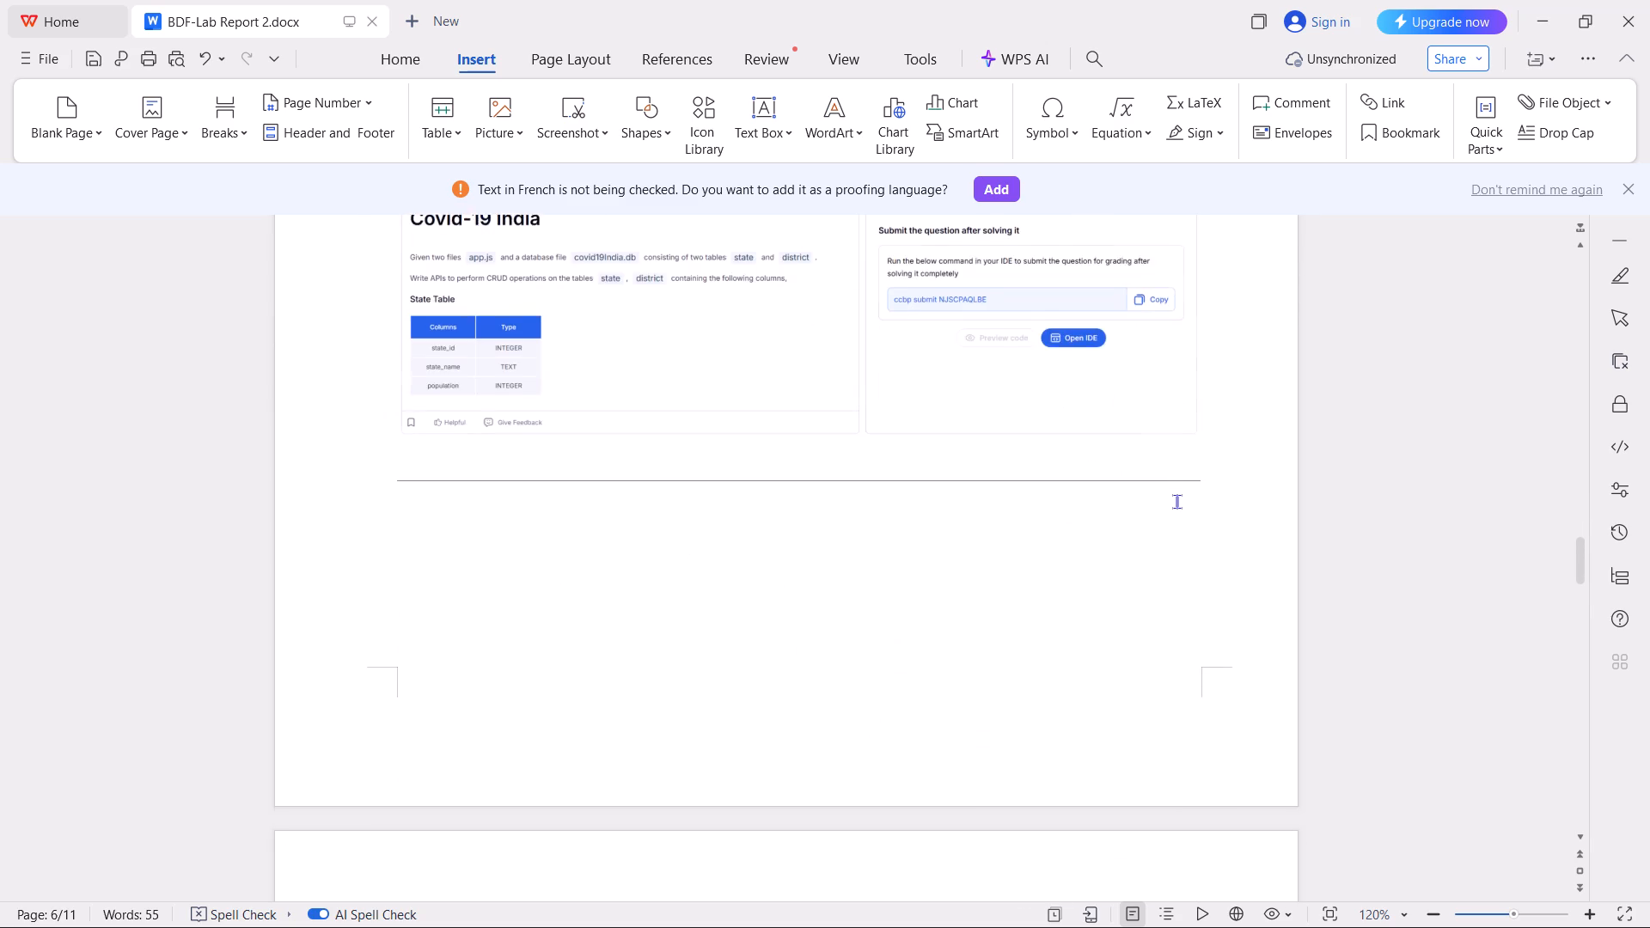
scroll(1176, 501, down, 6)
scroll(1176, 501, right, 1)
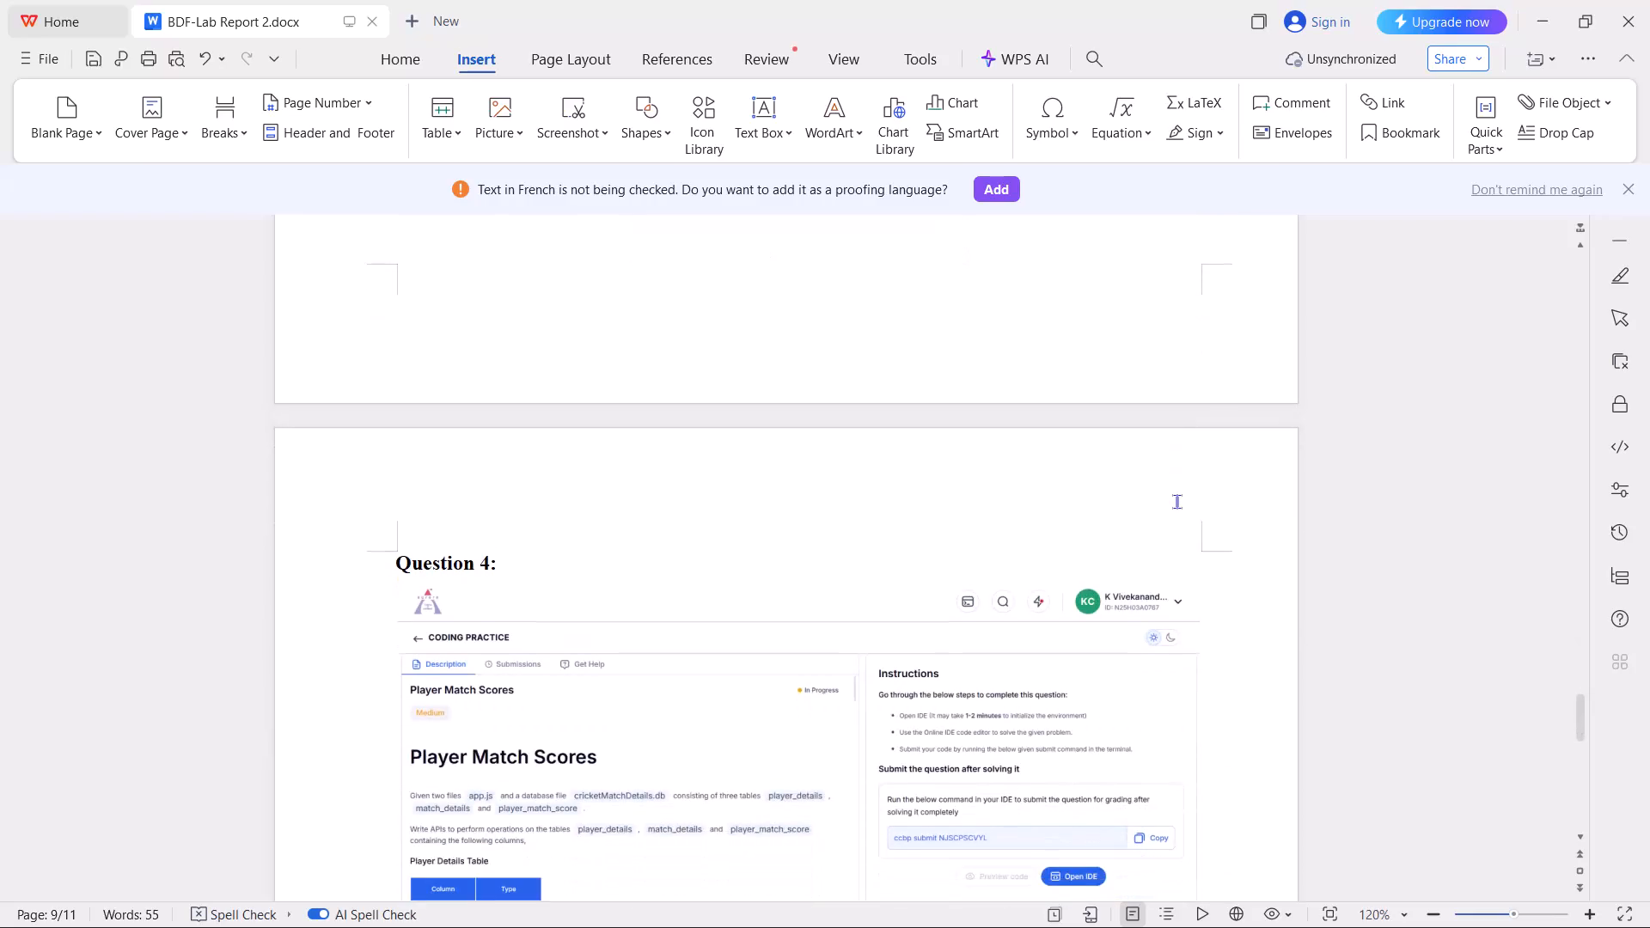
scroll(1176, 501, down, 8)
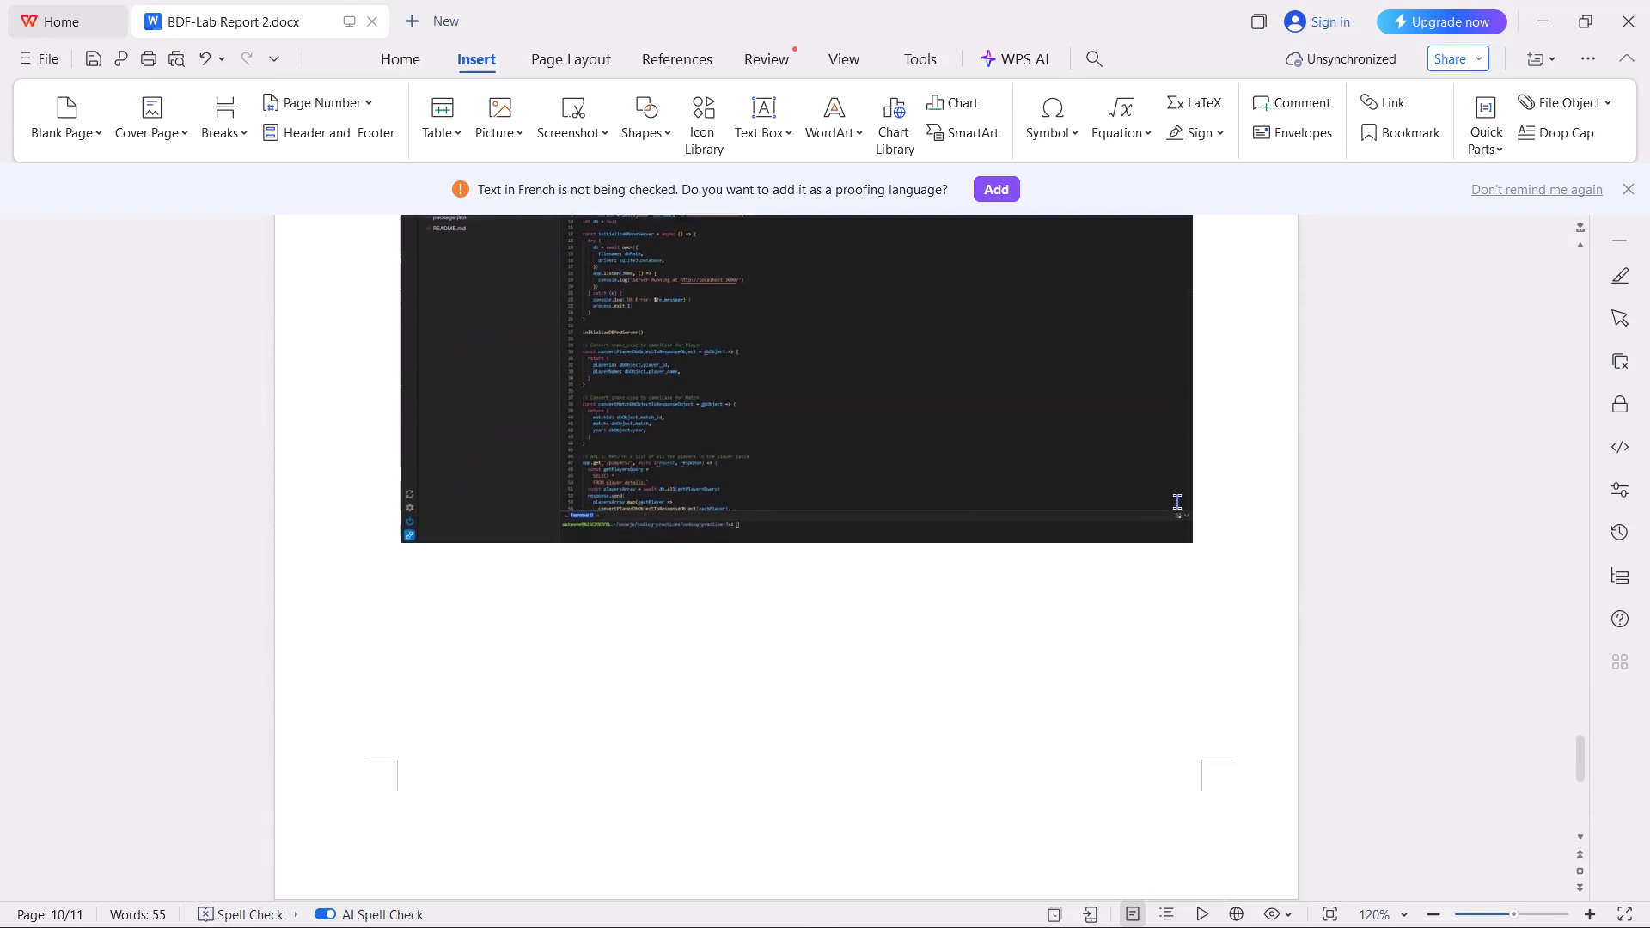
scroll(1176, 501, down, 7)
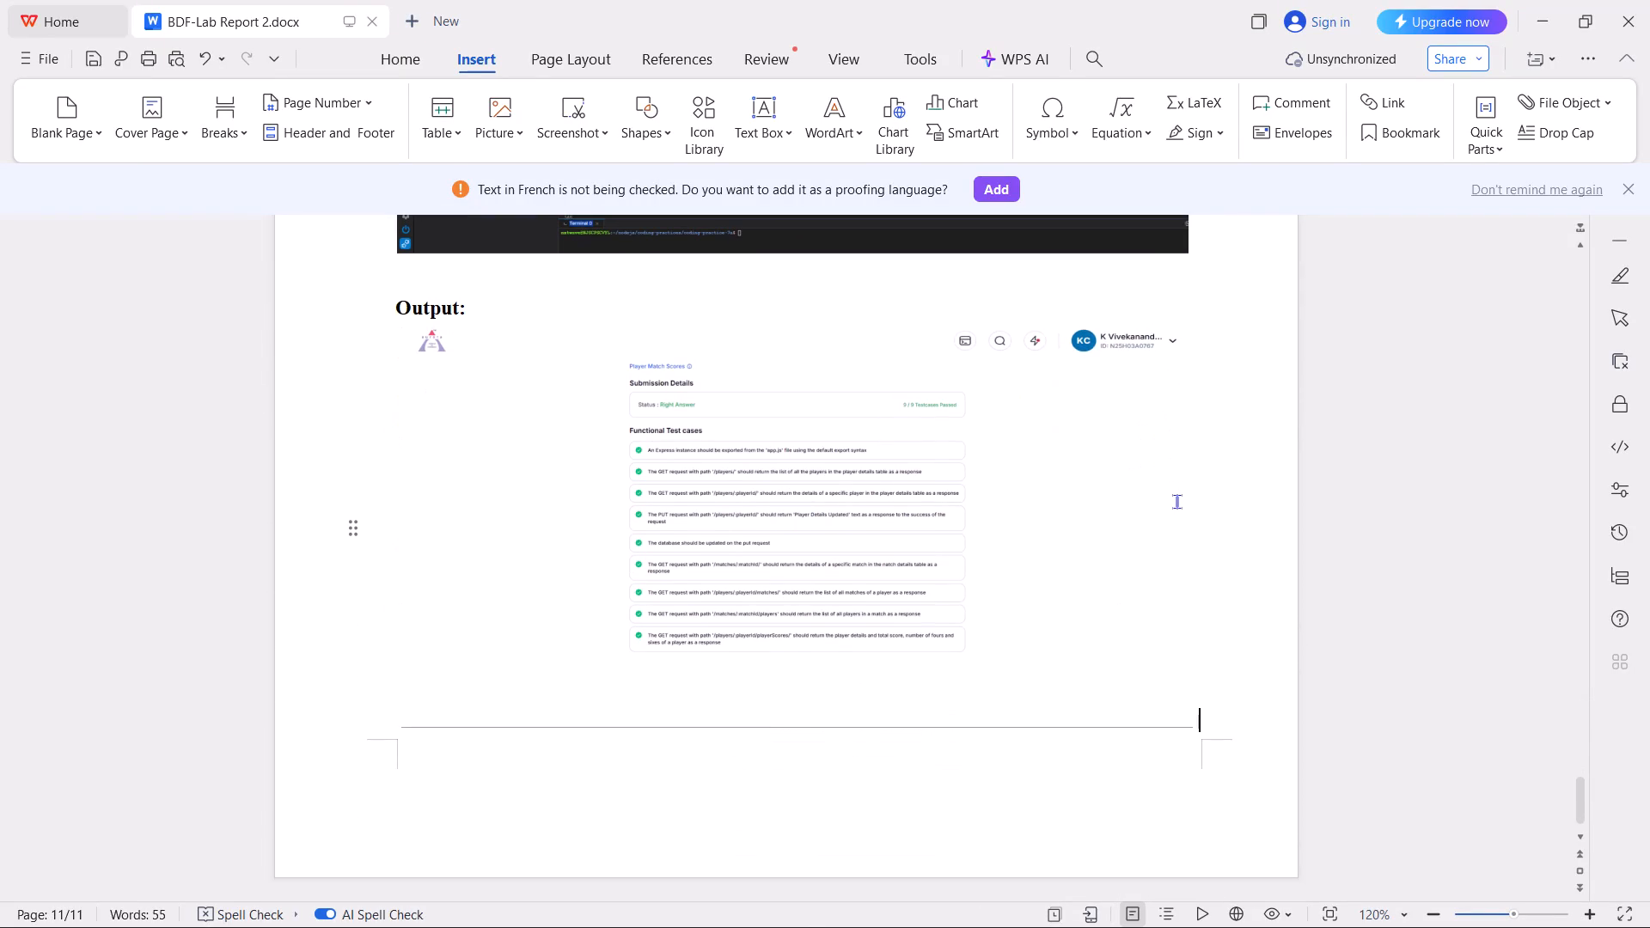
scroll(1176, 501, down, 2)
Export pages 1 to 11 of the report as a Common PDF into the Term-2/BDE folder, closing the opened PDF and export window.
click(29, 70)
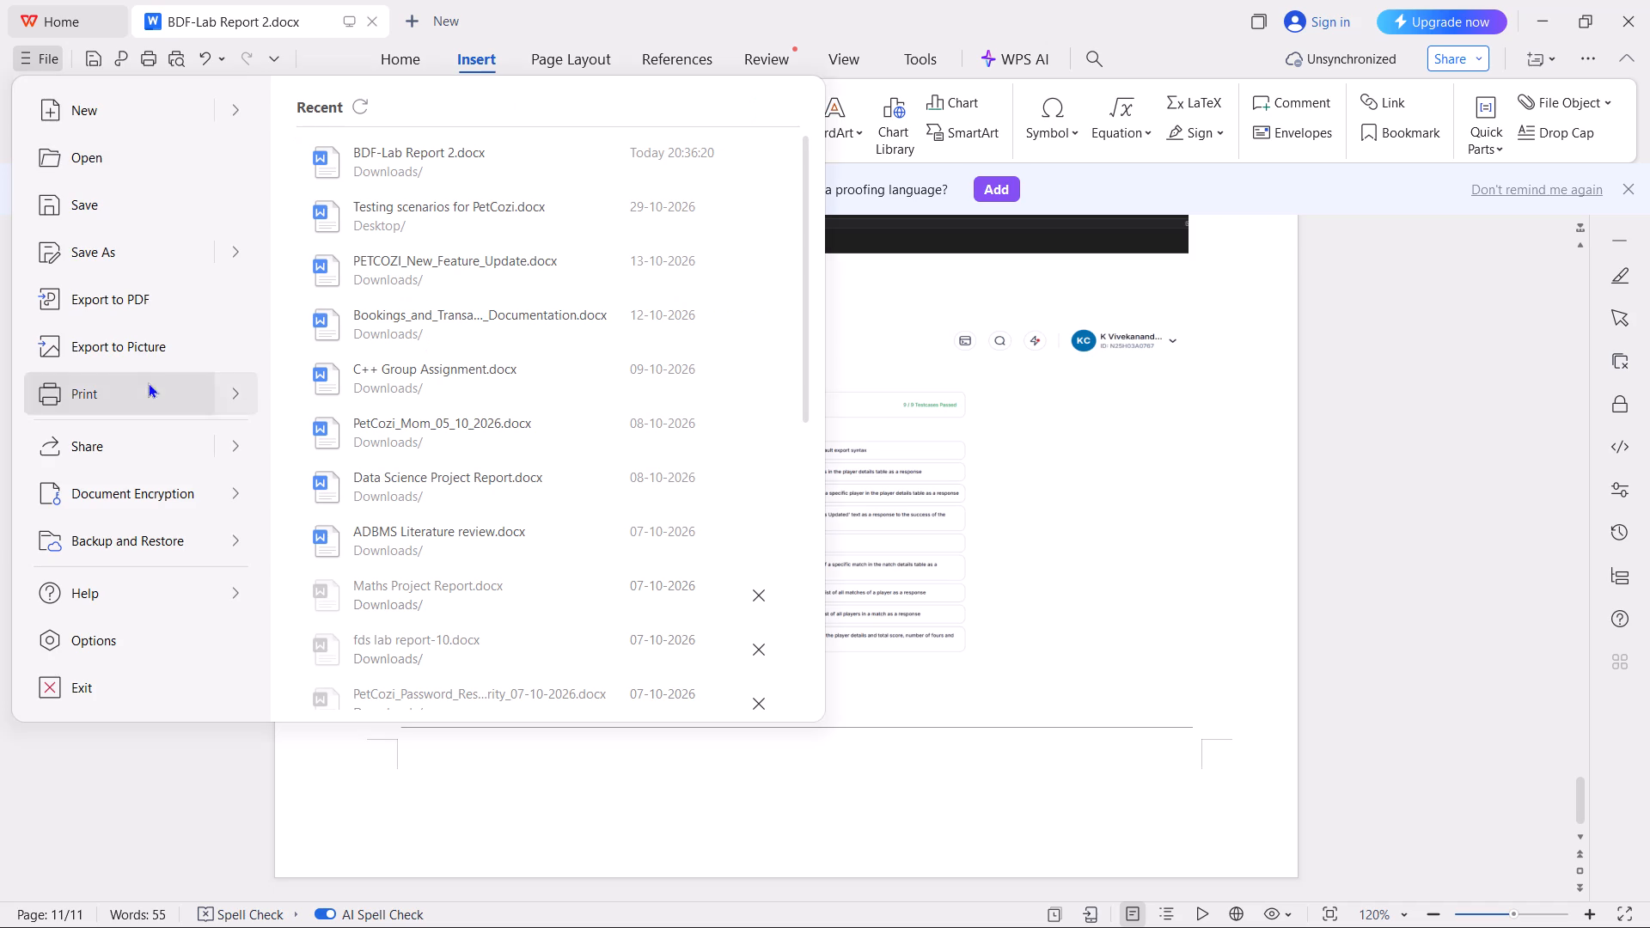
click(148, 284)
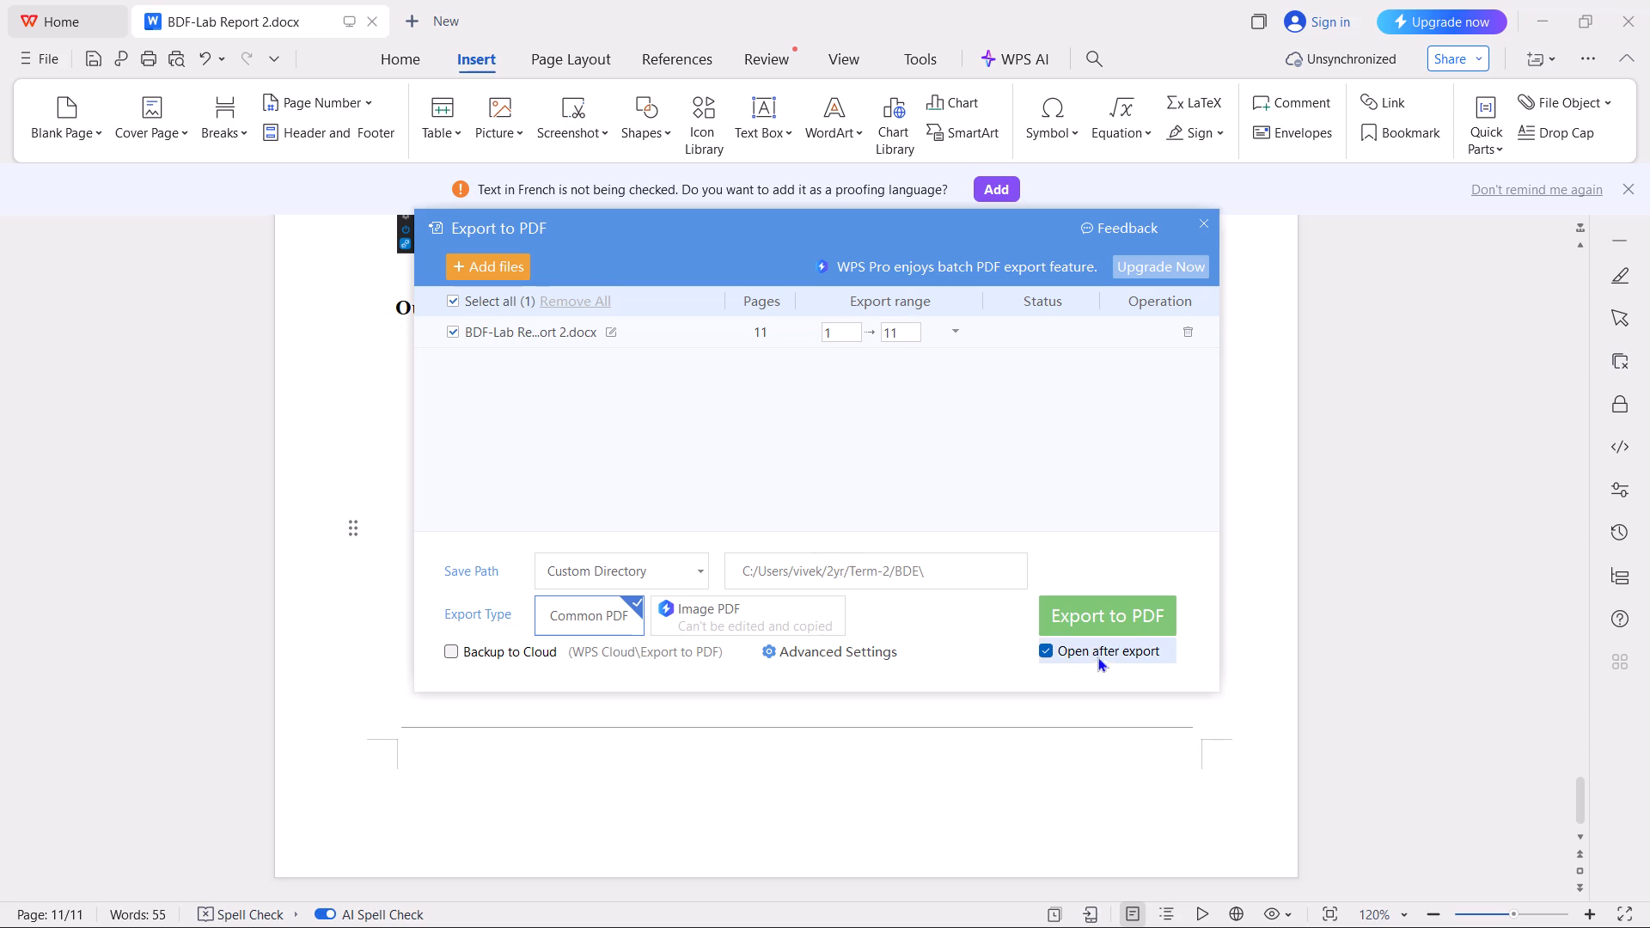
click(1137, 630)
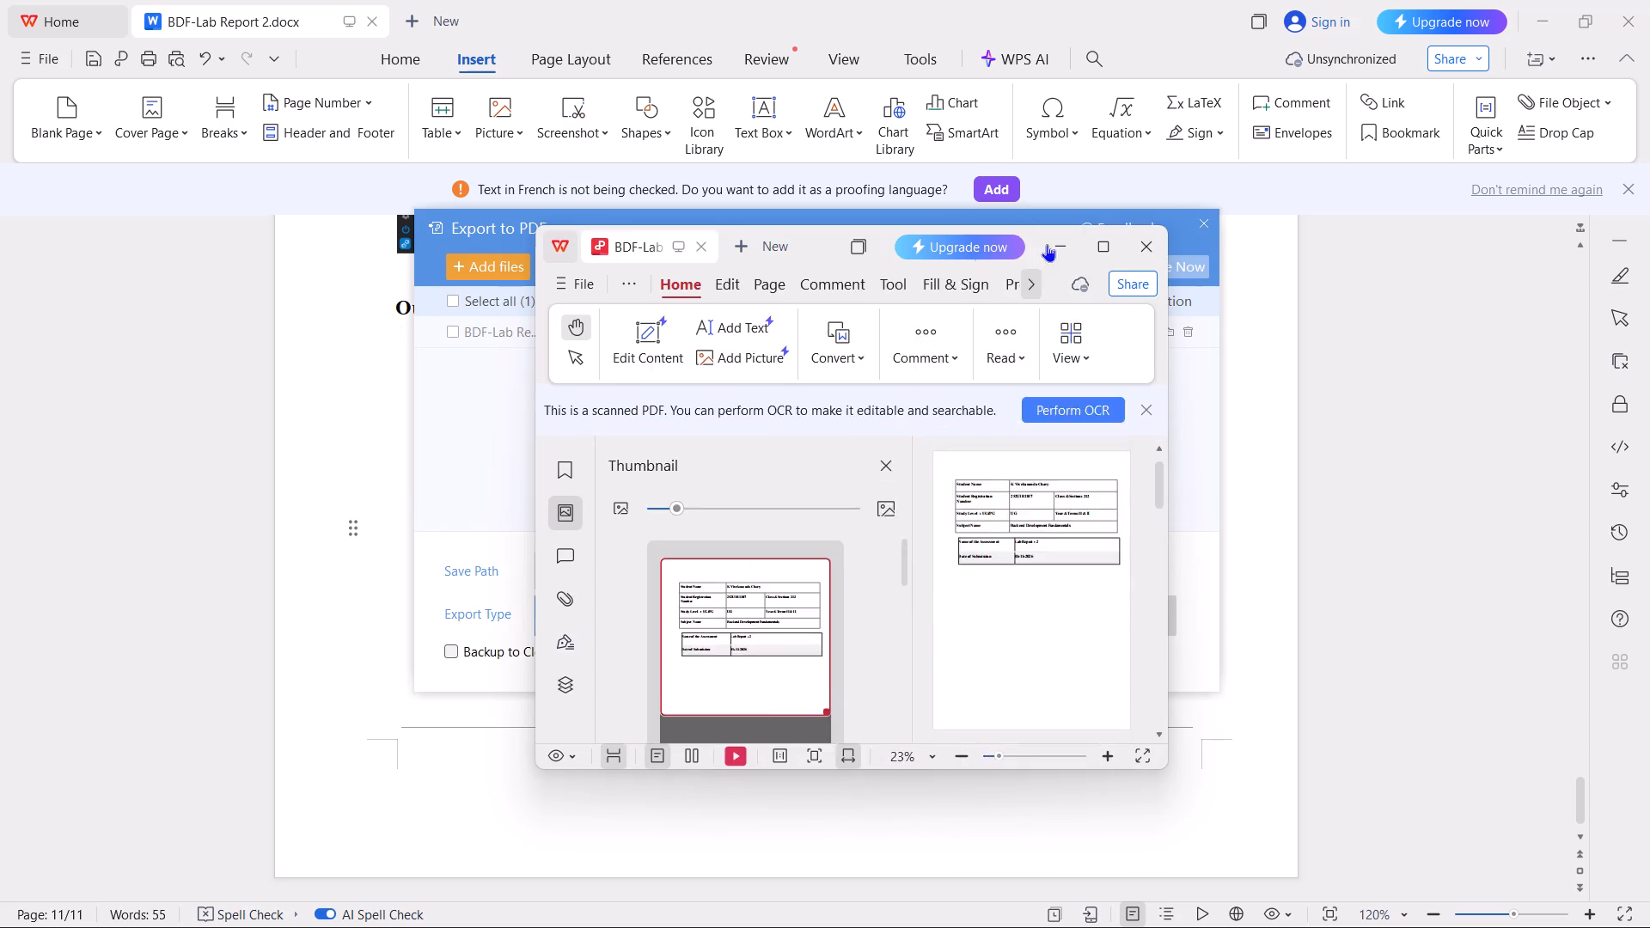
click(1148, 239)
click(1201, 220)
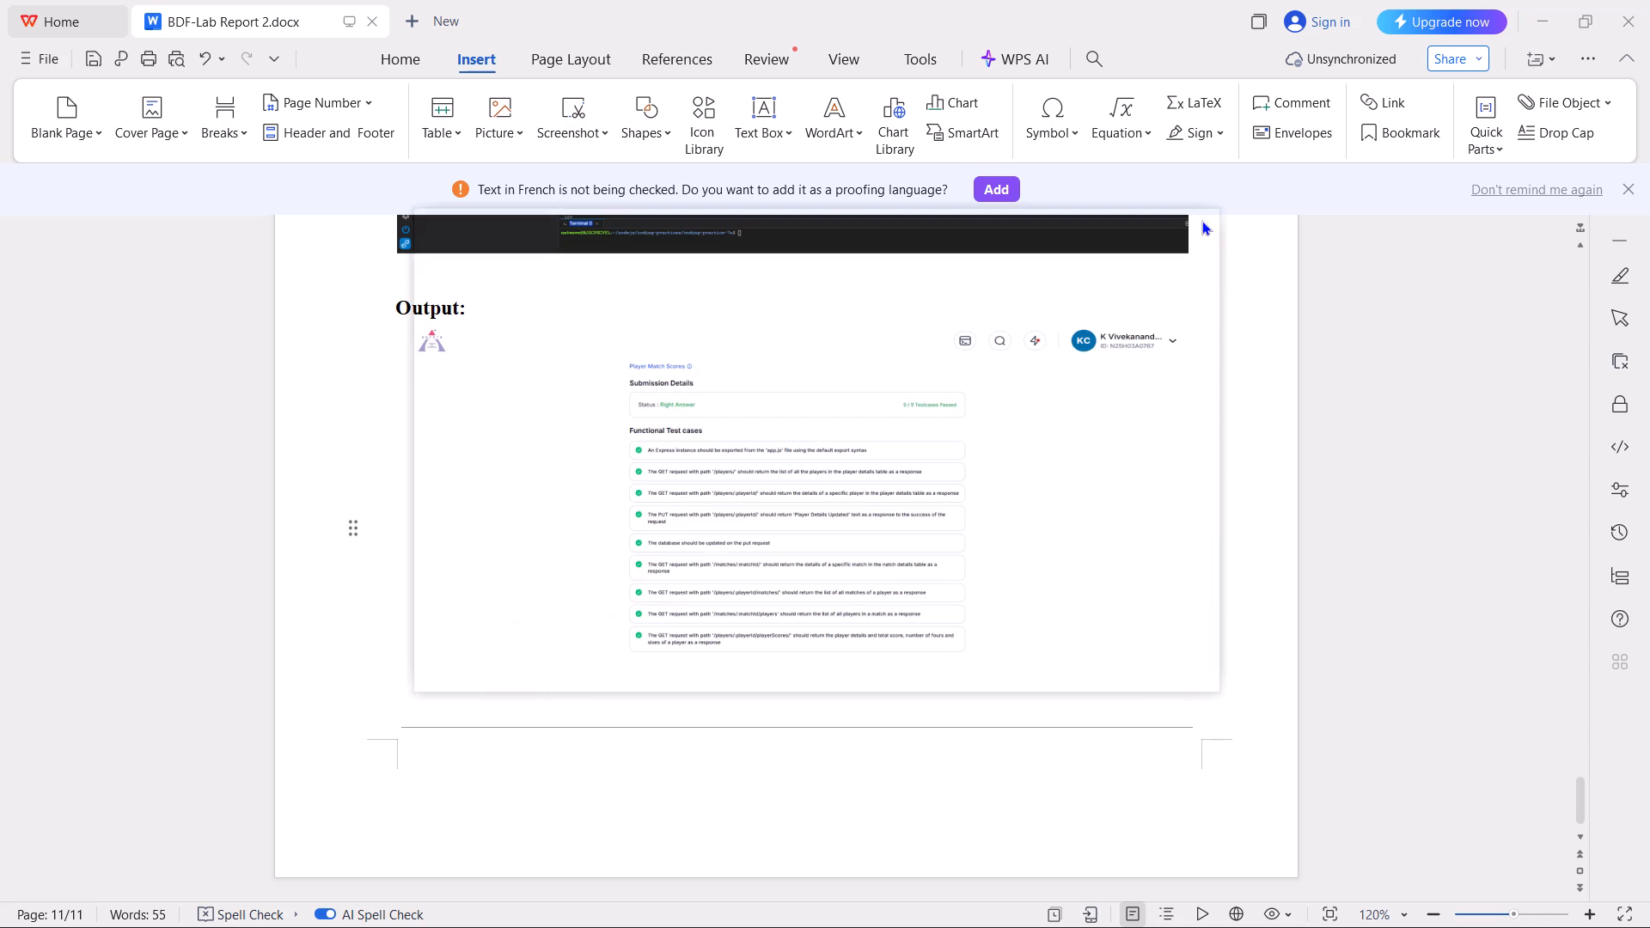
Close the report editor and open the exported BDF-Lab Report 2 PDF from the 2yr/Term-2/BDE folder in File Explorer.
click(1649, 0)
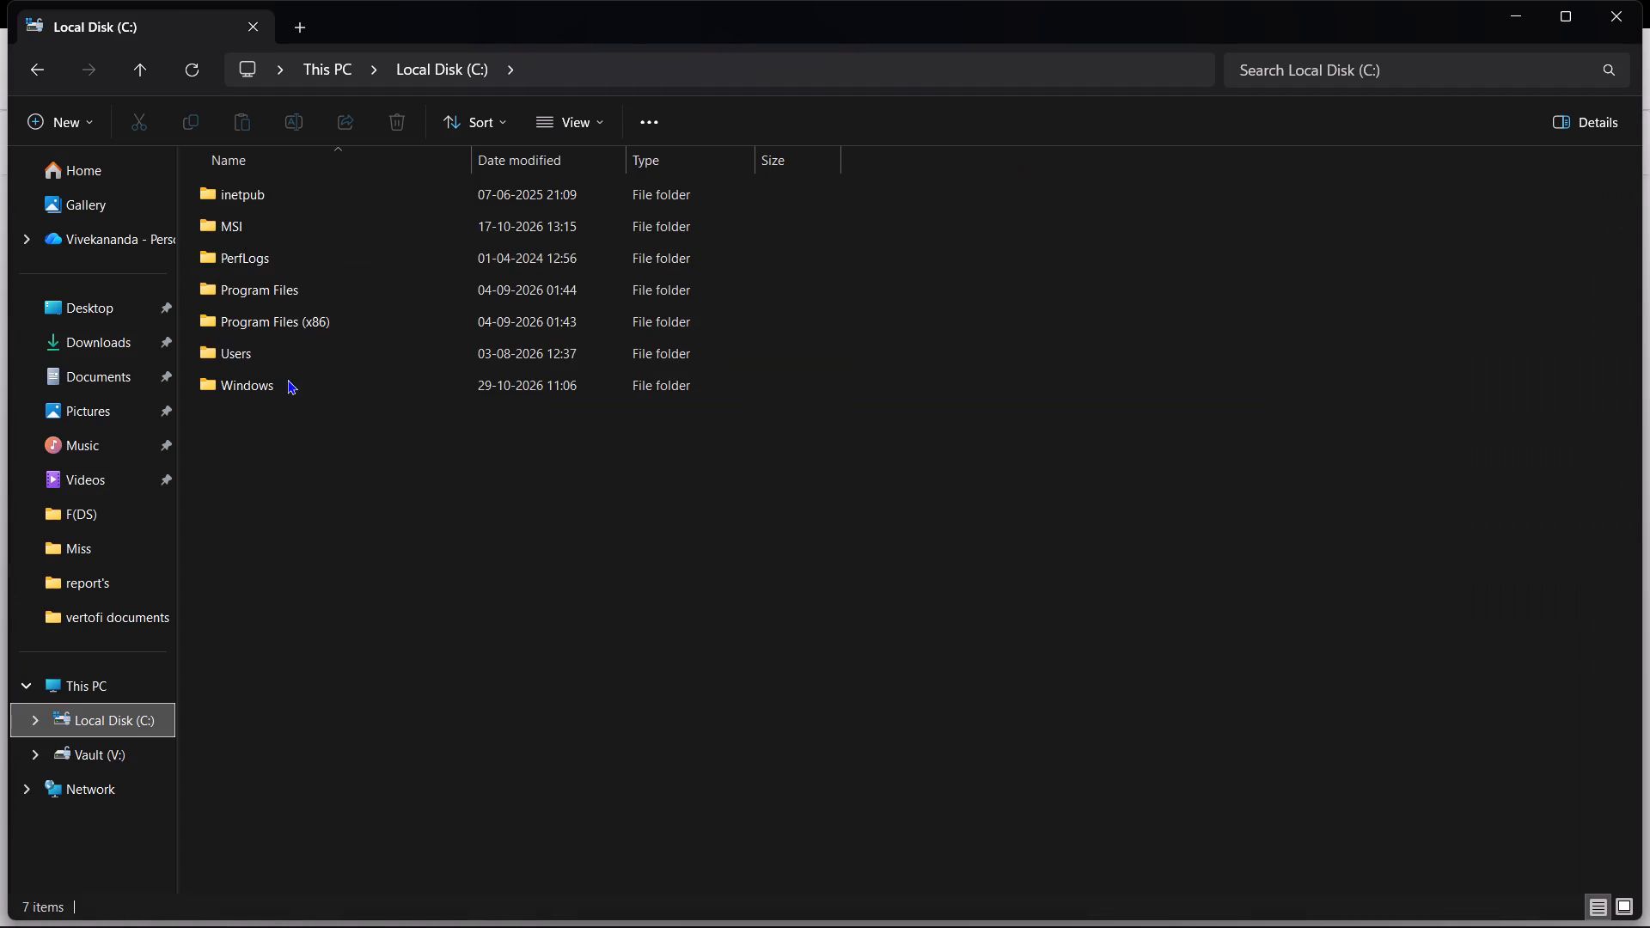
click(512, 64)
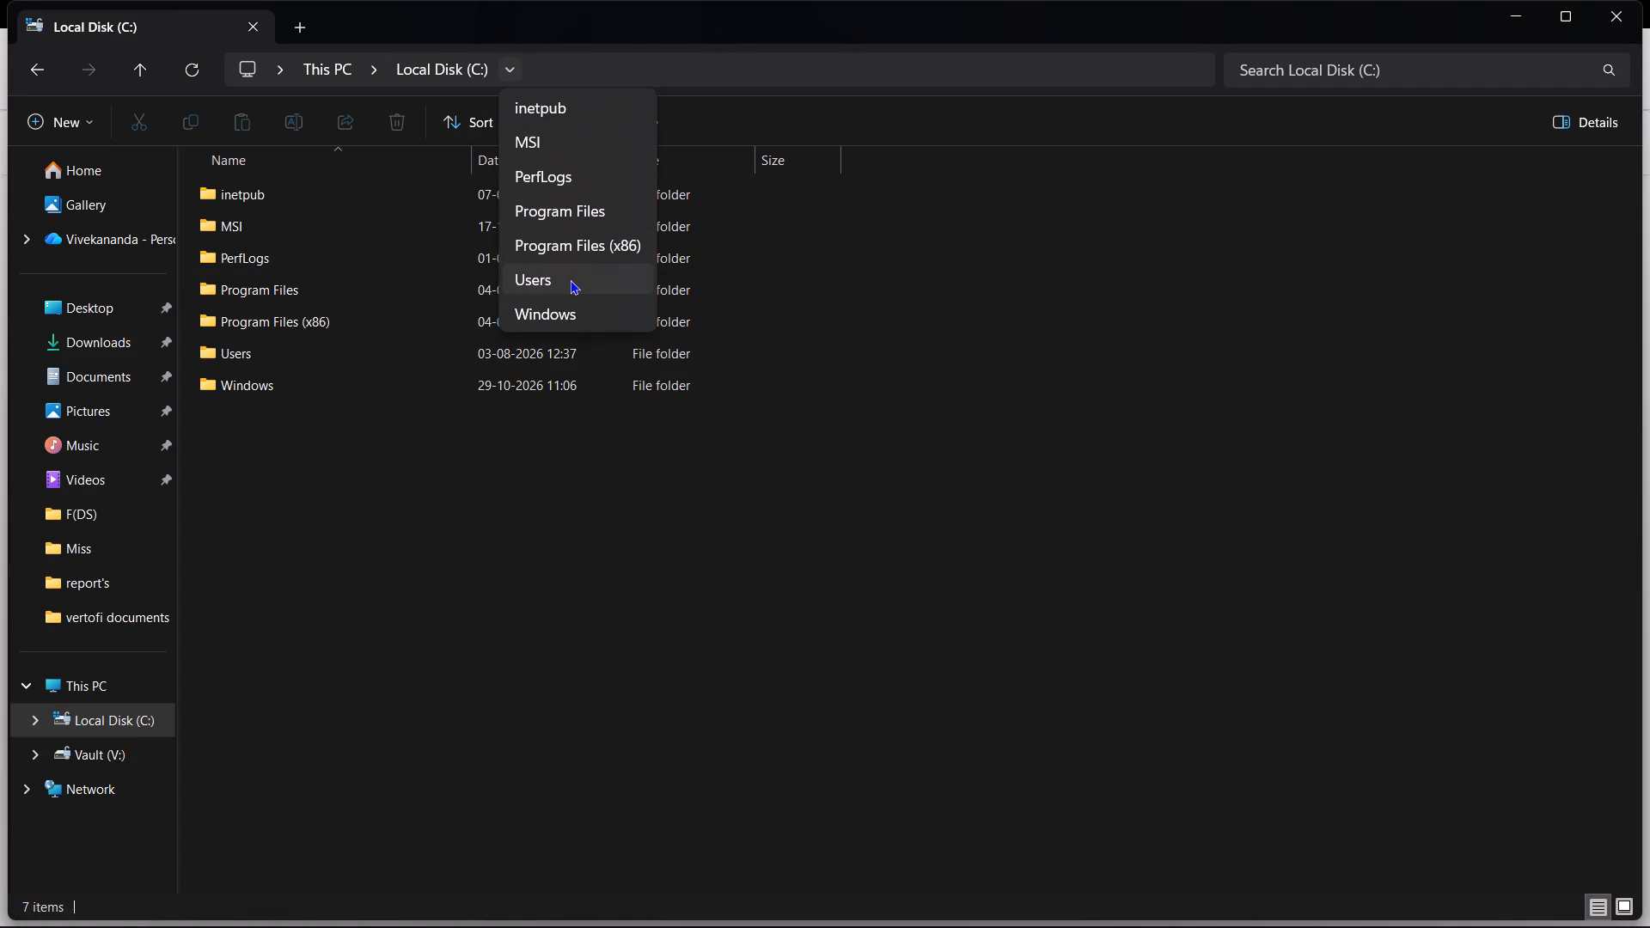
click(570, 279)
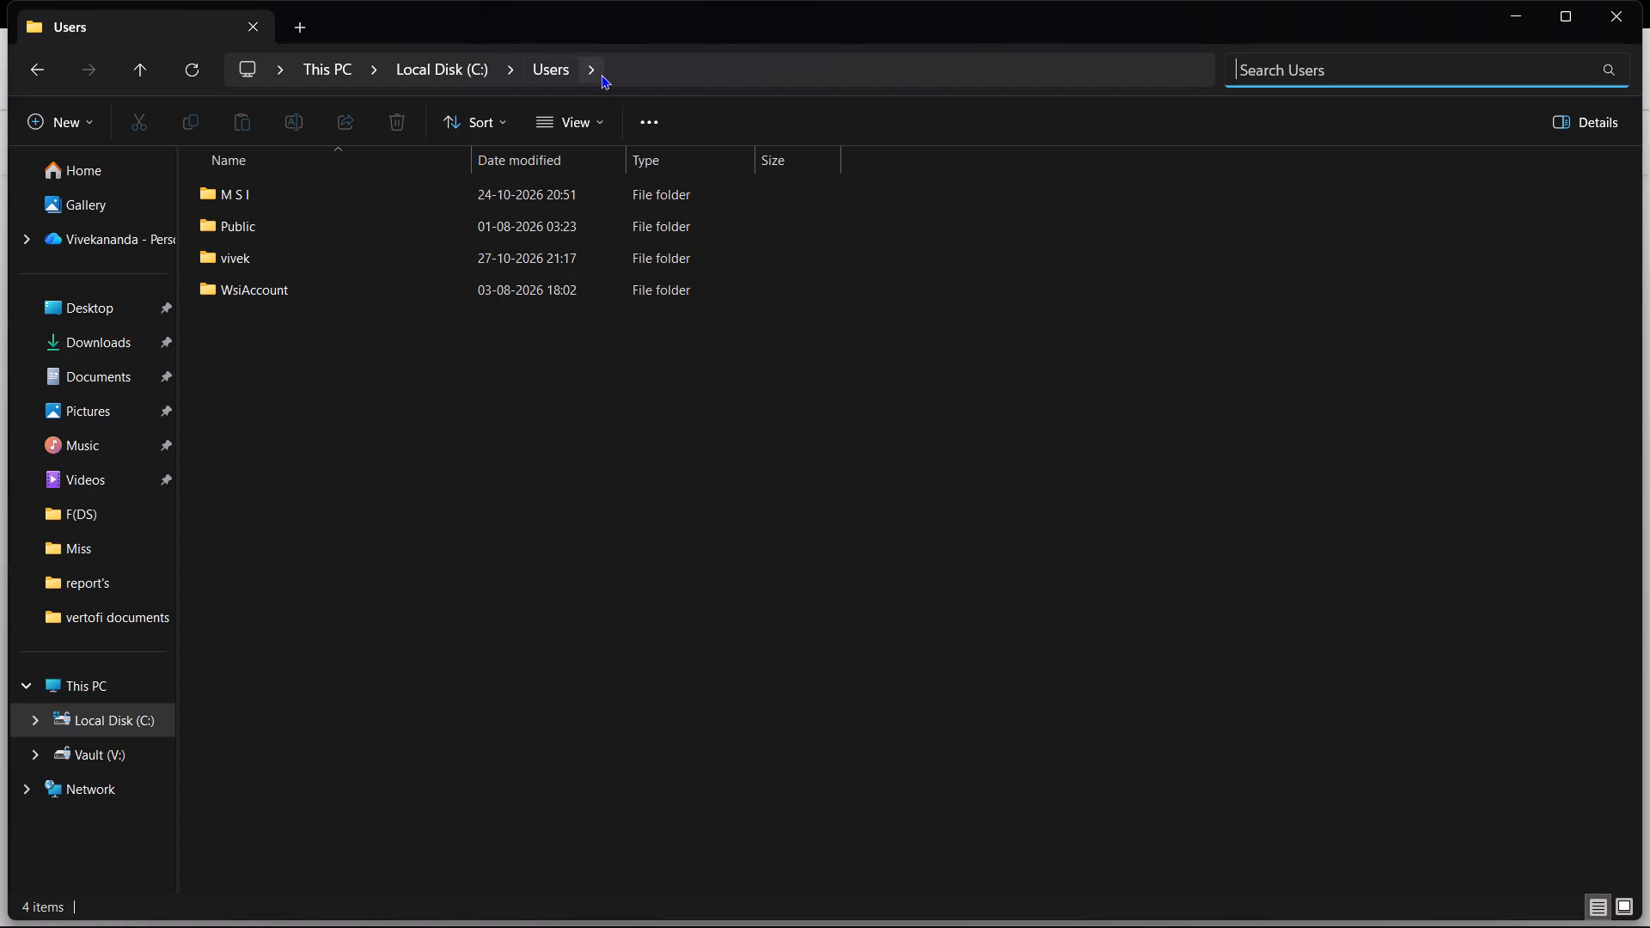
click(601, 74)
click(649, 169)
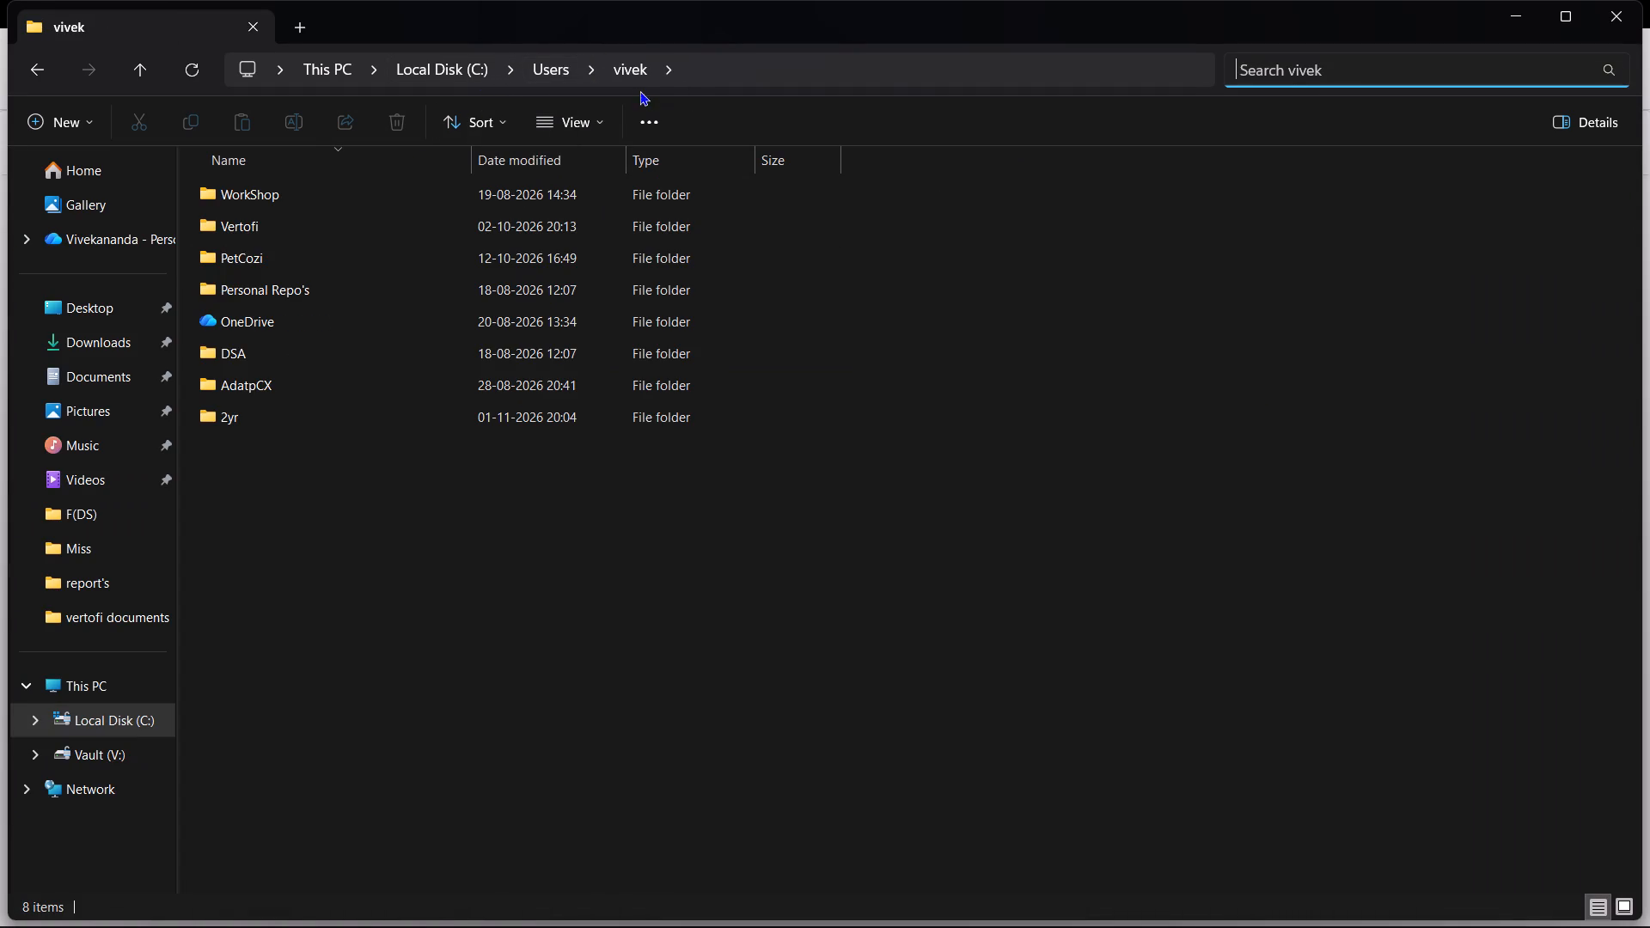
double_click(303, 414)
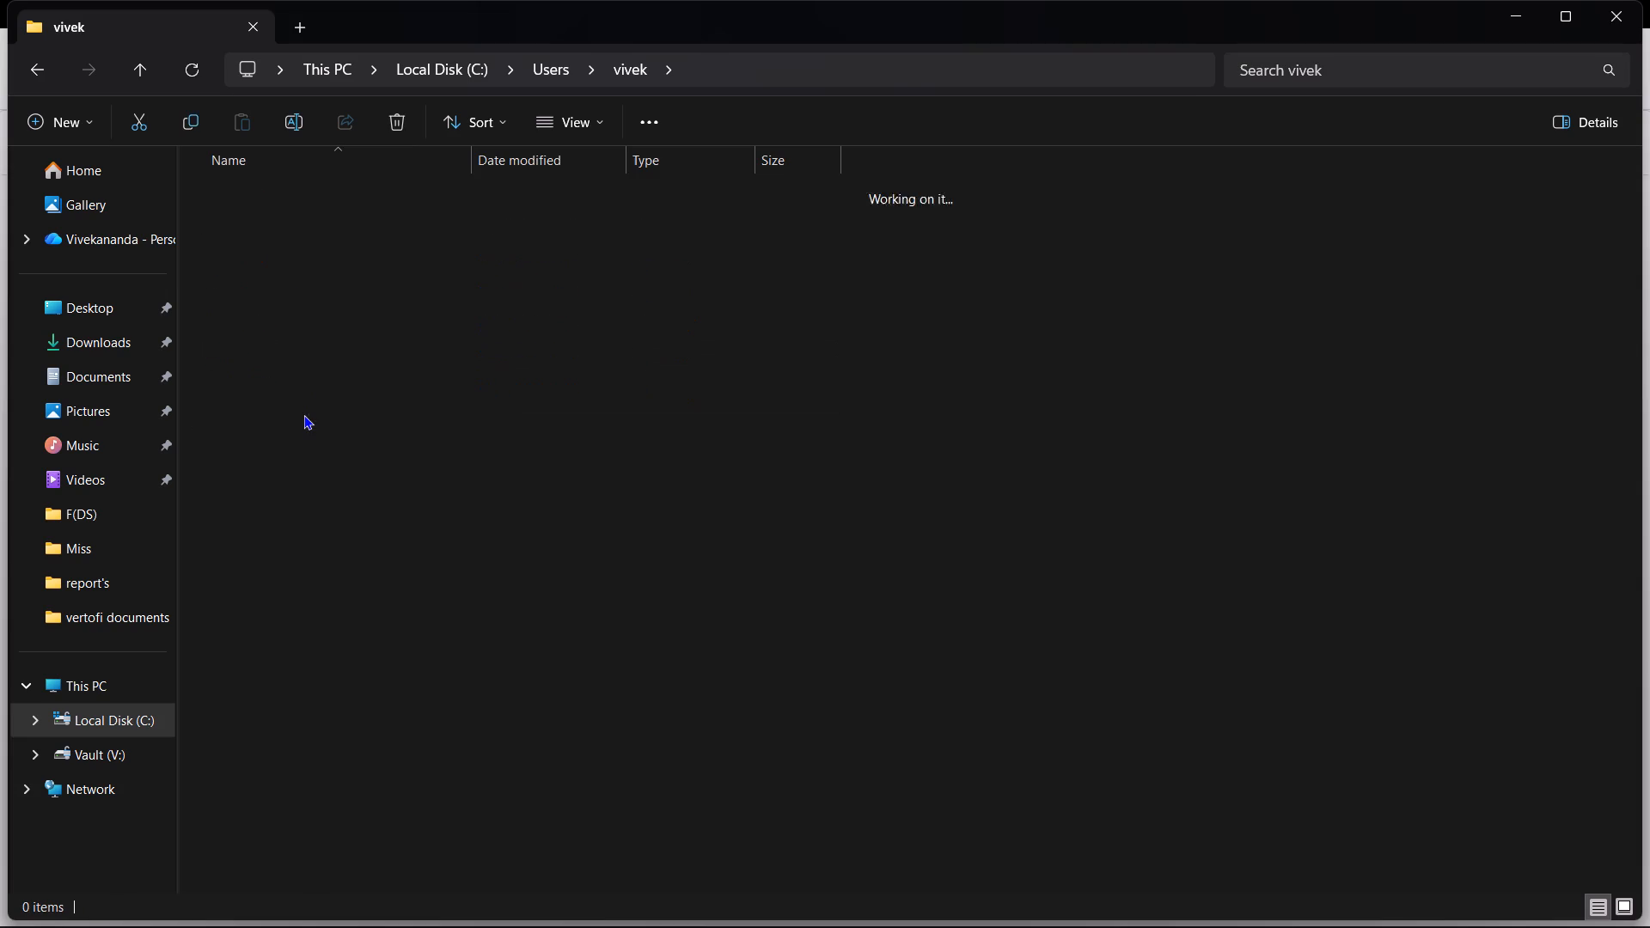
double_click(280, 235)
double_click(276, 191)
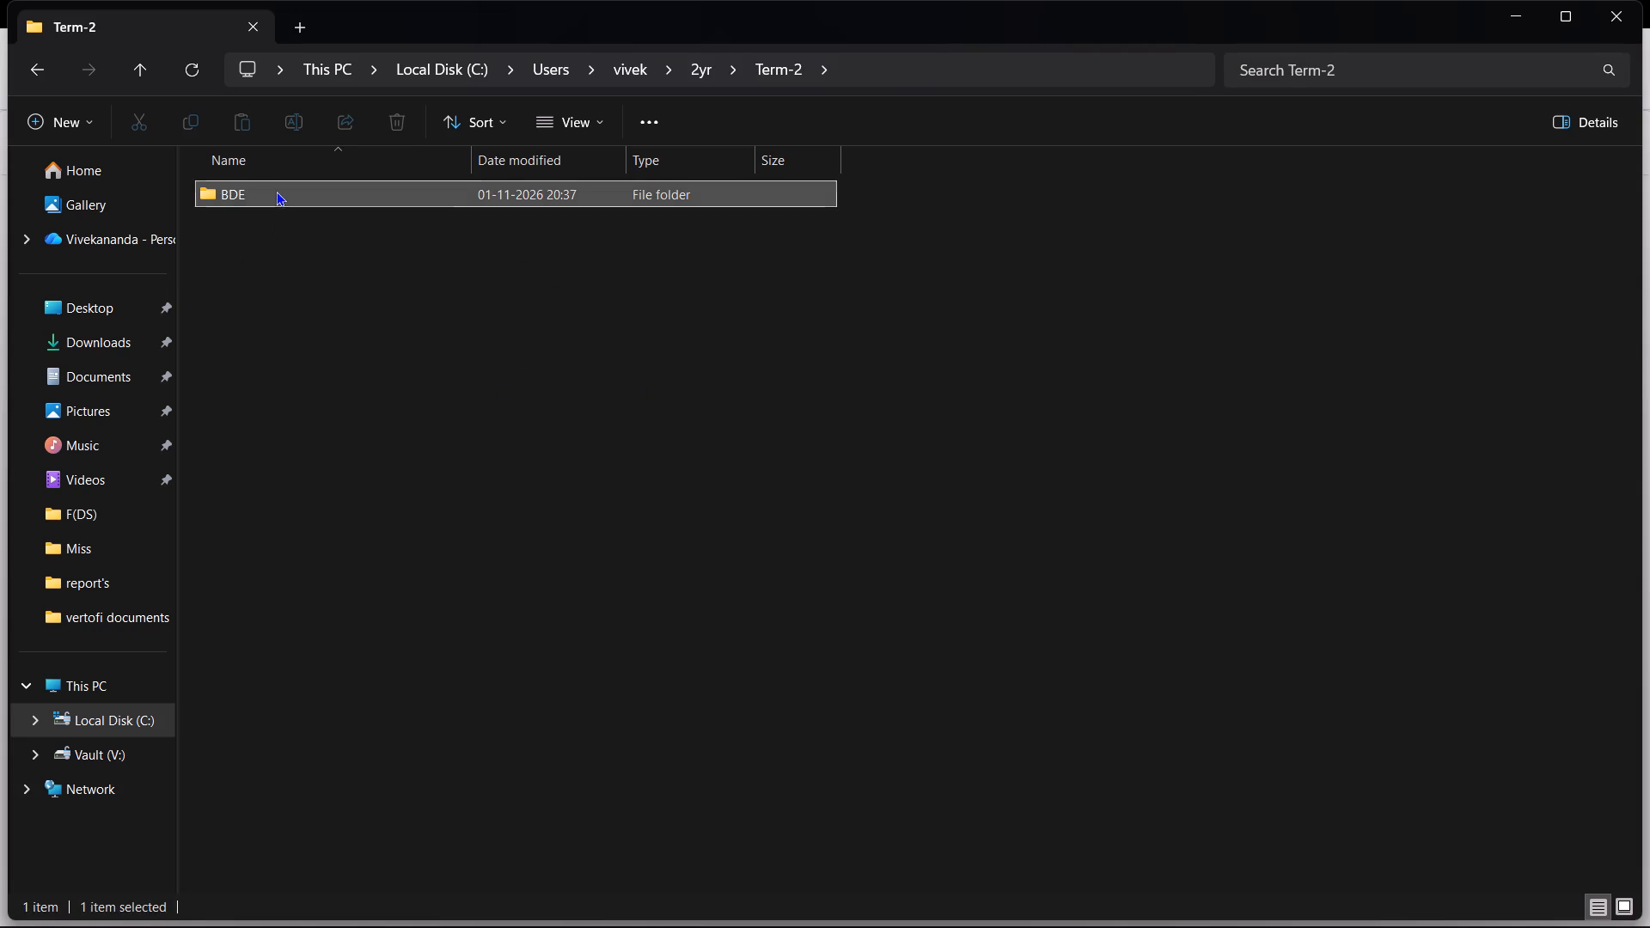
double_click(300, 216)
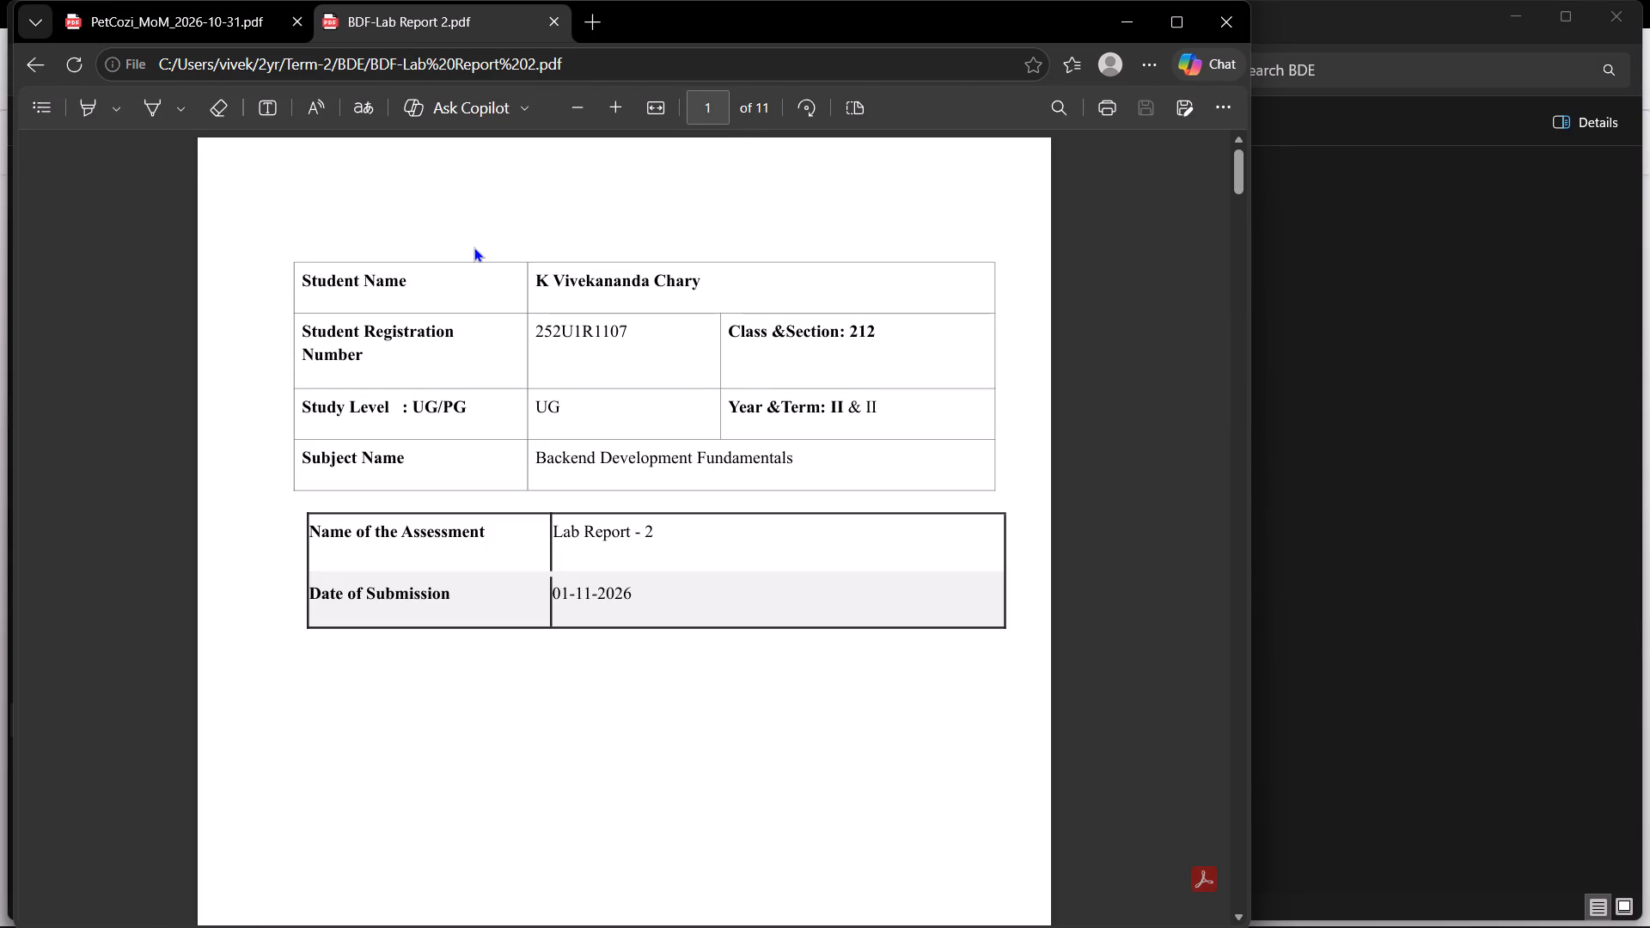
Review the exported PDF from the cover table to Question 4's output, checking its headings and screenshots, and close the viewer.
scroll(474, 247, down, 7)
scroll(474, 247, up, 2)
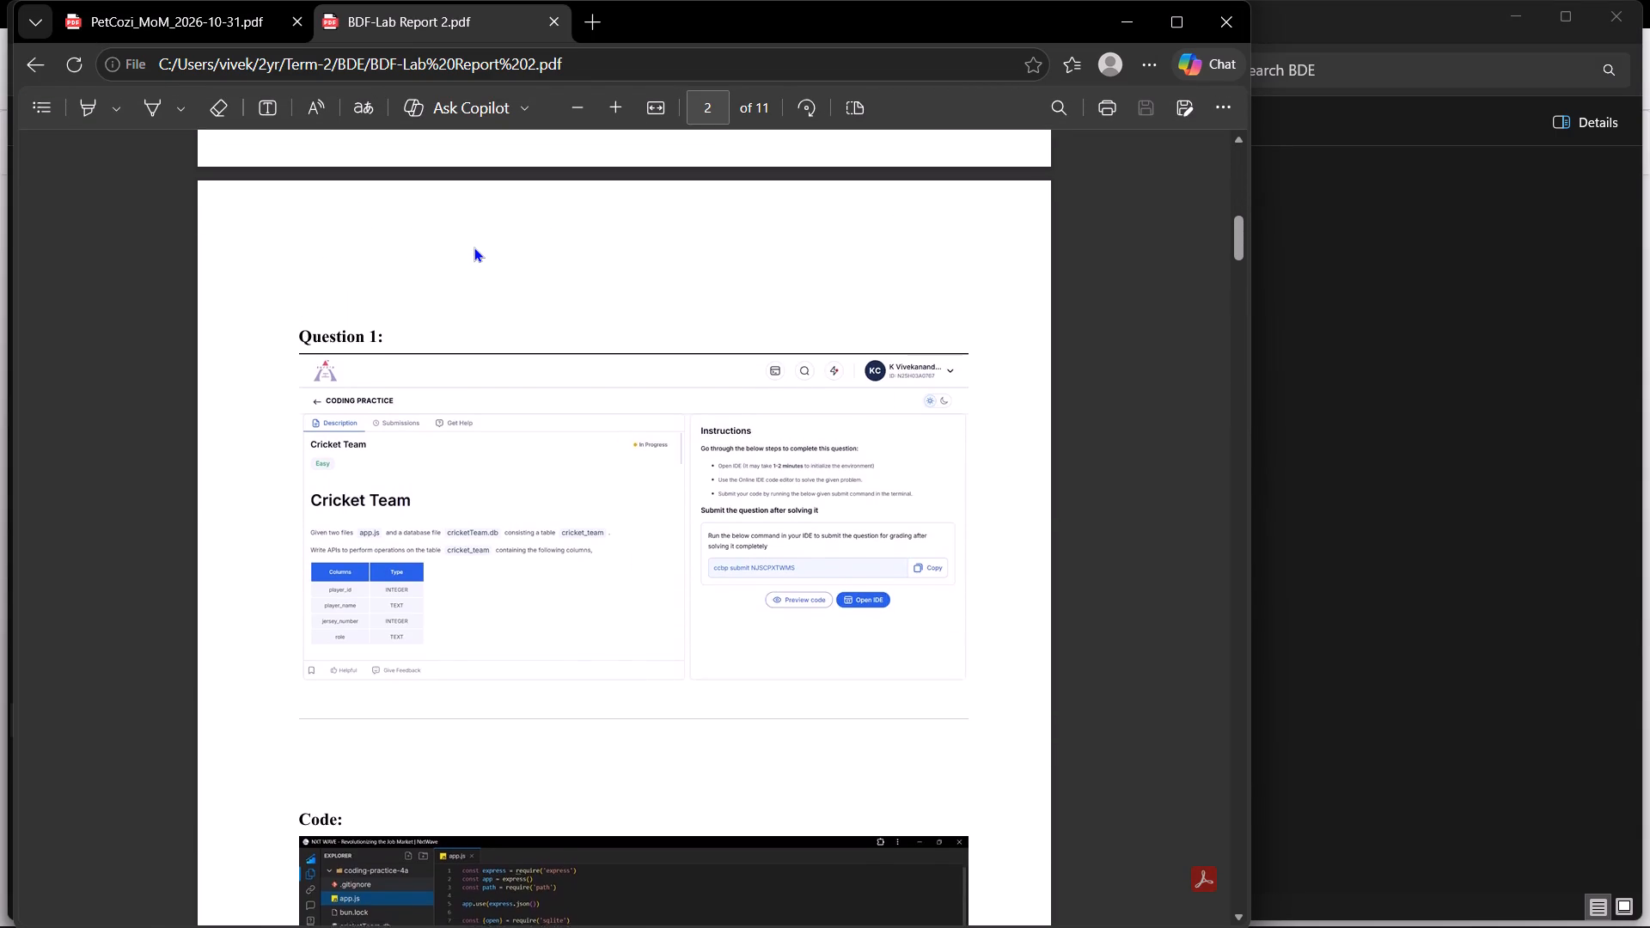
scroll(474, 247, down, 8)
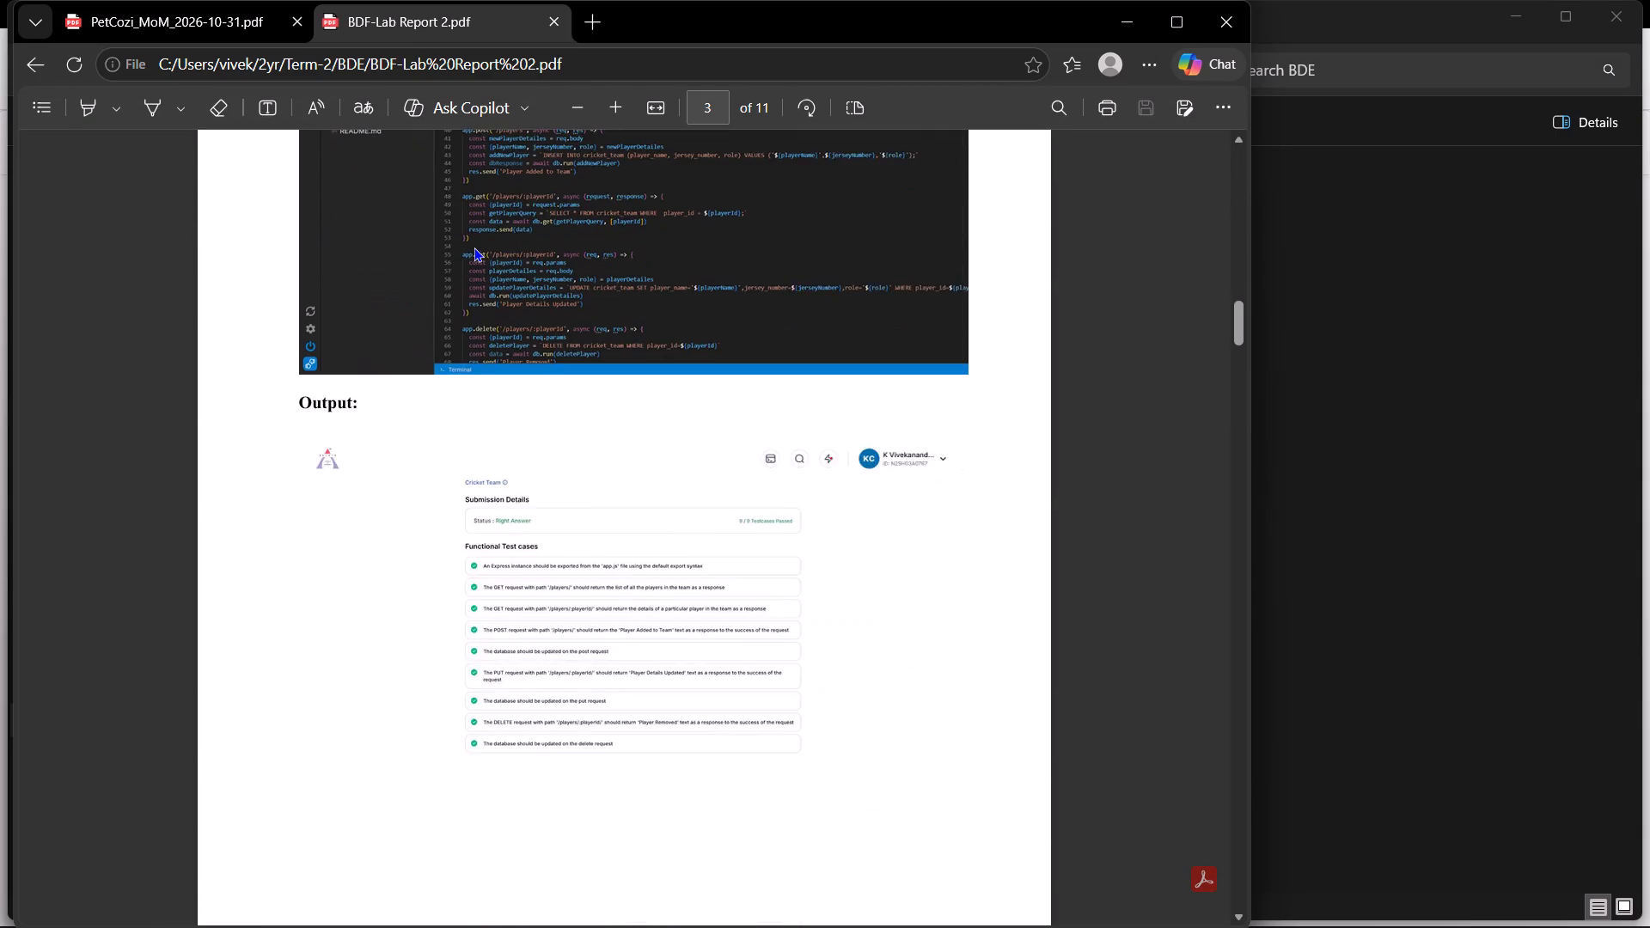
scroll(474, 247, down, 11)
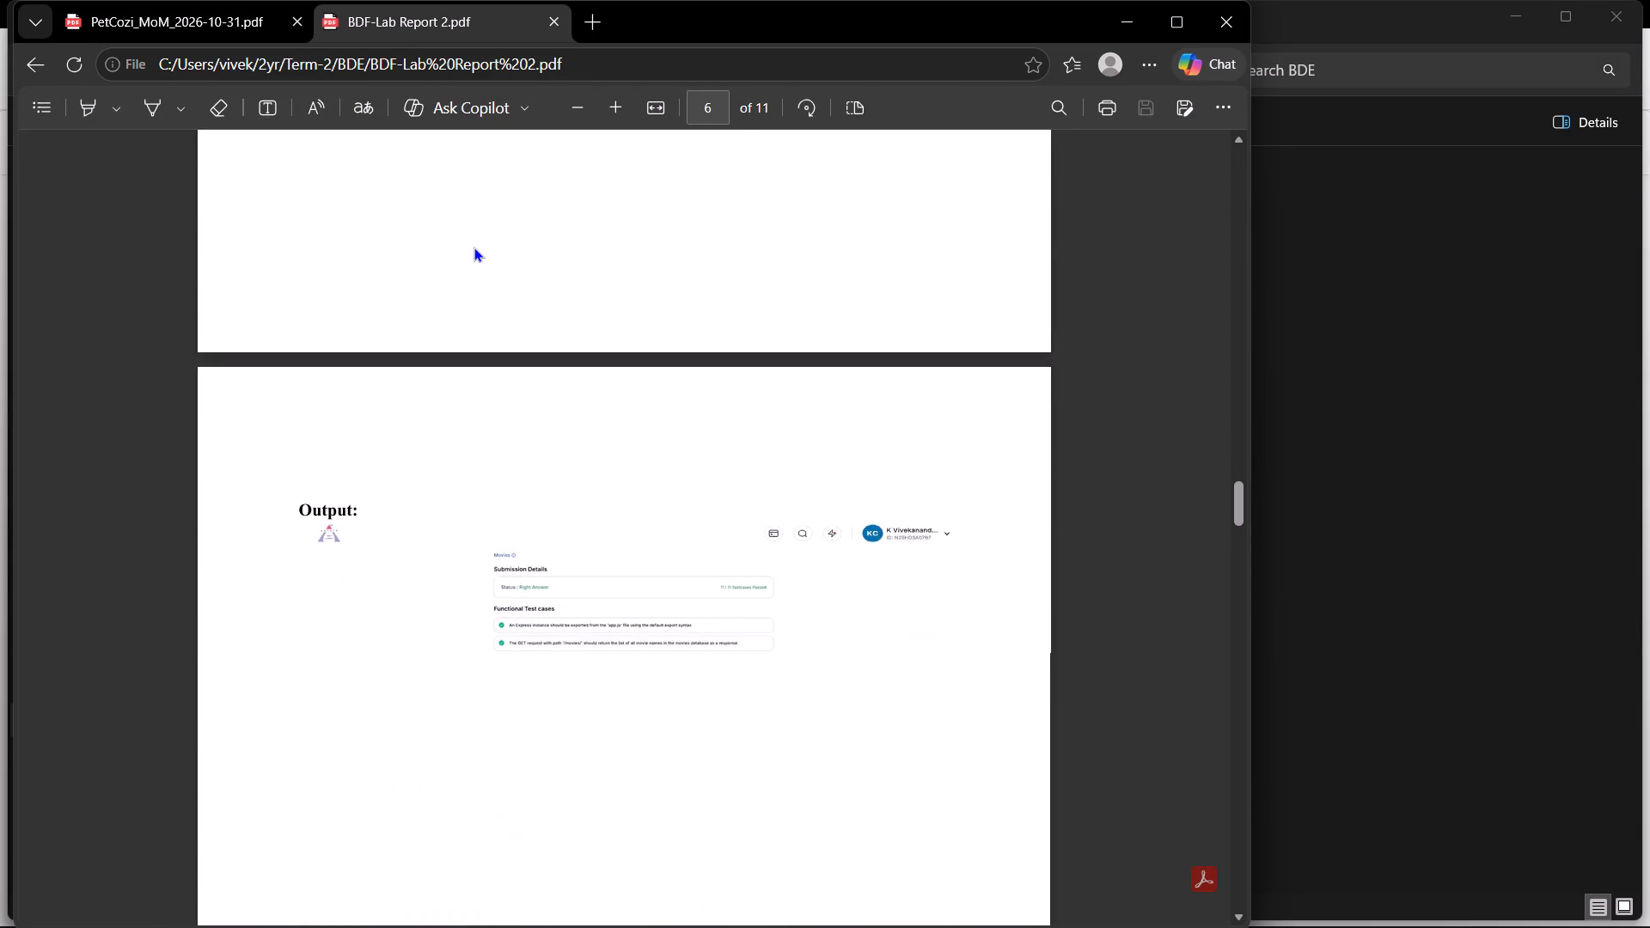
scroll(474, 247, down, 9)
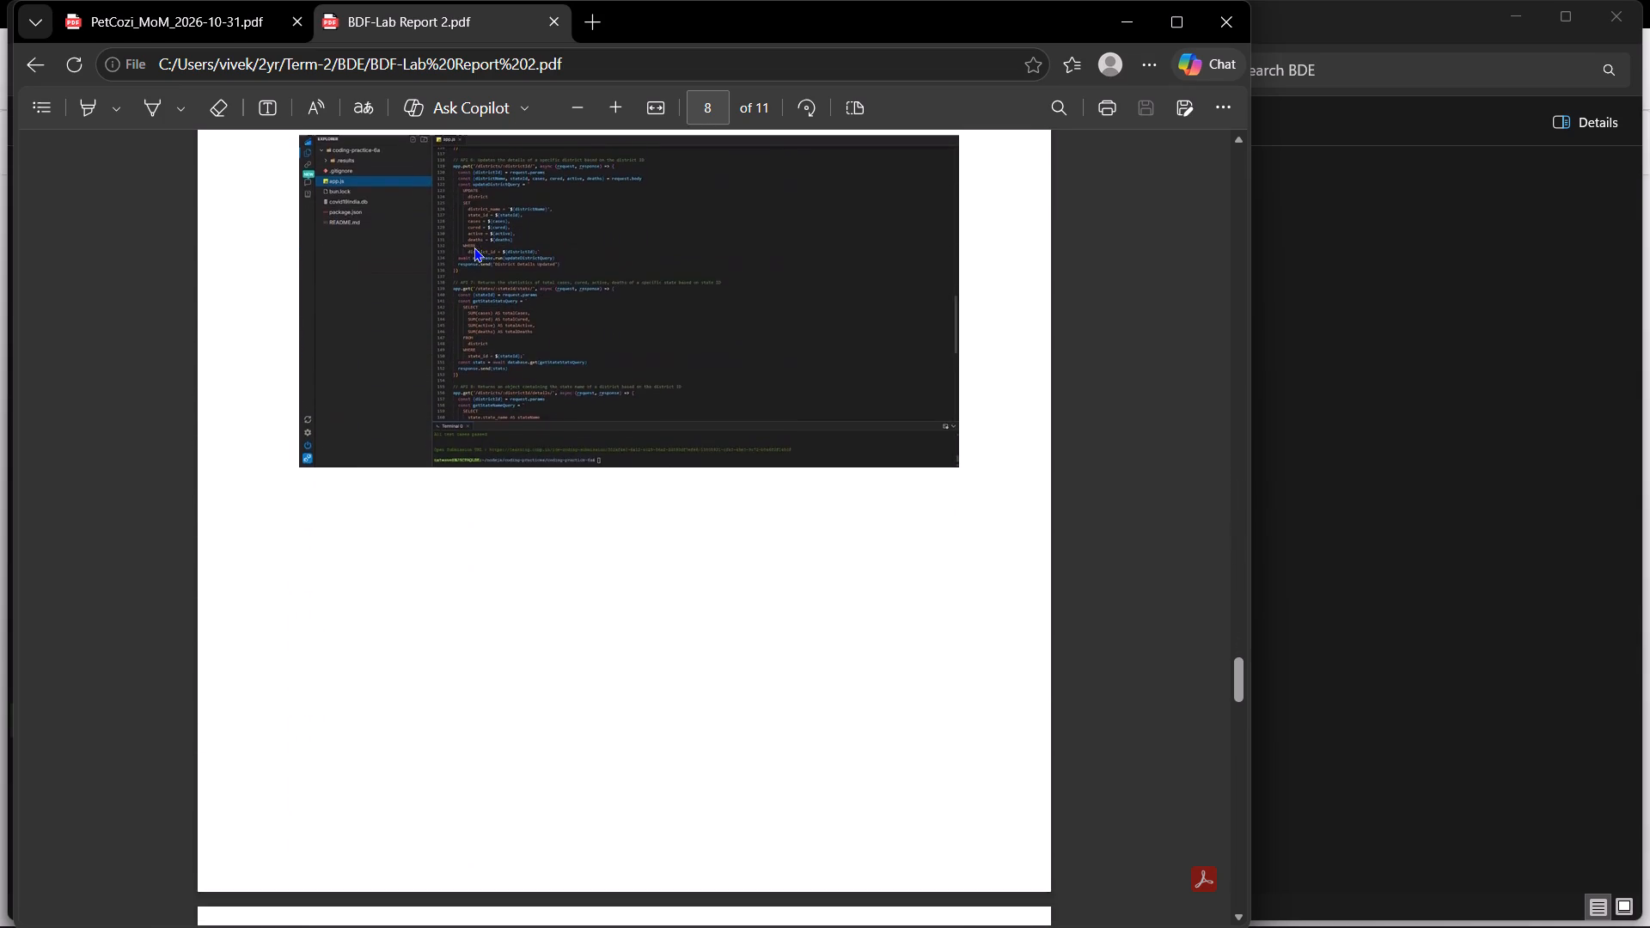
scroll(474, 247, down, 4)
scroll(474, 247, up, 1)
scroll(474, 247, down, 3)
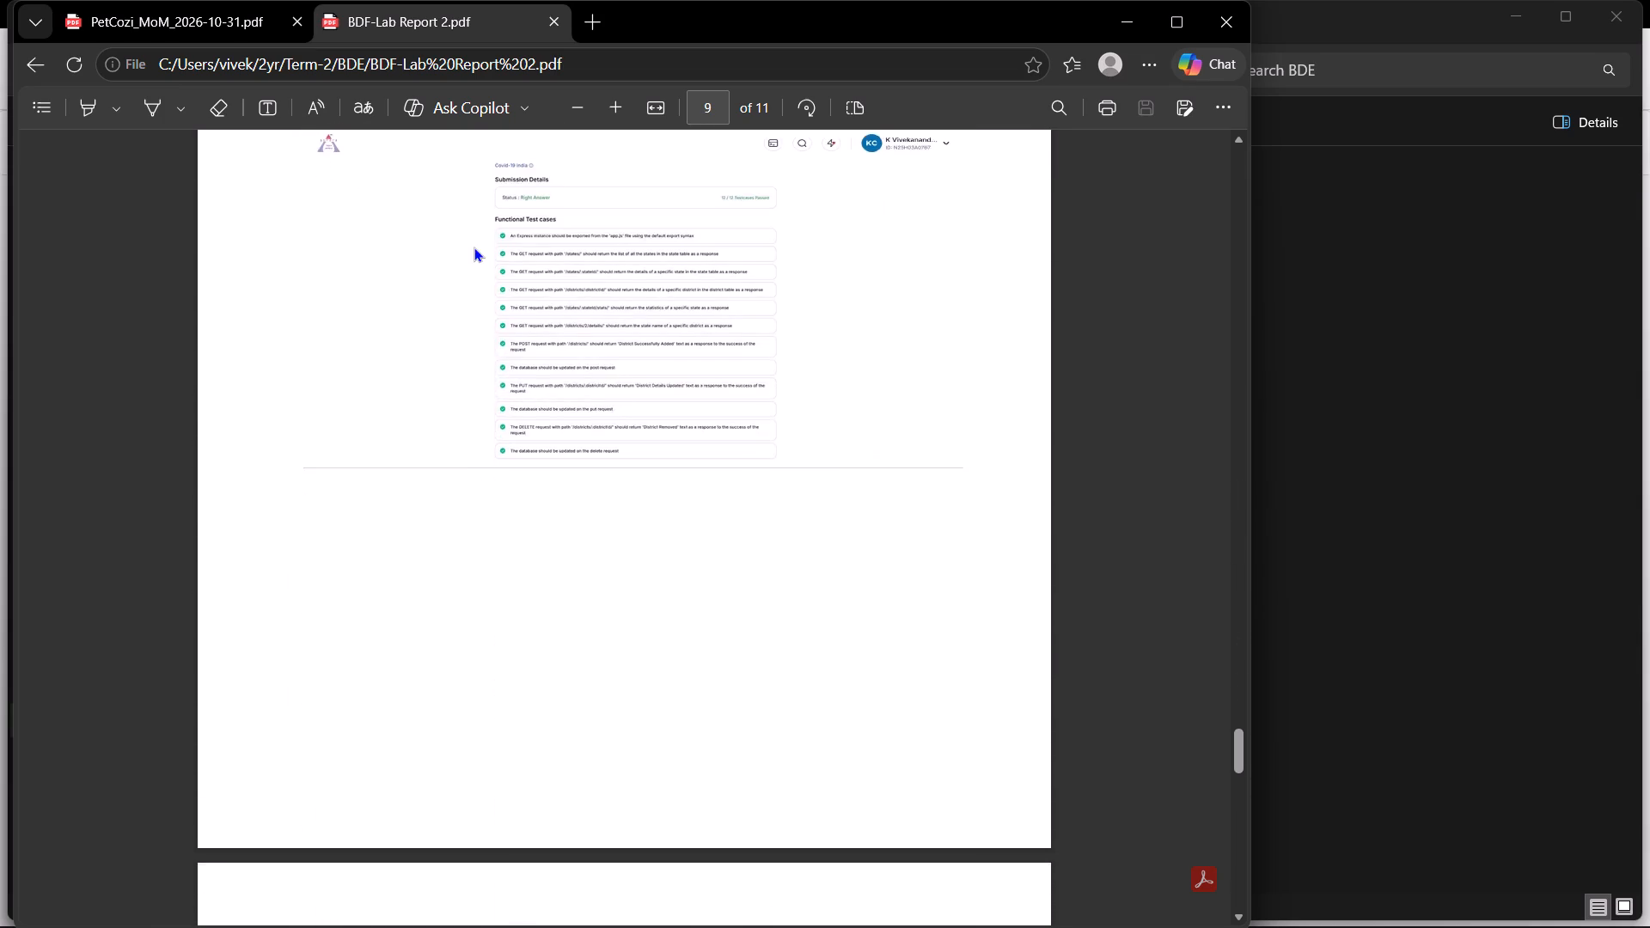
scroll(474, 247, down, 12)
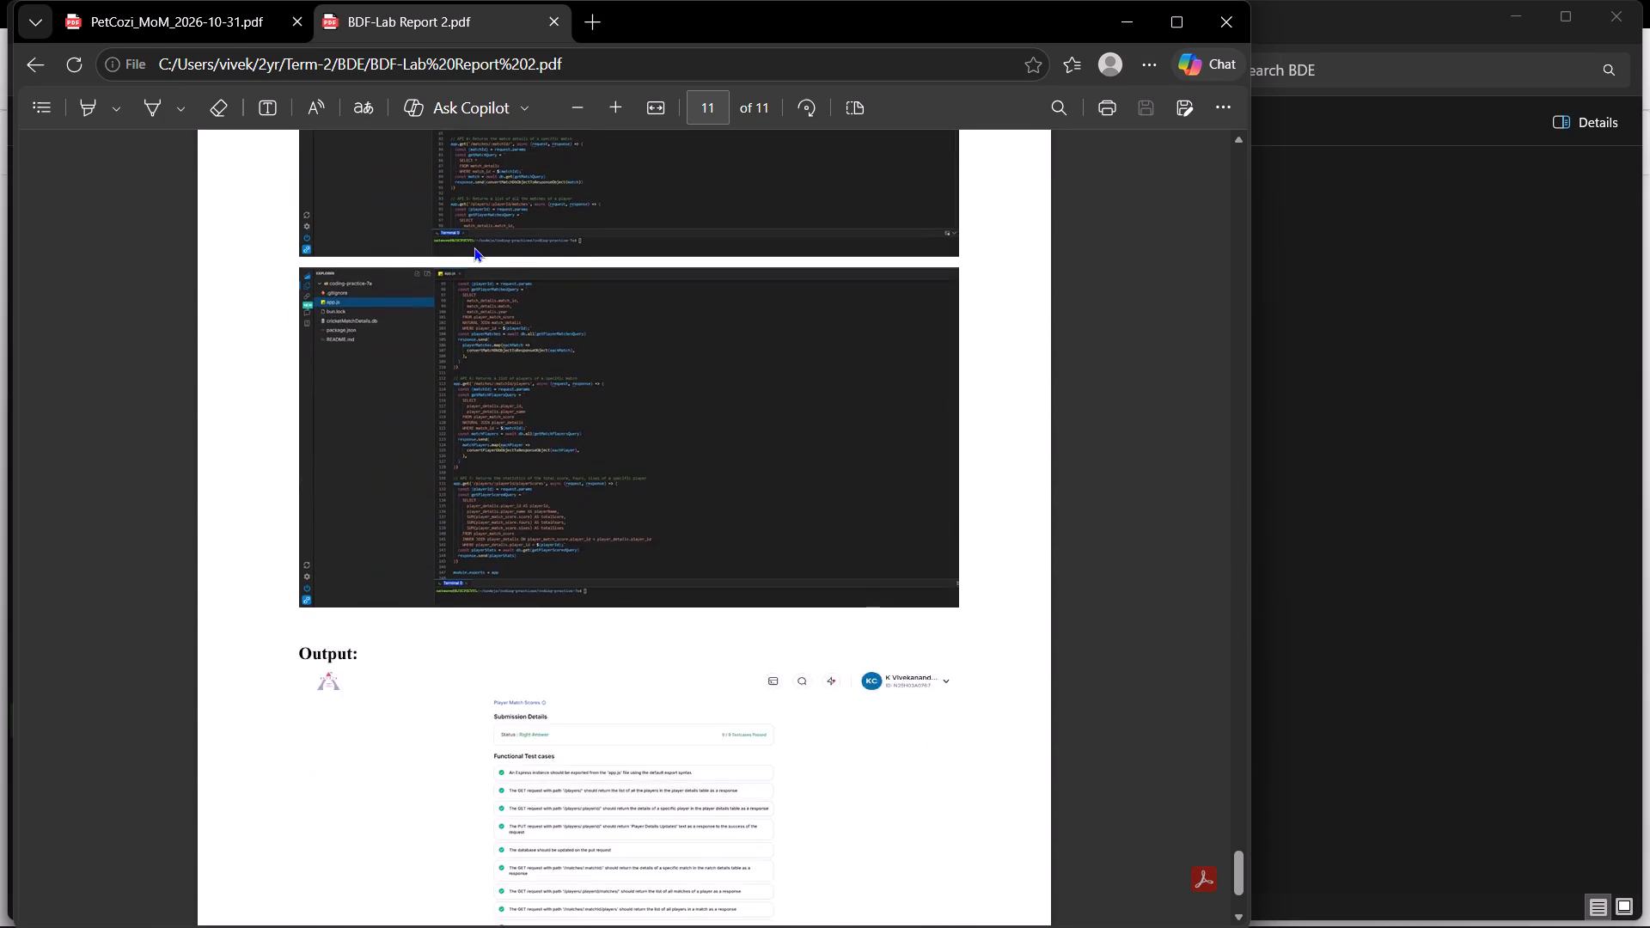
scroll(474, 247, down, 5)
scroll(474, 247, up, 4)
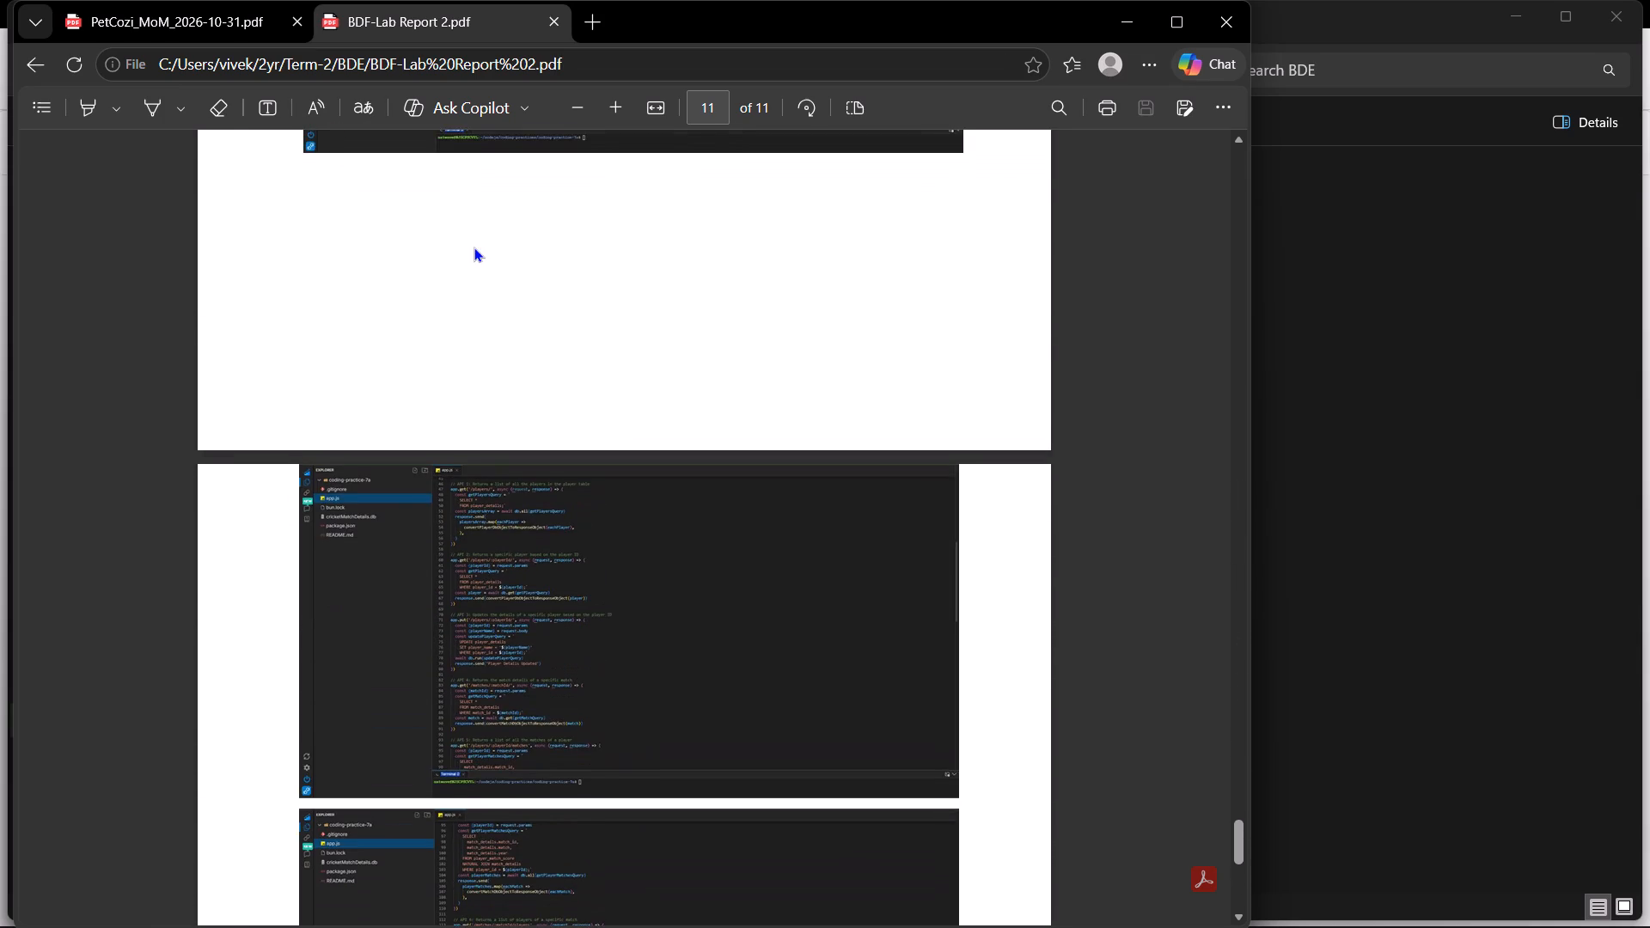
scroll(474, 247, up, 15)
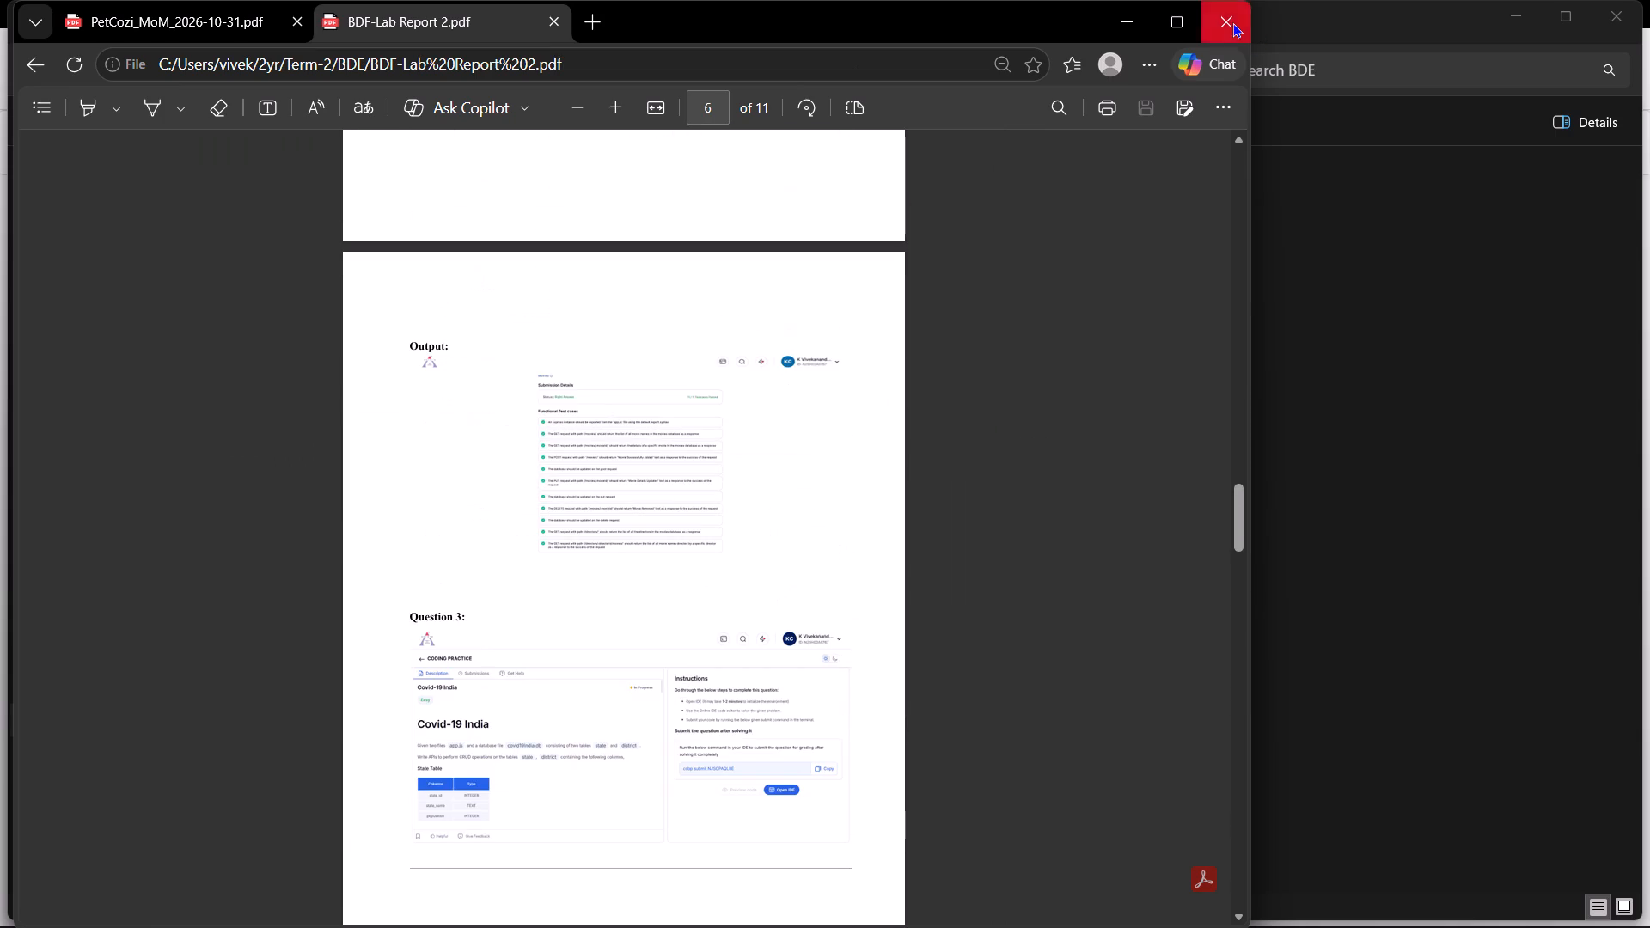
click(1232, 22)
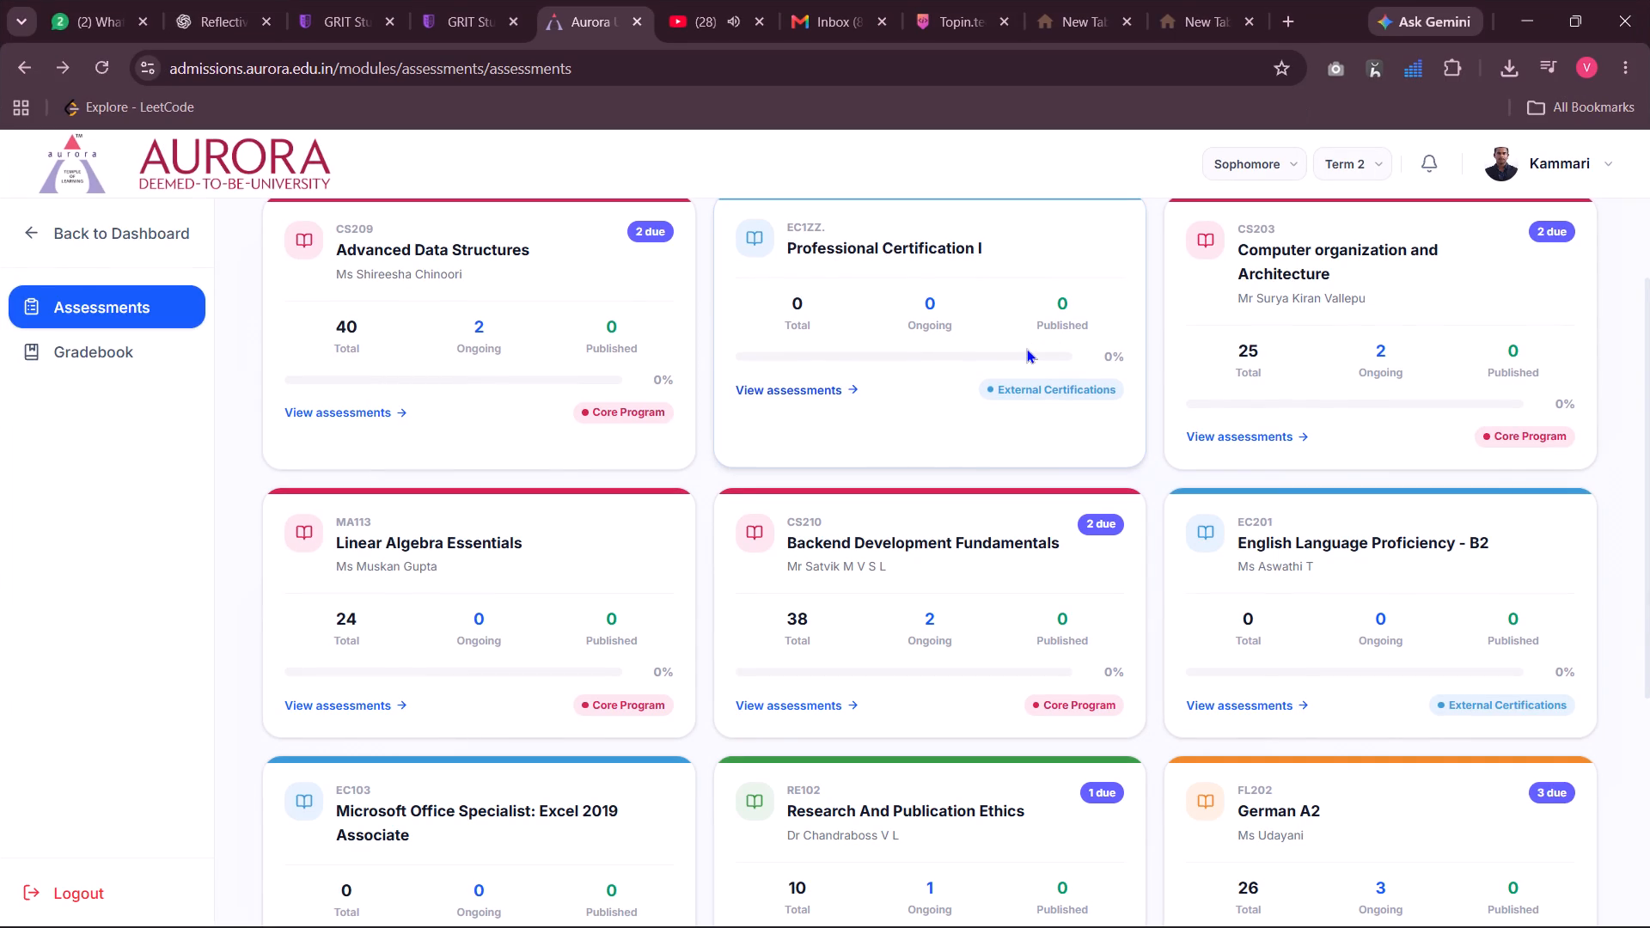
On the Aurora assessments site, upload BDF-Lab Report 2 from the BDE folder to Lab Report 2 under Backend Development Fundamentals.
scroll(1026, 348, up, 1)
click(894, 693)
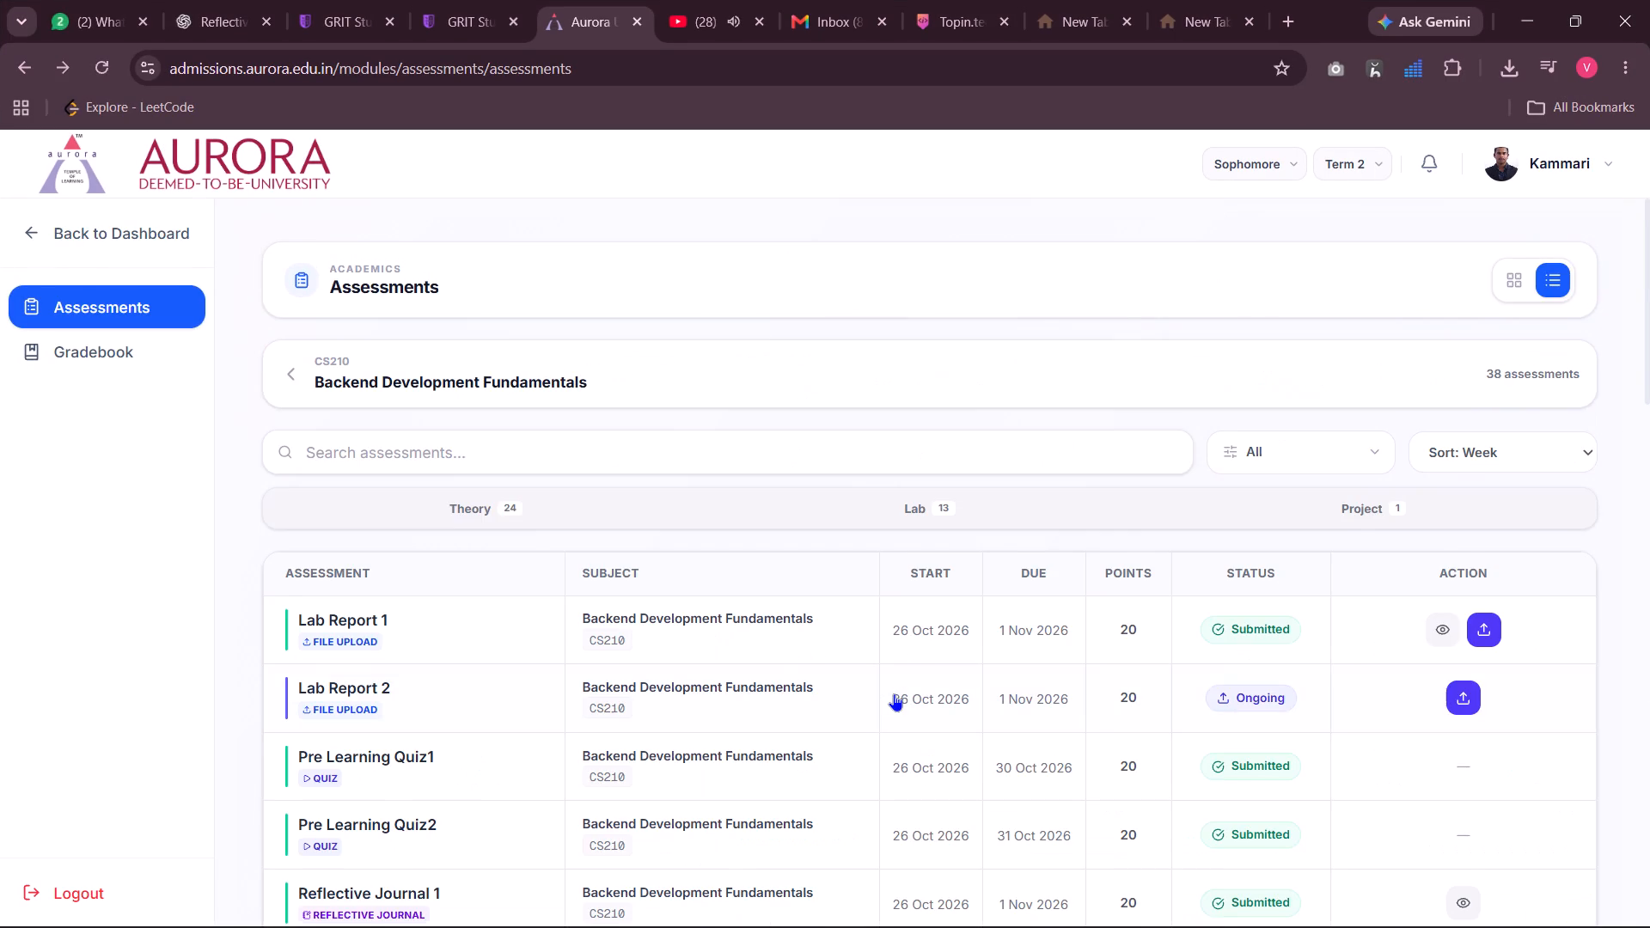
scroll(894, 693, down, 1)
click(1468, 602)
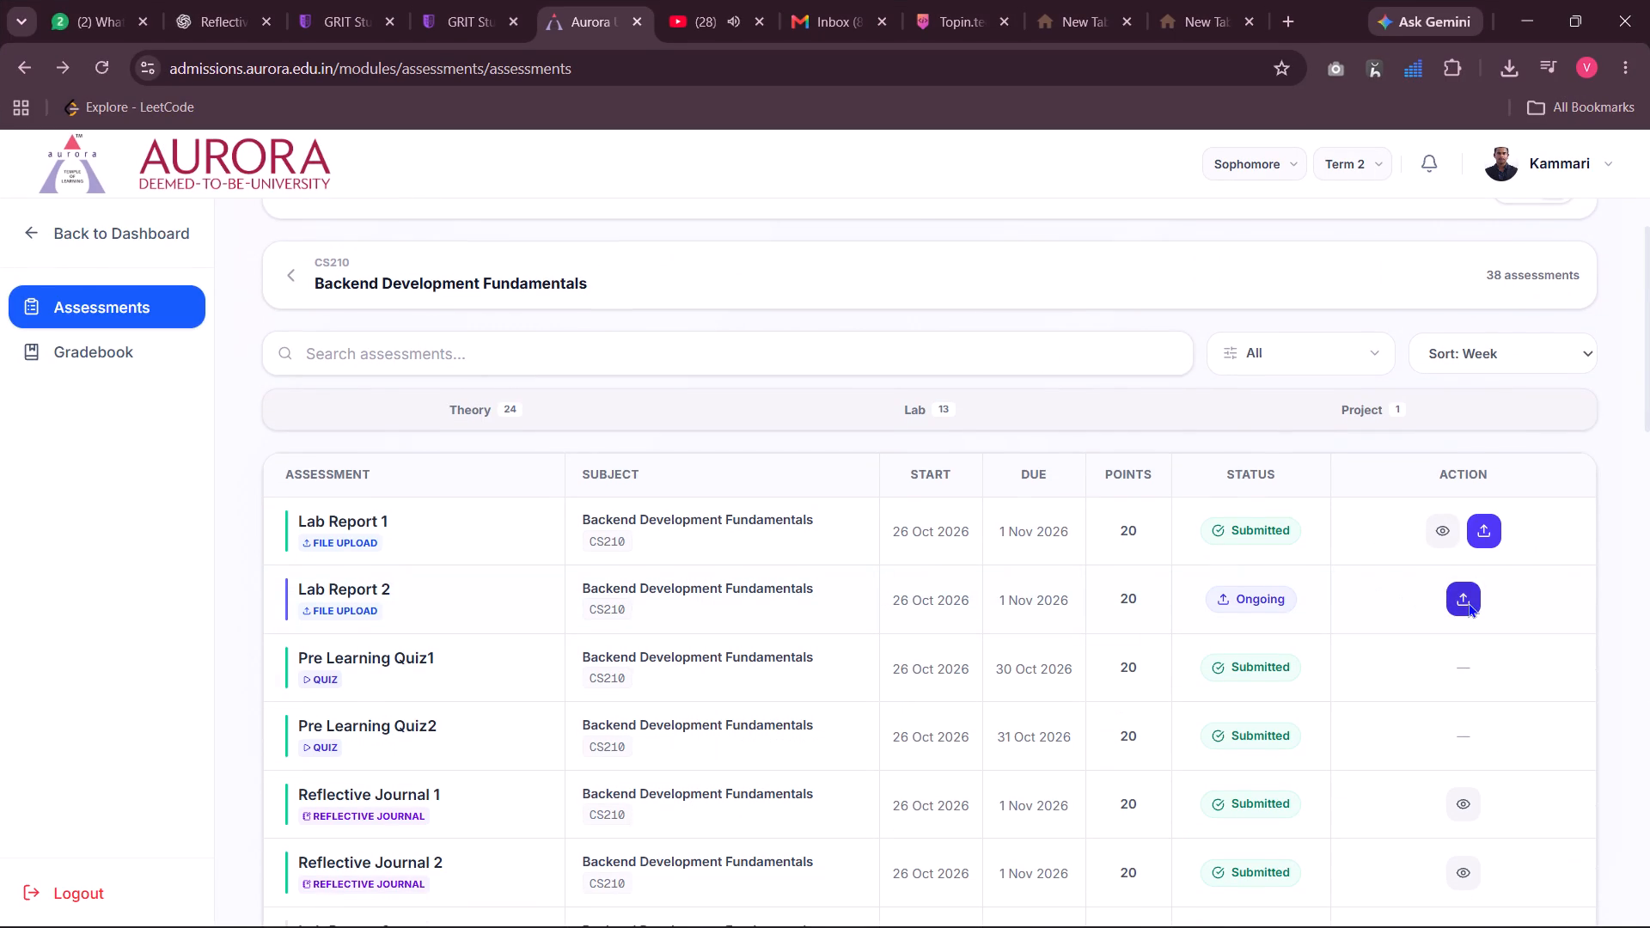
click(743, 324)
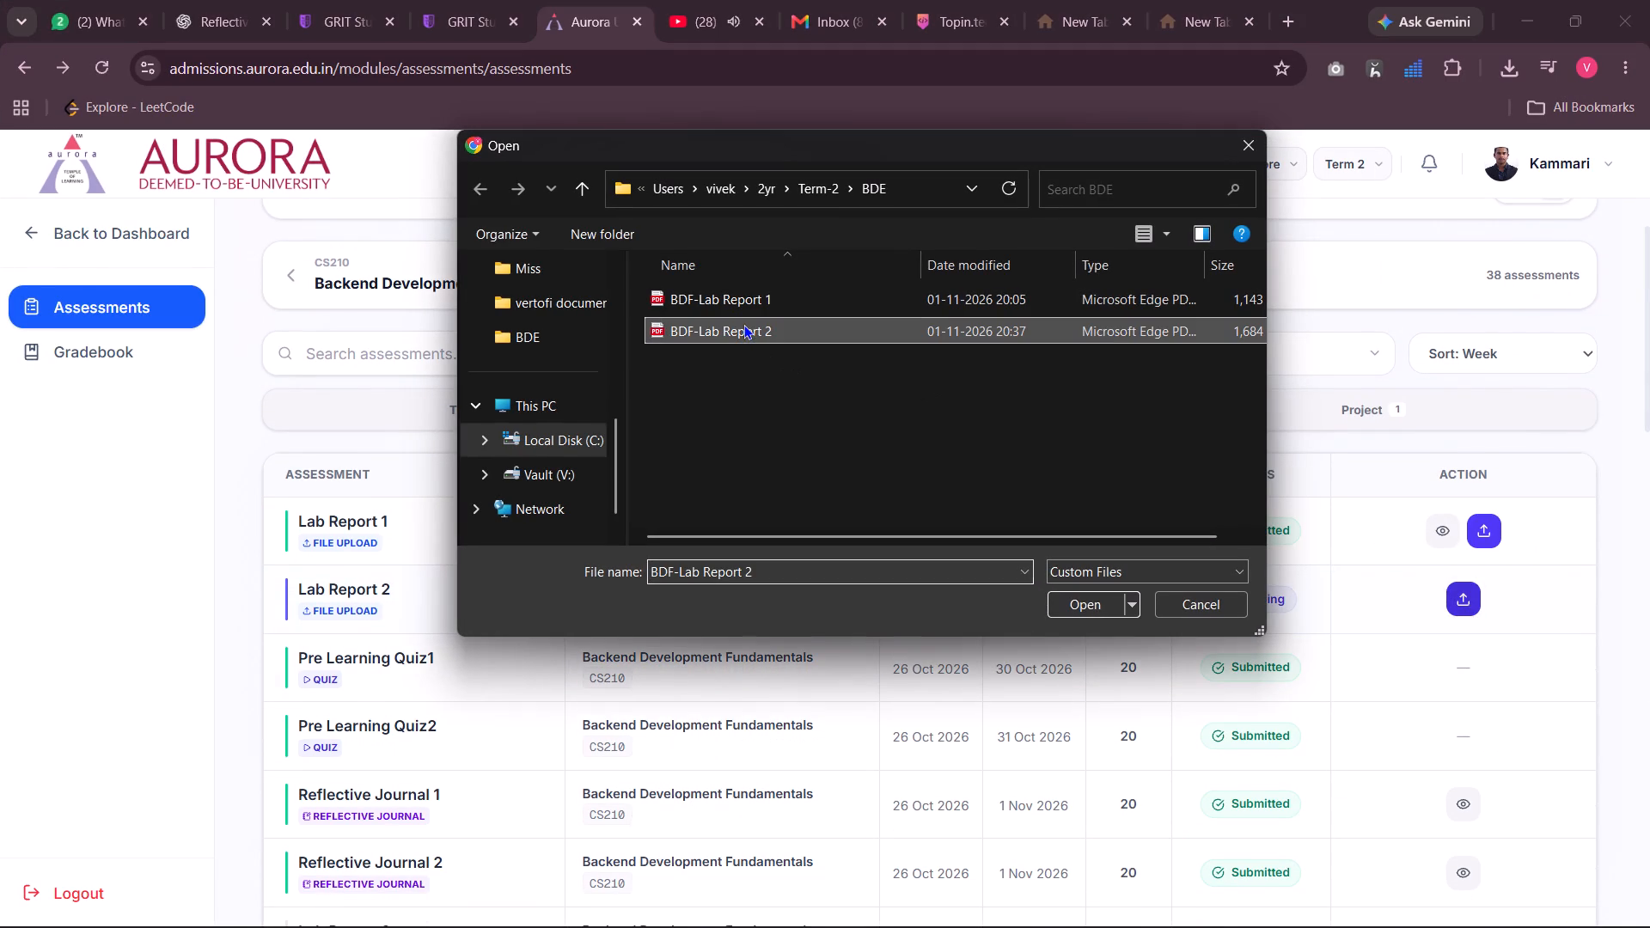
click(1094, 610)
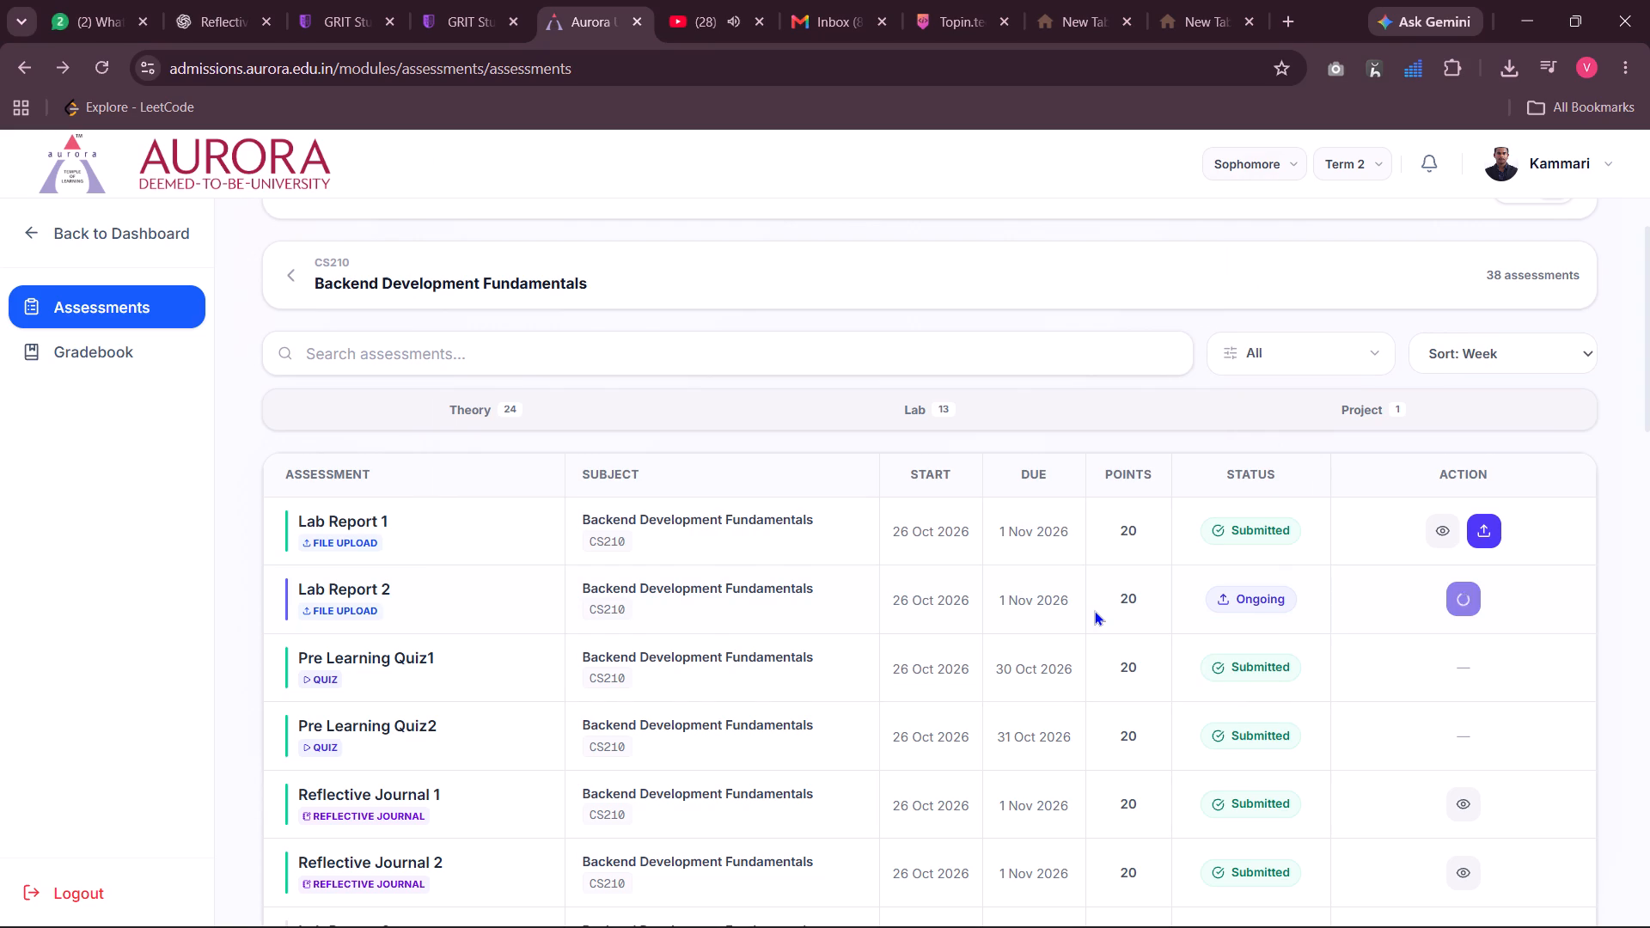
Check the submission status of the Backend Development Fundamentals assessments, including Lab Report 2, and return to the course list.
scroll(1094, 610, down, 2)
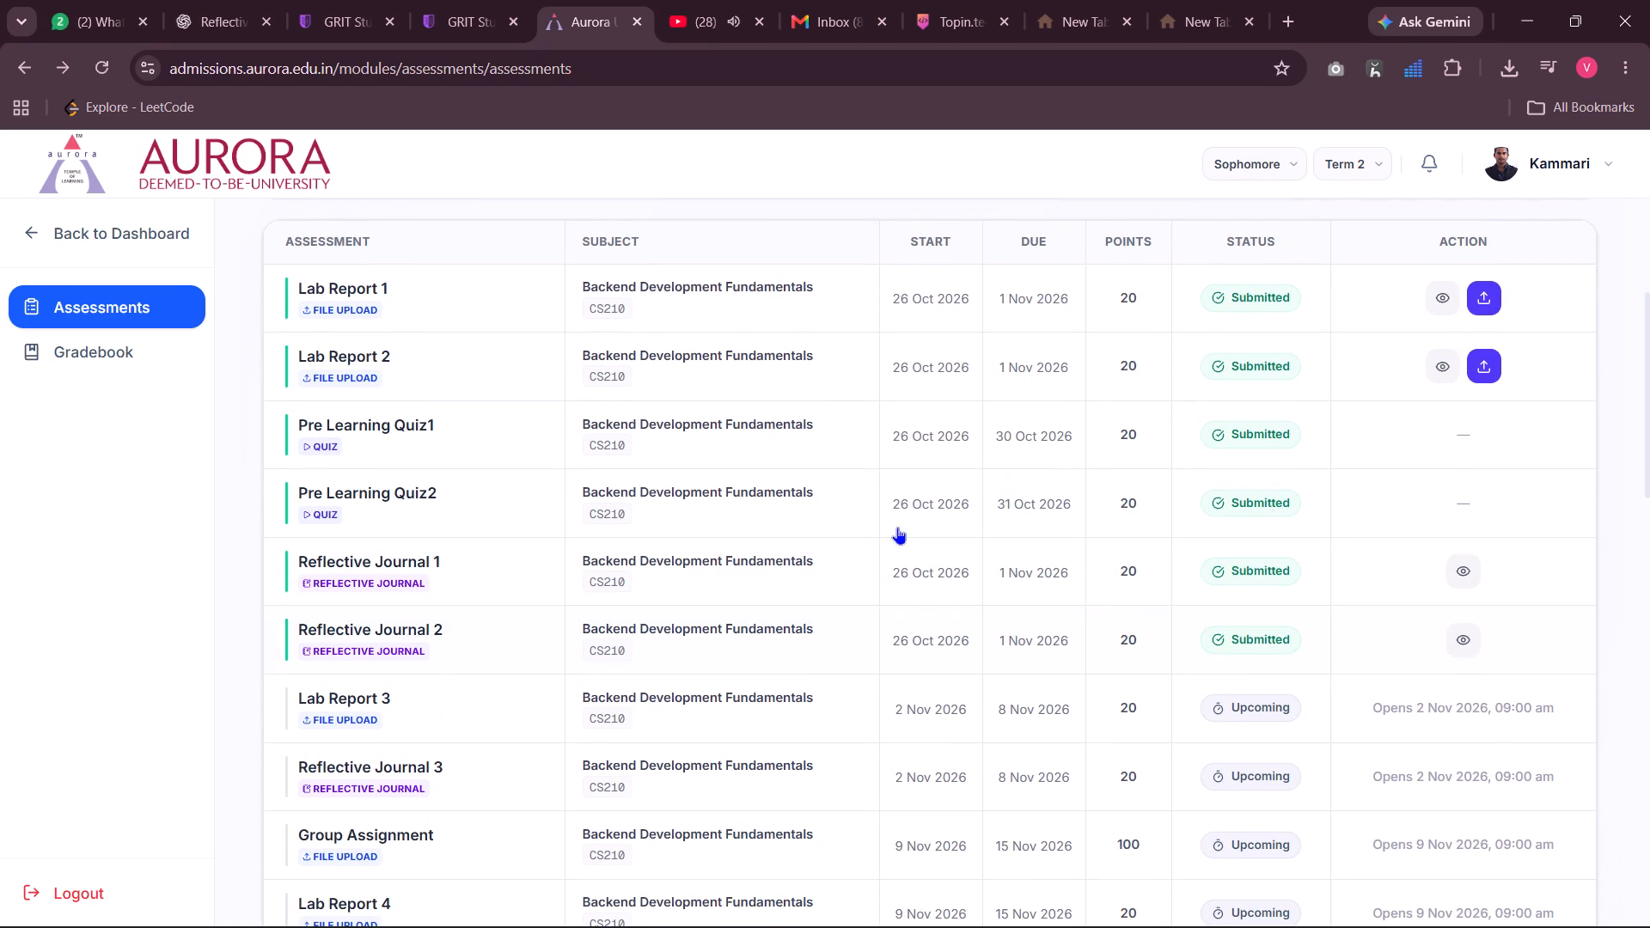
scroll(803, 462, up, 2)
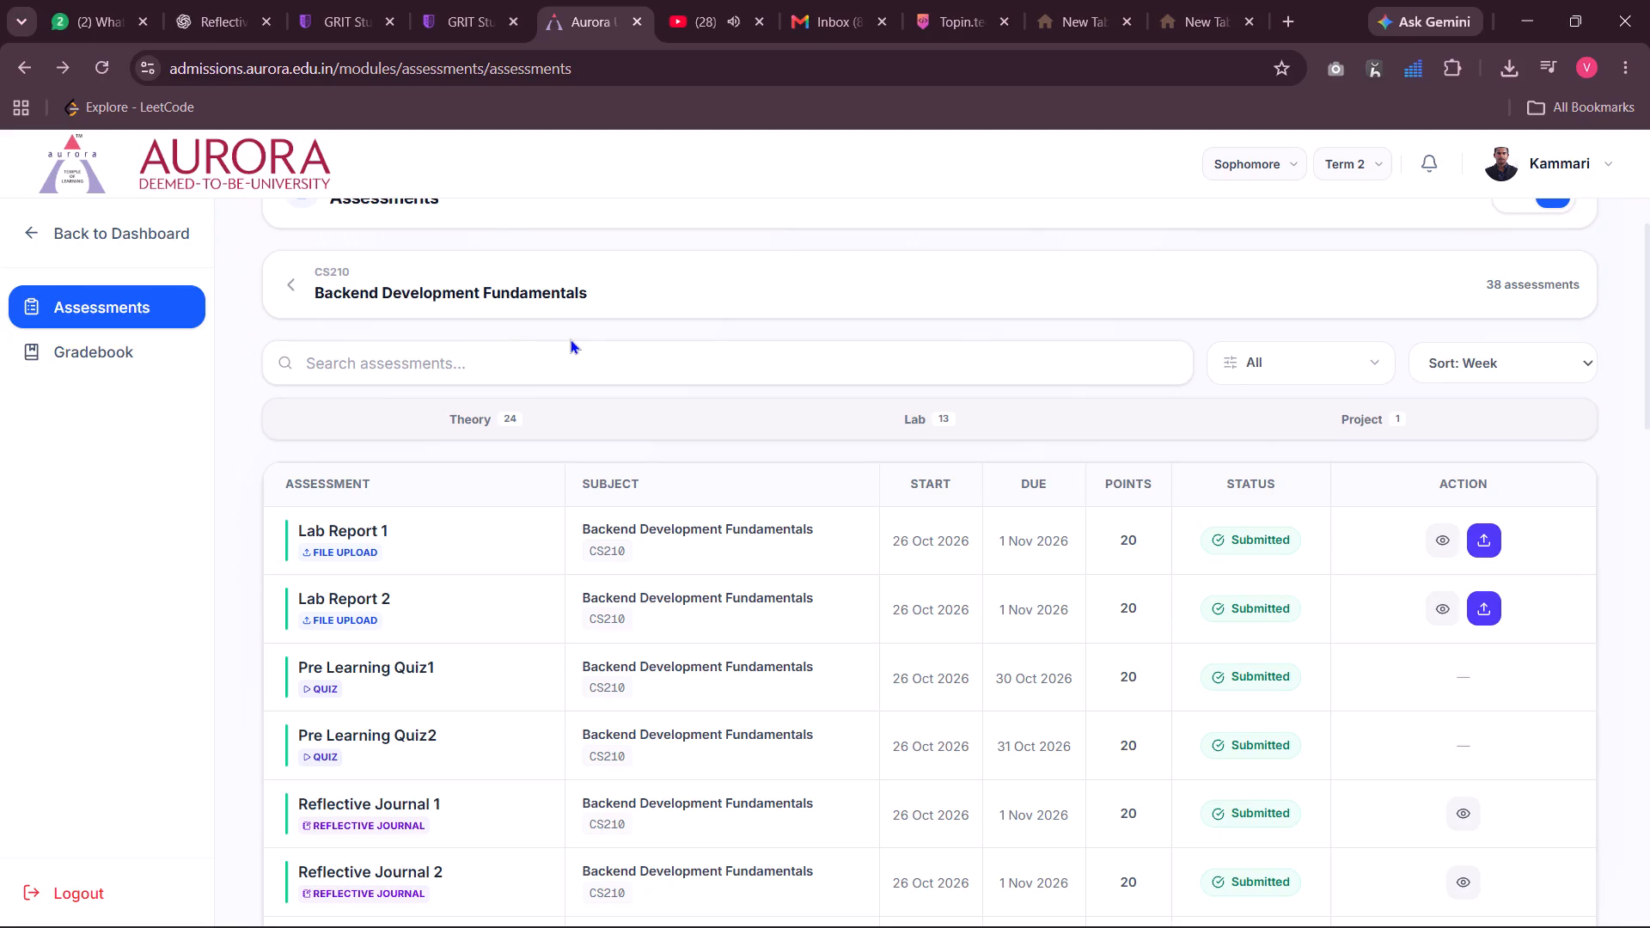
scroll(606, 583, right, 3)
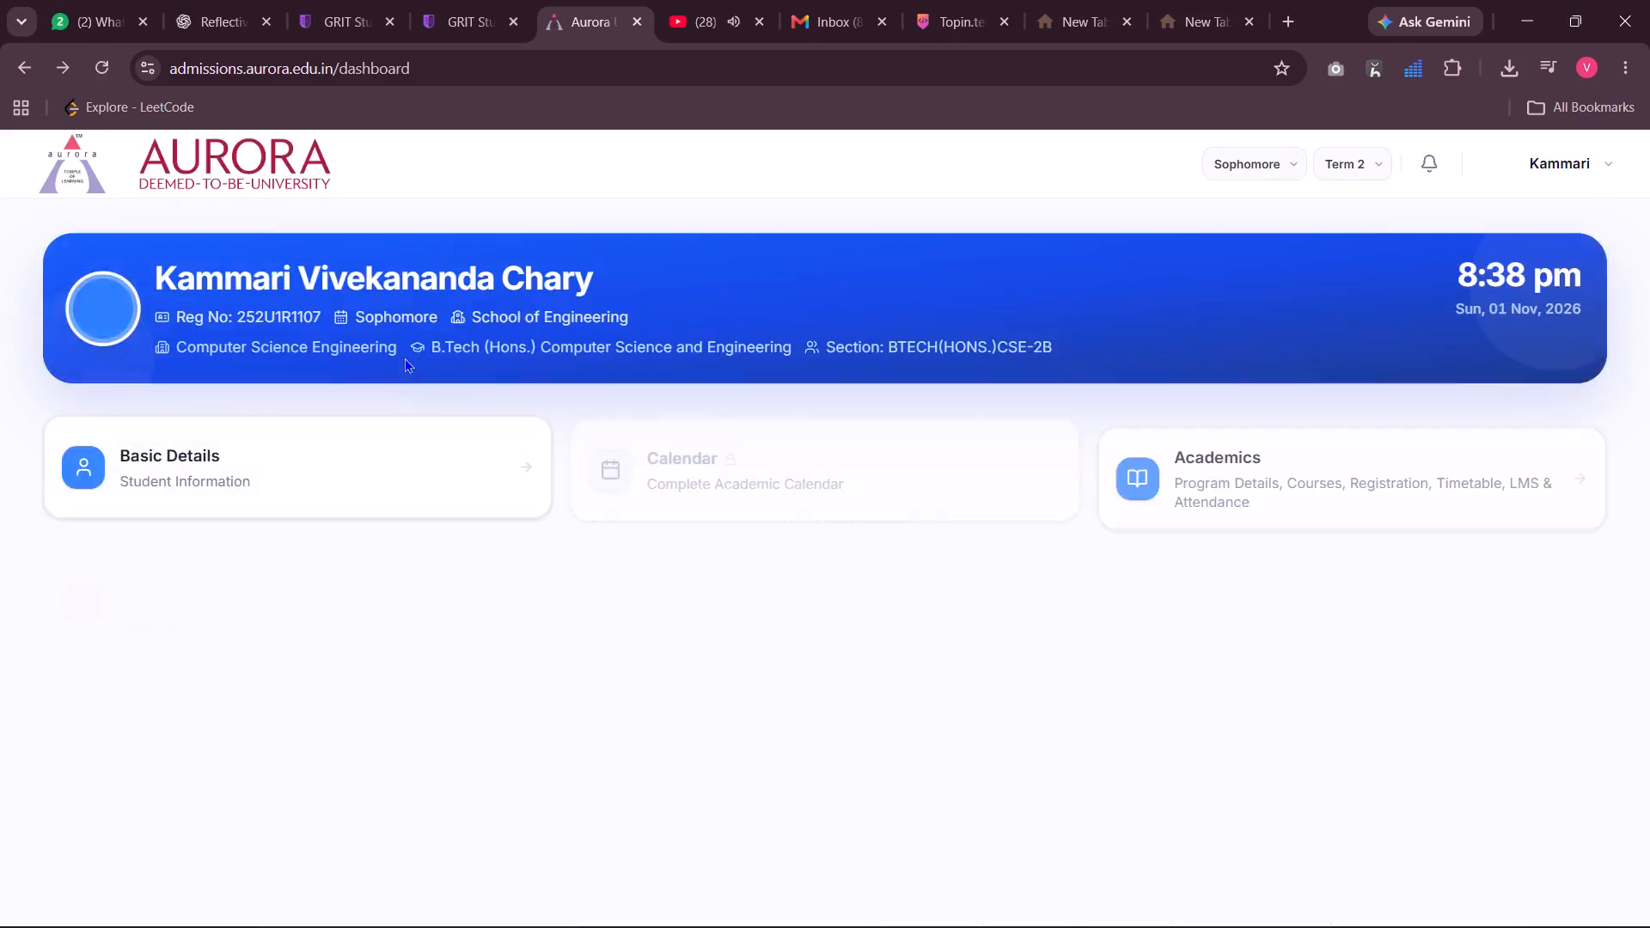
click(354, 539)
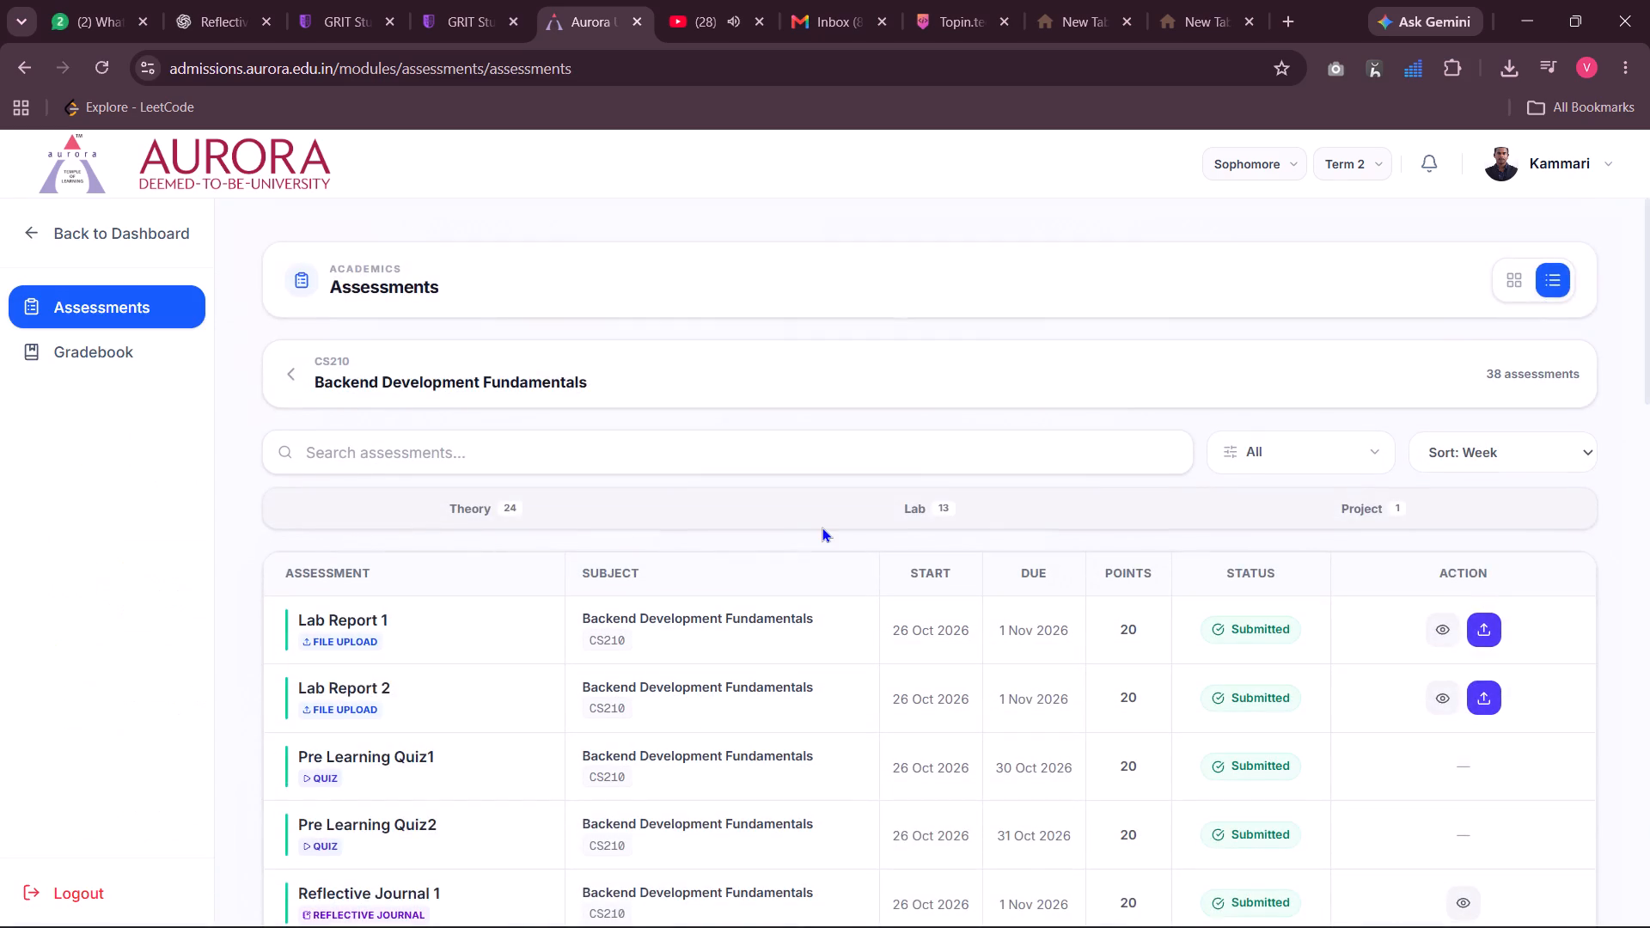
scroll(822, 527, down, 1)
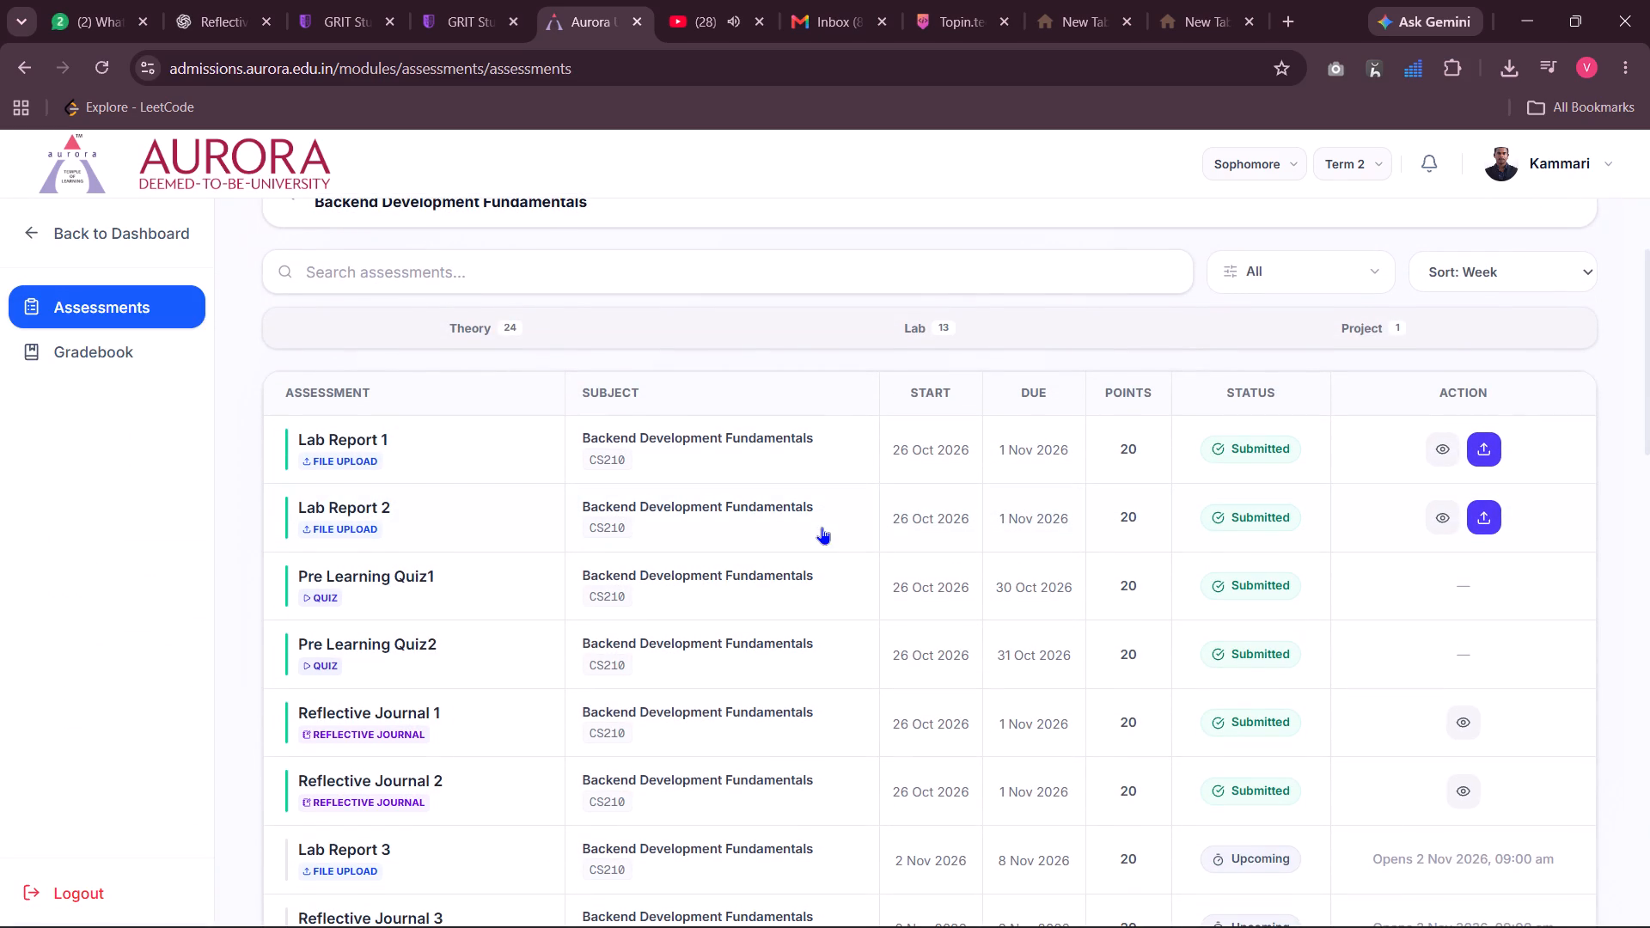
scroll(822, 527, up, 1)
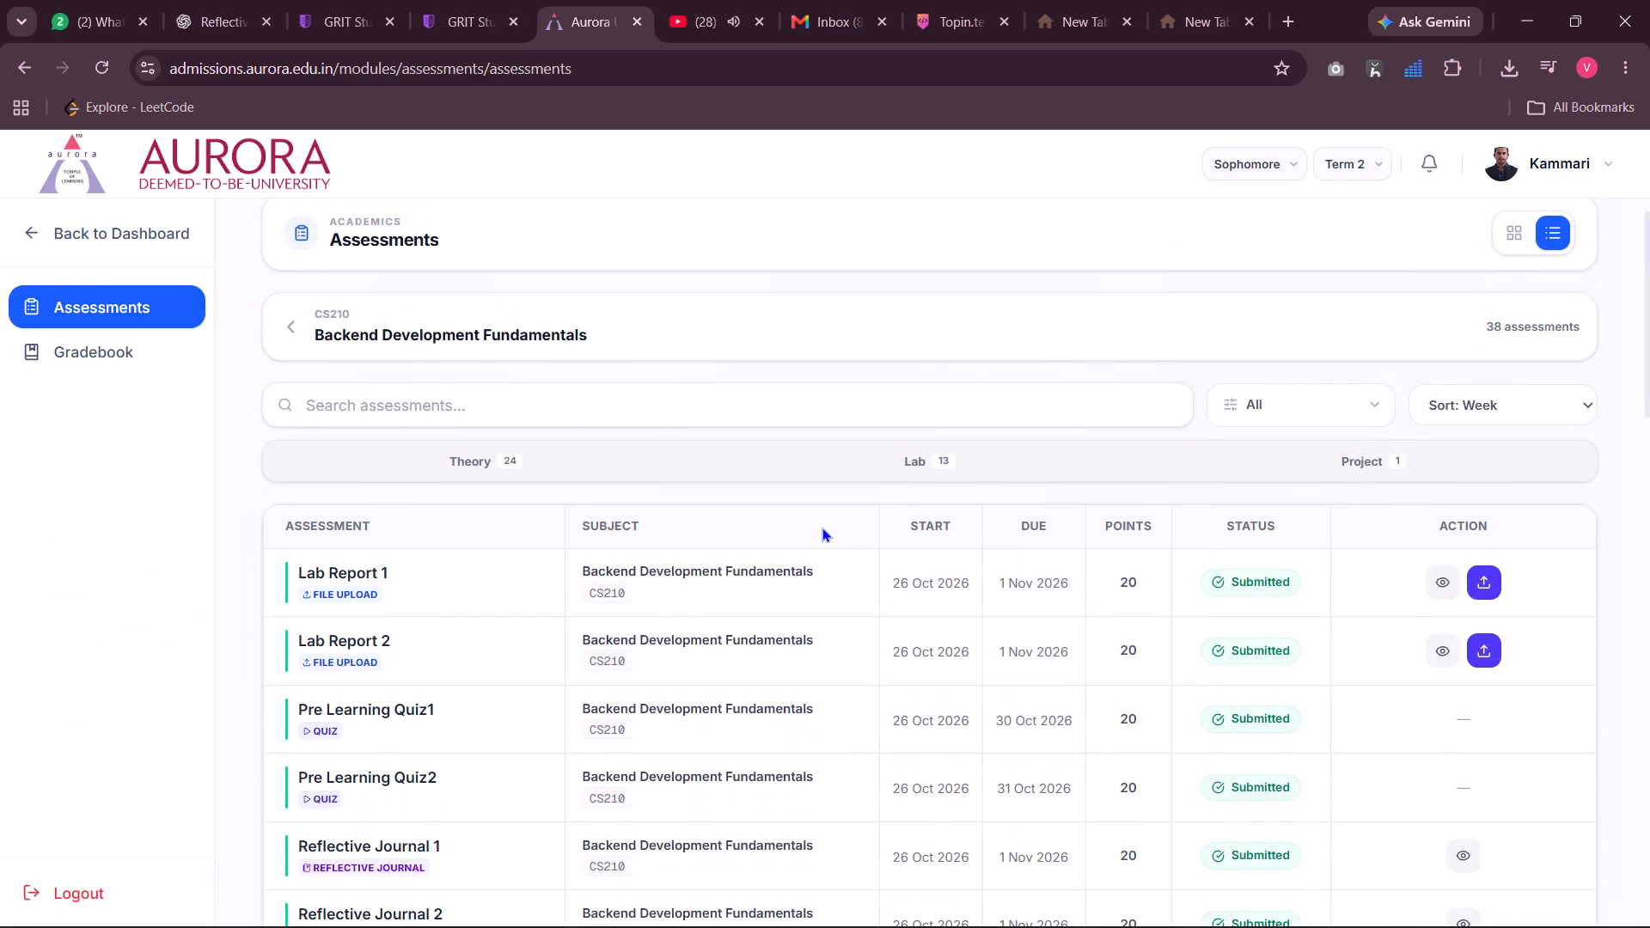
scroll(311, 344, down, 3)
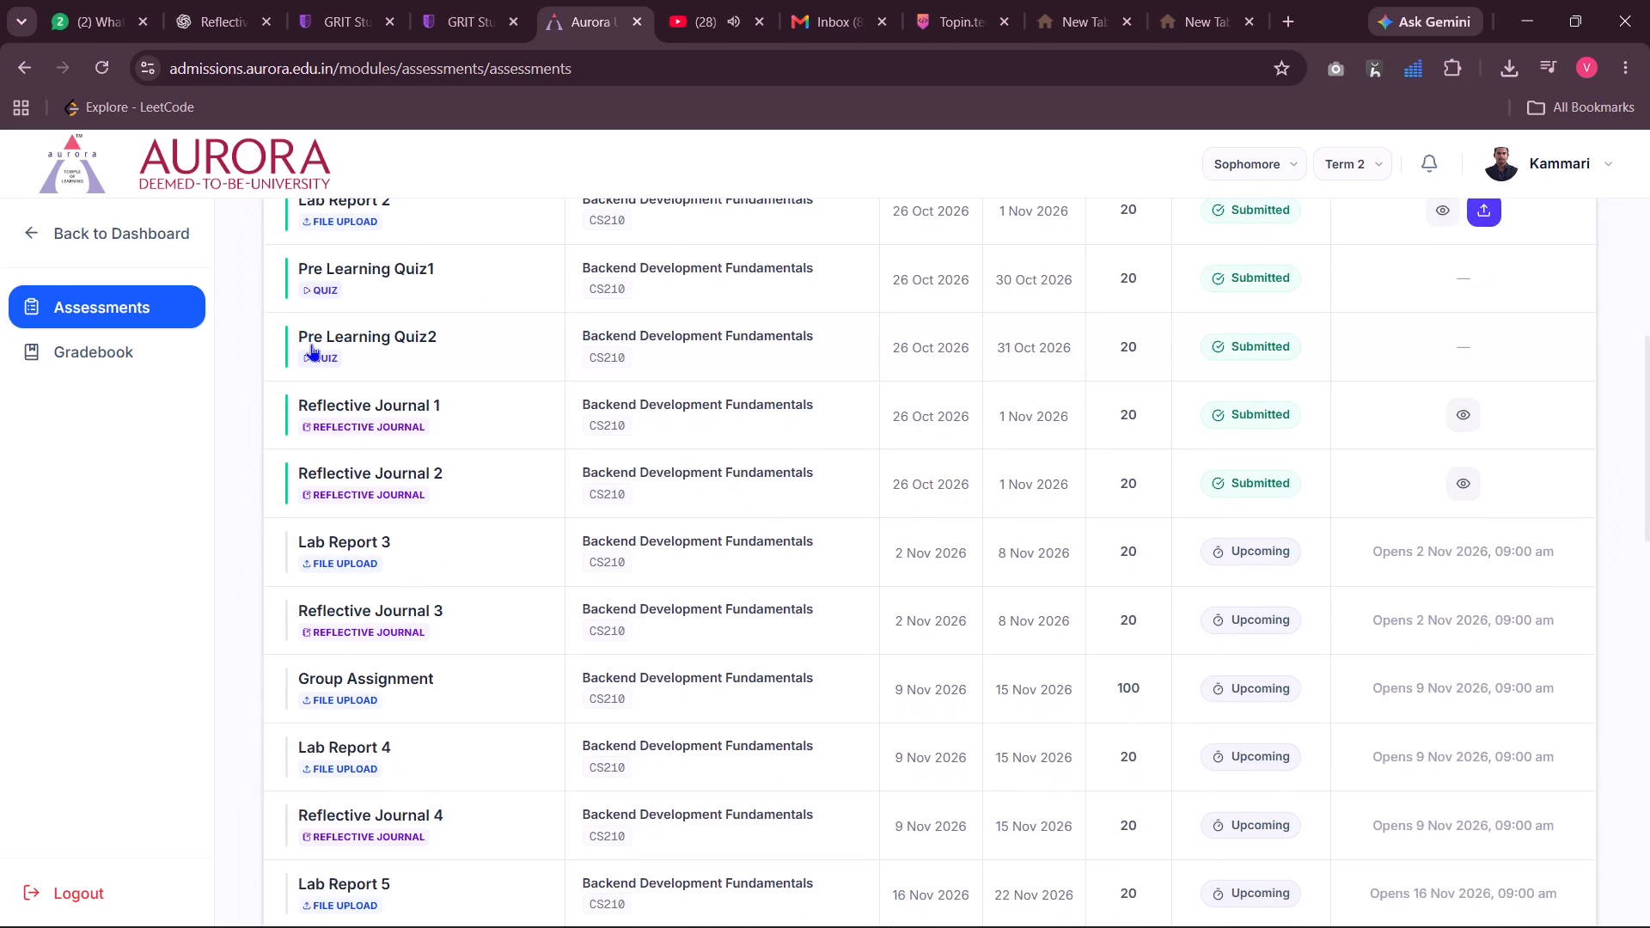
scroll(311, 344, up, 1)
click(299, 377)
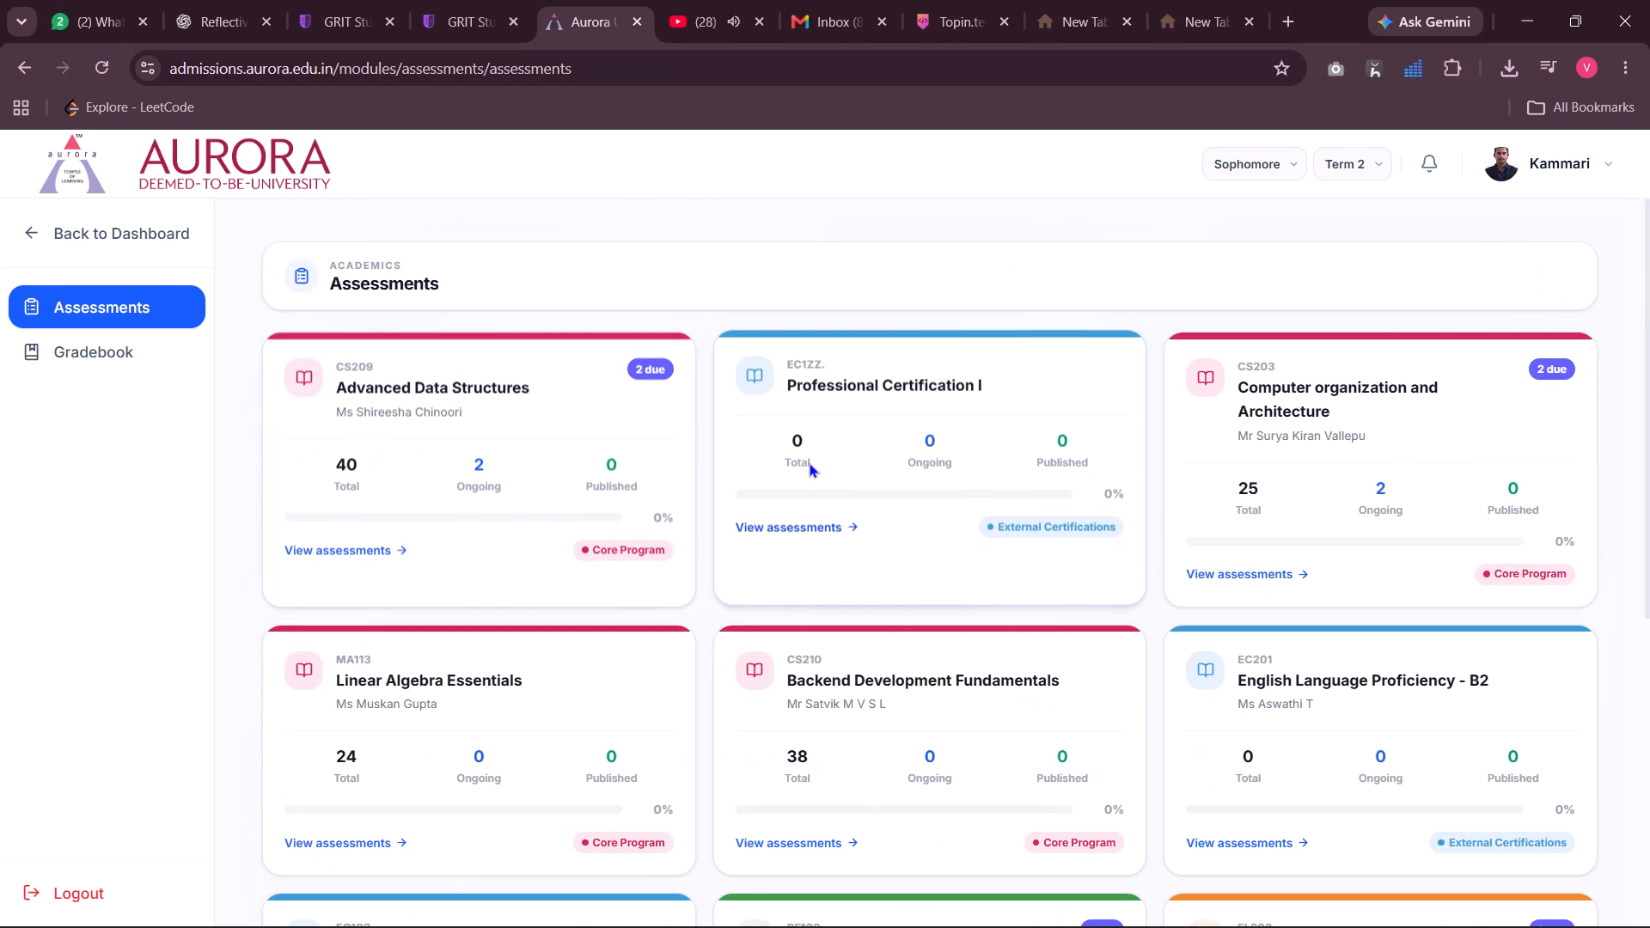
Examine the Advanced Data Structures assessments for their due dates and submission status, and return to the course list.
click(587, 422)
scroll(587, 422, down, 1)
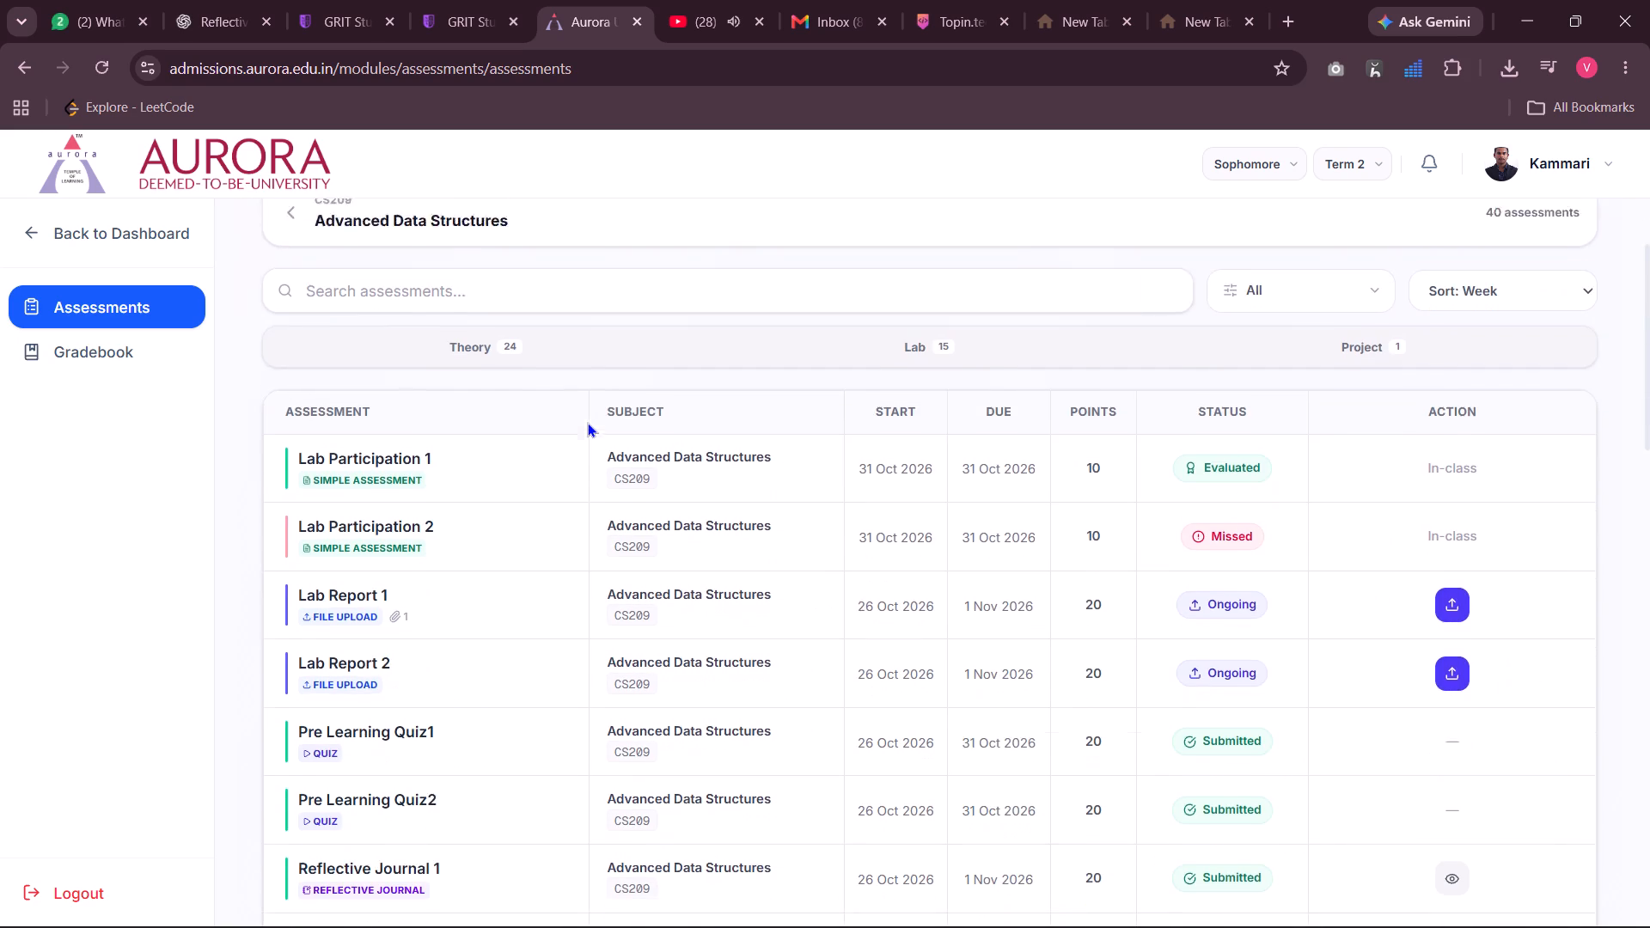
scroll(587, 422, down, 2)
scroll(587, 422, up, 1)
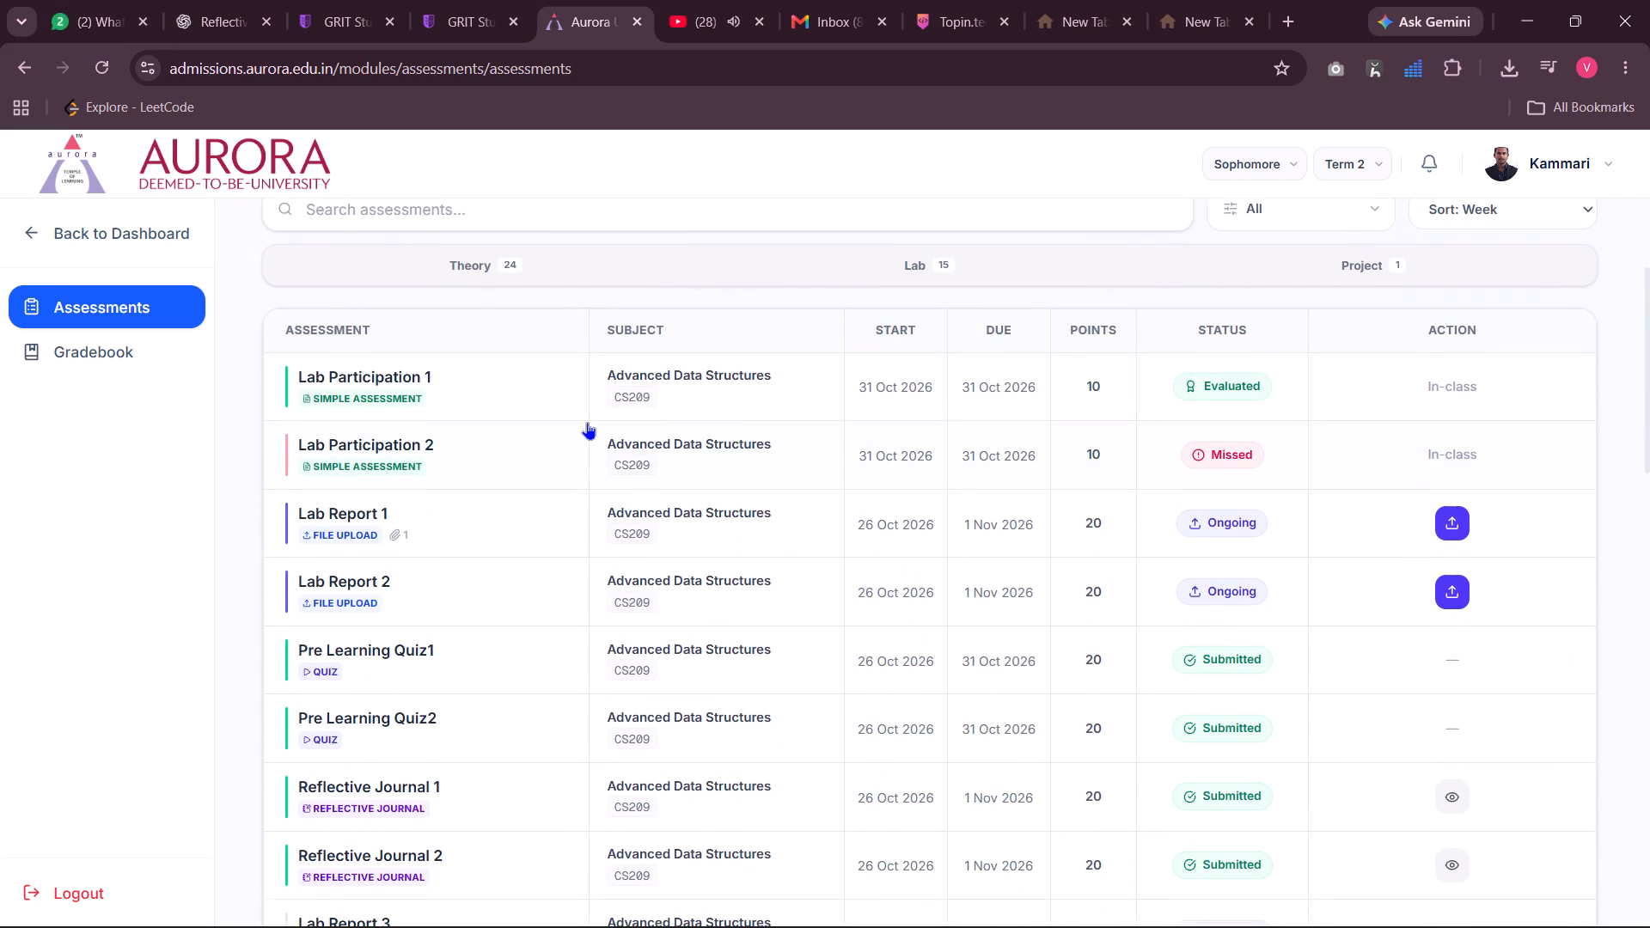
scroll(587, 422, up, 1)
click(297, 253)
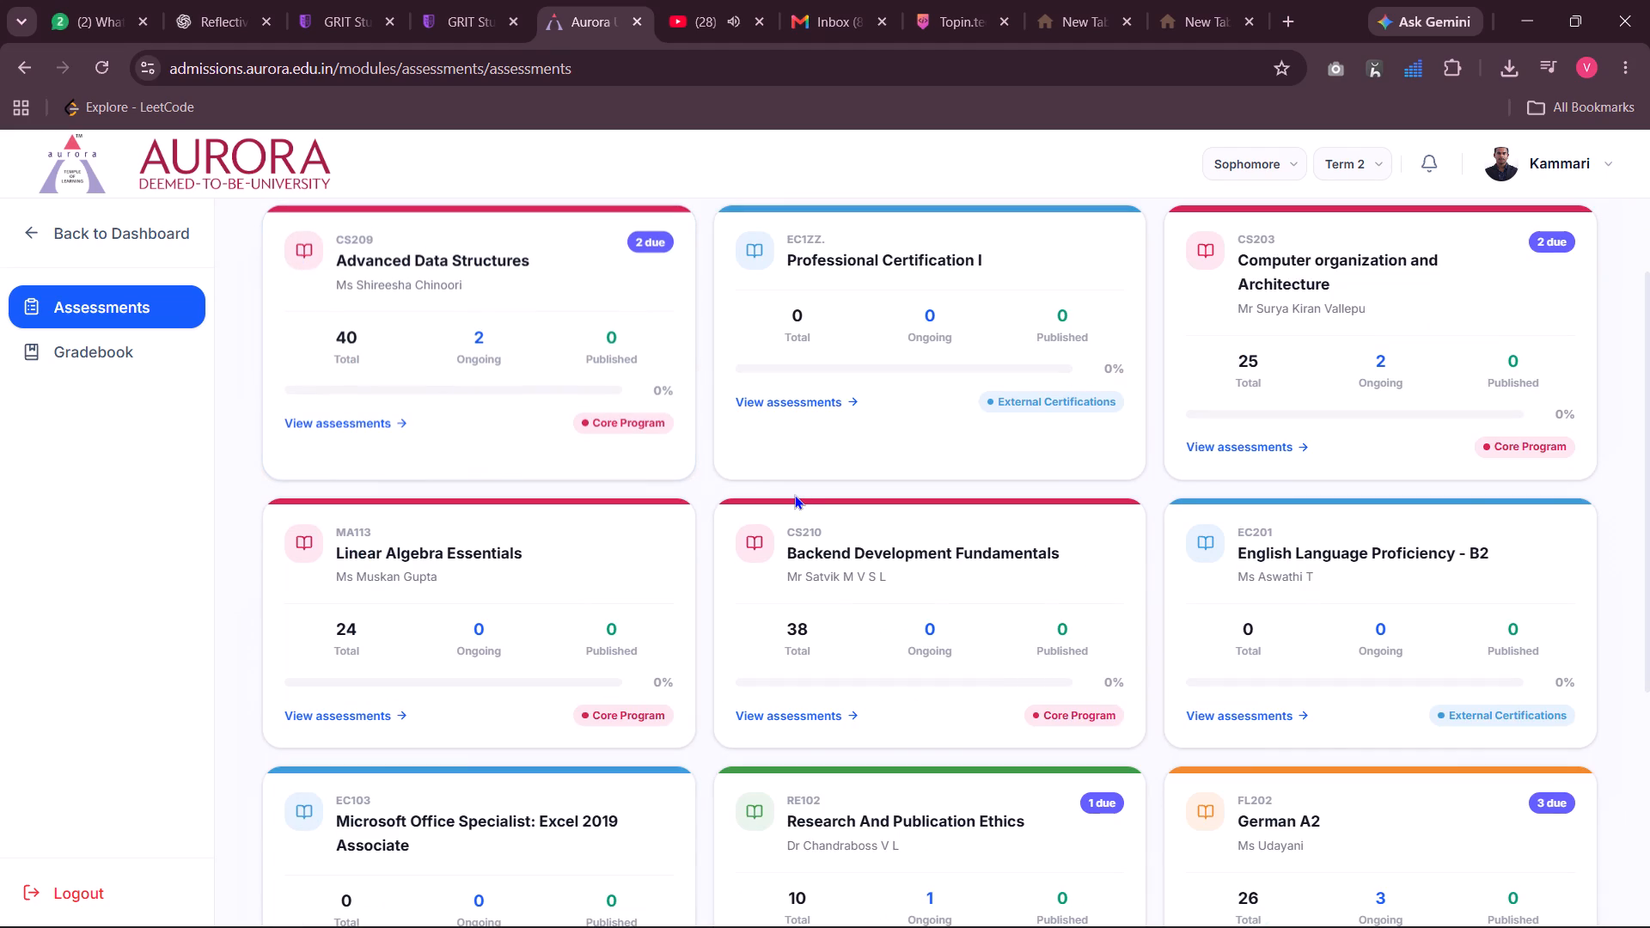
Examine the Computer organization and Architecture assessments for their due dates and submission status, and return to the course list.
click(1318, 279)
scroll(1127, 511, down, 1)
scroll(1127, 511, up, 1)
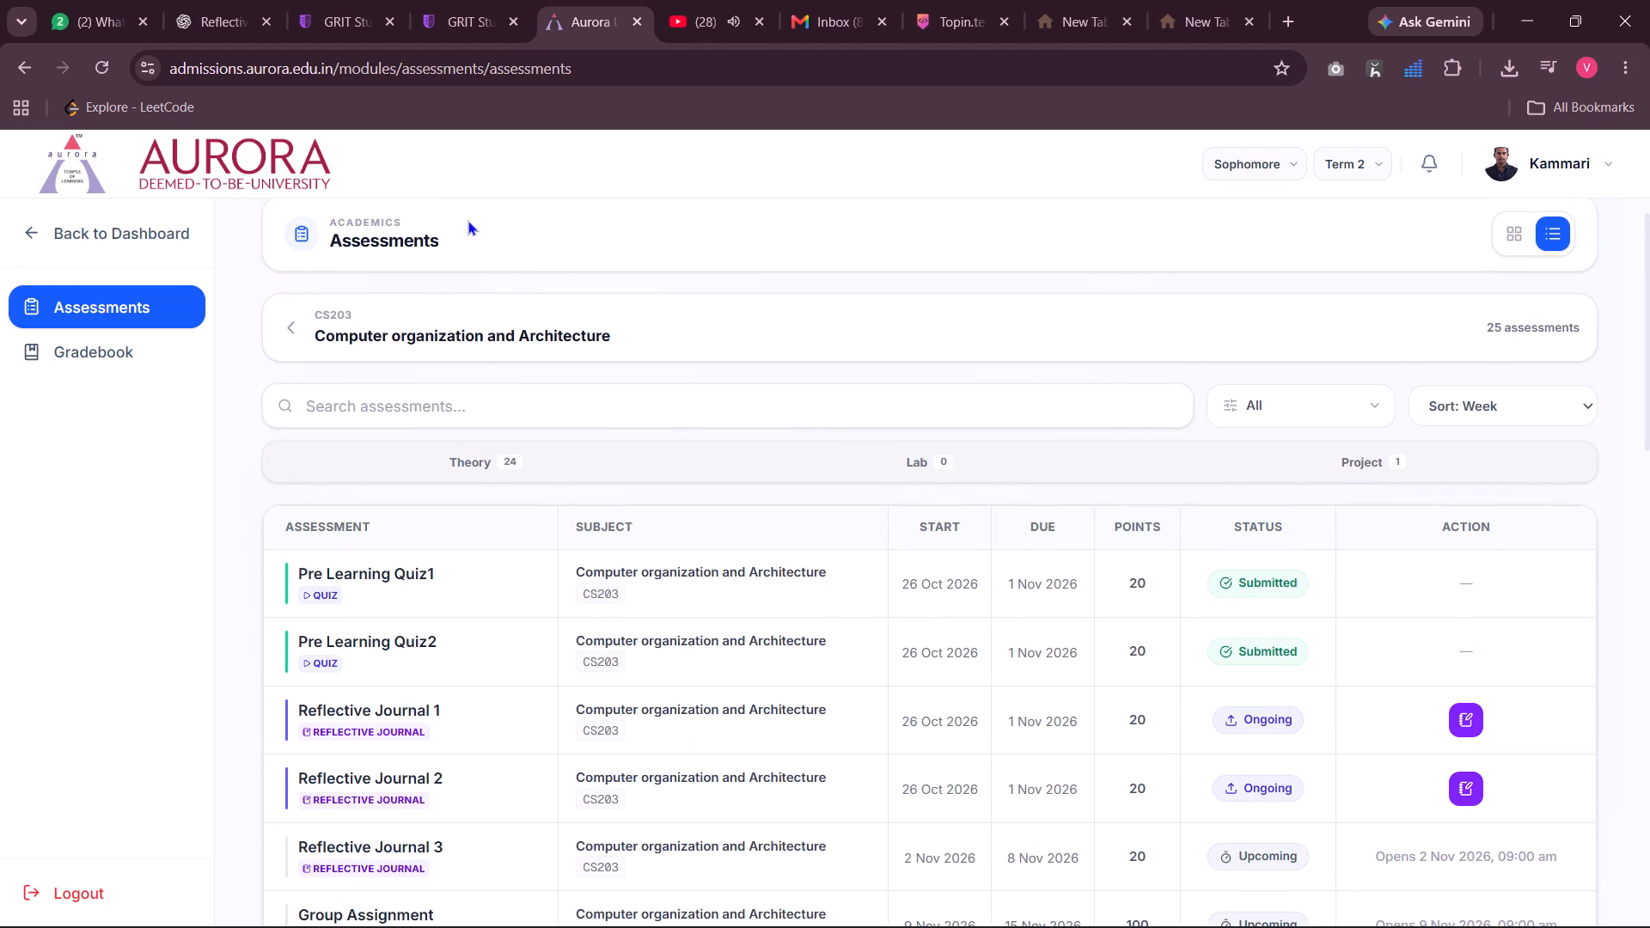
click(289, 339)
click(293, 327)
Examine the Linear Algebra Essentials assessments for their due dates and submission status, and return to the course list.
scroll(293, 327, down, 1)
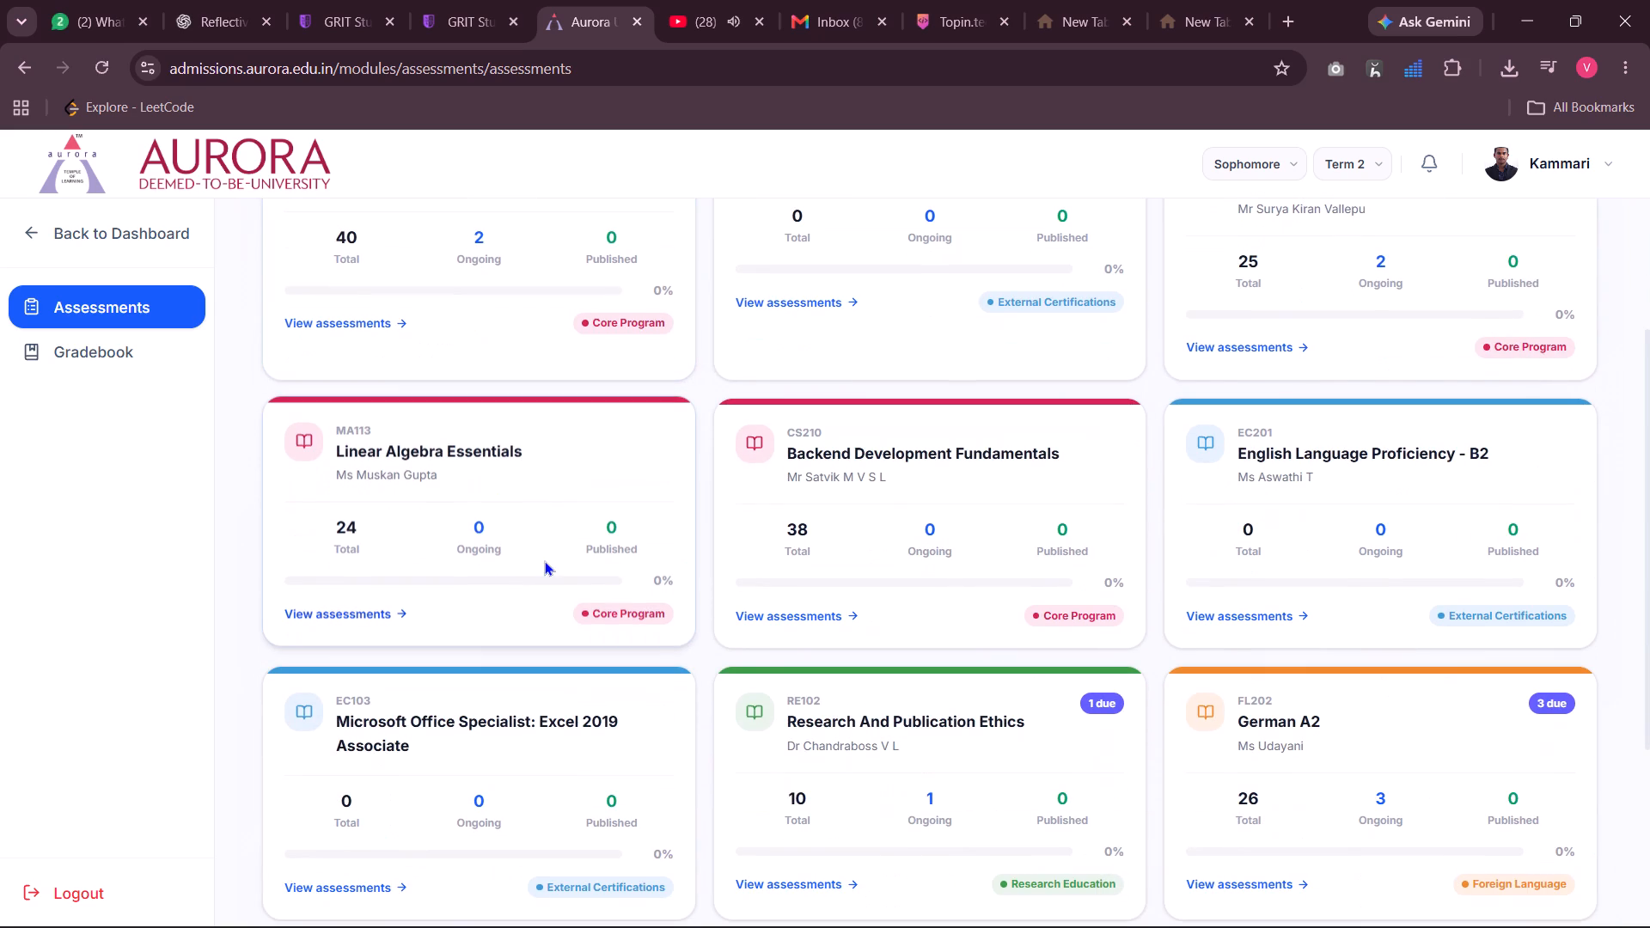
double_click(544, 560)
click(544, 560)
scroll(544, 560, down, 1)
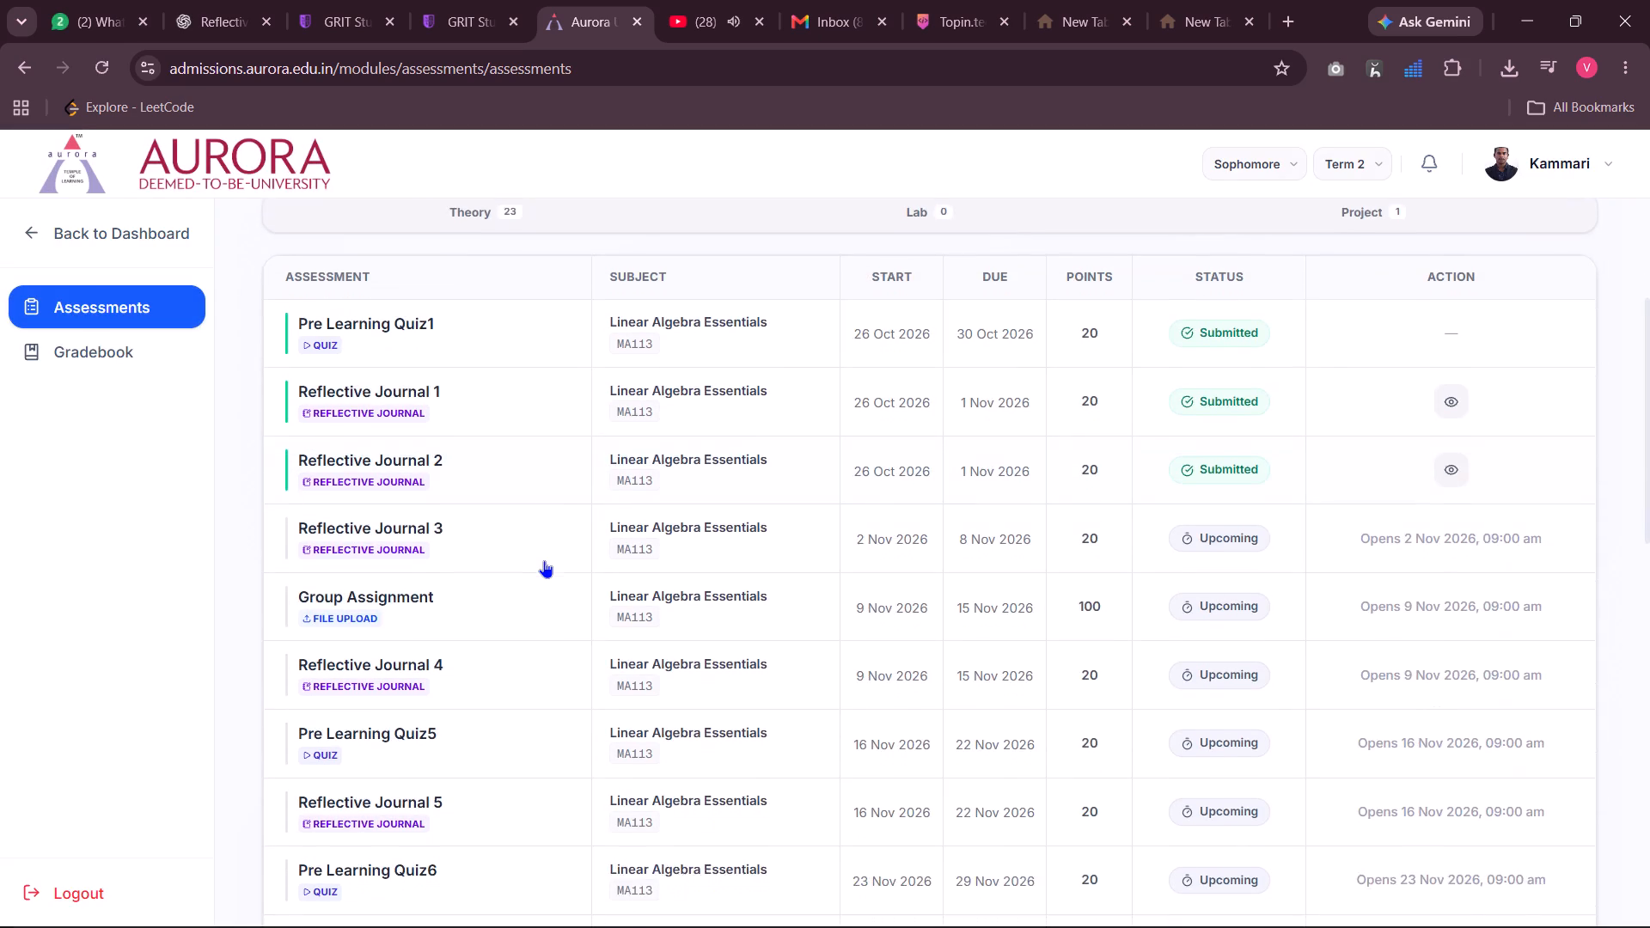
scroll(544, 560, up, 1)
click(285, 368)
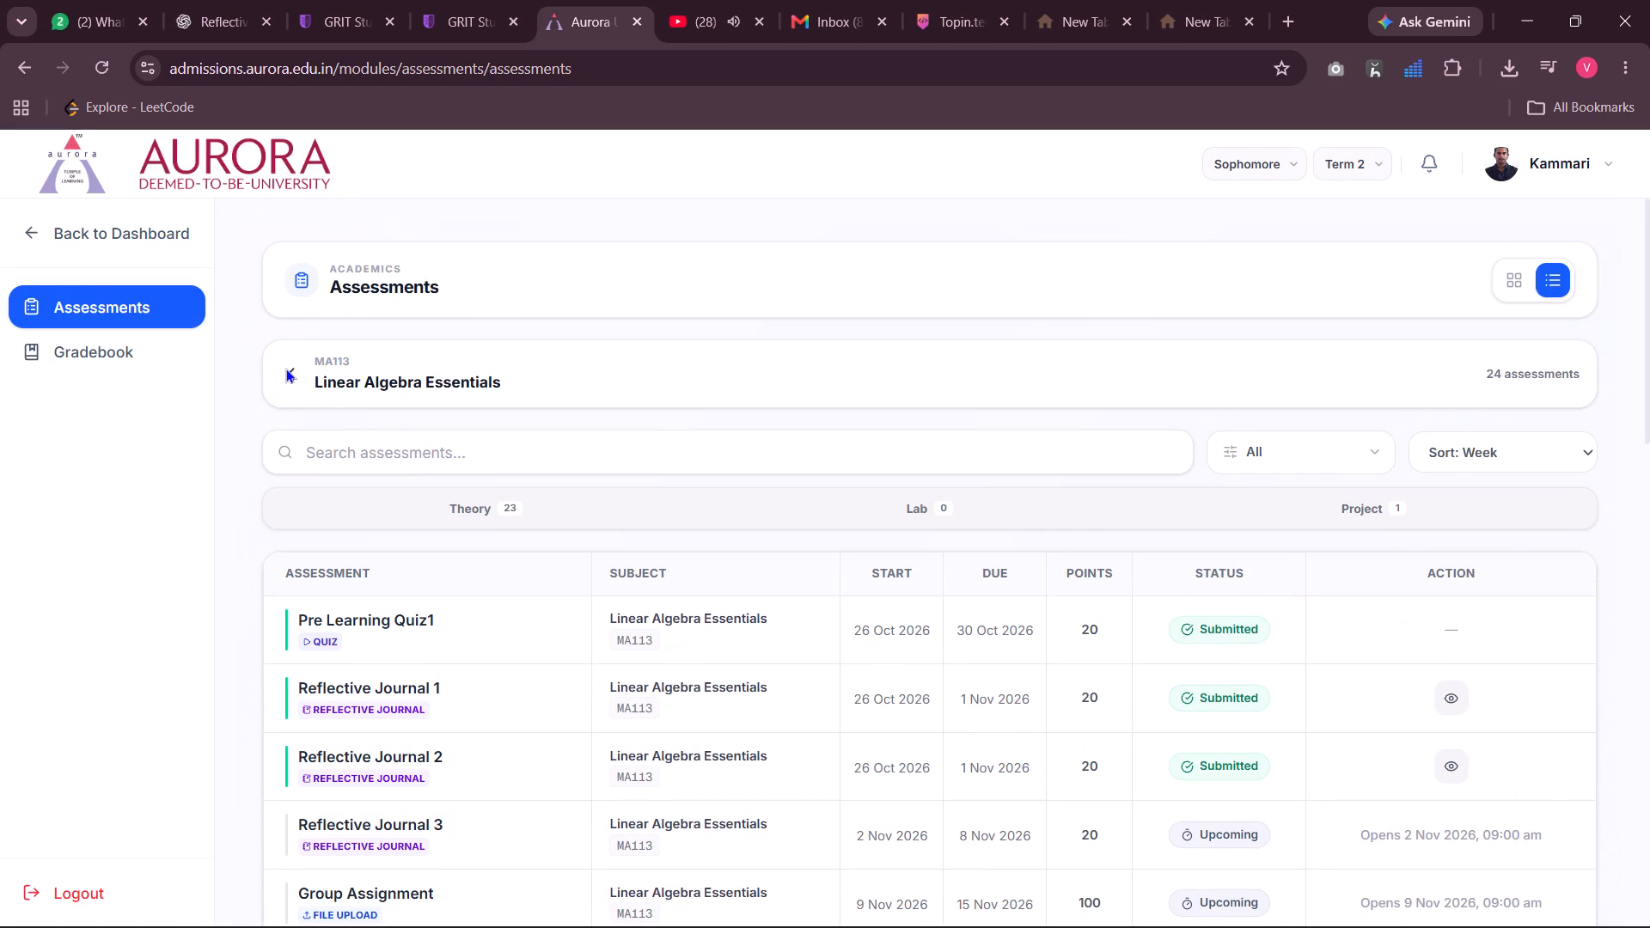
Review the Backend Development Fundamentals assessments for their due dates and submission status, and return to the course list.
scroll(519, 522, down, 1)
click(870, 622)
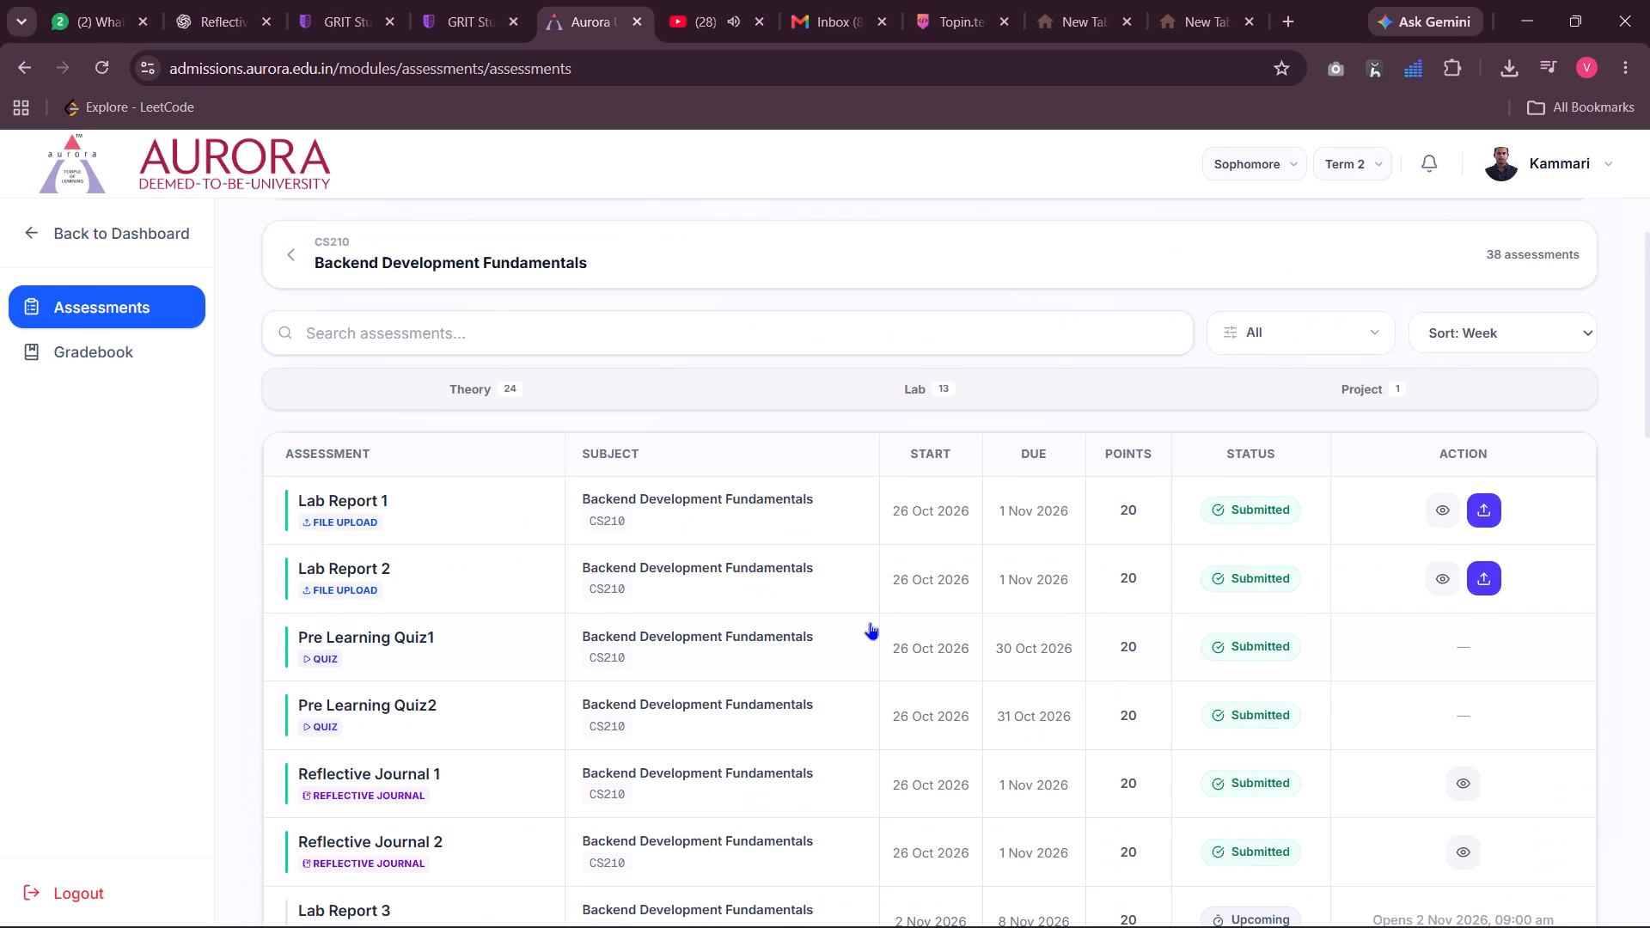
scroll(870, 622, down, 3)
scroll(870, 622, up, 3)
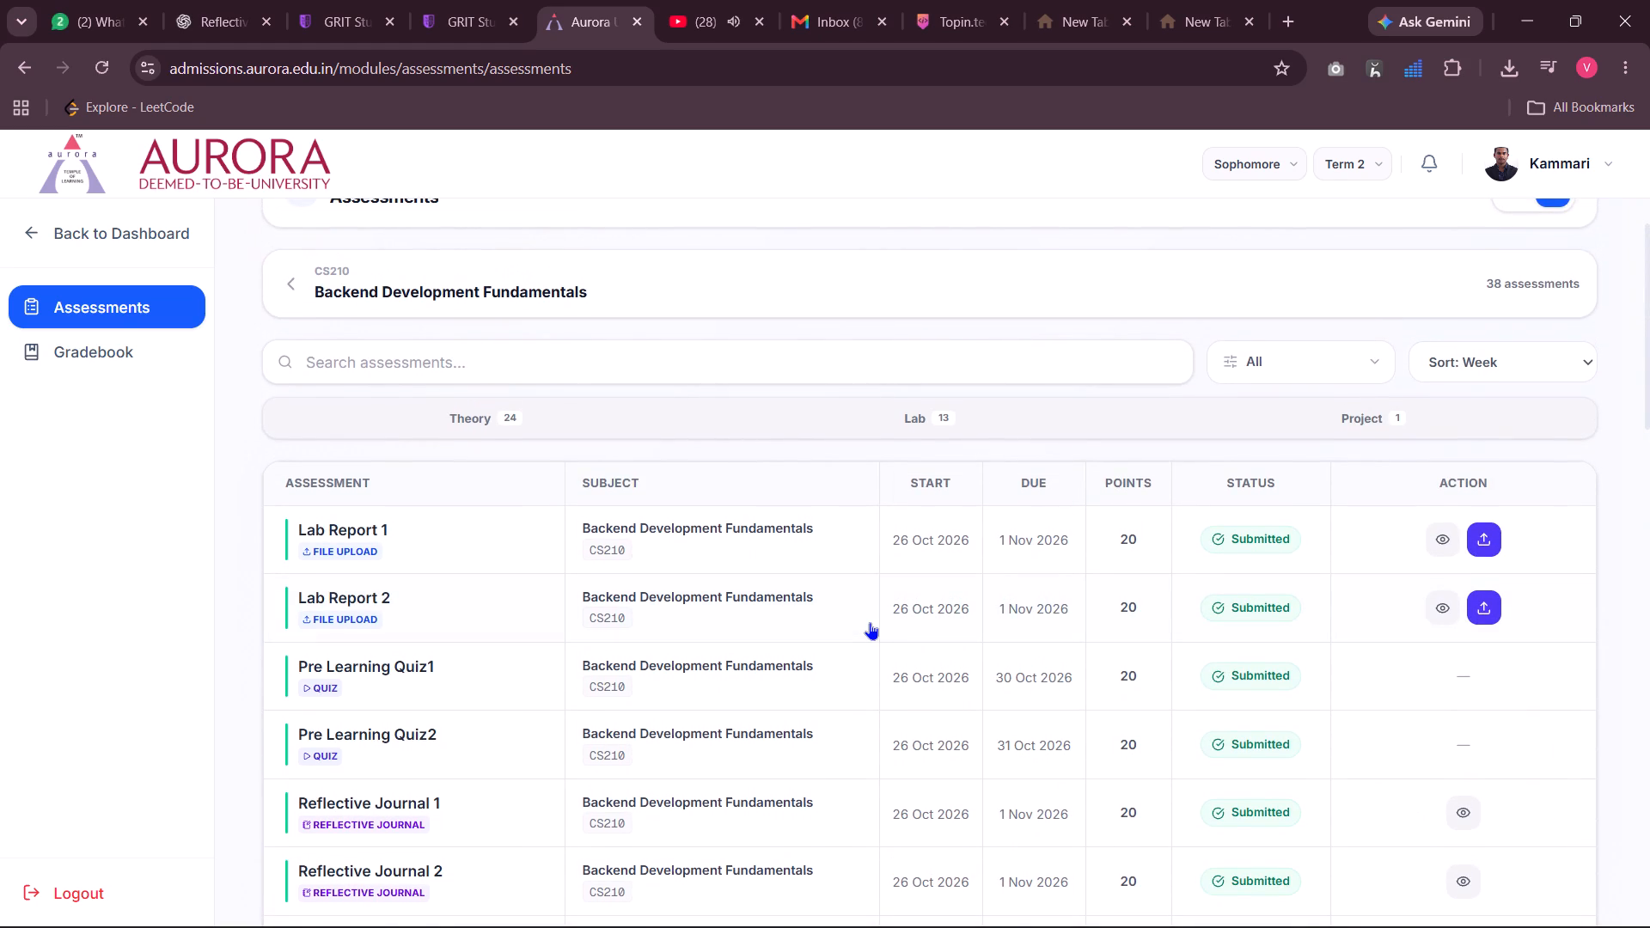
scroll(870, 622, down, 2)
scroll(870, 622, up, 1)
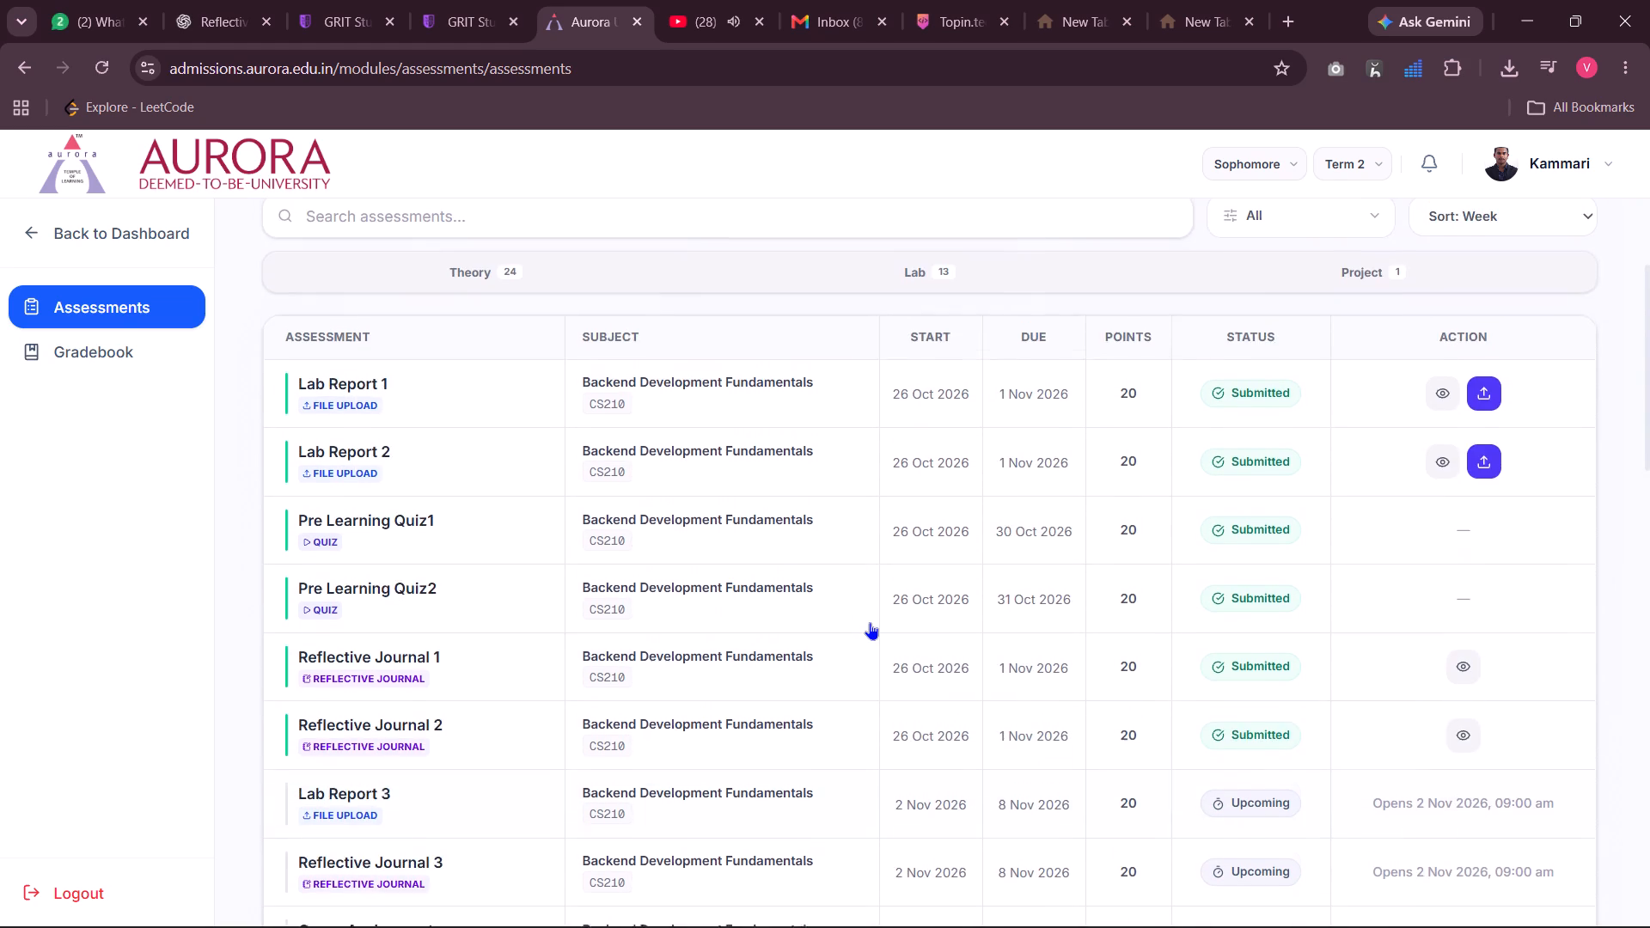
scroll(870, 622, up, 1)
click(290, 236)
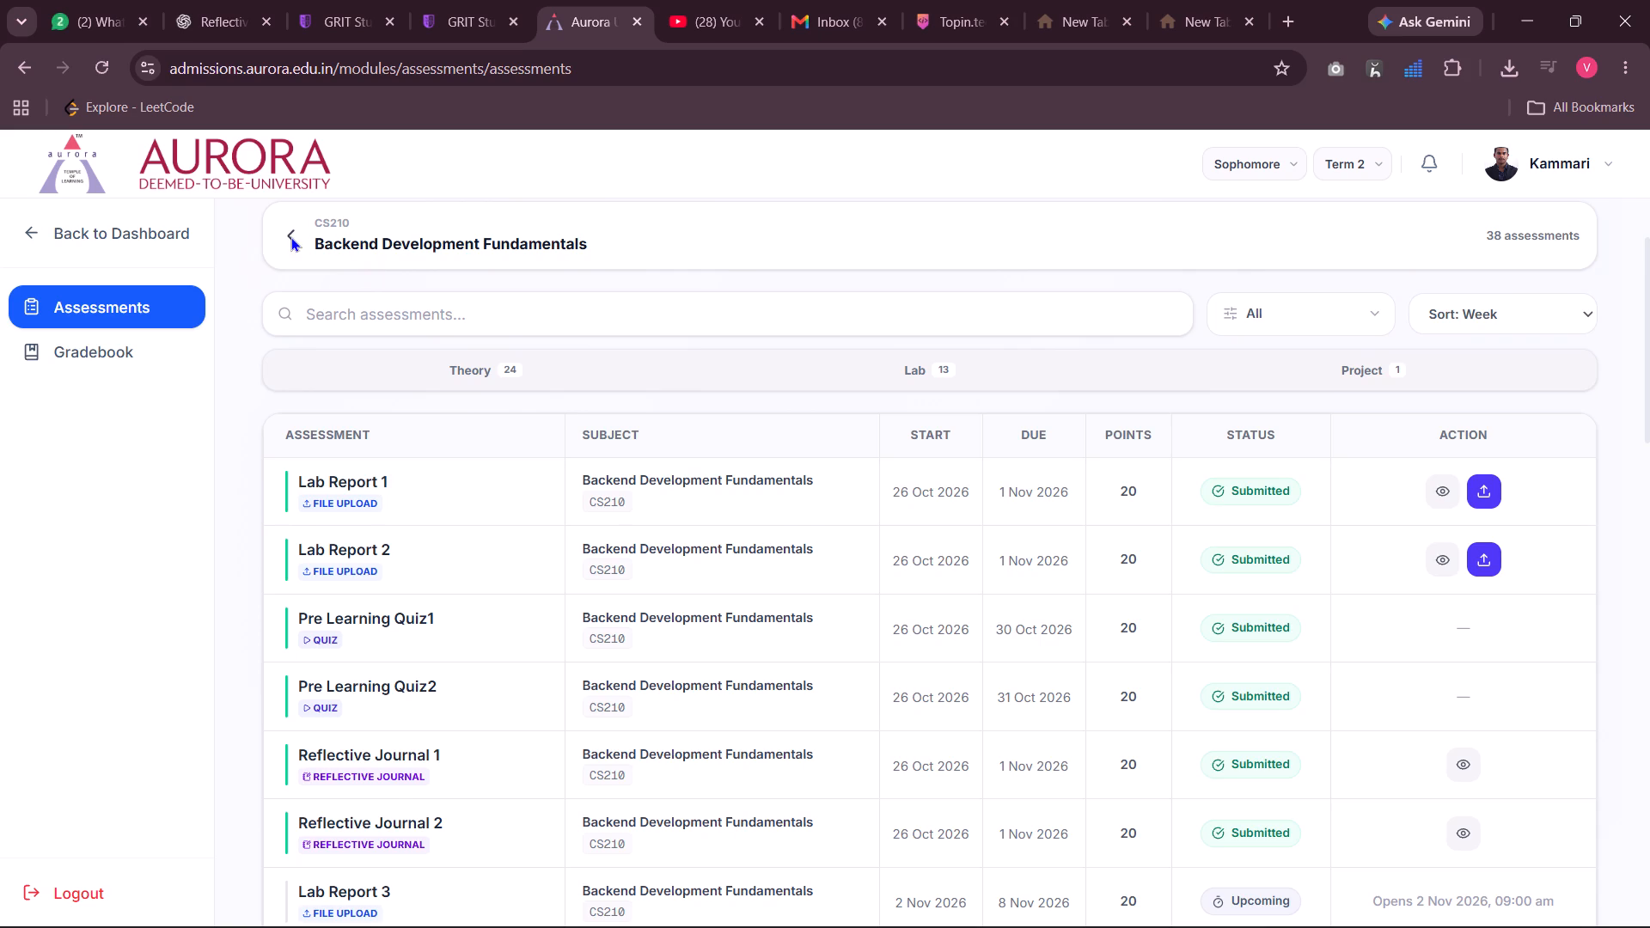
Examine the Research And Publication Ethics assessments for their due dates and submission status, and return to the course list.
scroll(1151, 628, down, 1)
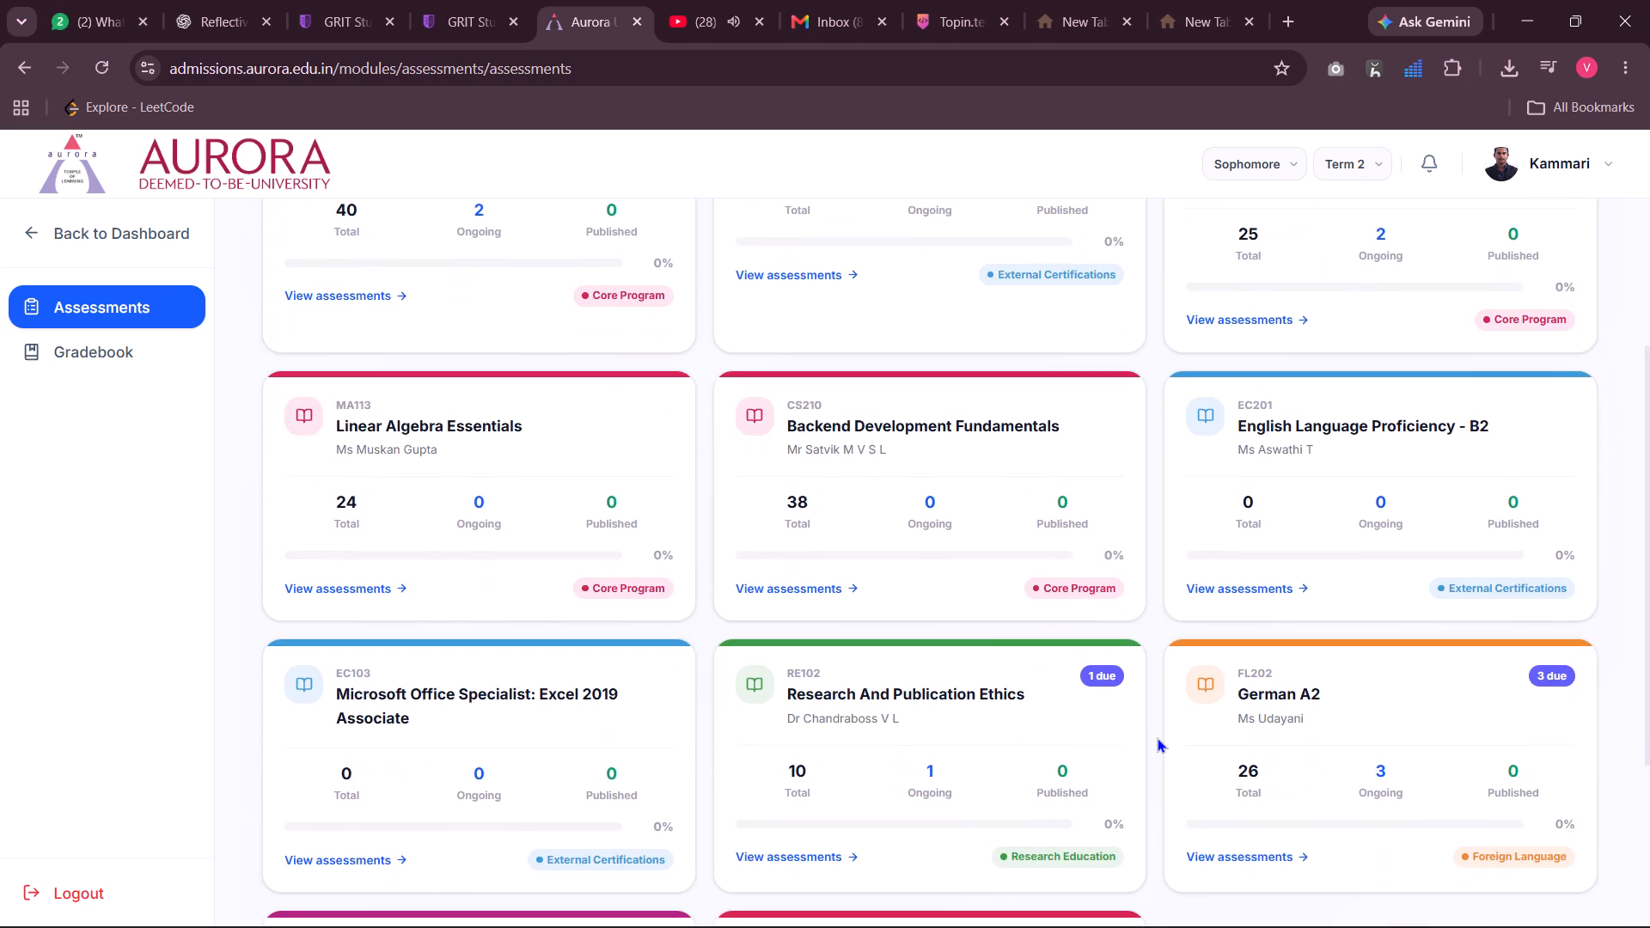
scroll(1157, 737, down, 2)
scroll(1022, 582, up, 2)
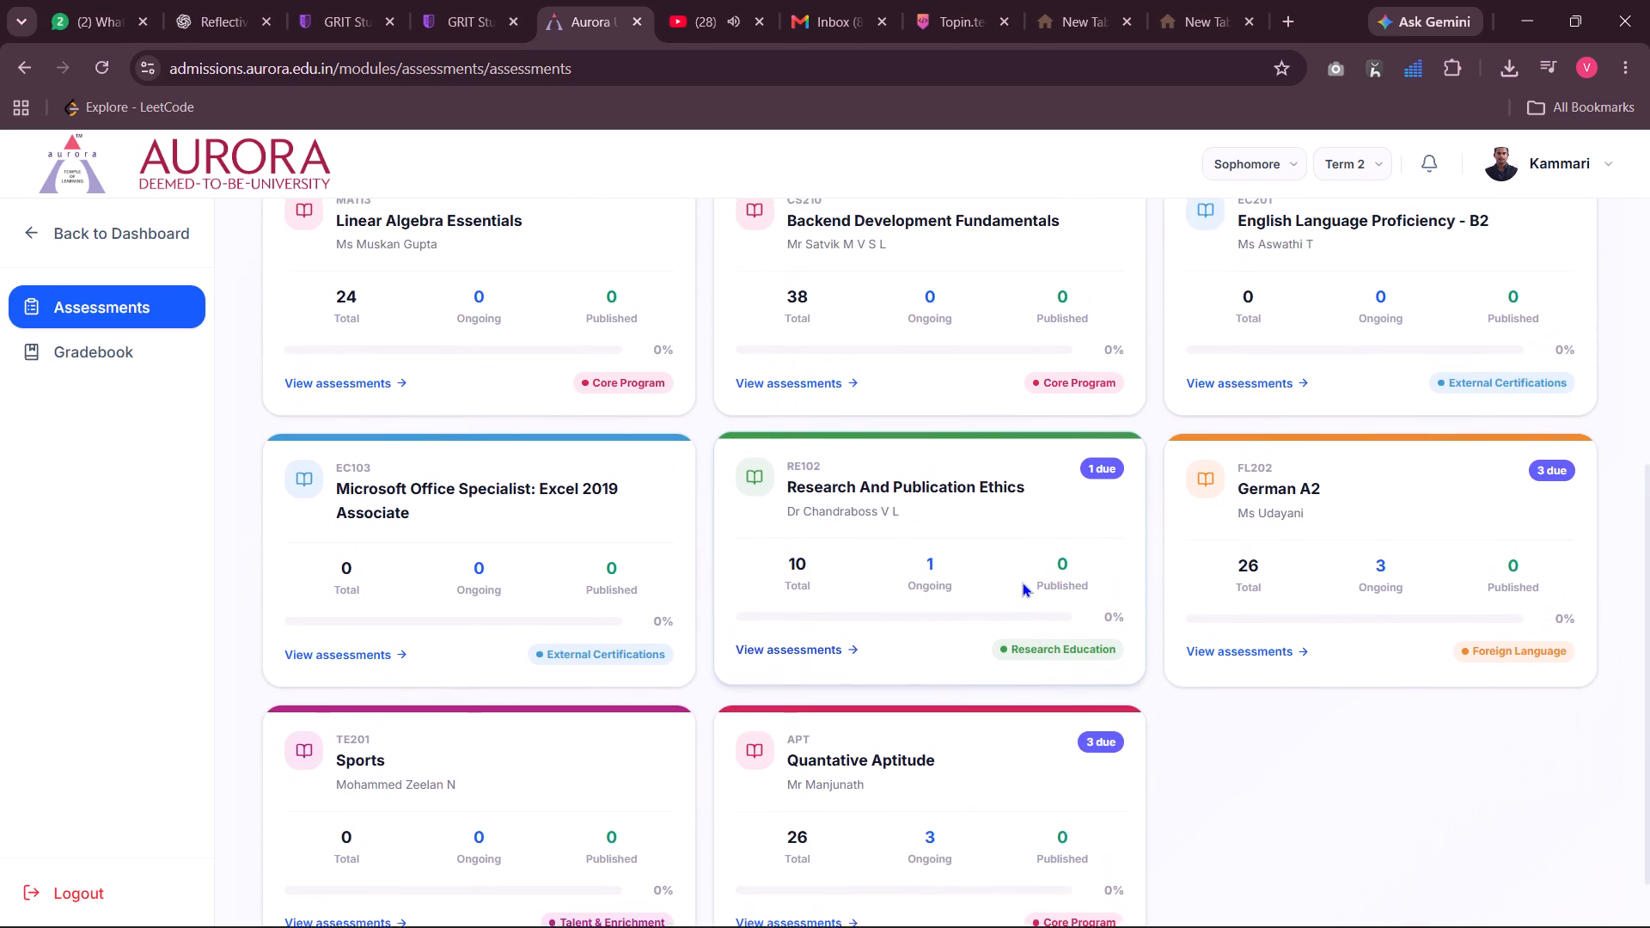
scroll(1022, 582, up, 1)
click(1022, 582)
scroll(1022, 582, up, 1)
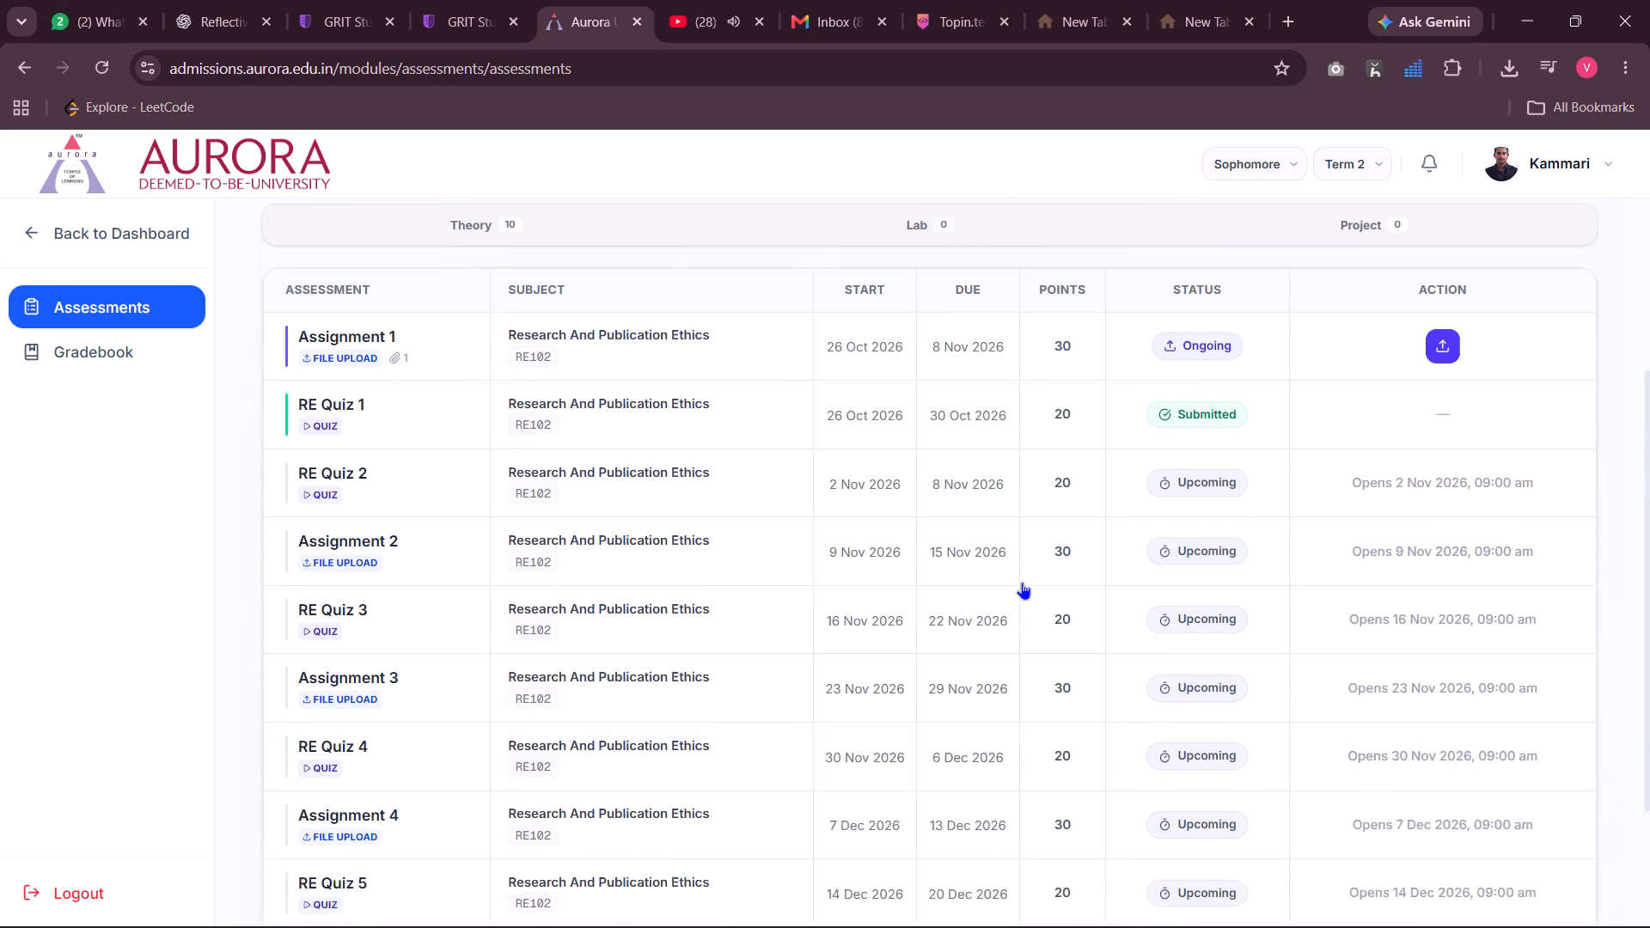
scroll(1022, 582, up, 1)
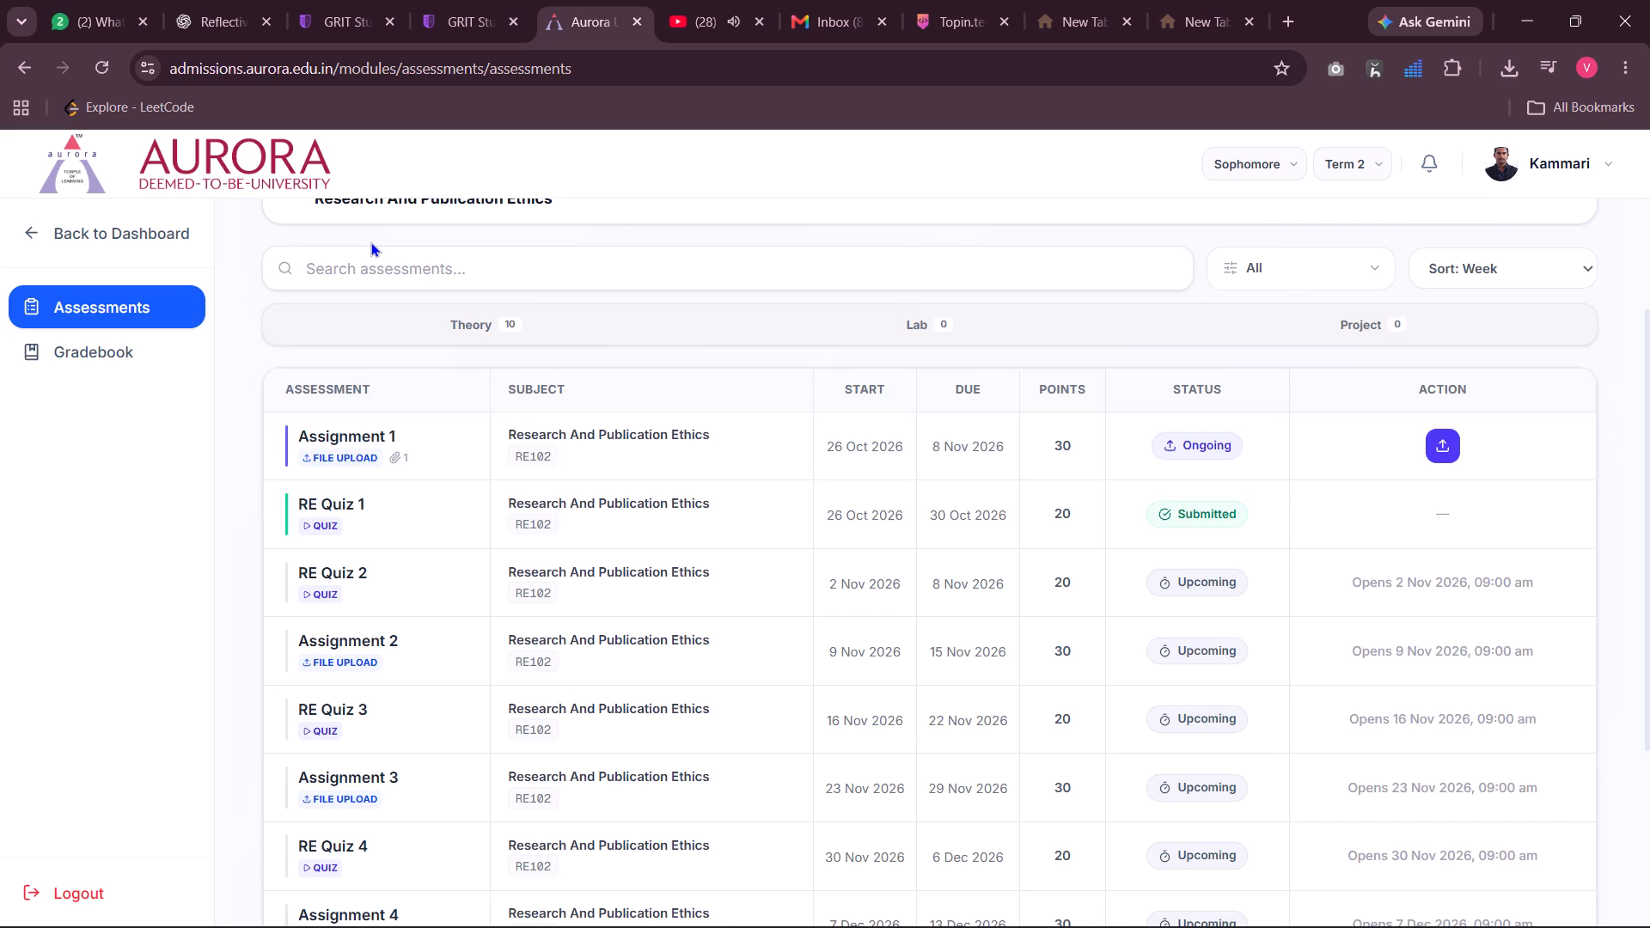
scroll(370, 241, up, 2)
click(290, 383)
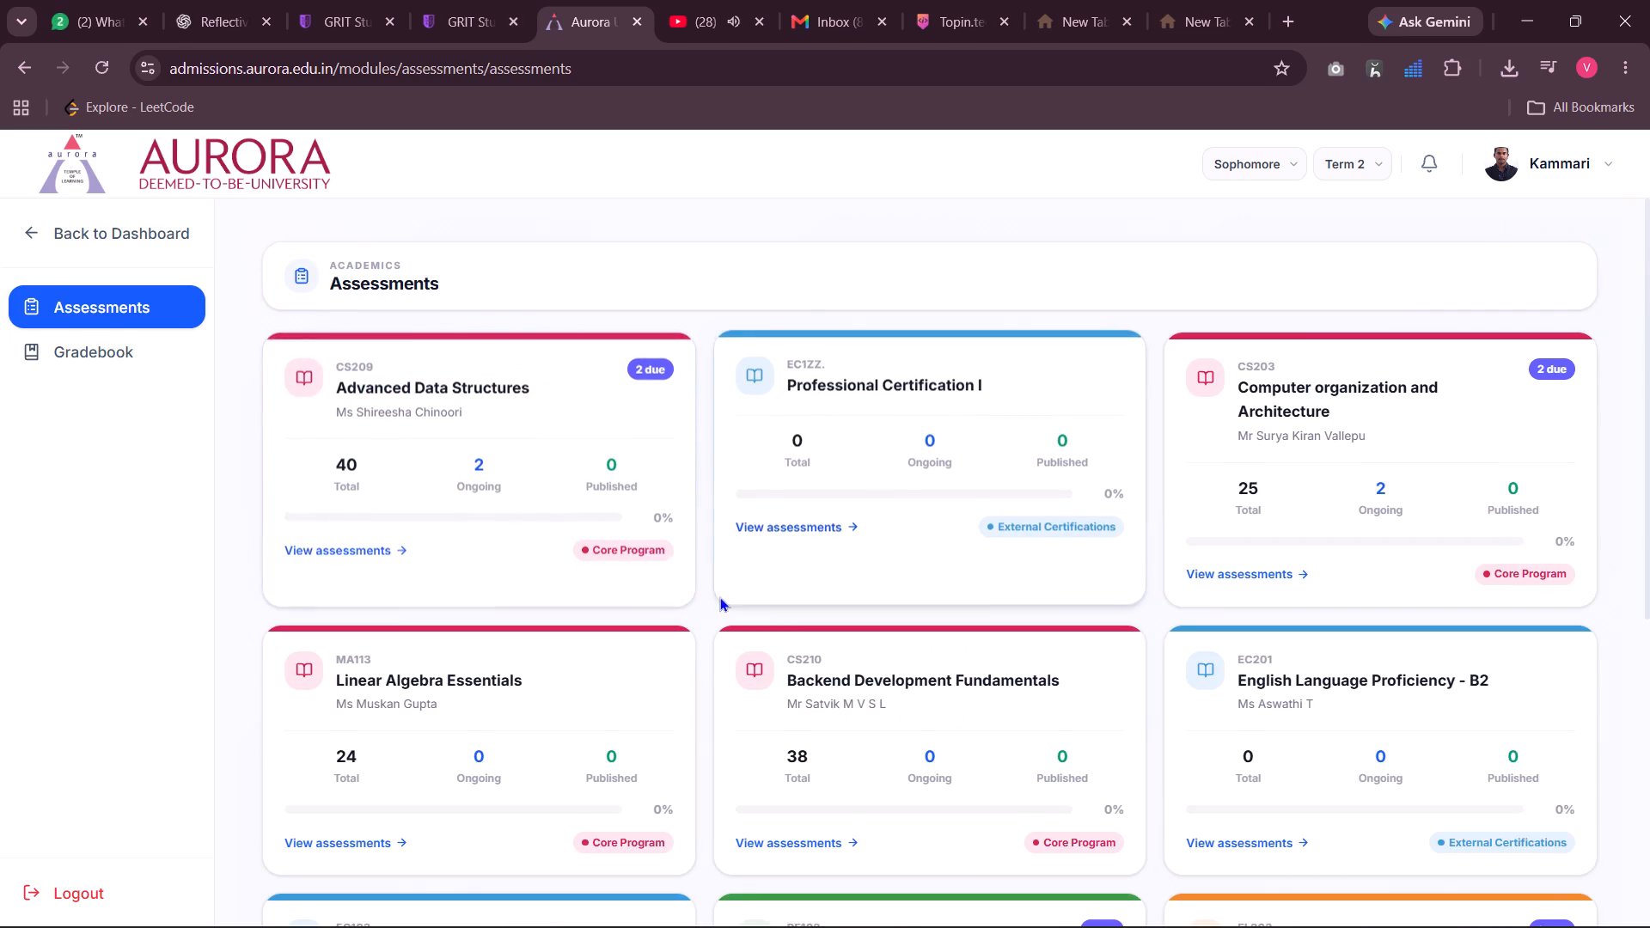
Check the Professional Certification I course for posted assessments and return to the course list.
scroll(719, 596, down, 1)
click(1141, 363)
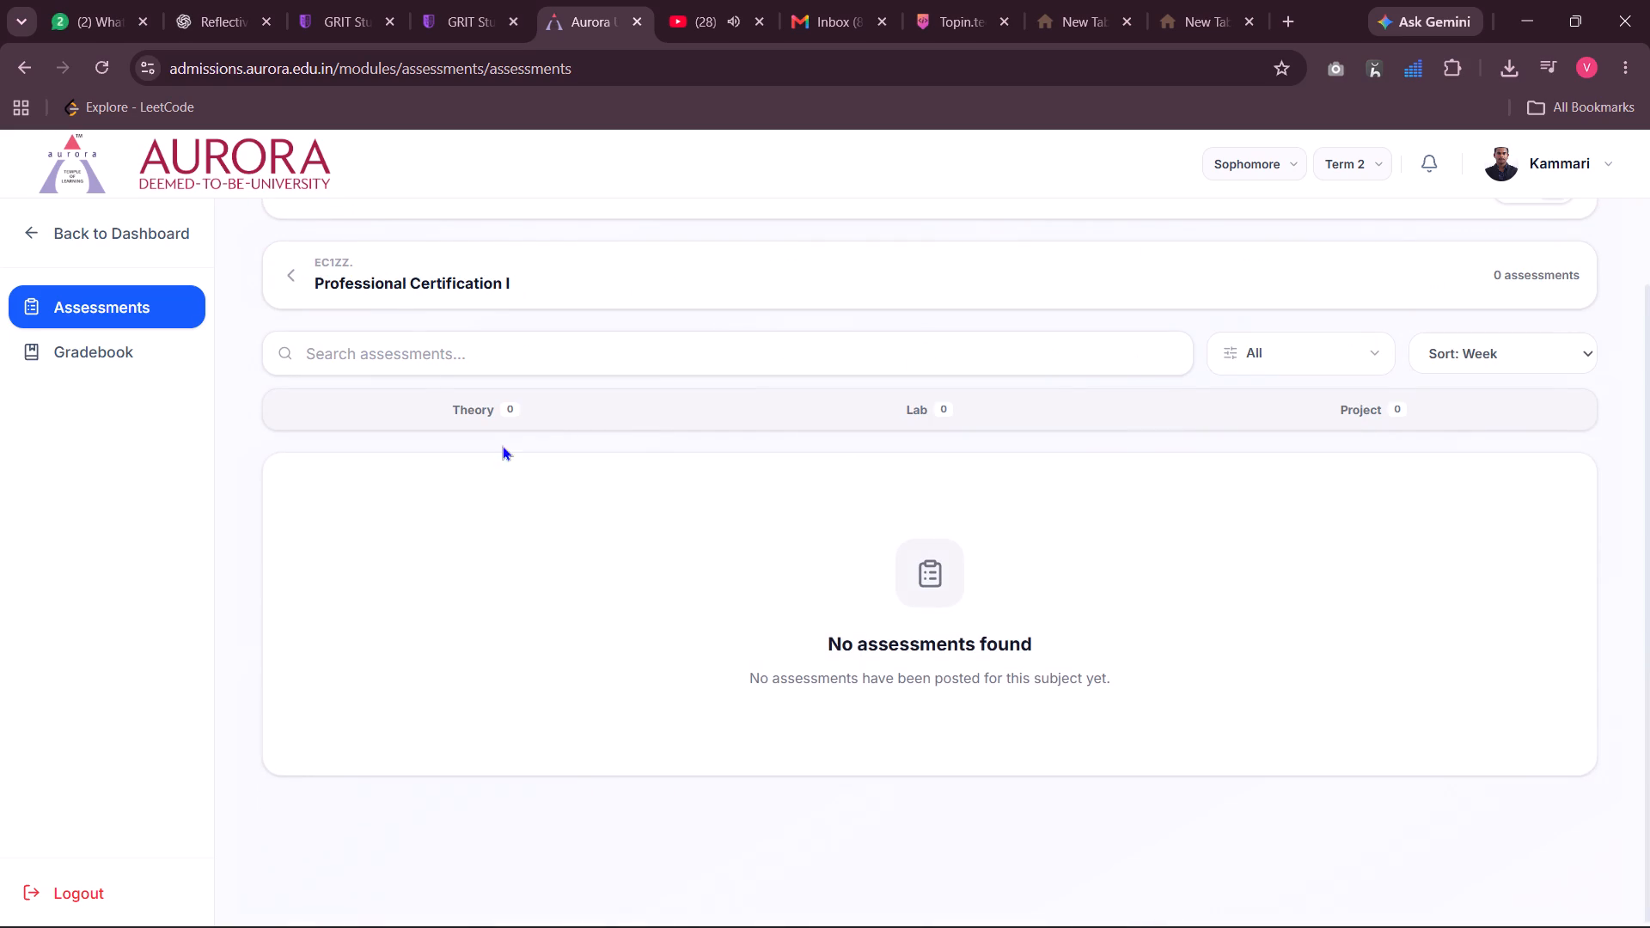
click(303, 267)
click(287, 272)
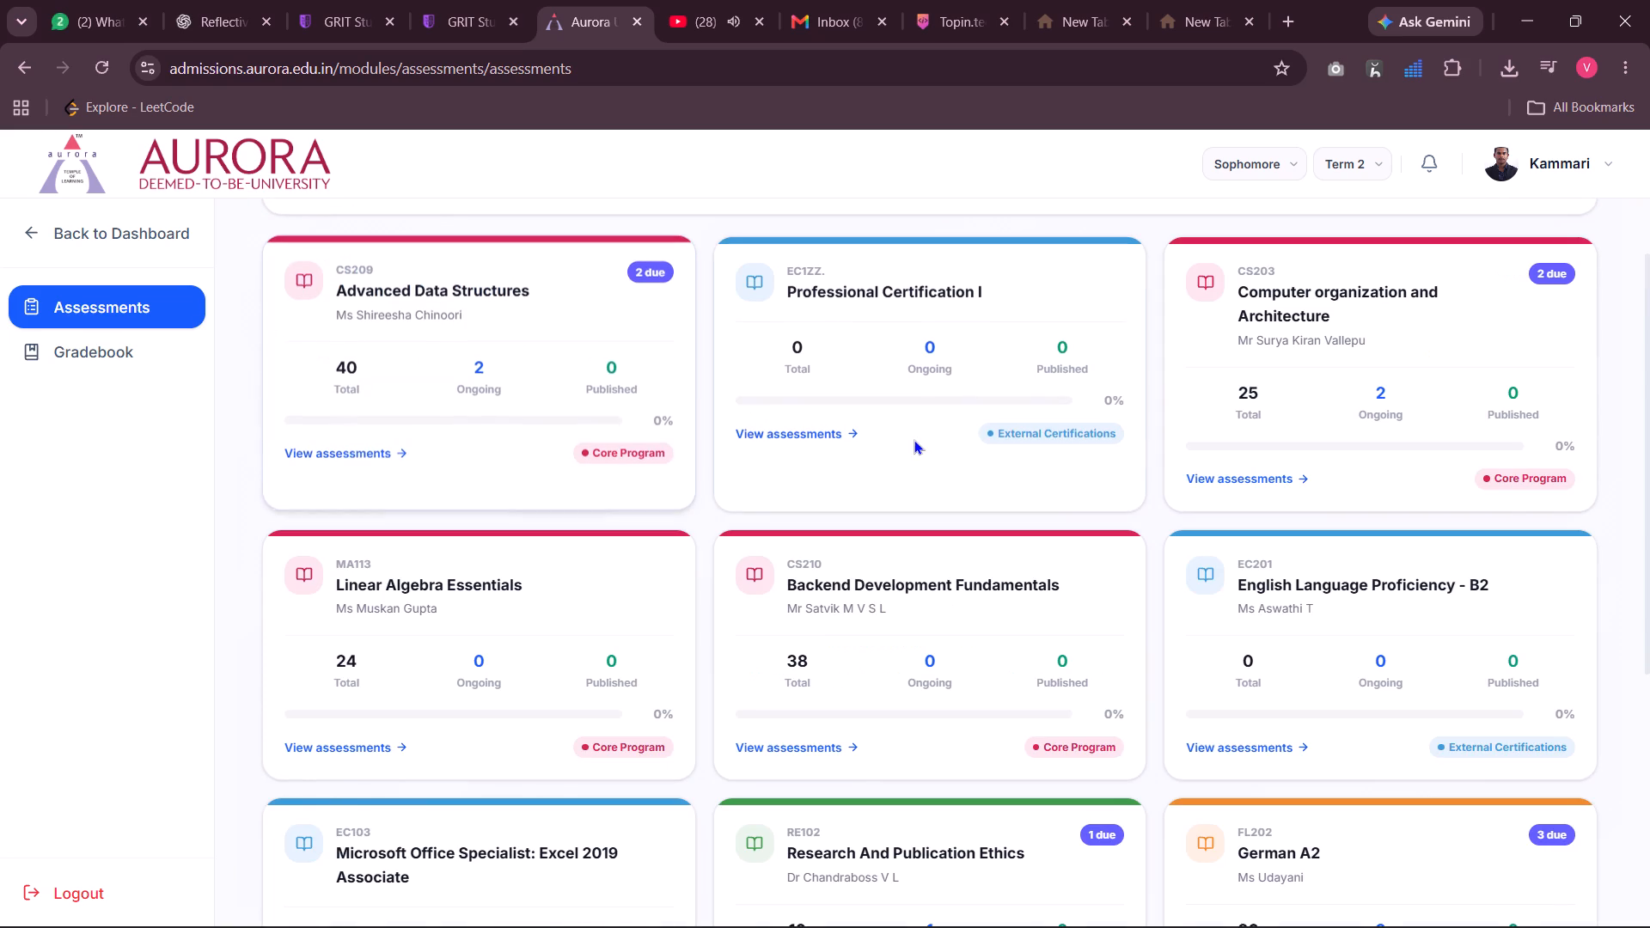
Recheck the Computer organization and Architecture assessments for pending work and return to the course list.
click(1237, 386)
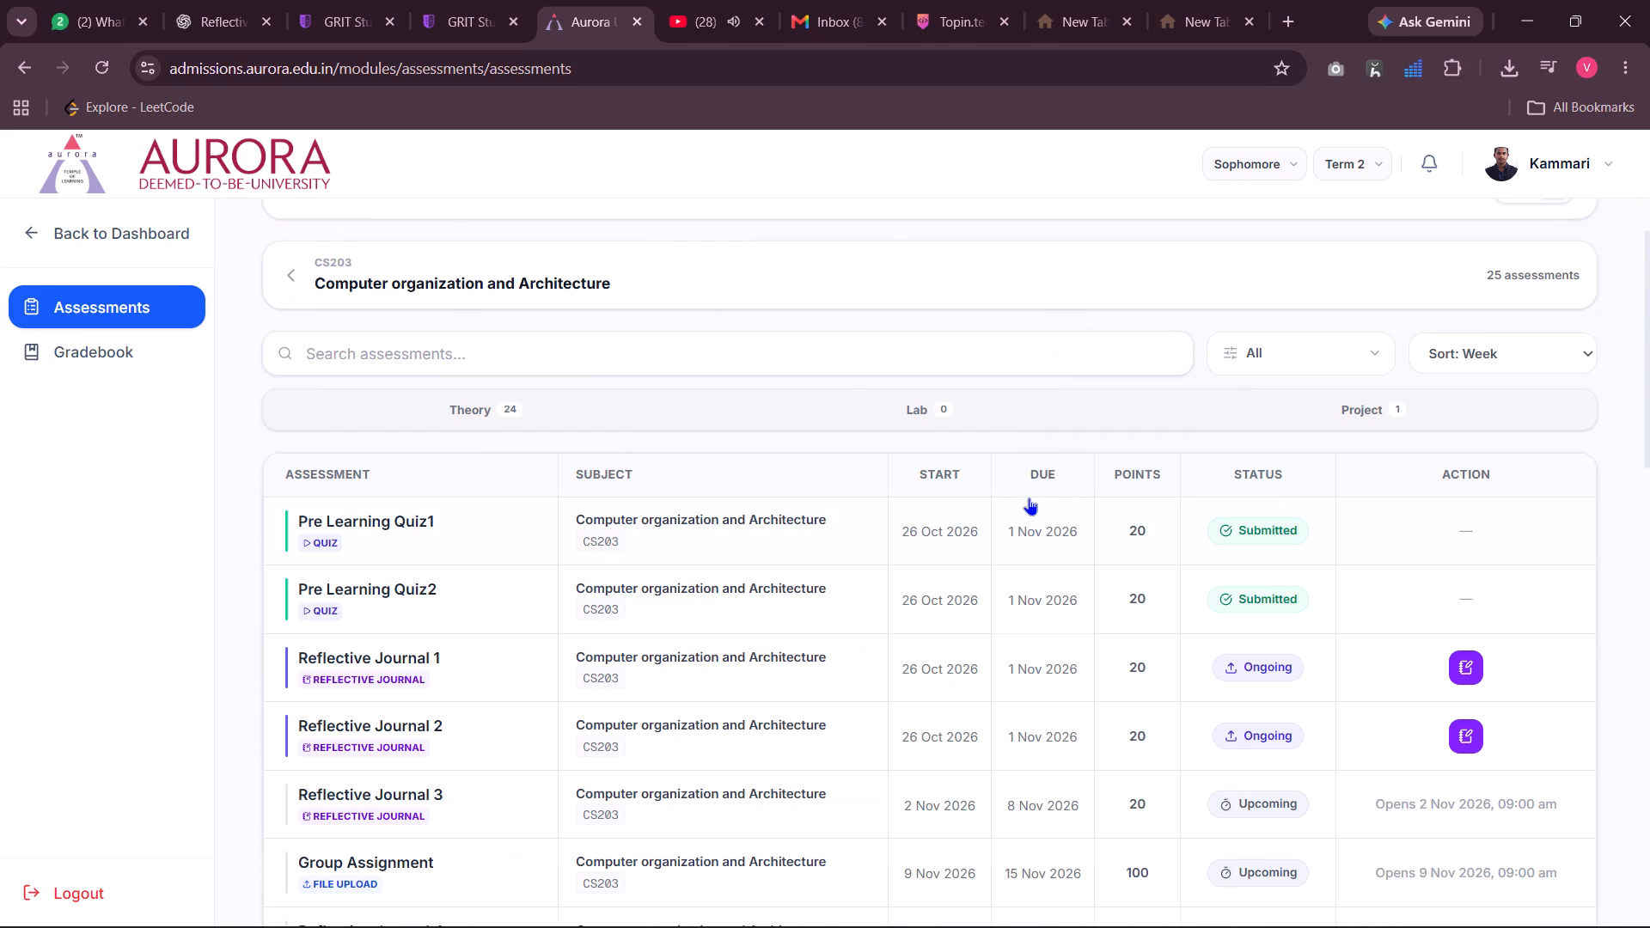
click(296, 275)
scroll(1329, 583, left, 1)
scroll(923, 375, up, 2)
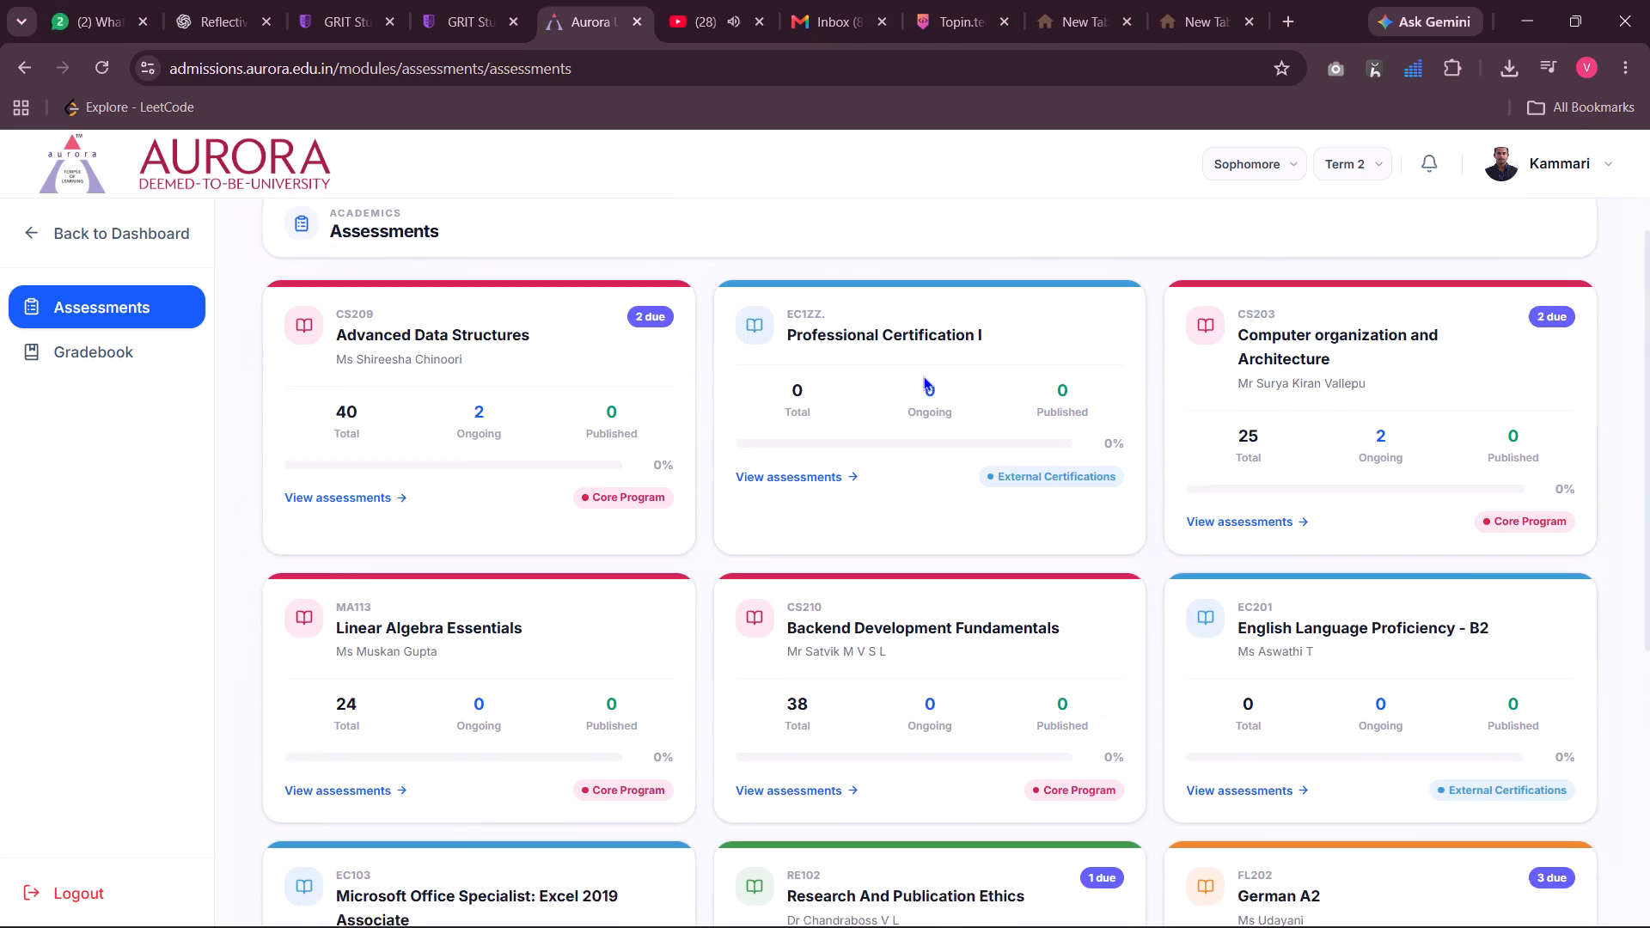
Recheck the Advanced Data Structures assessments for pending lab reports and journals, and return to the course list.
click(505, 422)
scroll(505, 422, down, 1)
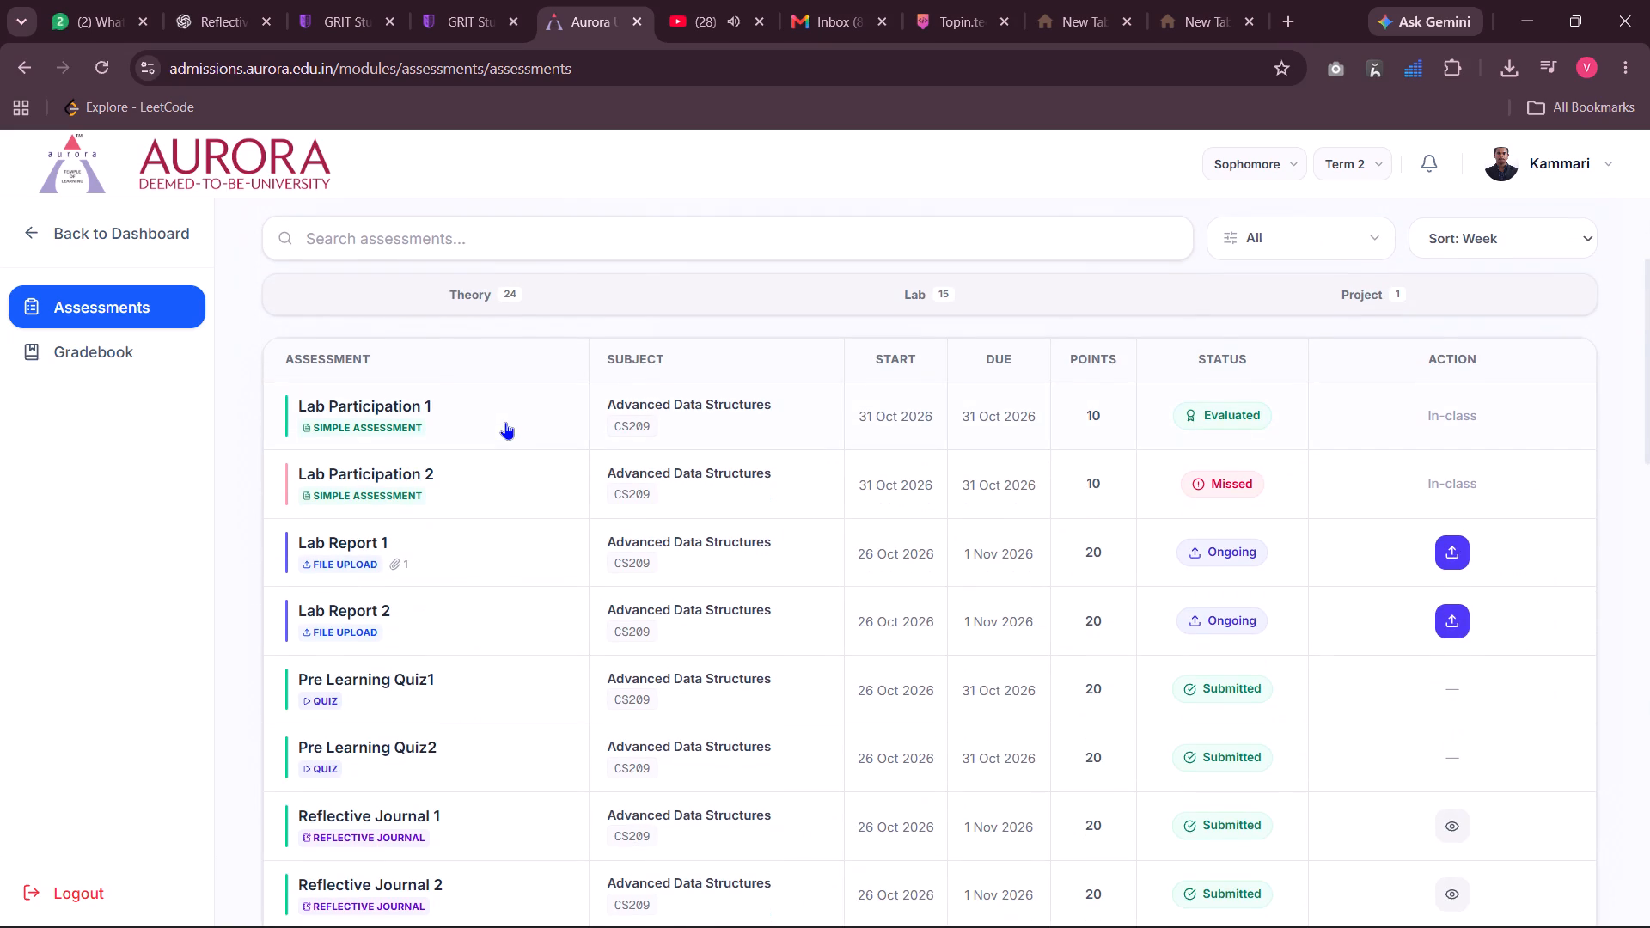
scroll(373, 286, up, 1)
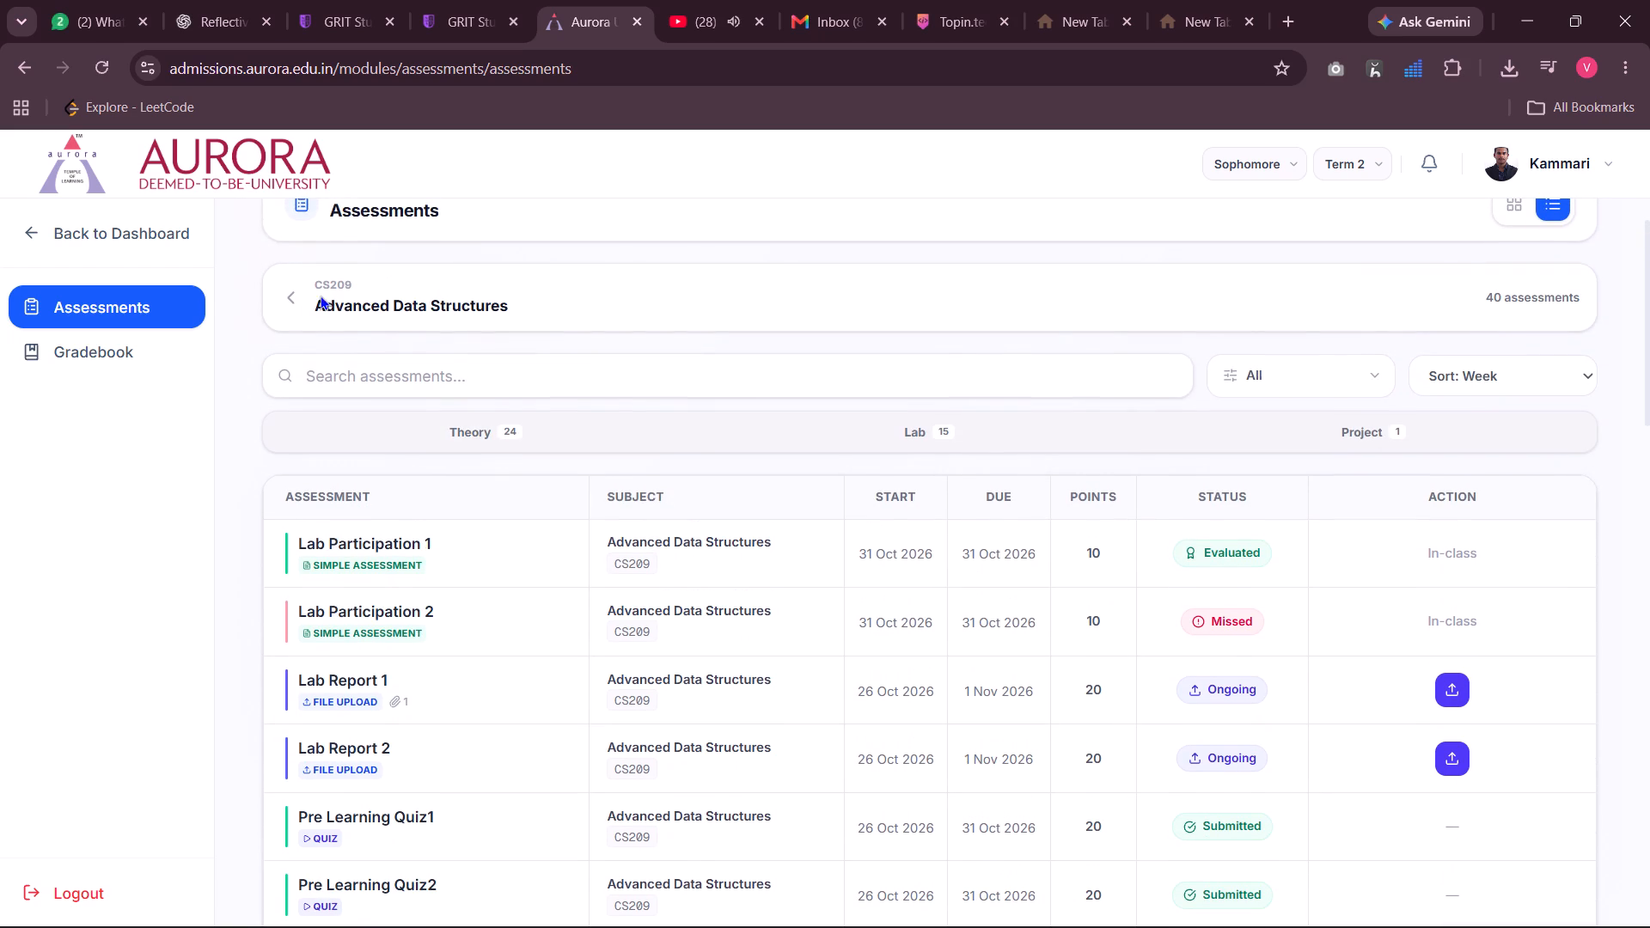
click(300, 296)
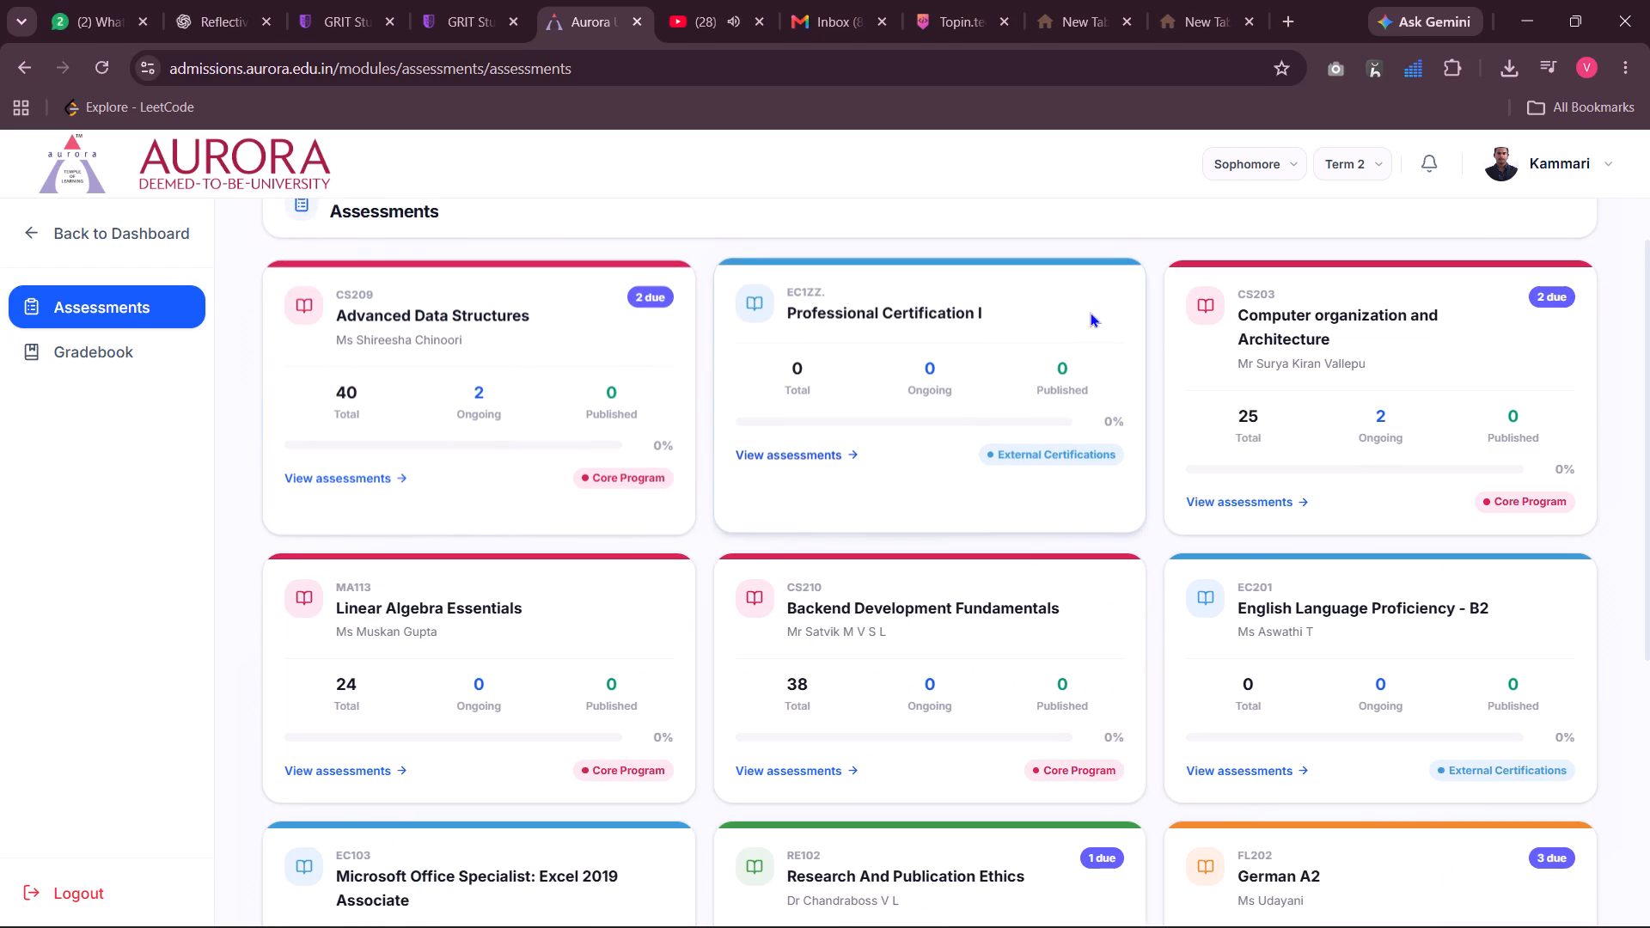
Open the Computer organization and Architecture assessments again to examine the reflective journals.
click(1372, 311)
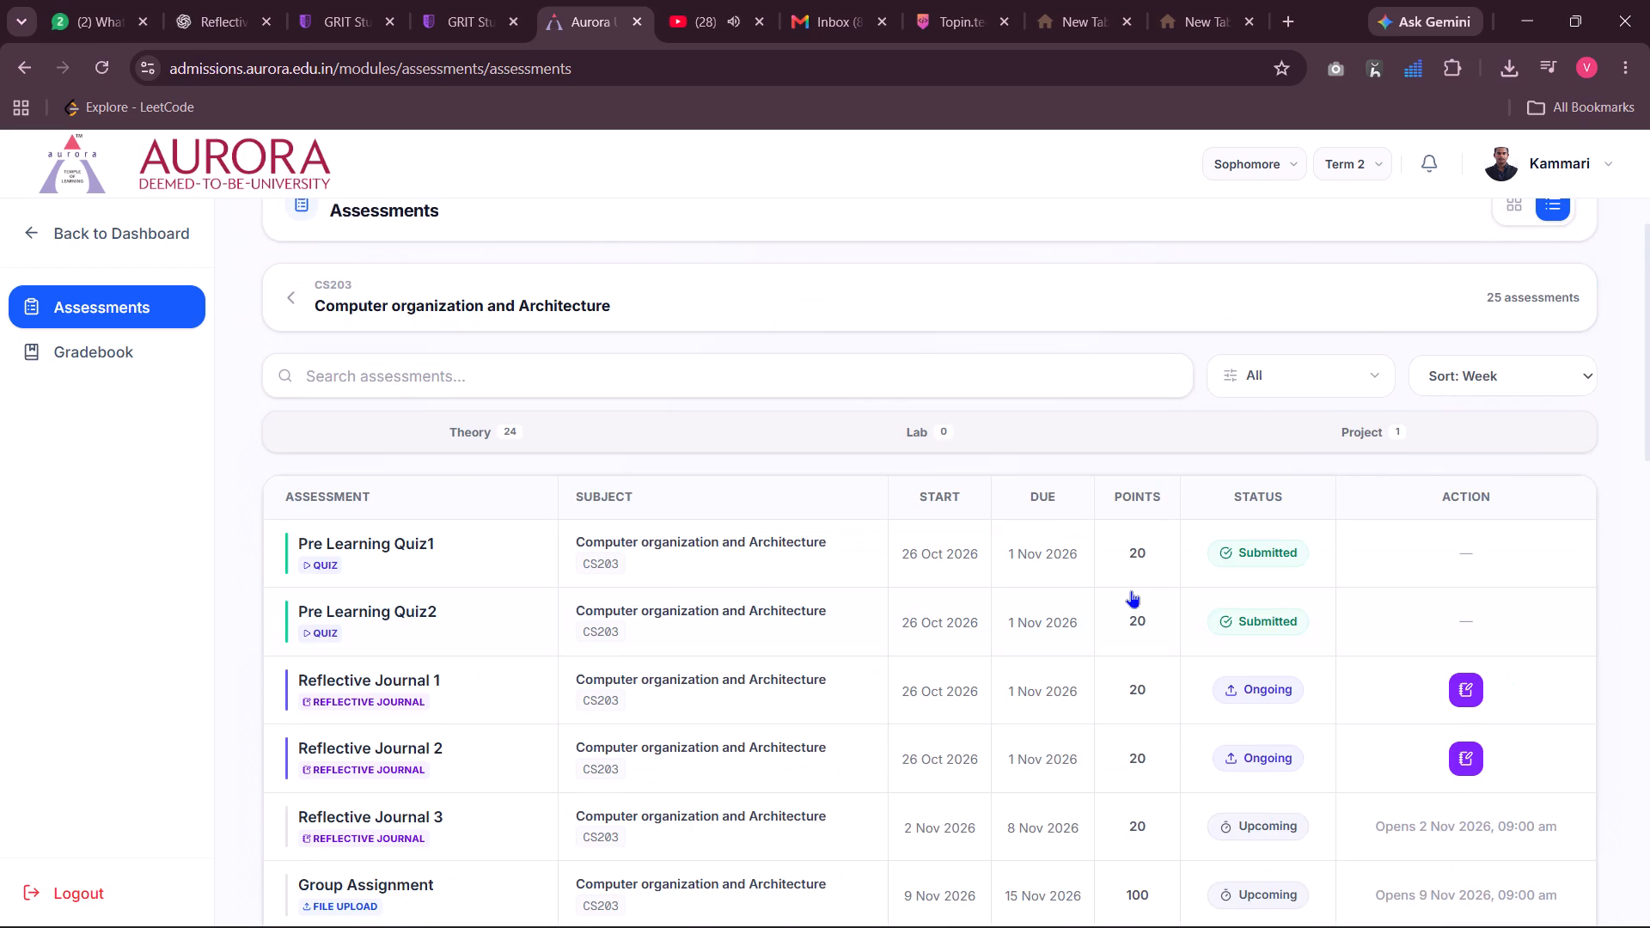
Review the statuses of the Computer organization and Architecture assessments and return to the course list.
scroll(1131, 590, down, 1)
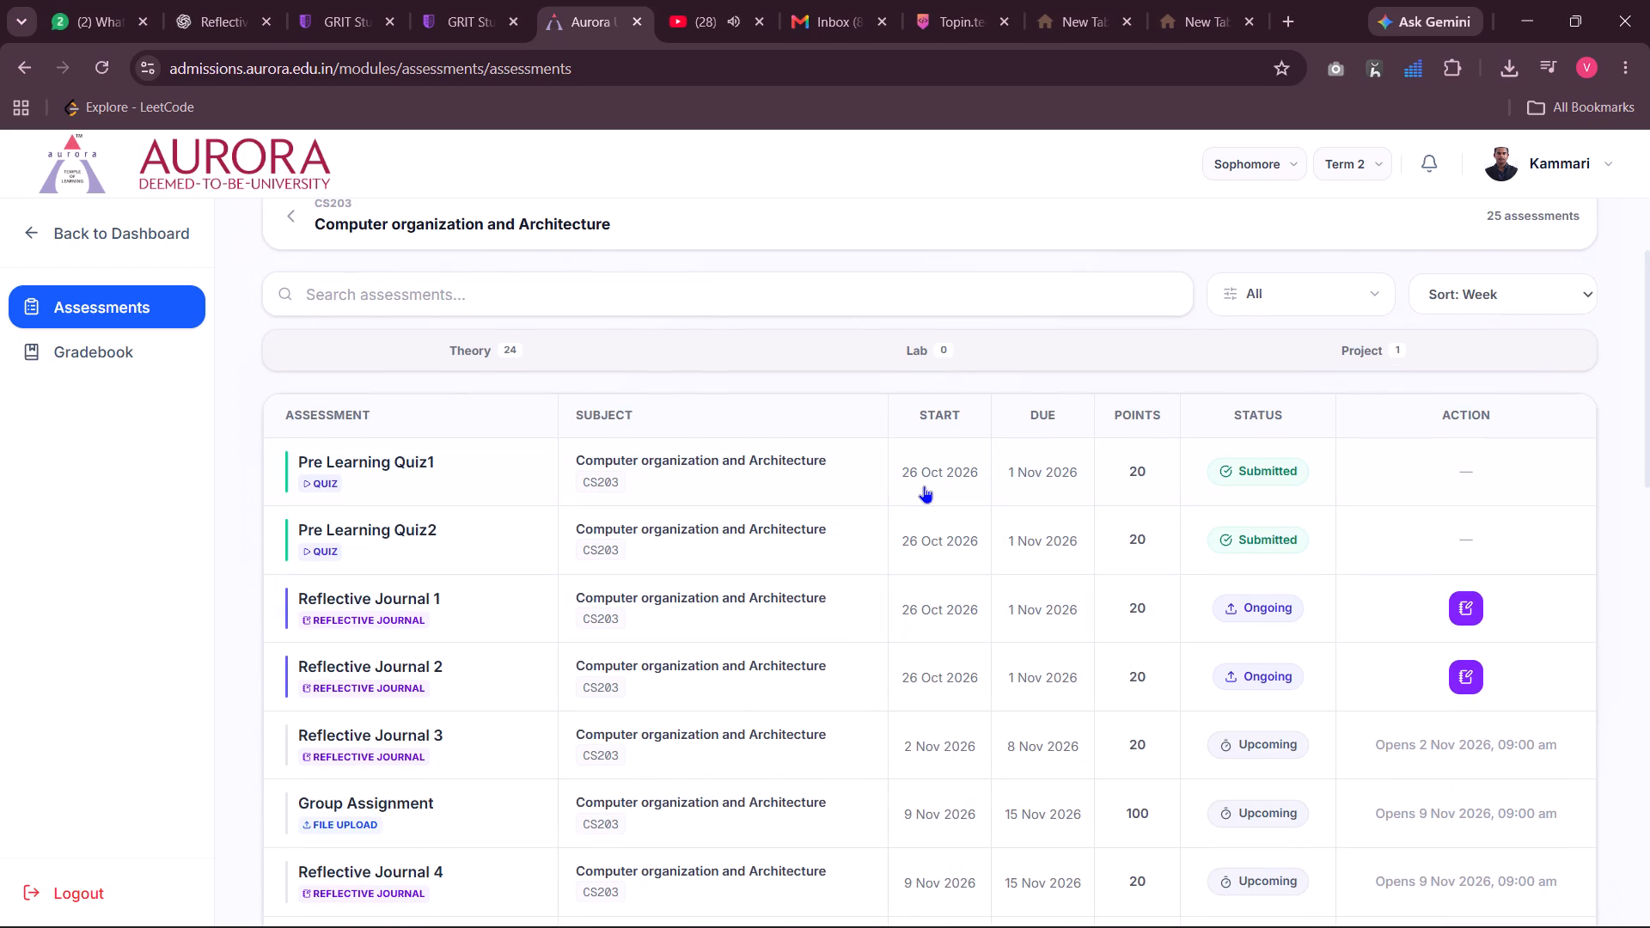
scroll(792, 466, up, 2)
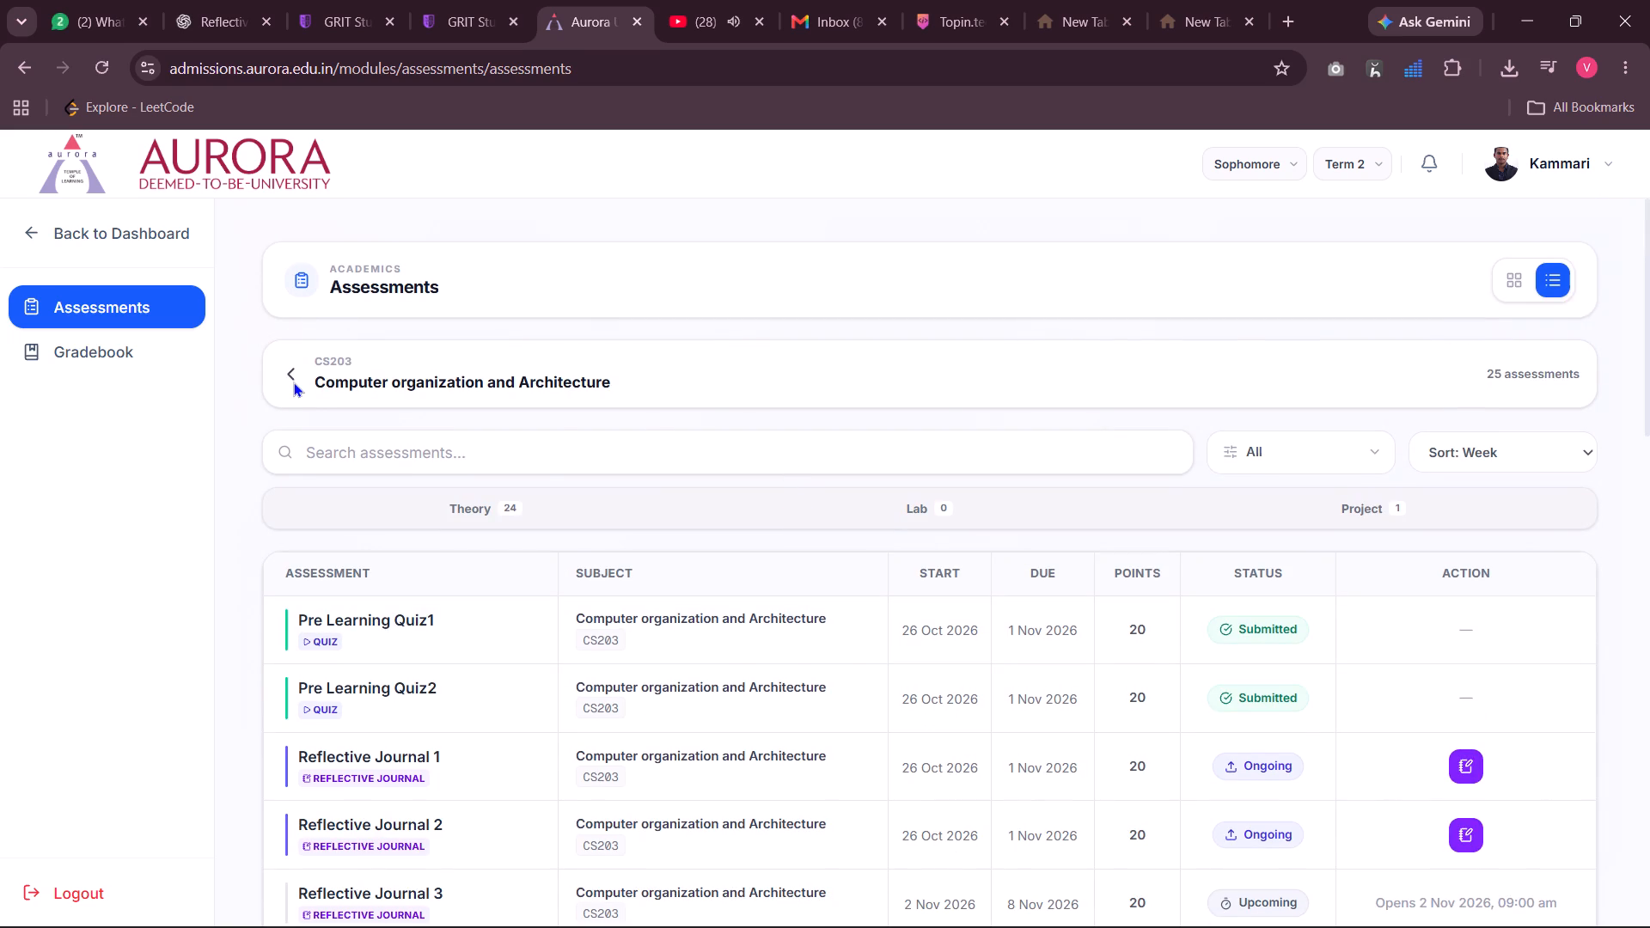
click(293, 382)
Check the Backend Development Fundamentals assessments for pending lab reports, quizzes and journals, and return to the course list.
scroll(865, 485, down, 2)
click(1008, 476)
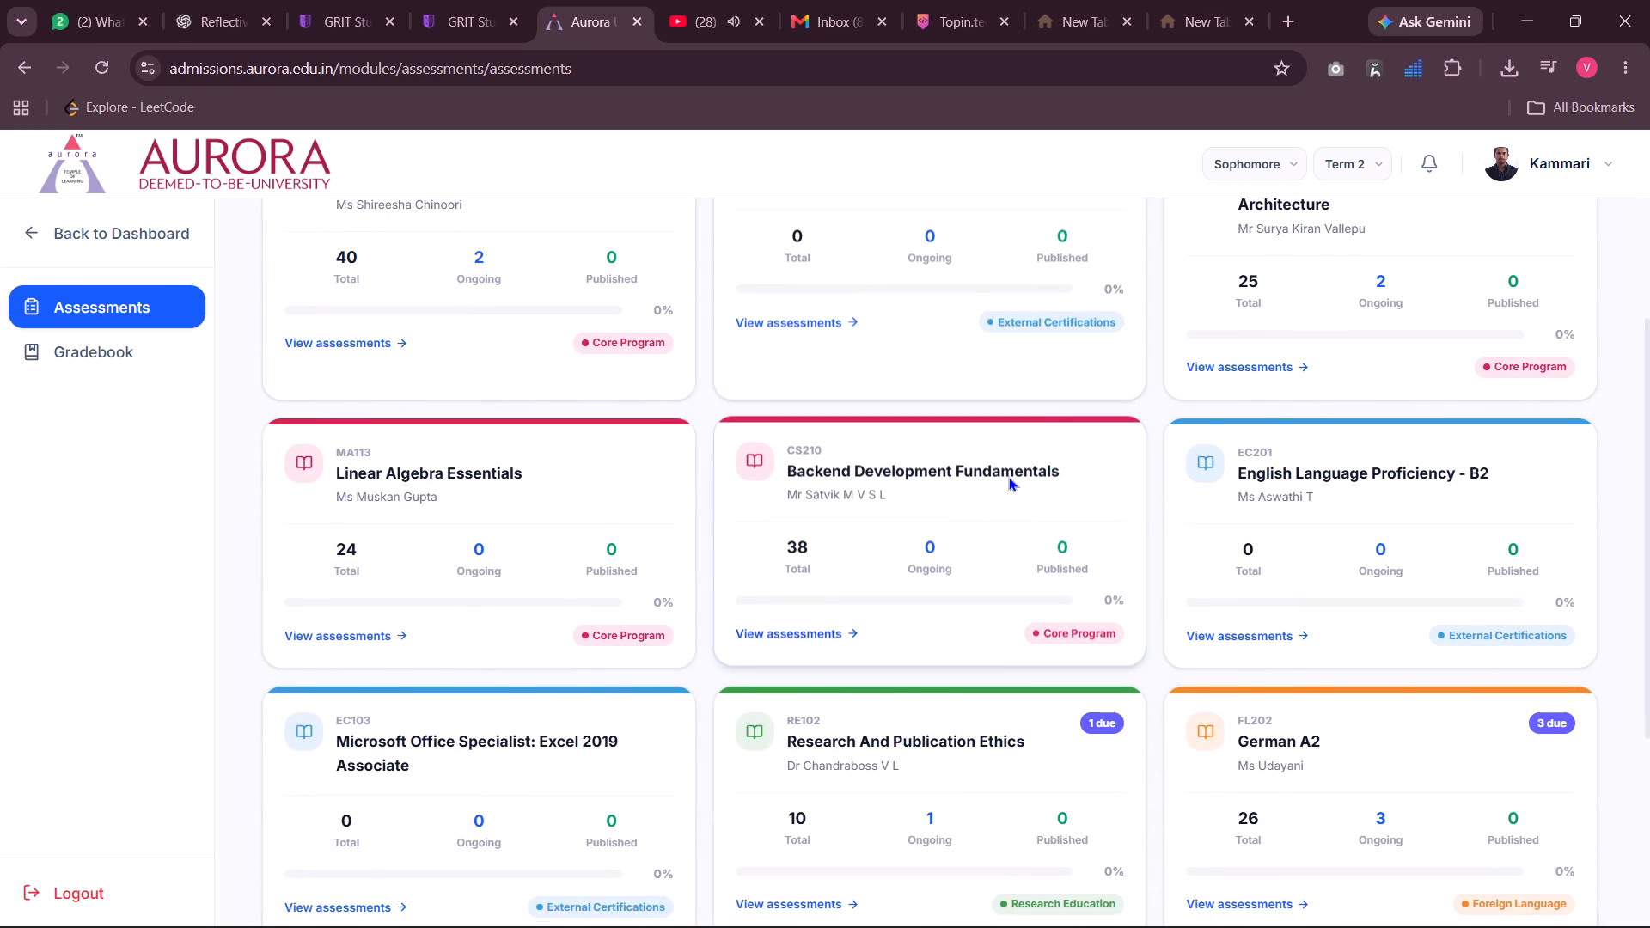
scroll(1008, 476, up, 1)
scroll(1008, 476, down, 1)
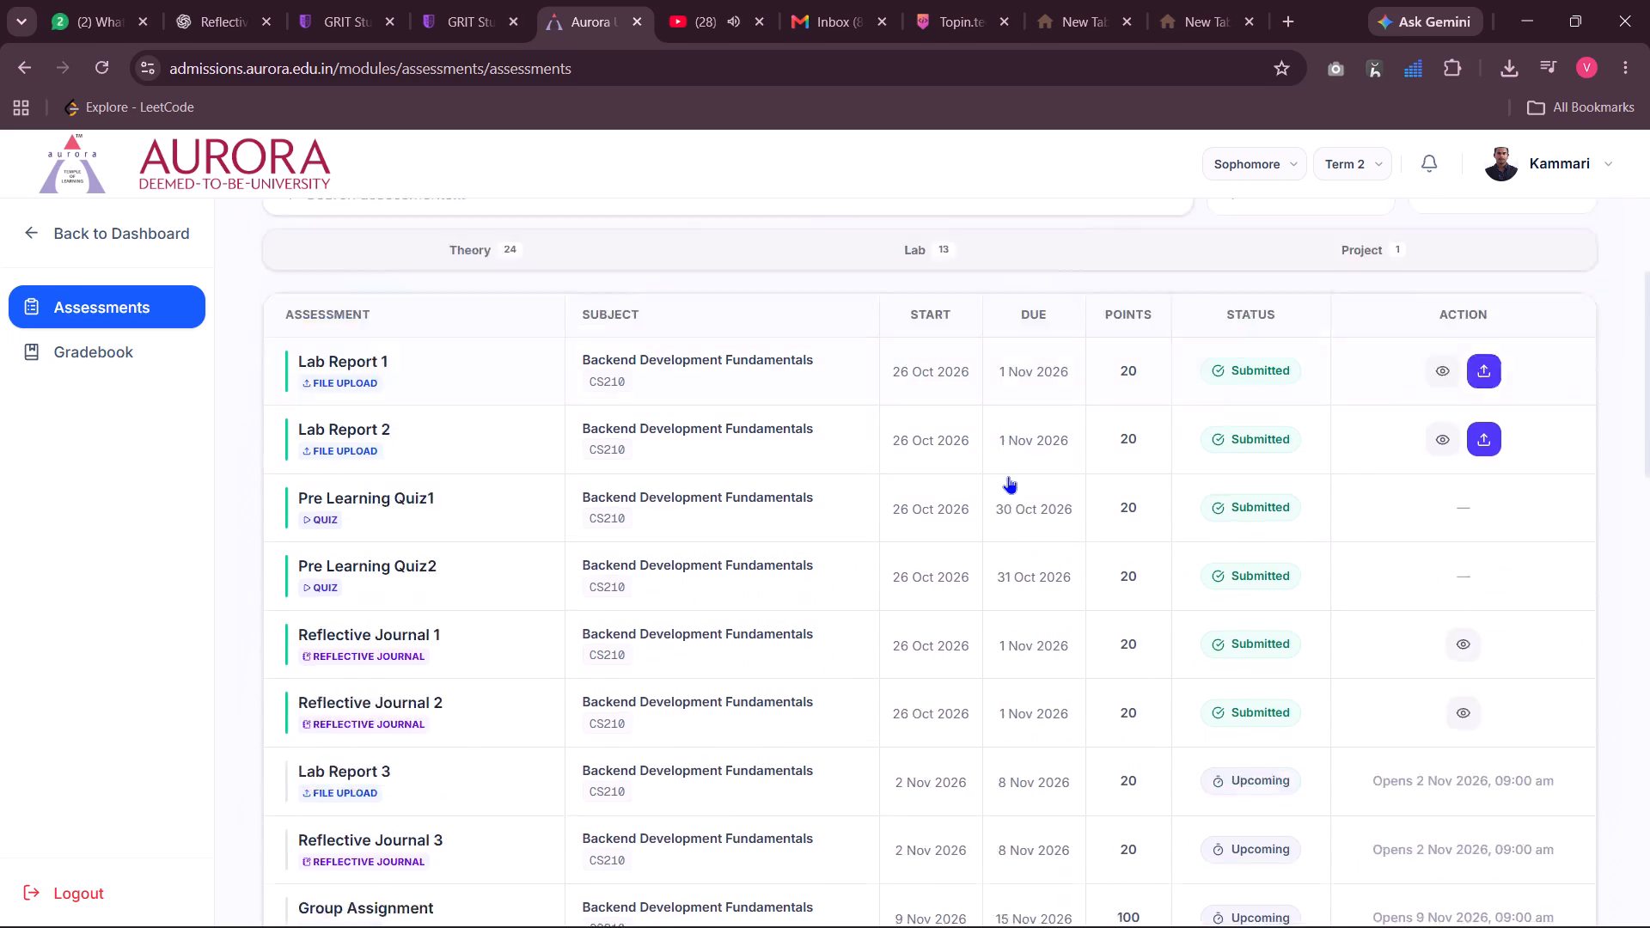
scroll(1008, 476, down, 1)
scroll(1008, 476, up, 1)
scroll(735, 414, up, 2)
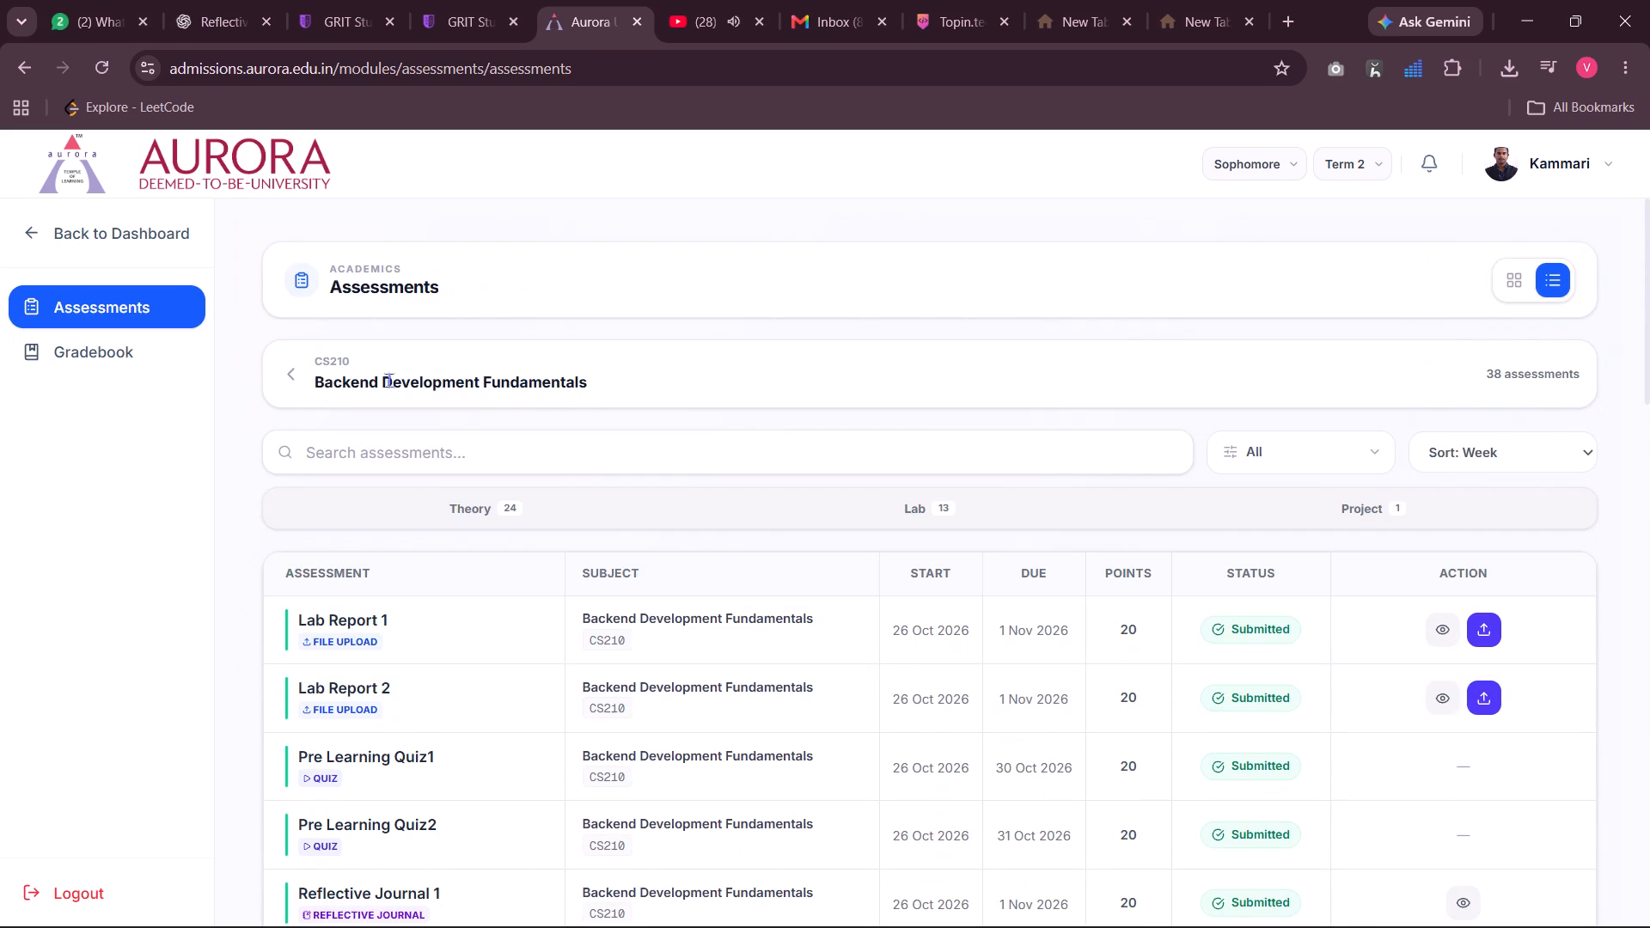
scroll(315, 374, down, 1)
click(290, 303)
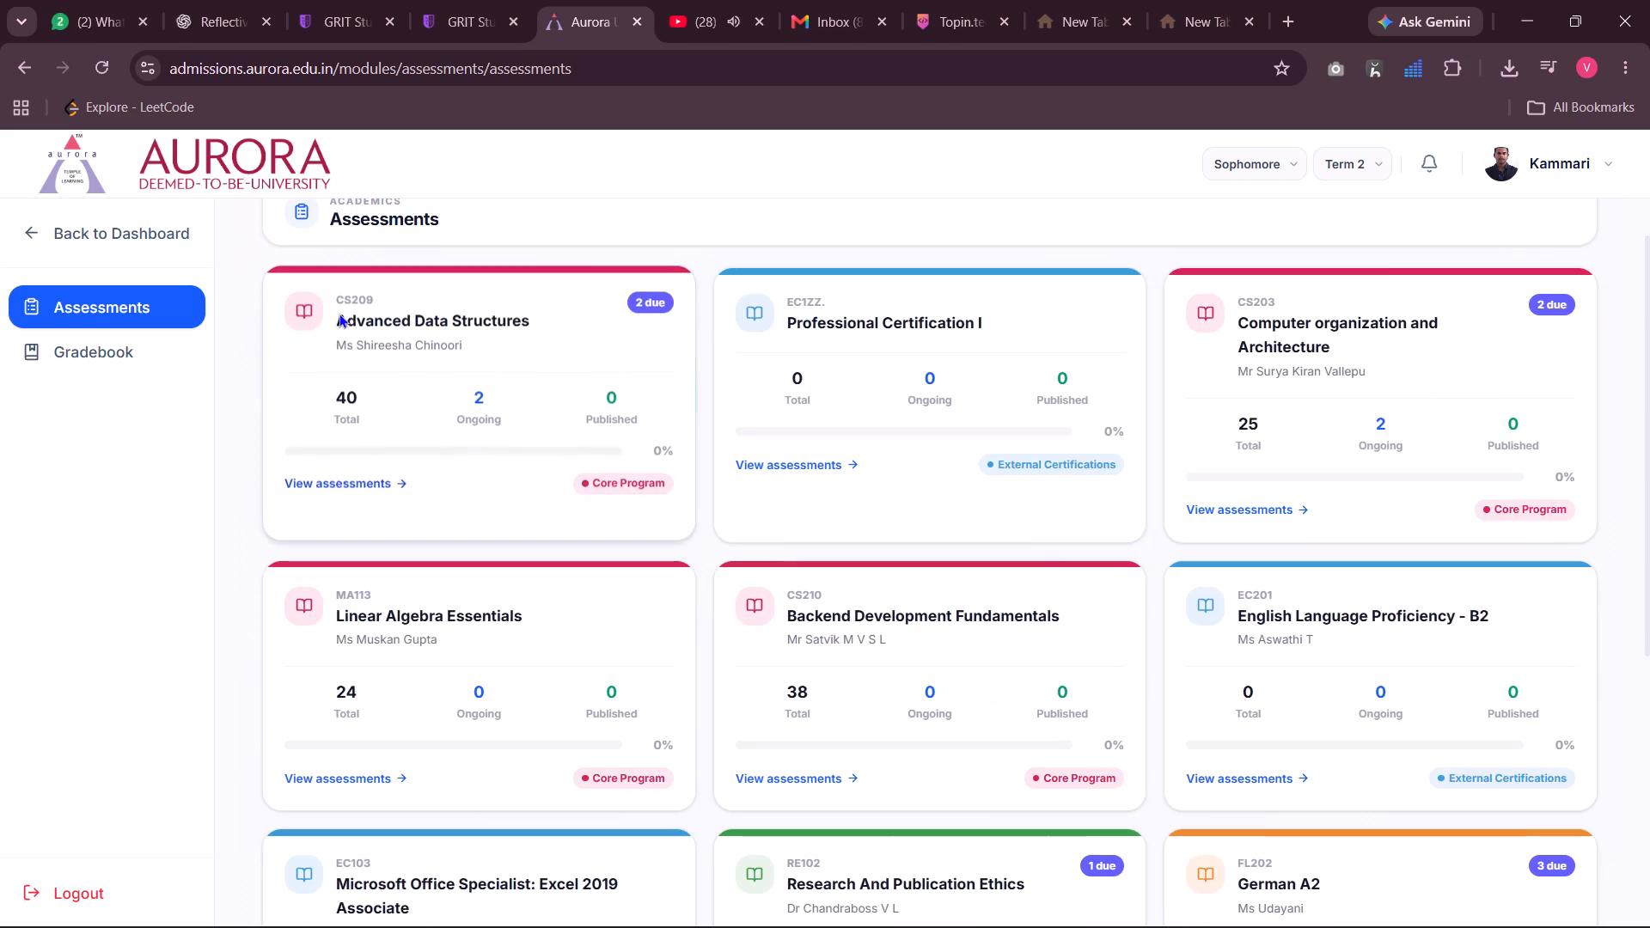
Check the Linear Algebra Essentials assessments for pending quizzes and reflective journals, and return to the course list.
scroll(926, 473, down, 1)
click(583, 493)
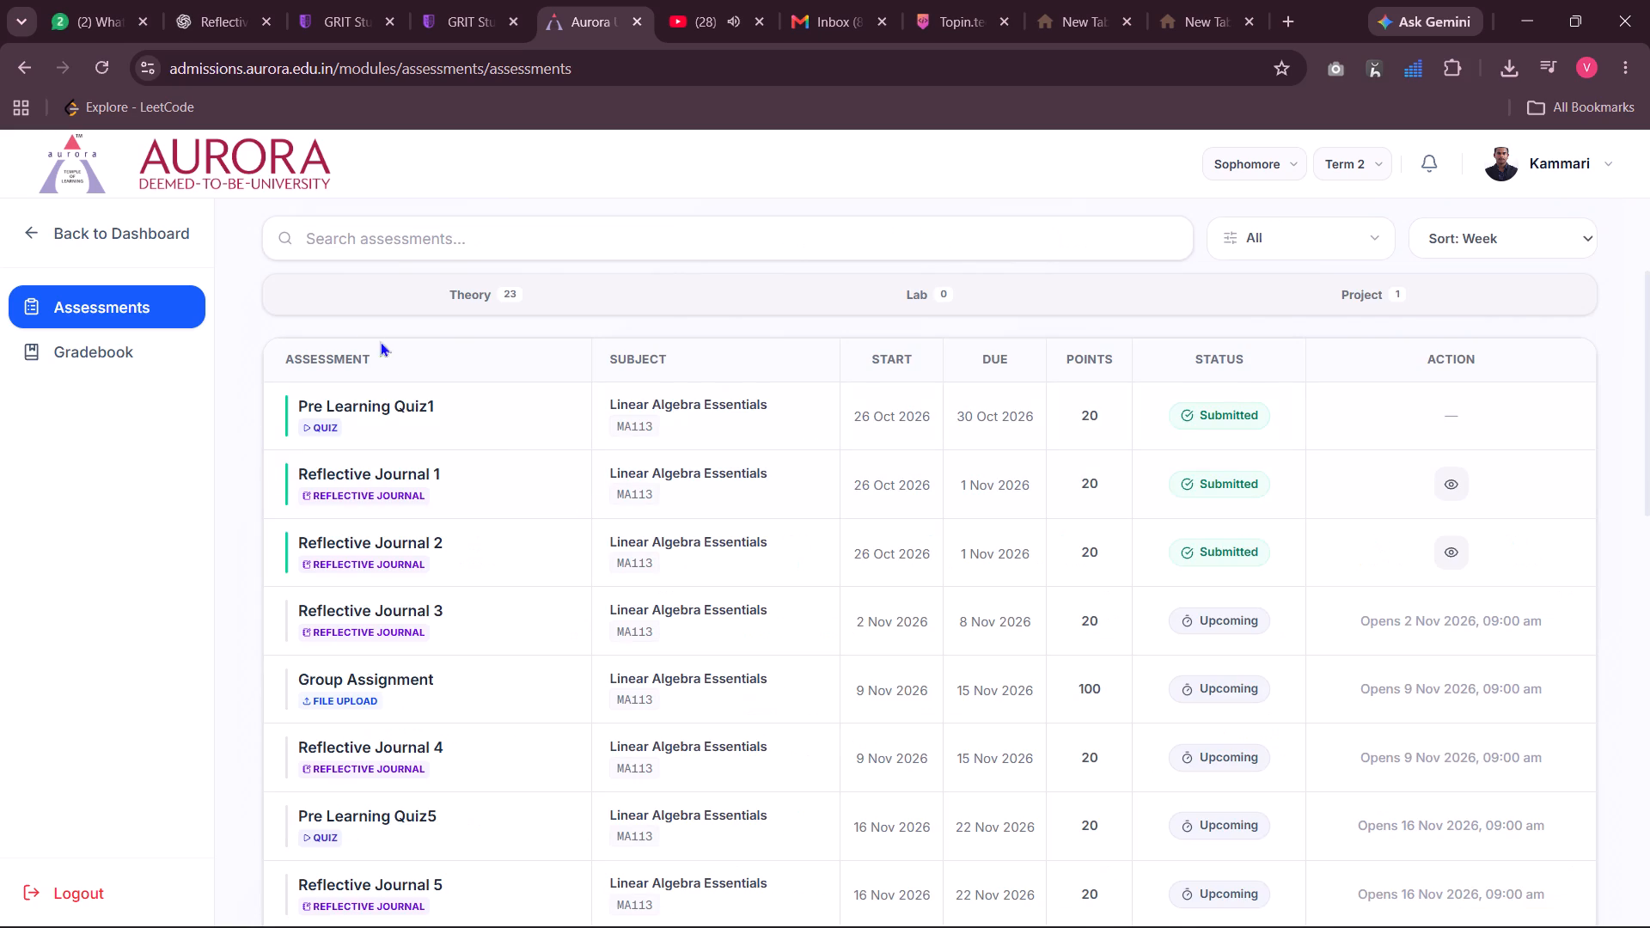
scroll(286, 336, up, 3)
click(285, 381)
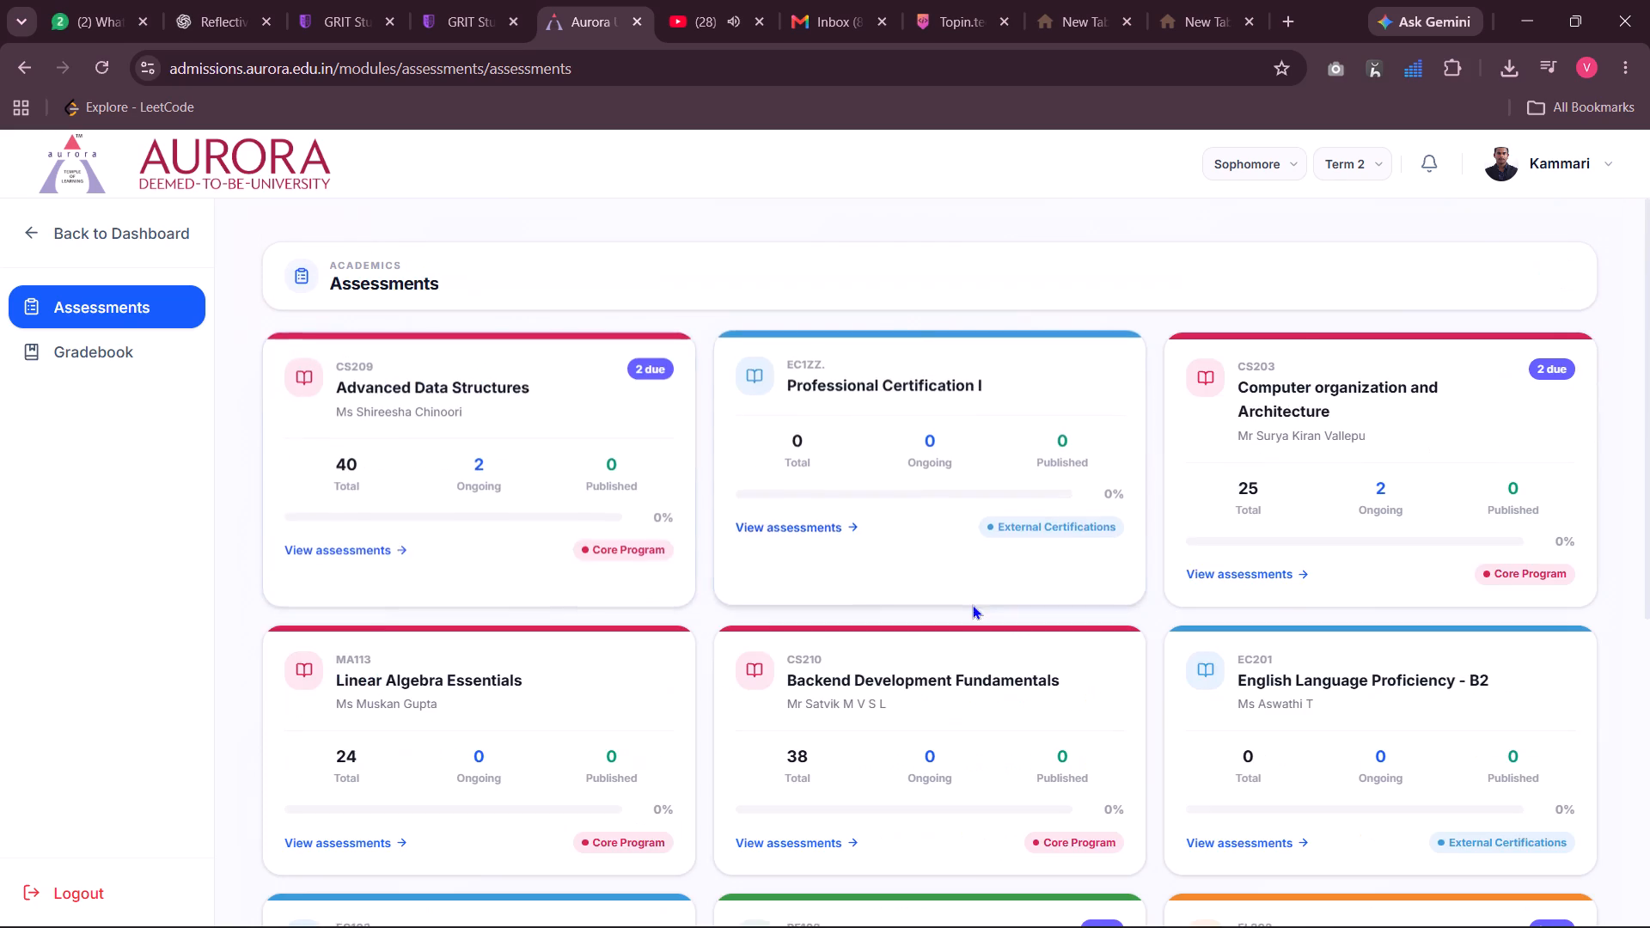
Look through all the course cards to see which courses still have assessments due.
scroll(972, 604, down, 2)
scroll(1305, 529, down, 3)
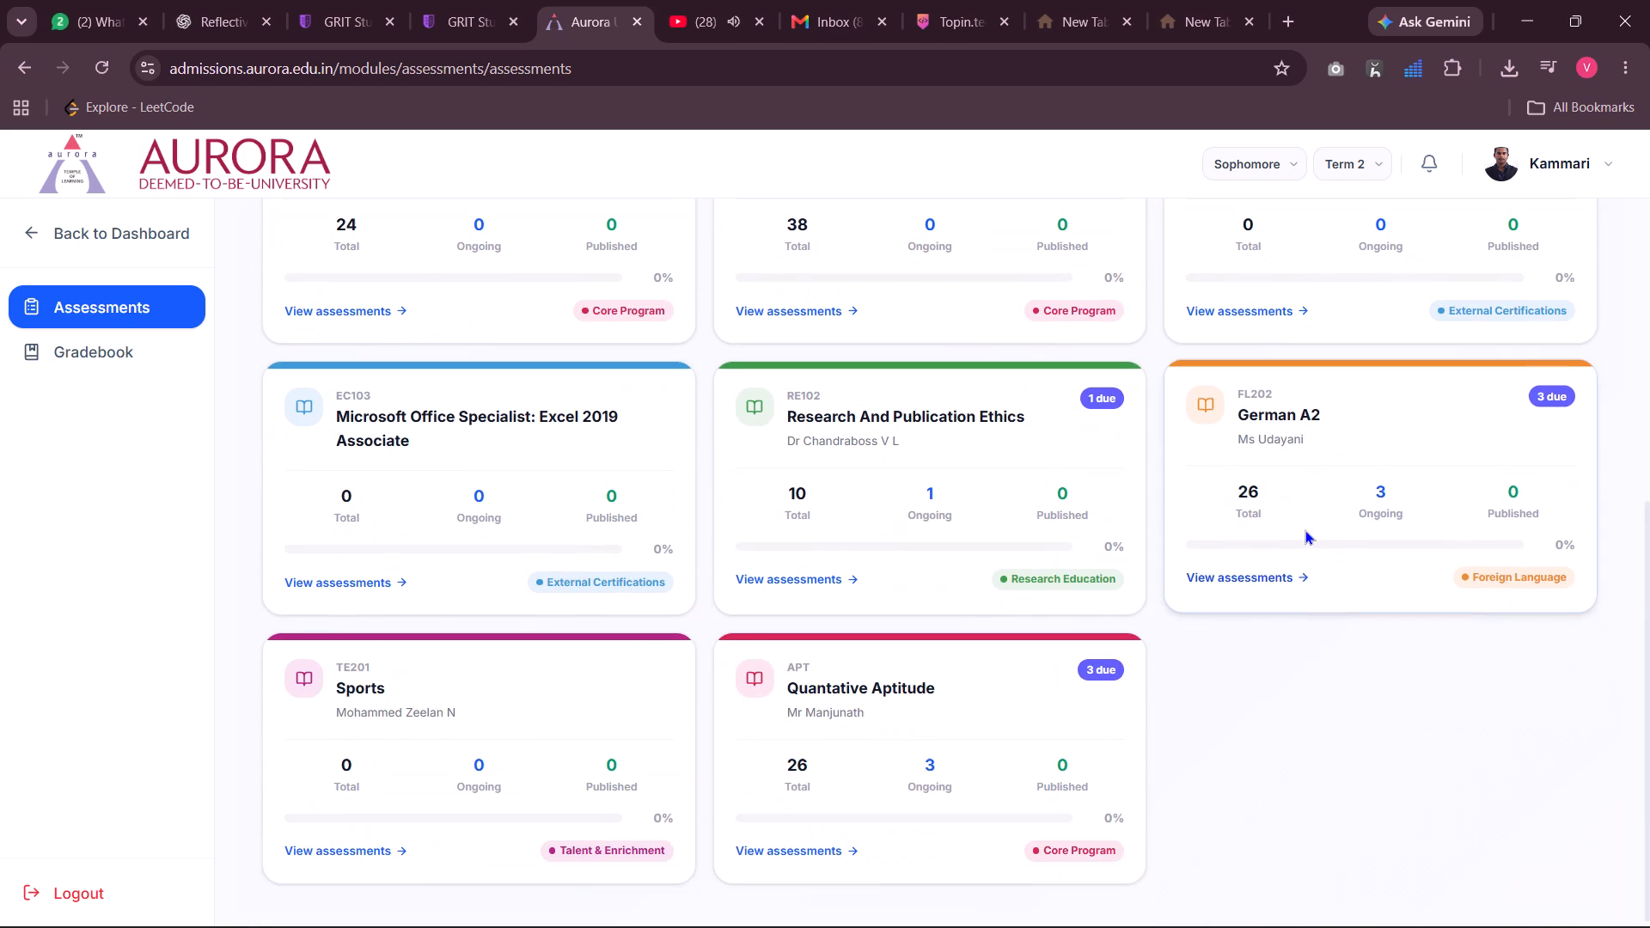
scroll(850, 684, up, 2)
scroll(579, 490, up, 2)
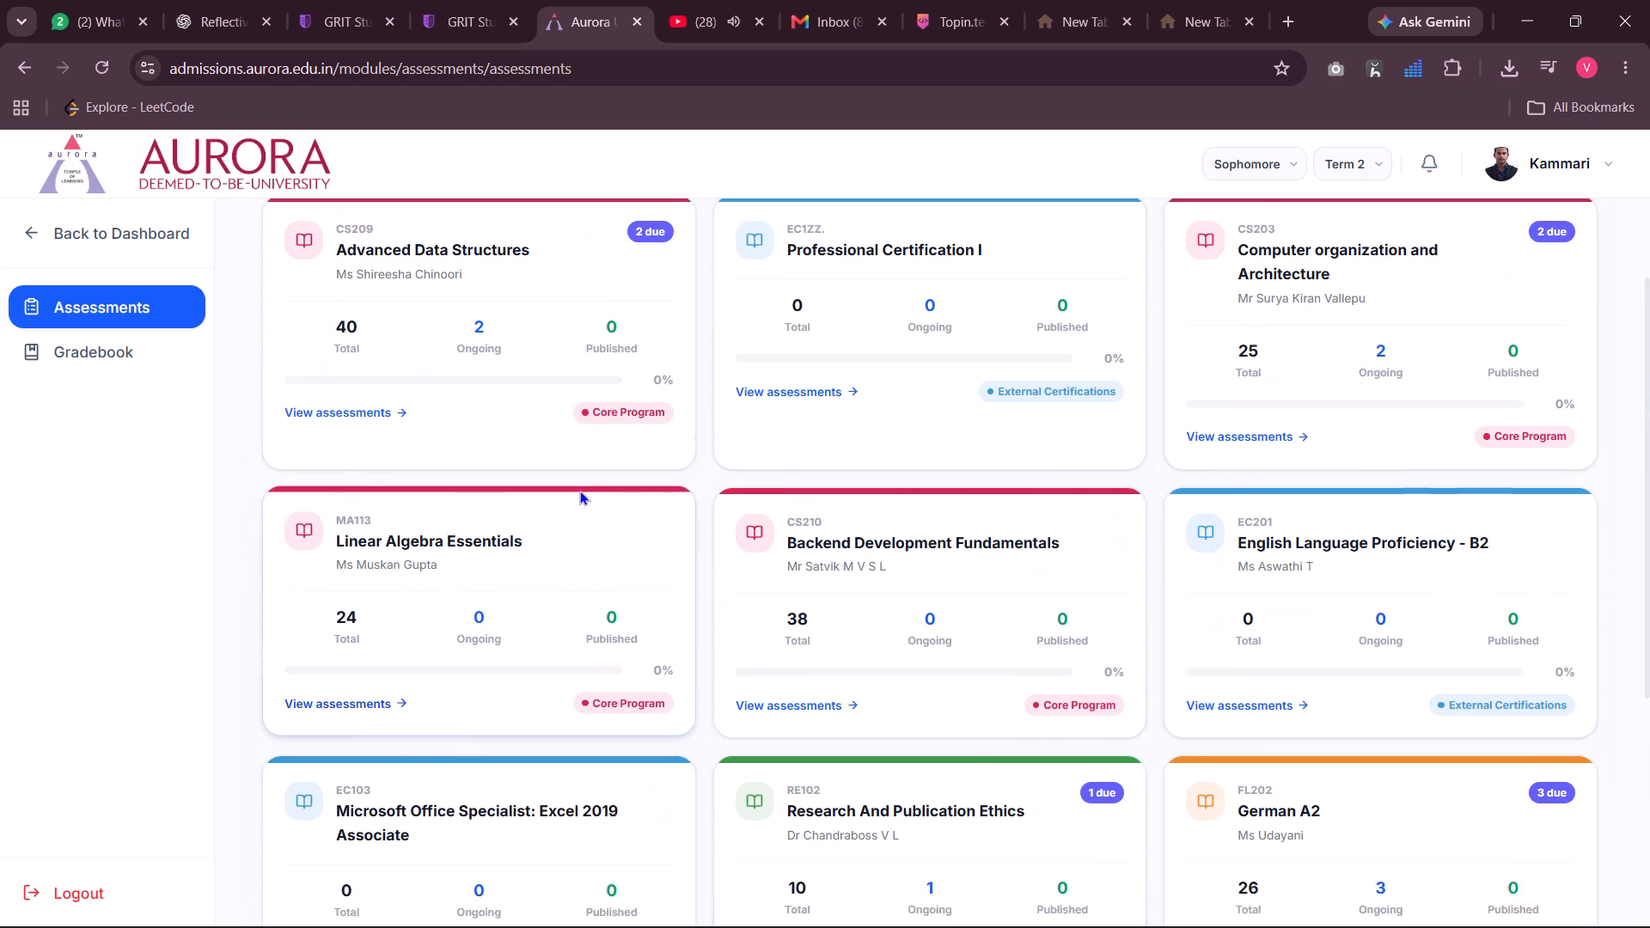
scroll(929, 565, up, 1)
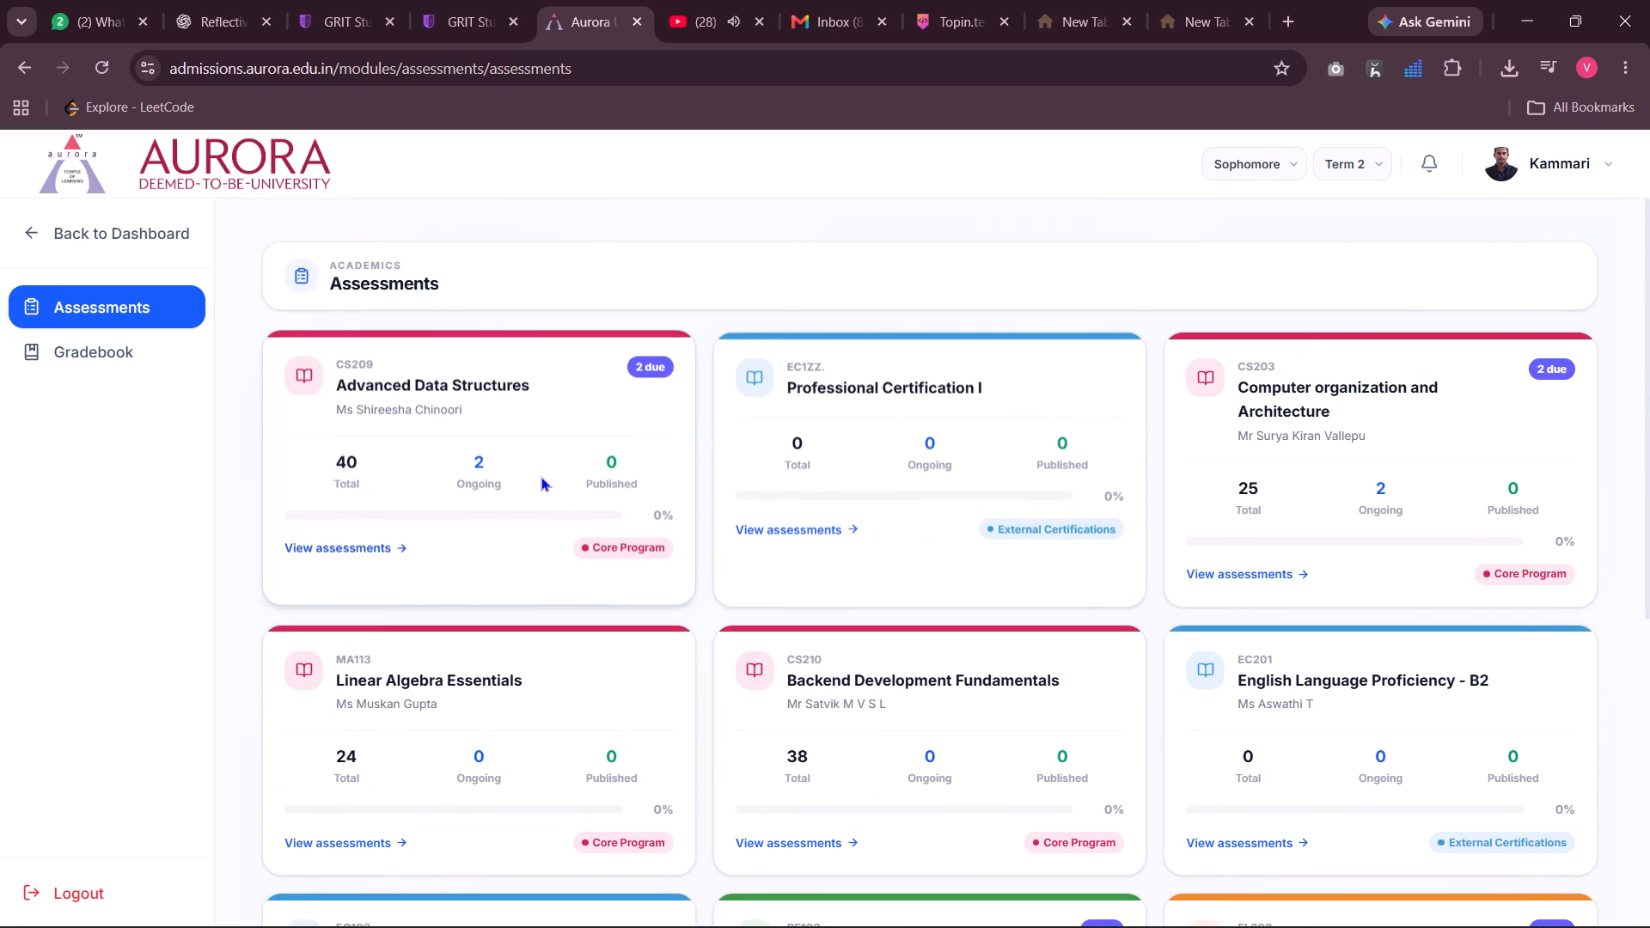
scroll(1350, 455, up, 1)
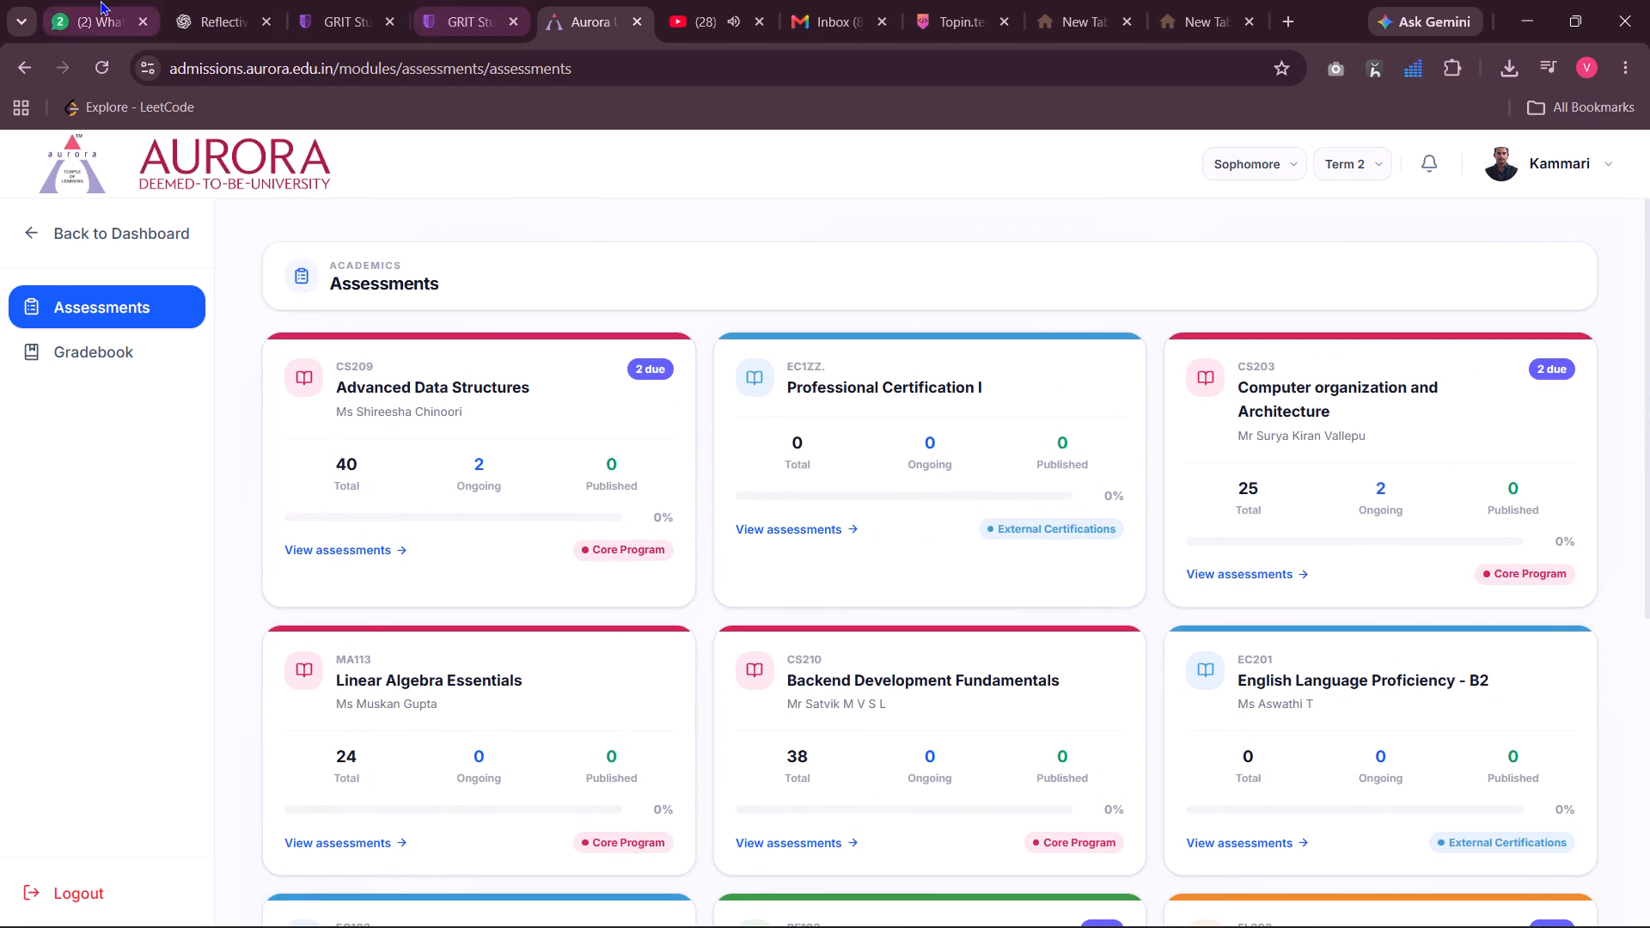